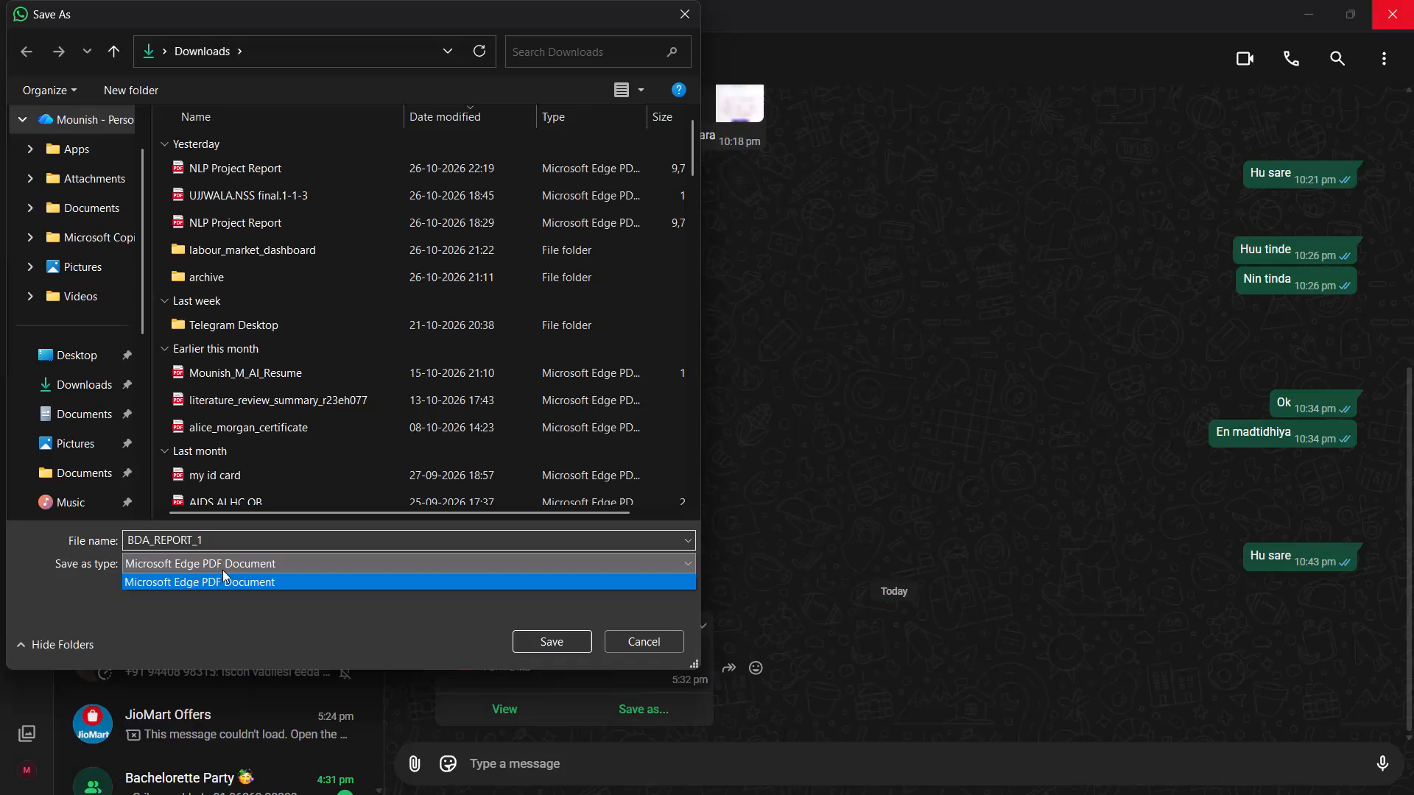
# Set up BDA_REPORT_1 for saving in the Downloads folder with the file type Microsoft Edge PDF Document.
pyautogui.click(222, 570)
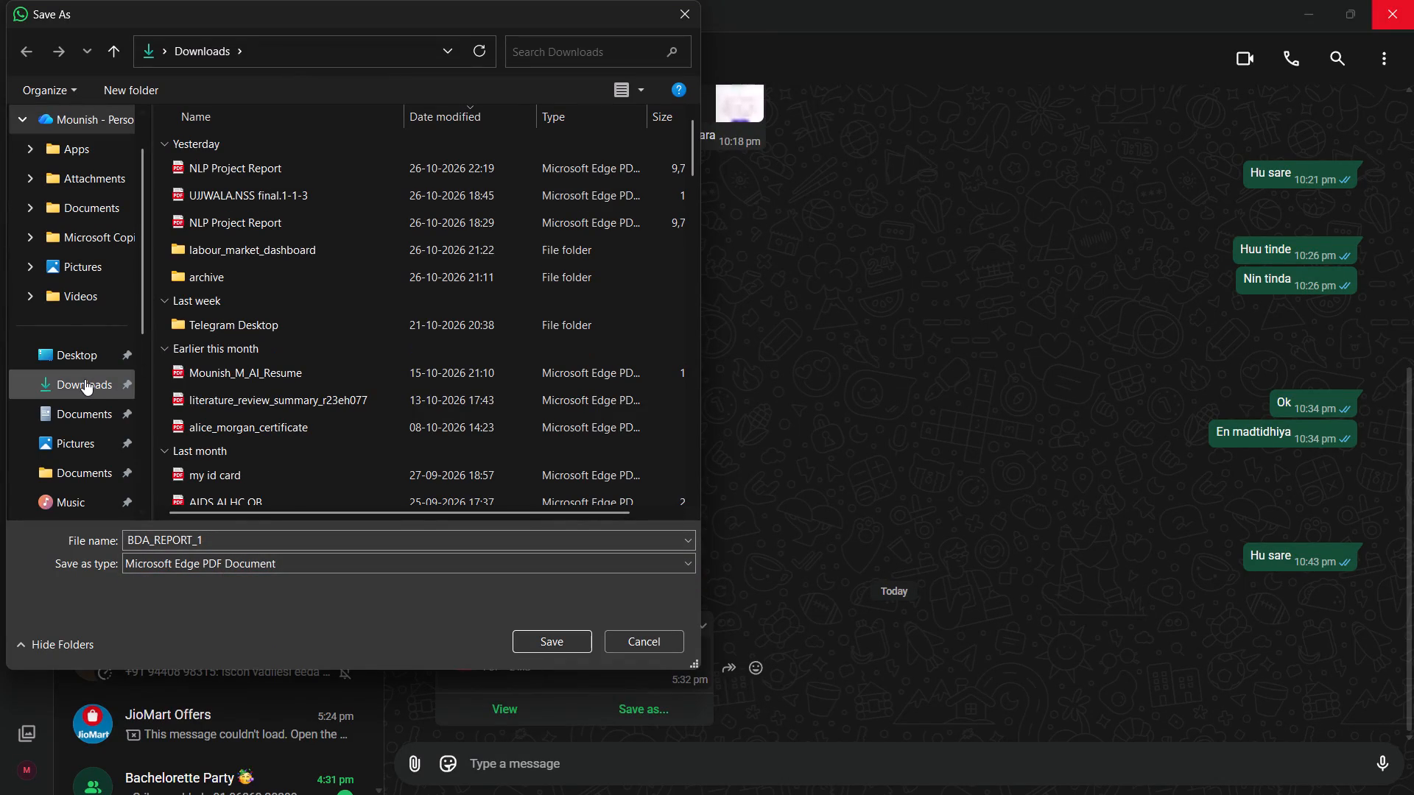
pyautogui.click(85, 379)
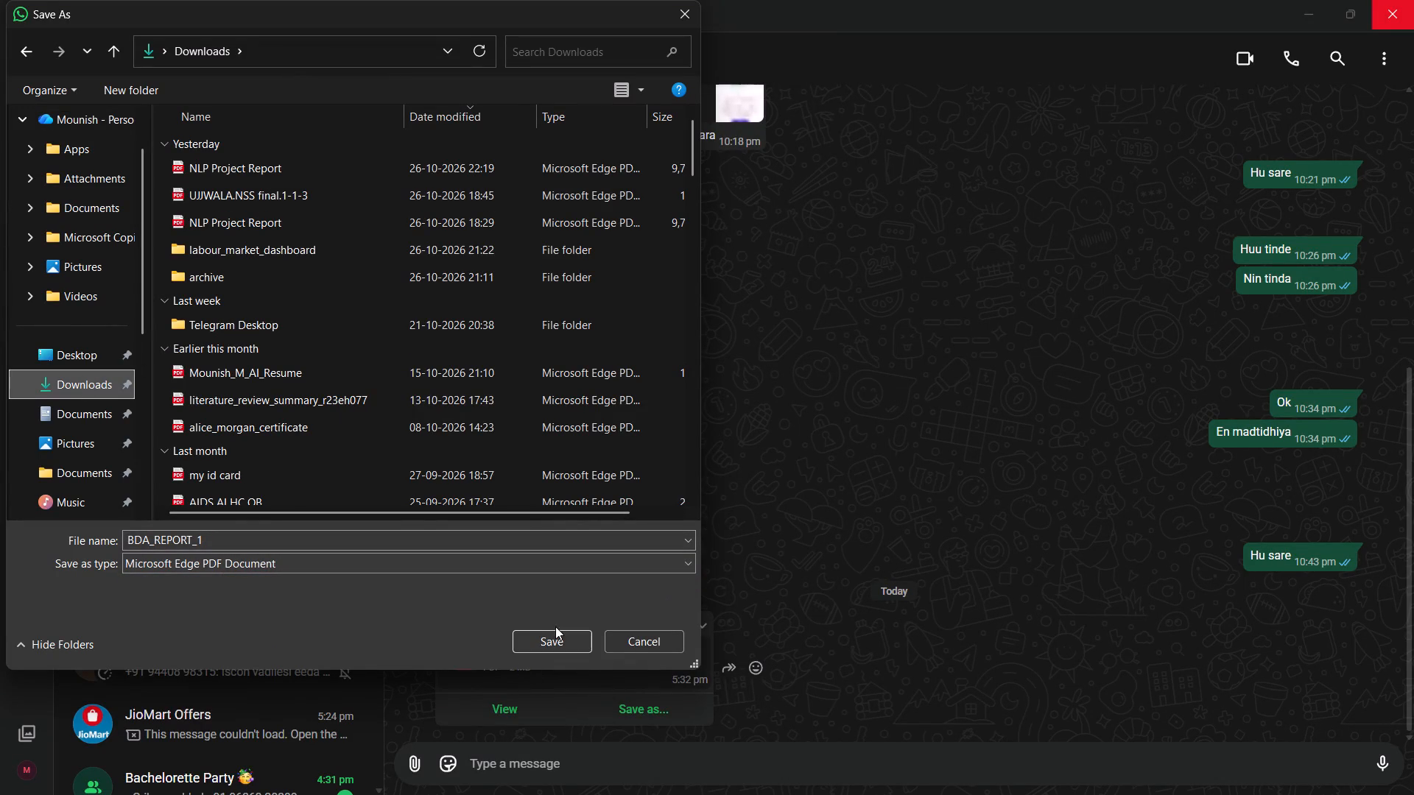
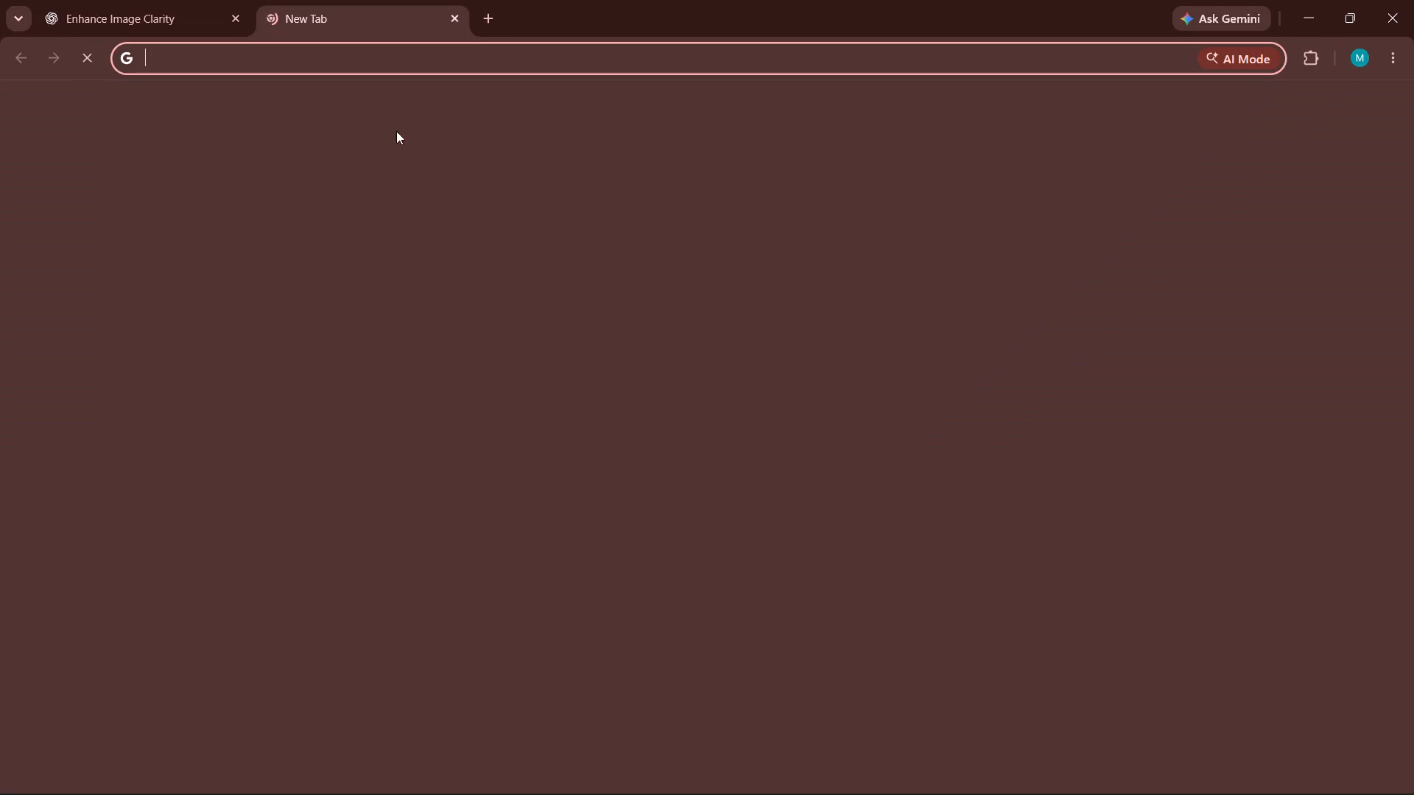
# Search Google for "i love pdf" and open iLovePDF's PDF to WORD Converter.
pyautogui.click(449, 350)
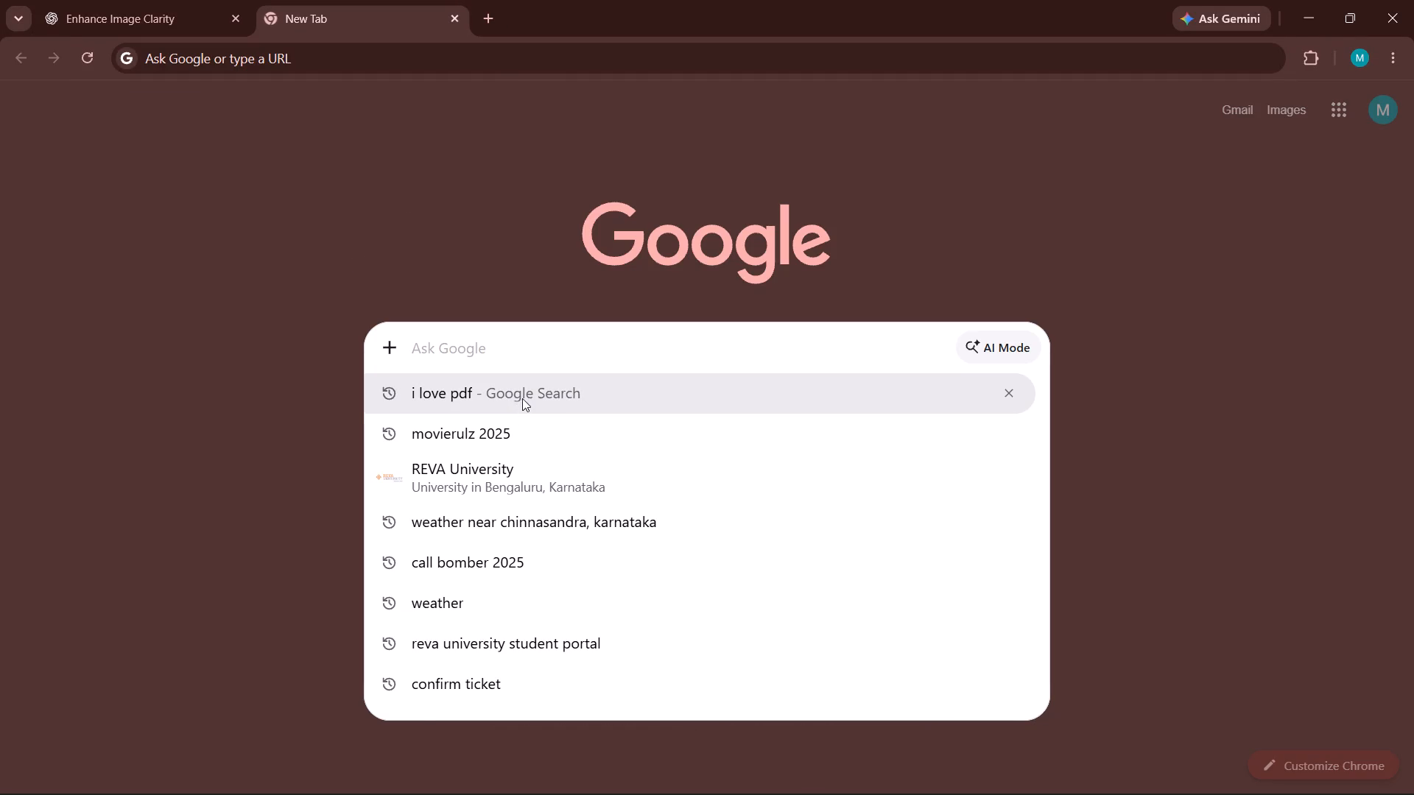
pyautogui.click(522, 395)
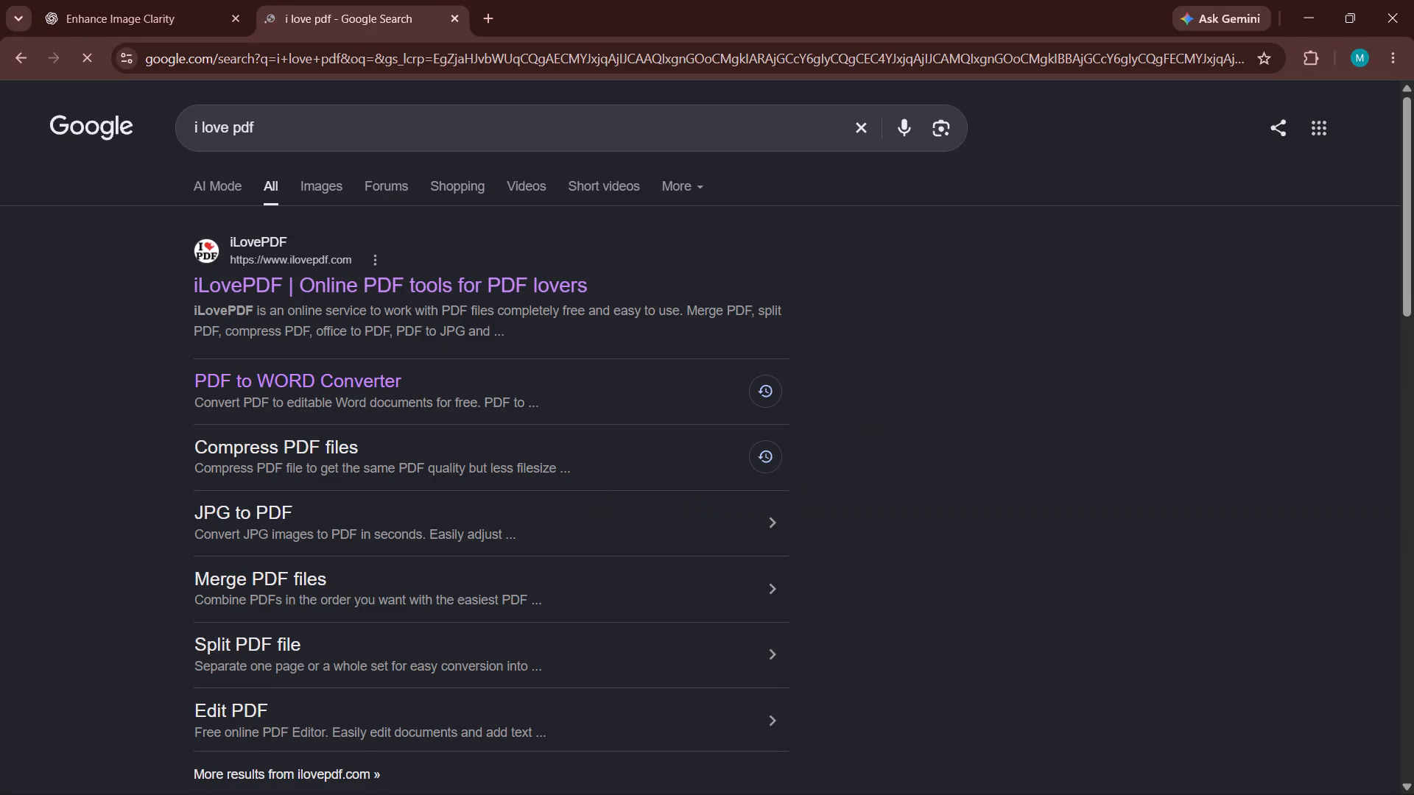
pyautogui.click(295, 369)
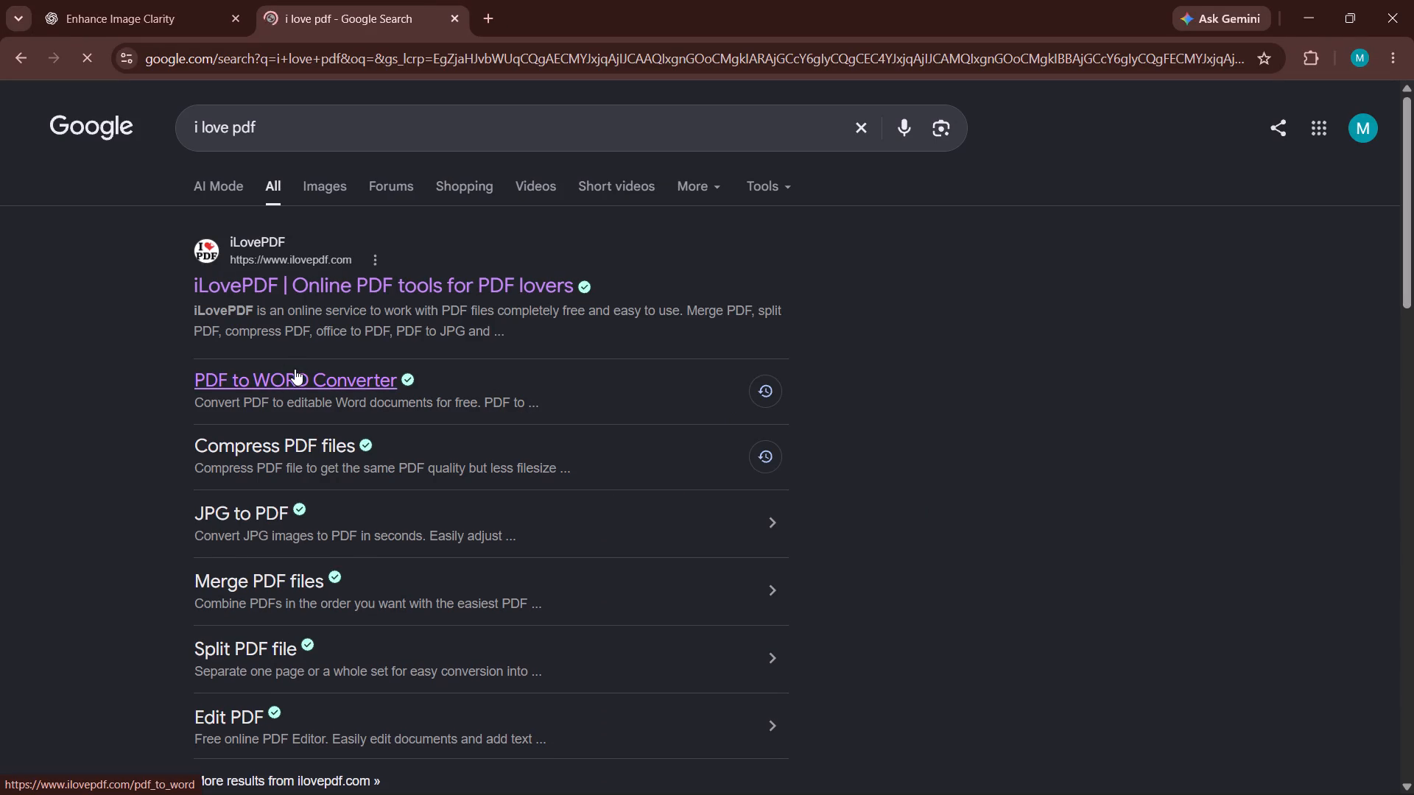
# Load BDA_REPORT_1 from the Downloads folder into the PDF to WORD Converter and start its conversion to Word.
pyautogui.click(668, 361)
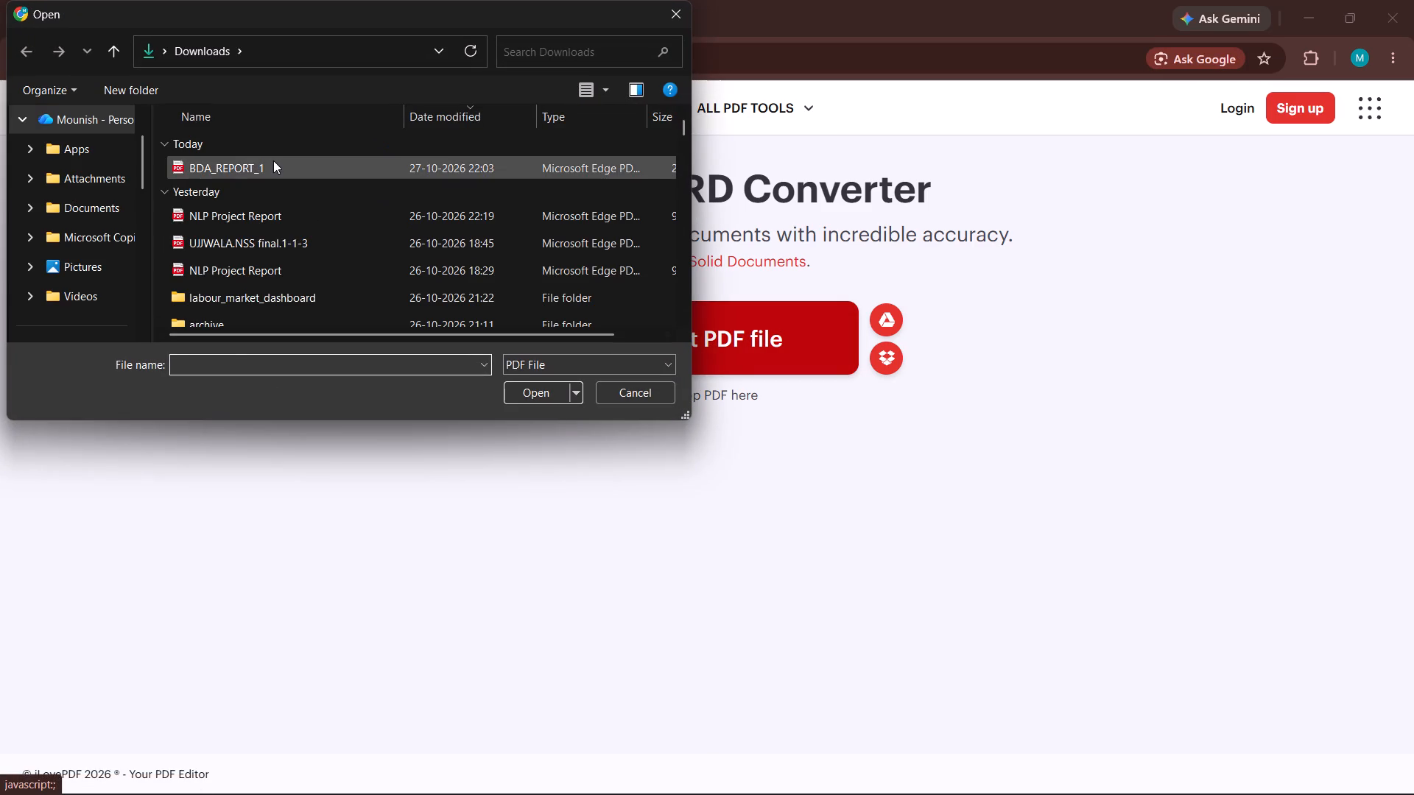
pyautogui.doubleClick(272, 164)
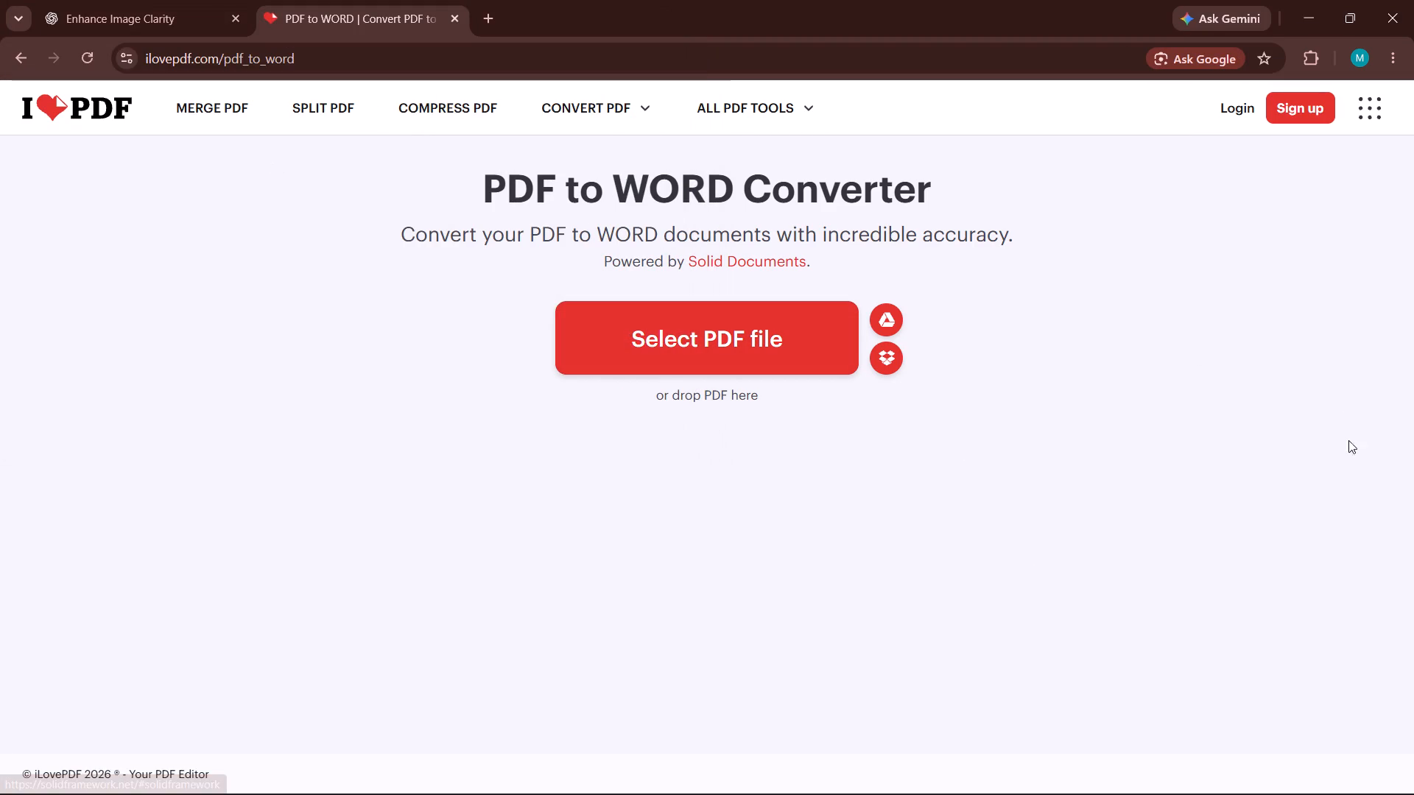
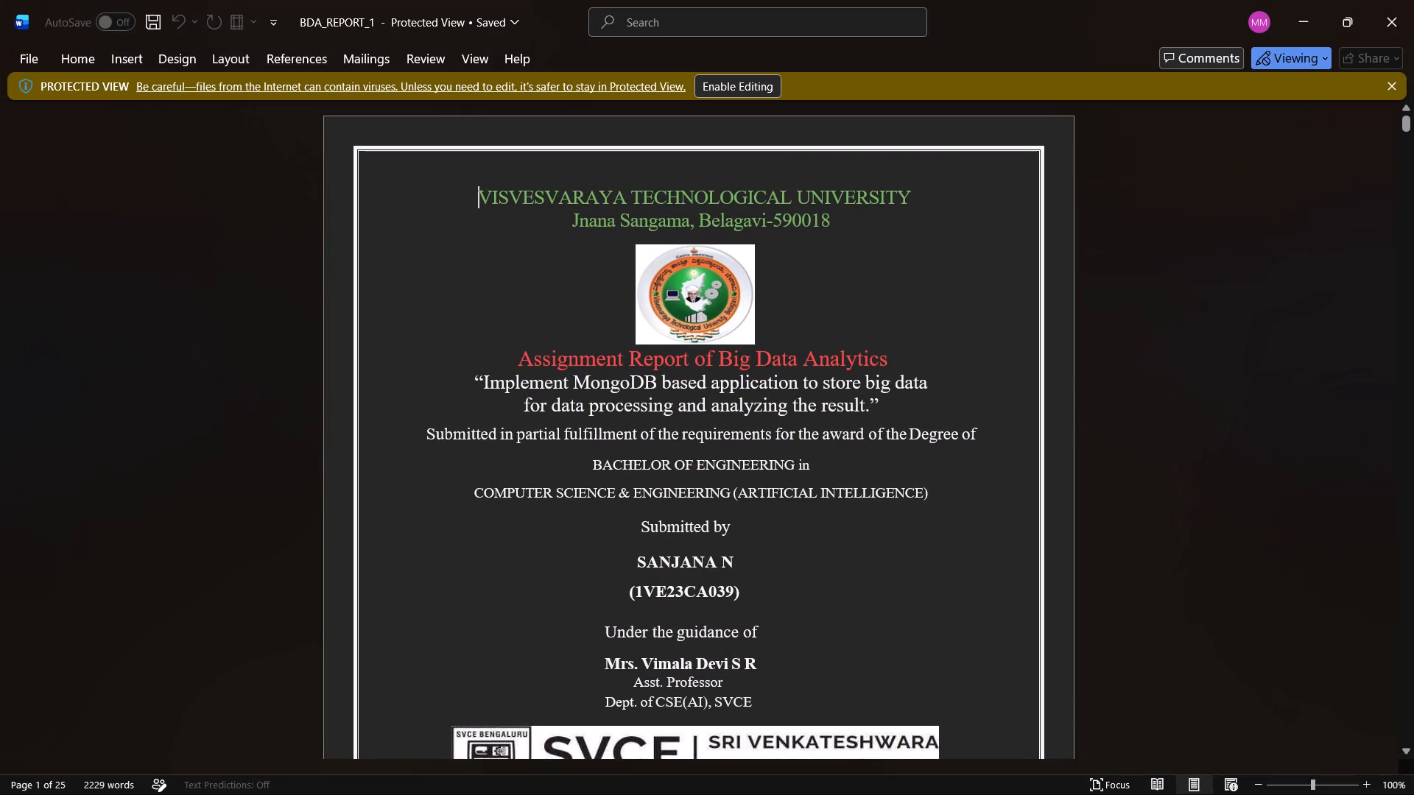
pyautogui.click(742, 84)
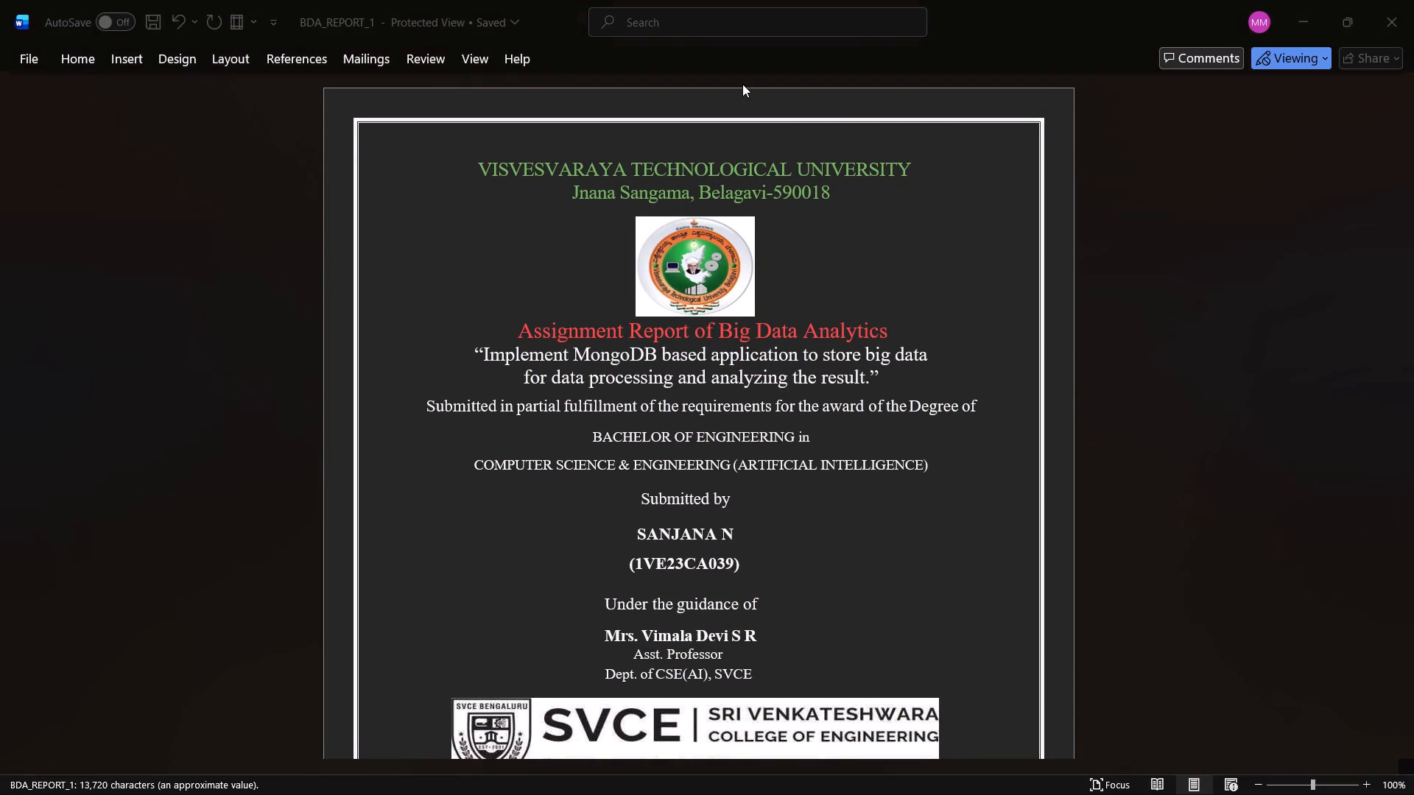
# Replace the student's name beneath "Submitted by" on the cover page with the new student's name.
pyautogui.scroll(-1, 870, 400)
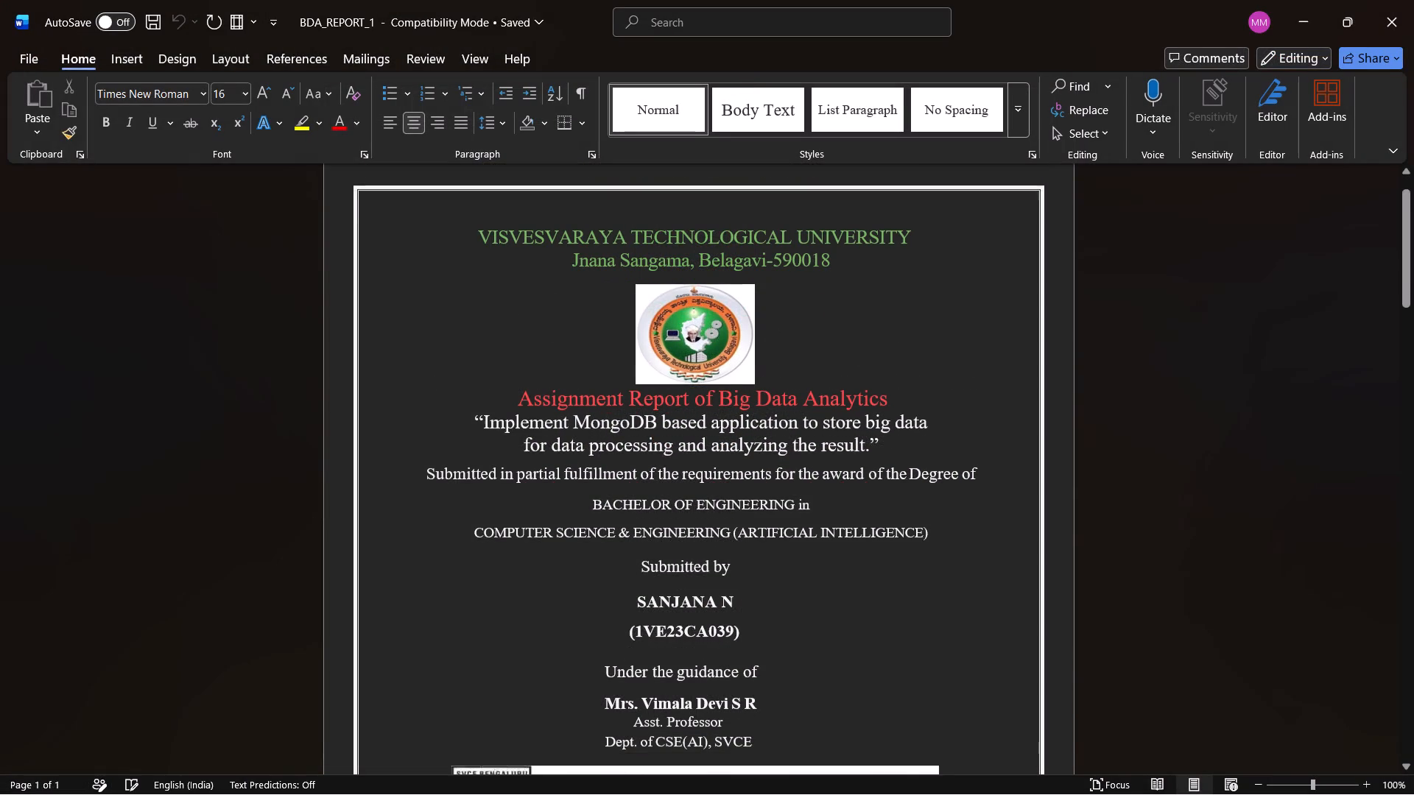
pyautogui.scroll(-1, 870, 400)
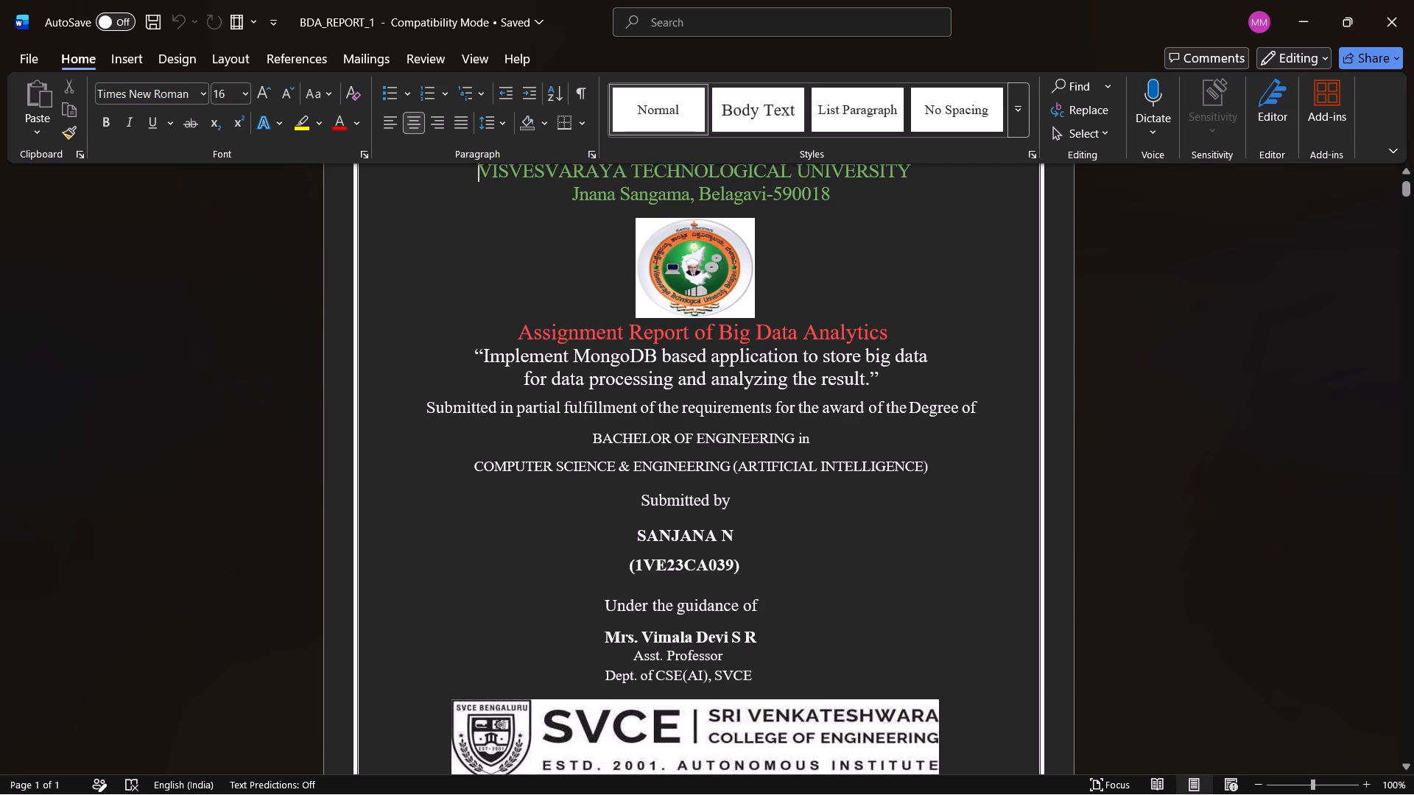
pyautogui.scroll(-1, 860, 442)
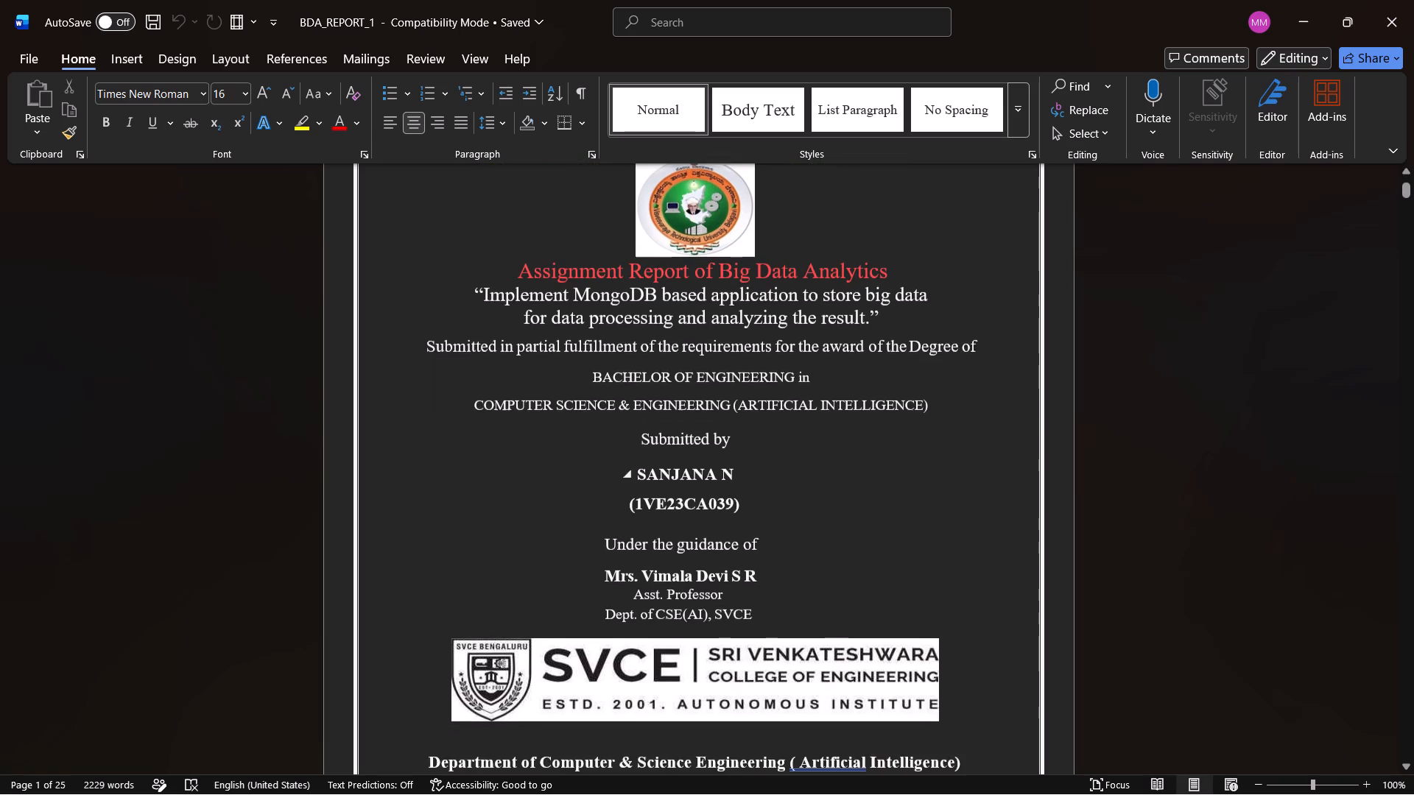
pyautogui.scroll(-1, 860, 442)
pyautogui.click(734, 451)
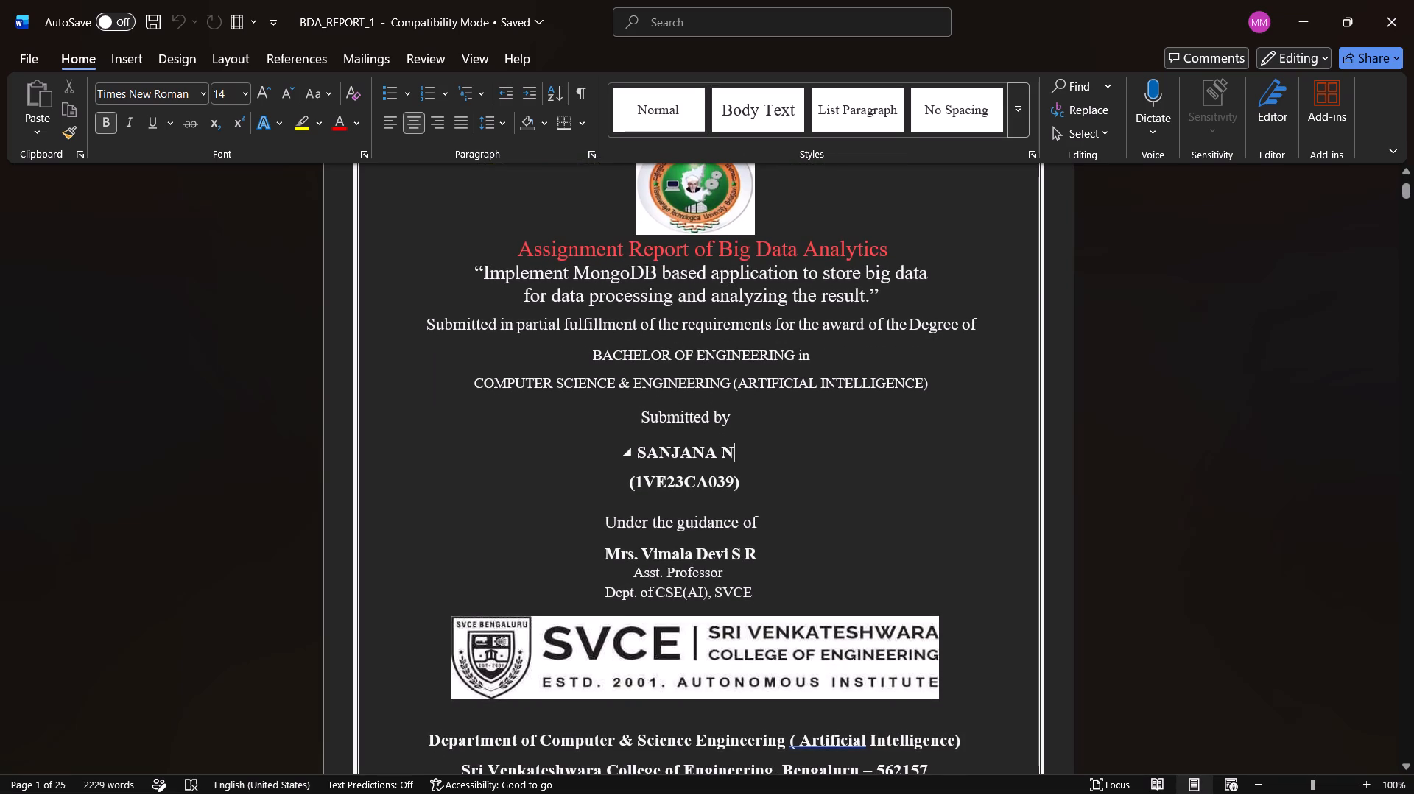
# Replace the student's name beneath "Submitted by" on the cover page with another student's name and initials.
pyautogui.press('BackSpace')
pyautogui.press('BackSpace')
pyautogui.press('BackSpace')
pyautogui.press('BackSpace')
pyautogui.press('BackSpace')
pyautogui.press('BackSpace')
pyautogui.press('BackSpace')
pyautogui.press('BackSpace')
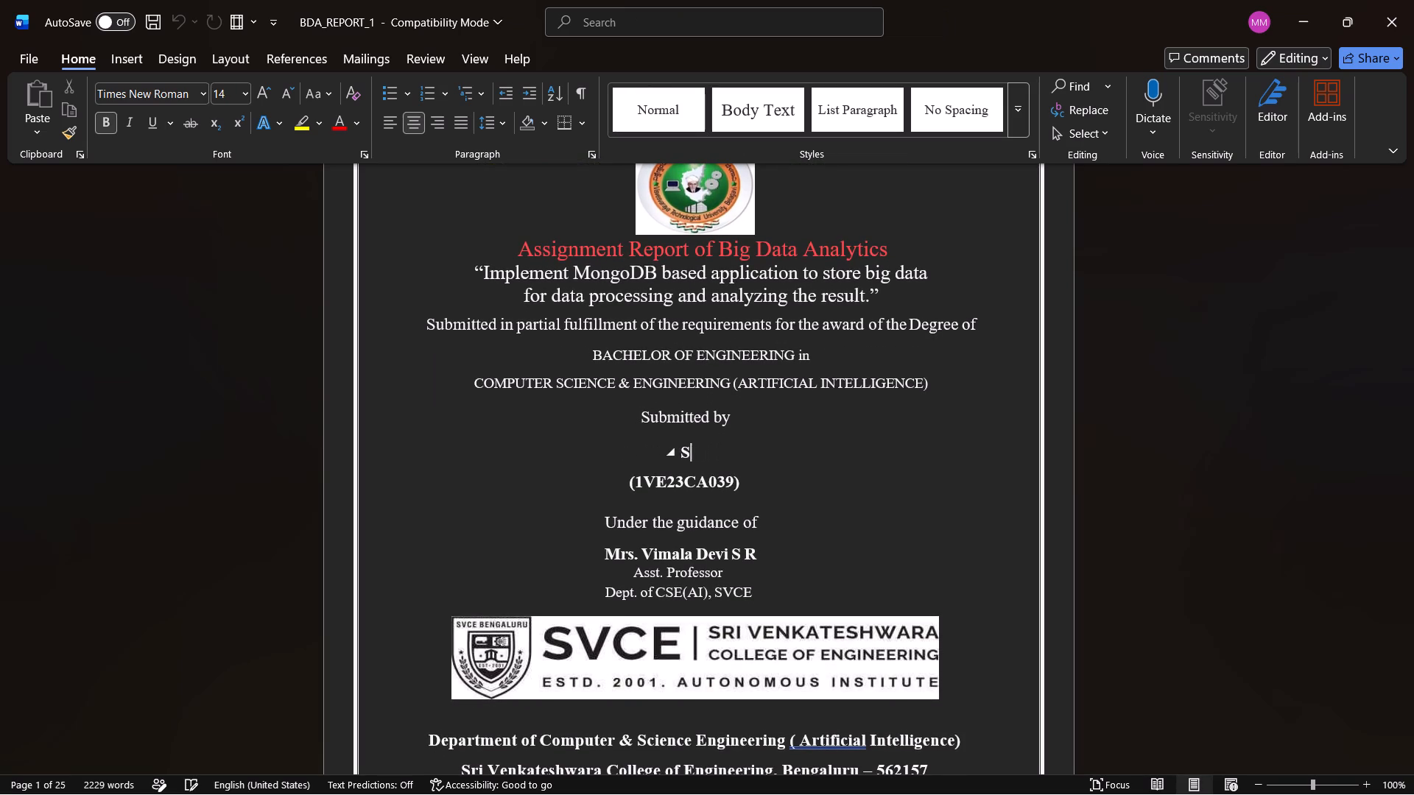
pyautogui.press('BackSpace')
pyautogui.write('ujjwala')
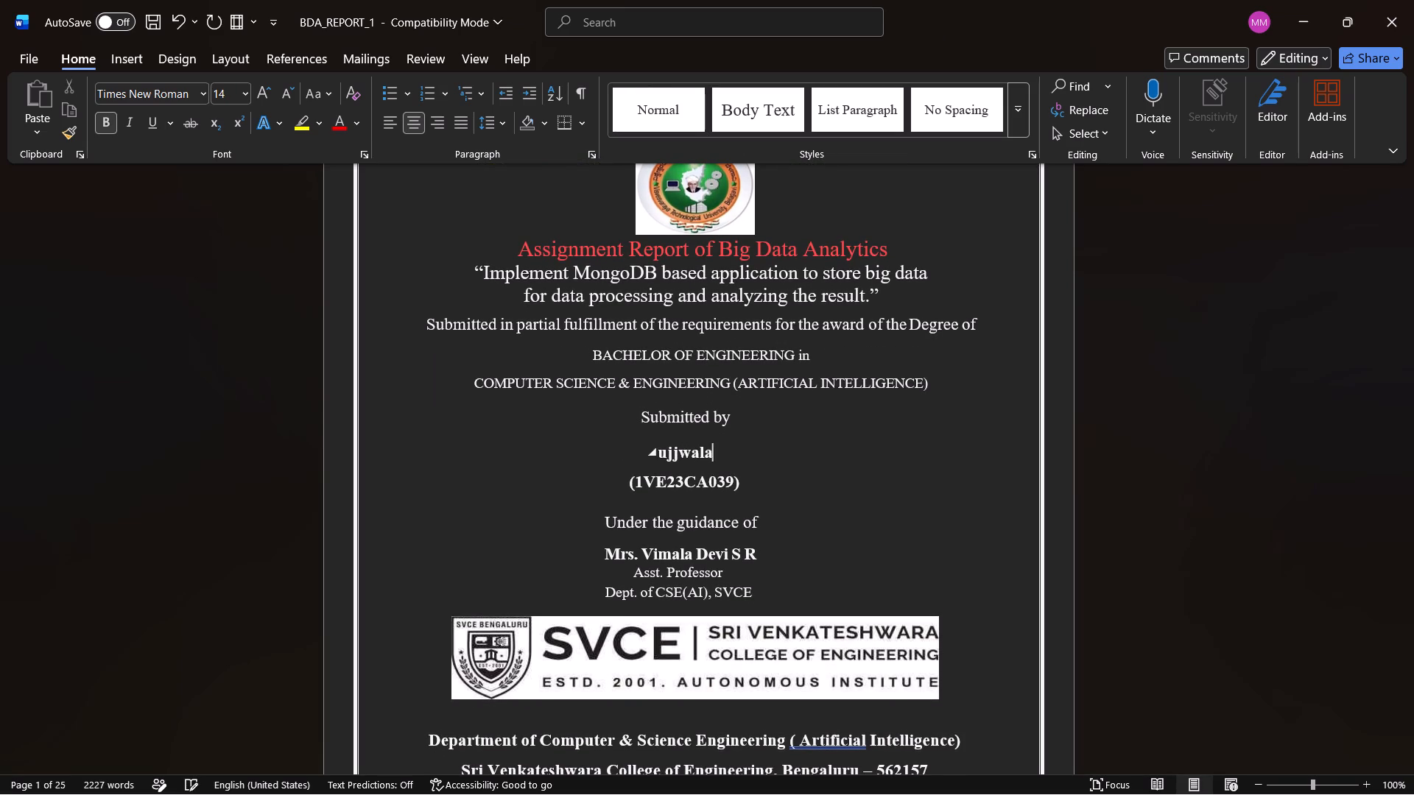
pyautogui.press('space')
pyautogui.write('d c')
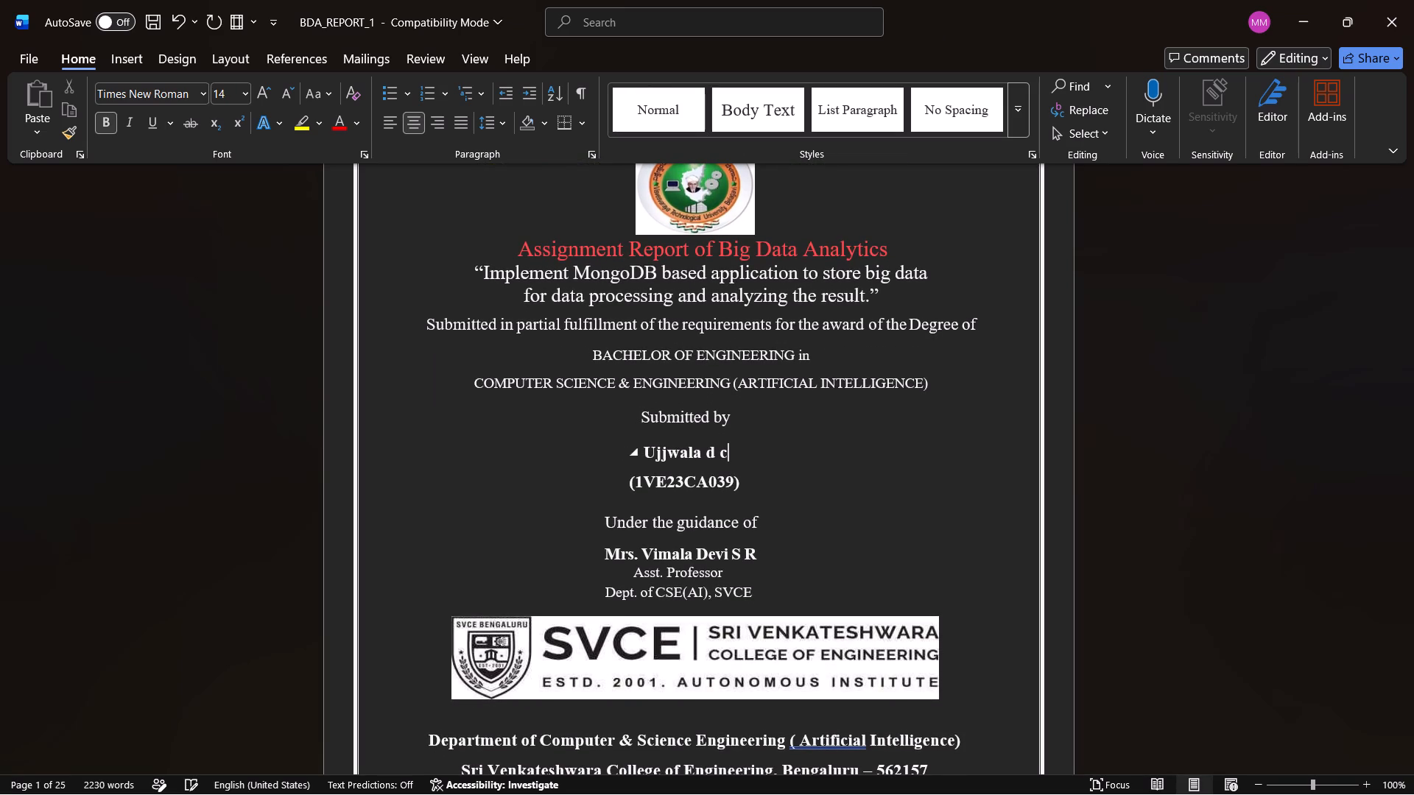
# Rewrite the student's name and initials beneath "Submitted by" entirely in capital letters.
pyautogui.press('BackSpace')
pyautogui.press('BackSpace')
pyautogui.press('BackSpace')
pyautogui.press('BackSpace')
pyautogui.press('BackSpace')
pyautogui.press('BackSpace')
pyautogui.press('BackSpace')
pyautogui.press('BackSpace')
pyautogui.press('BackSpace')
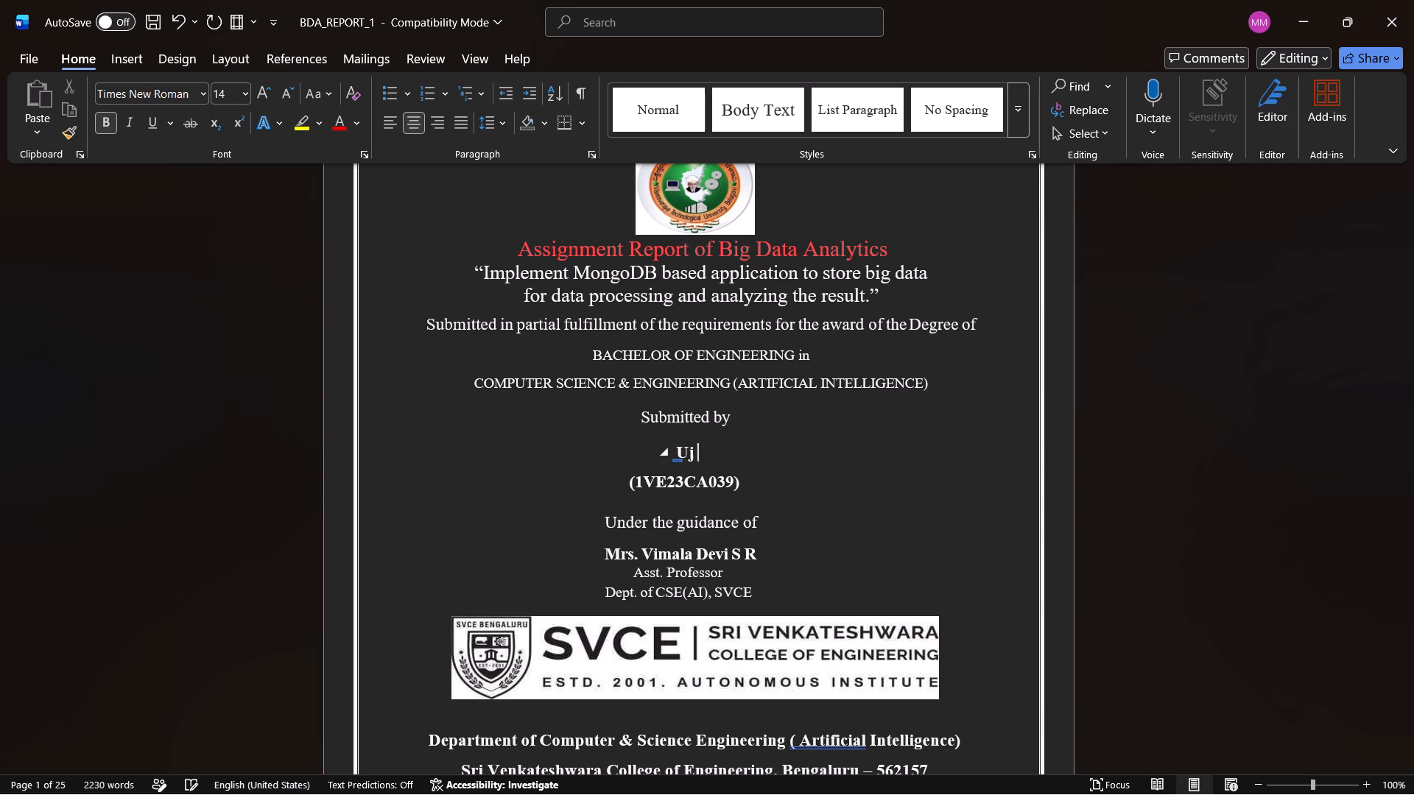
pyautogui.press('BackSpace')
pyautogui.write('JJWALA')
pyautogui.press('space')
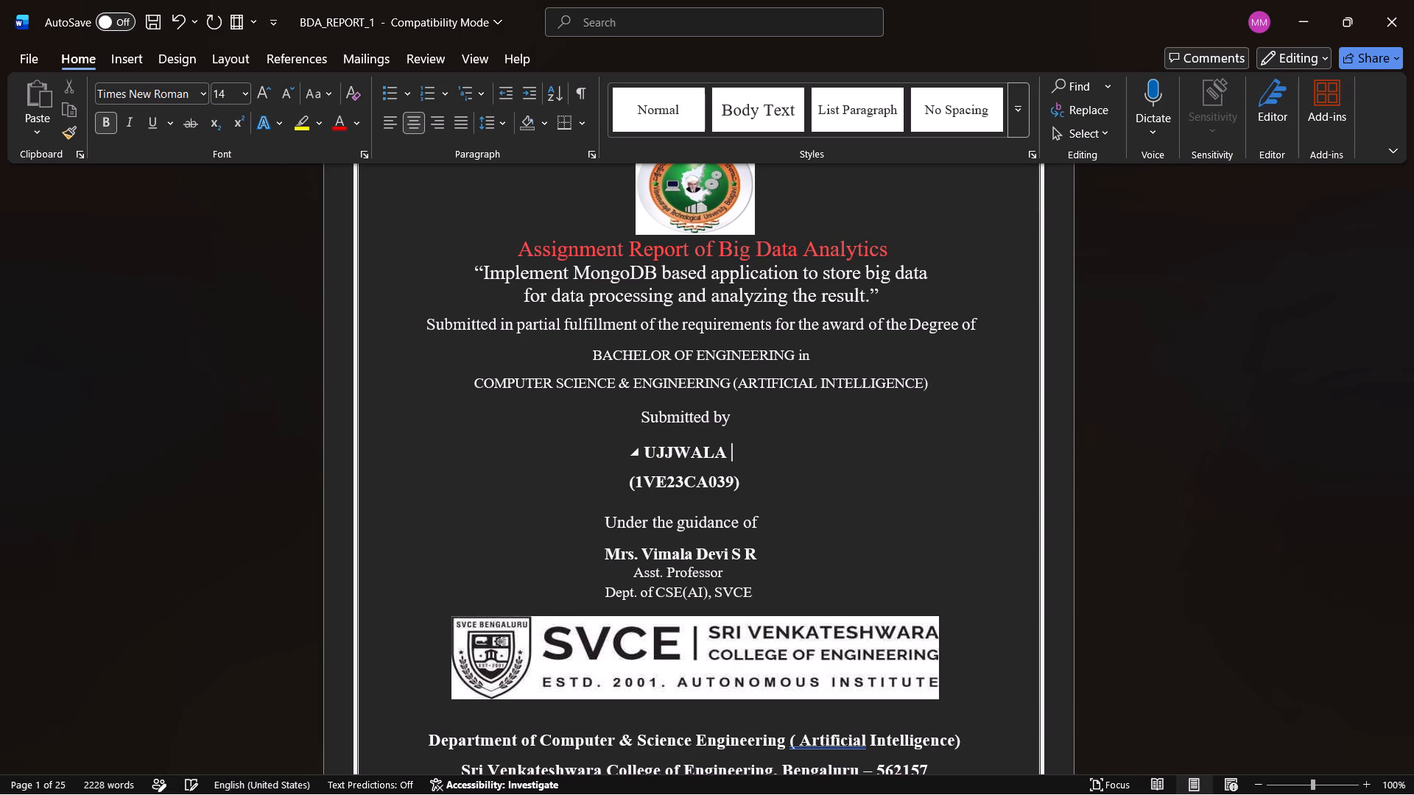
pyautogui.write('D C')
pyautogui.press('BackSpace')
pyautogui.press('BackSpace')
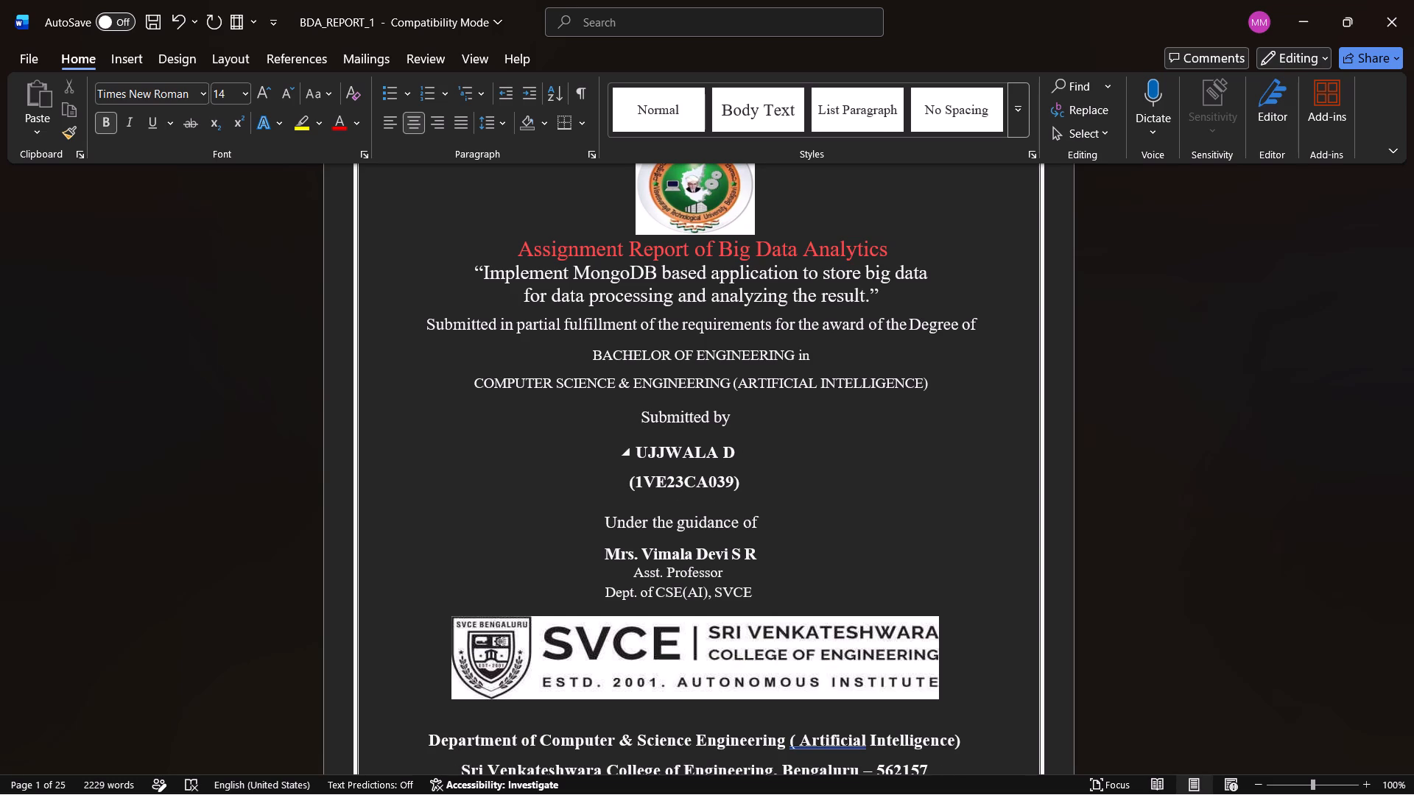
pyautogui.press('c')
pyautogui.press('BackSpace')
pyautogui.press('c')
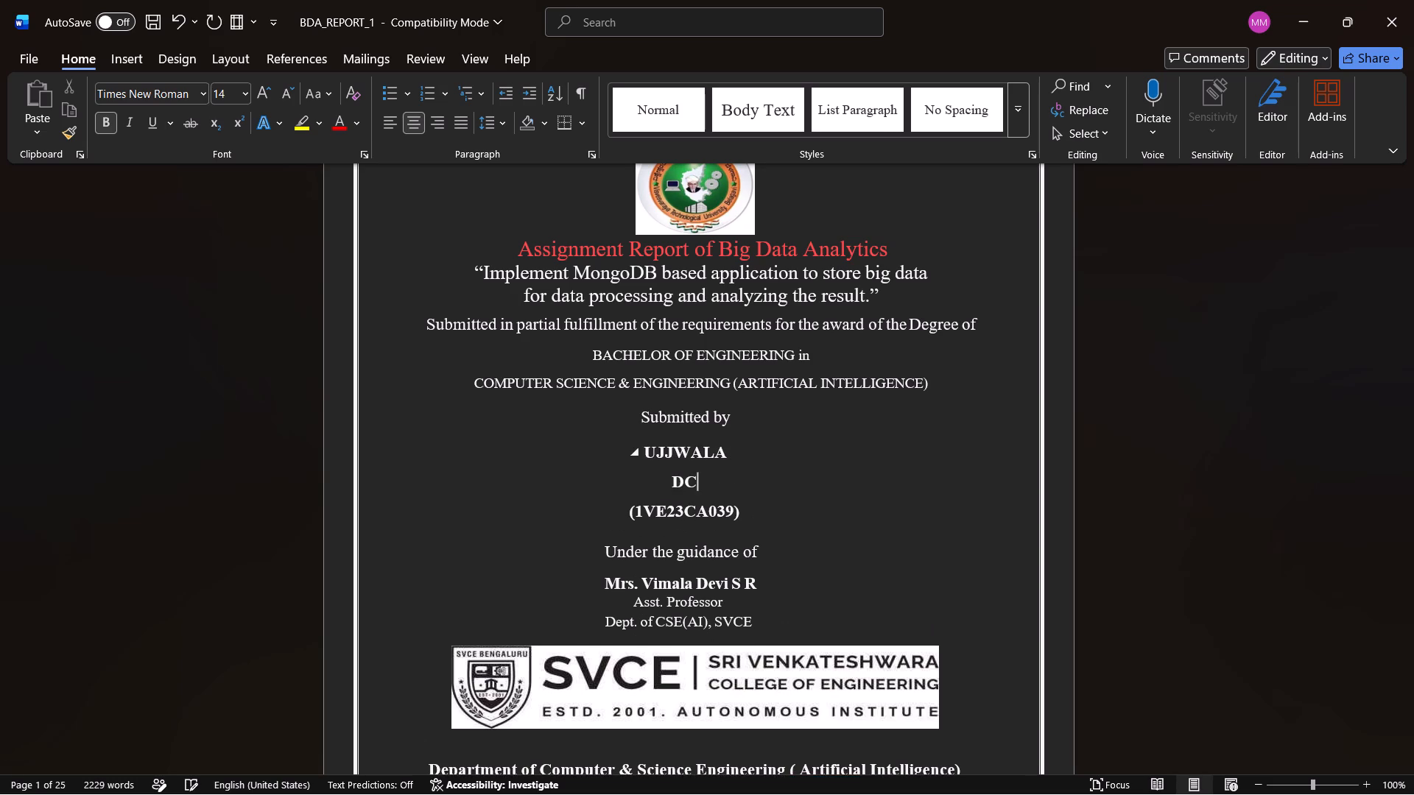
# Place the insertion point in front of the student's name beneath "Submitted by".
pyautogui.click(639, 448)
pyautogui.click(639, 448)
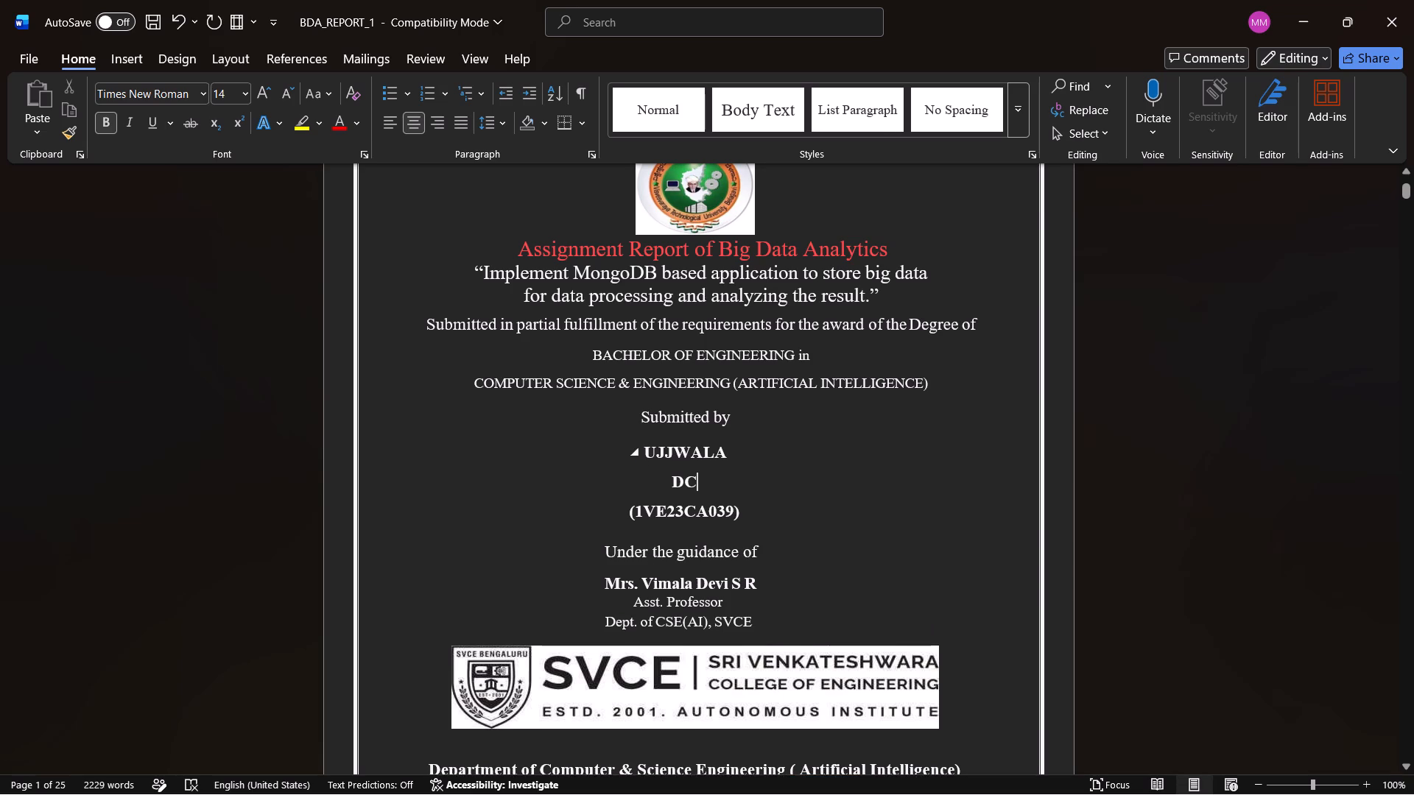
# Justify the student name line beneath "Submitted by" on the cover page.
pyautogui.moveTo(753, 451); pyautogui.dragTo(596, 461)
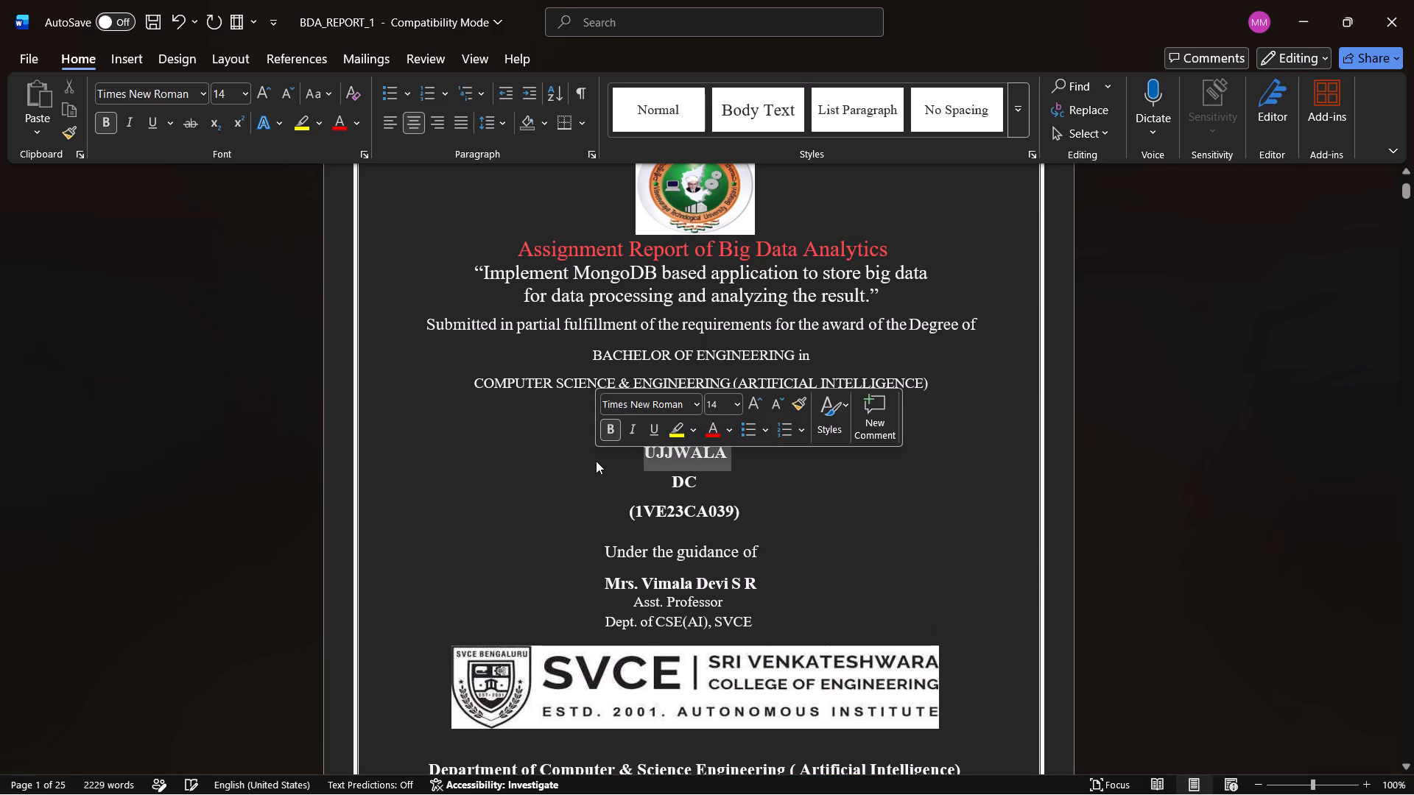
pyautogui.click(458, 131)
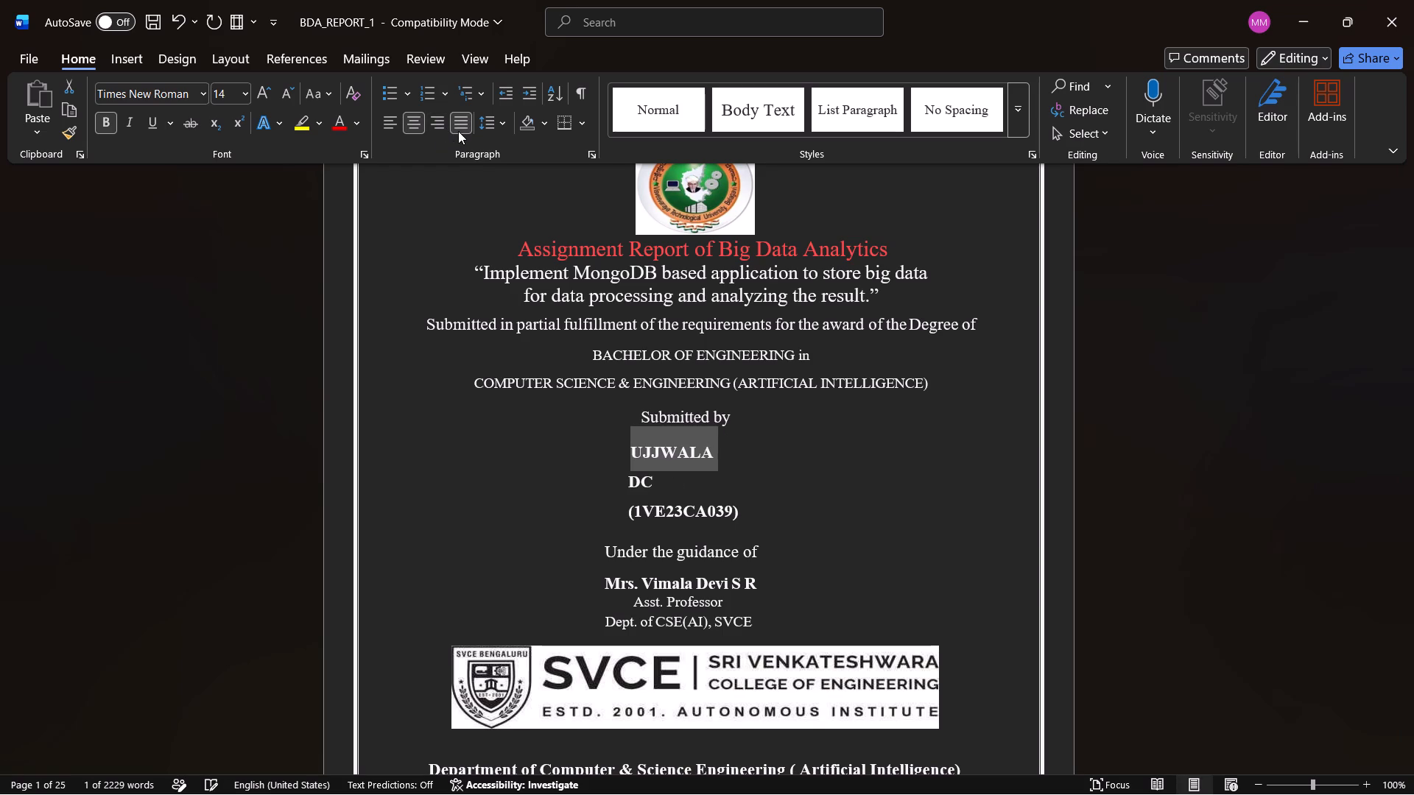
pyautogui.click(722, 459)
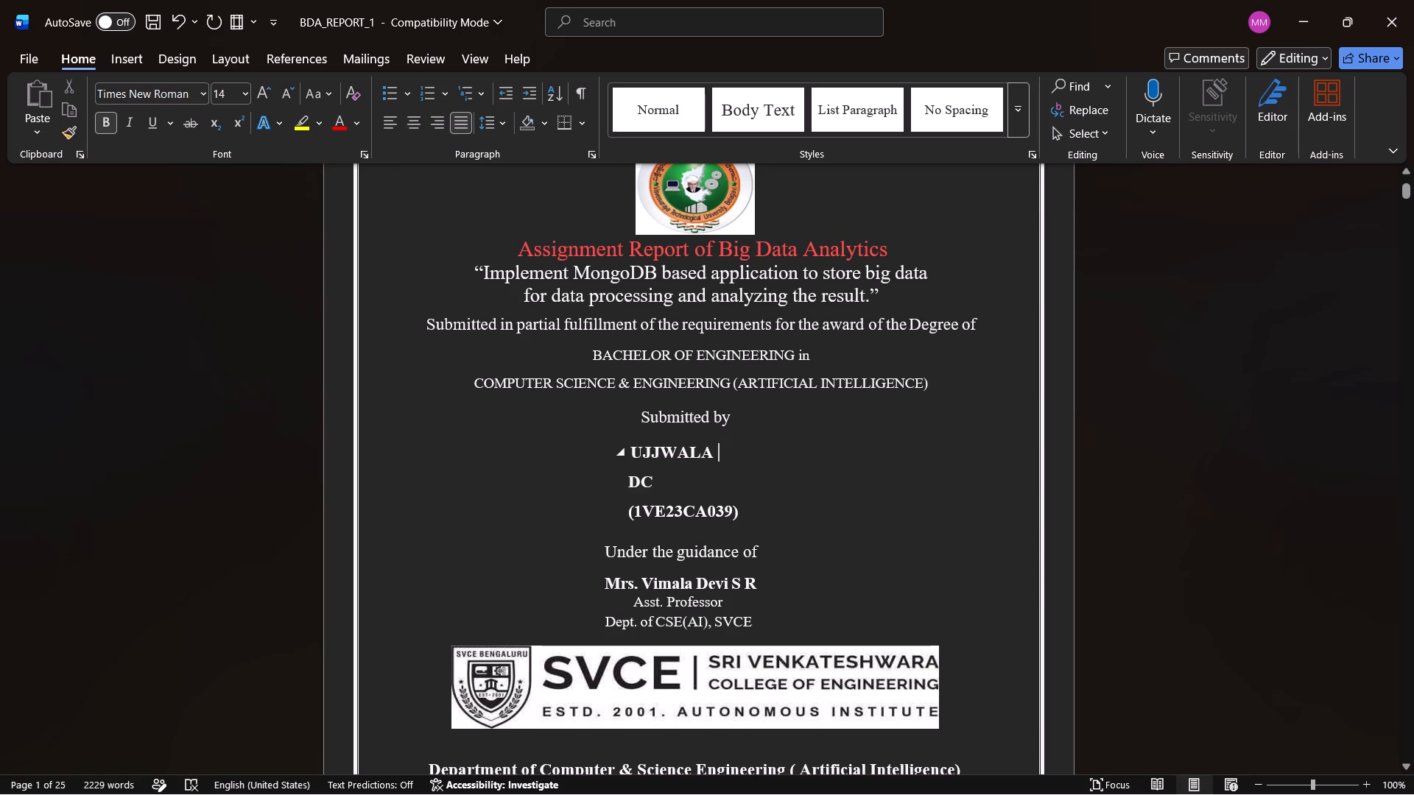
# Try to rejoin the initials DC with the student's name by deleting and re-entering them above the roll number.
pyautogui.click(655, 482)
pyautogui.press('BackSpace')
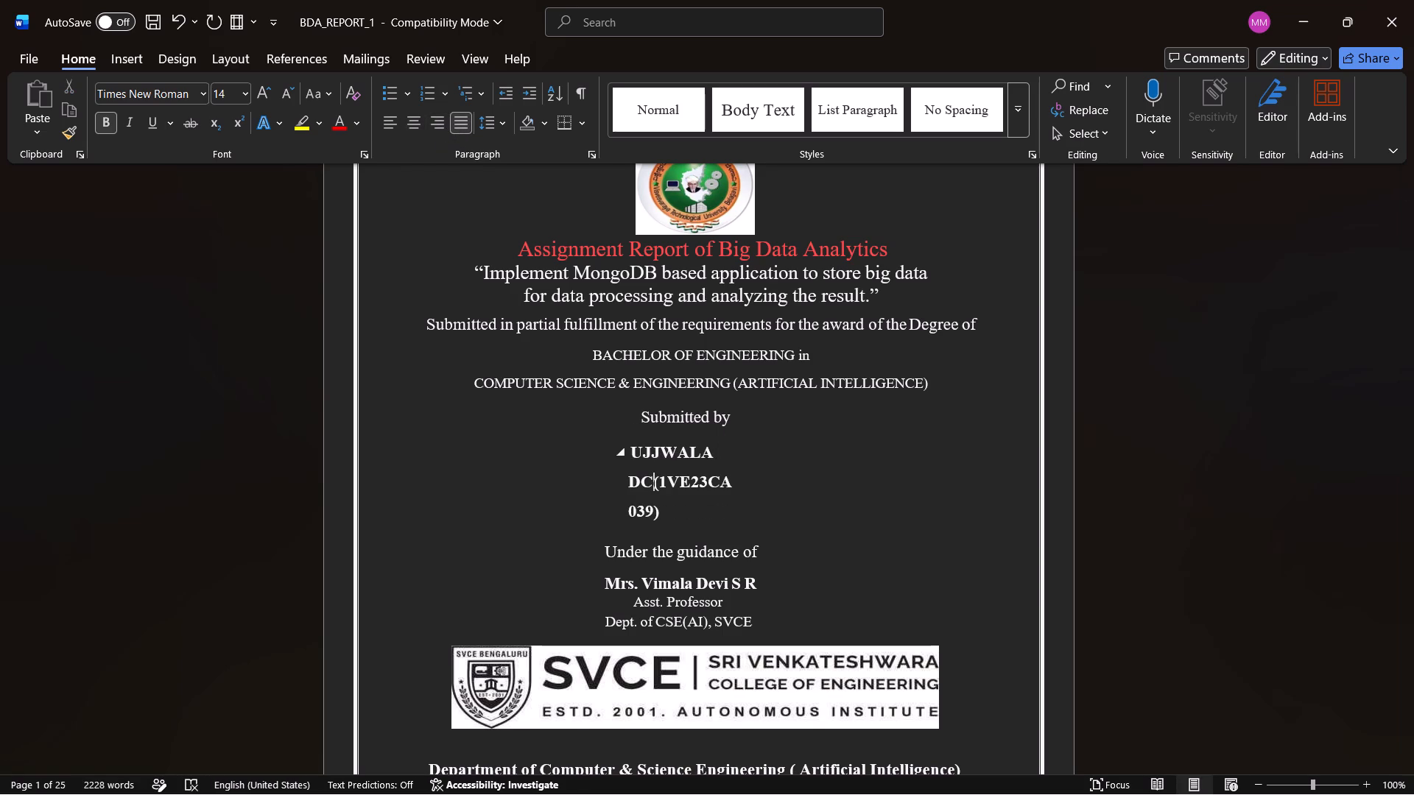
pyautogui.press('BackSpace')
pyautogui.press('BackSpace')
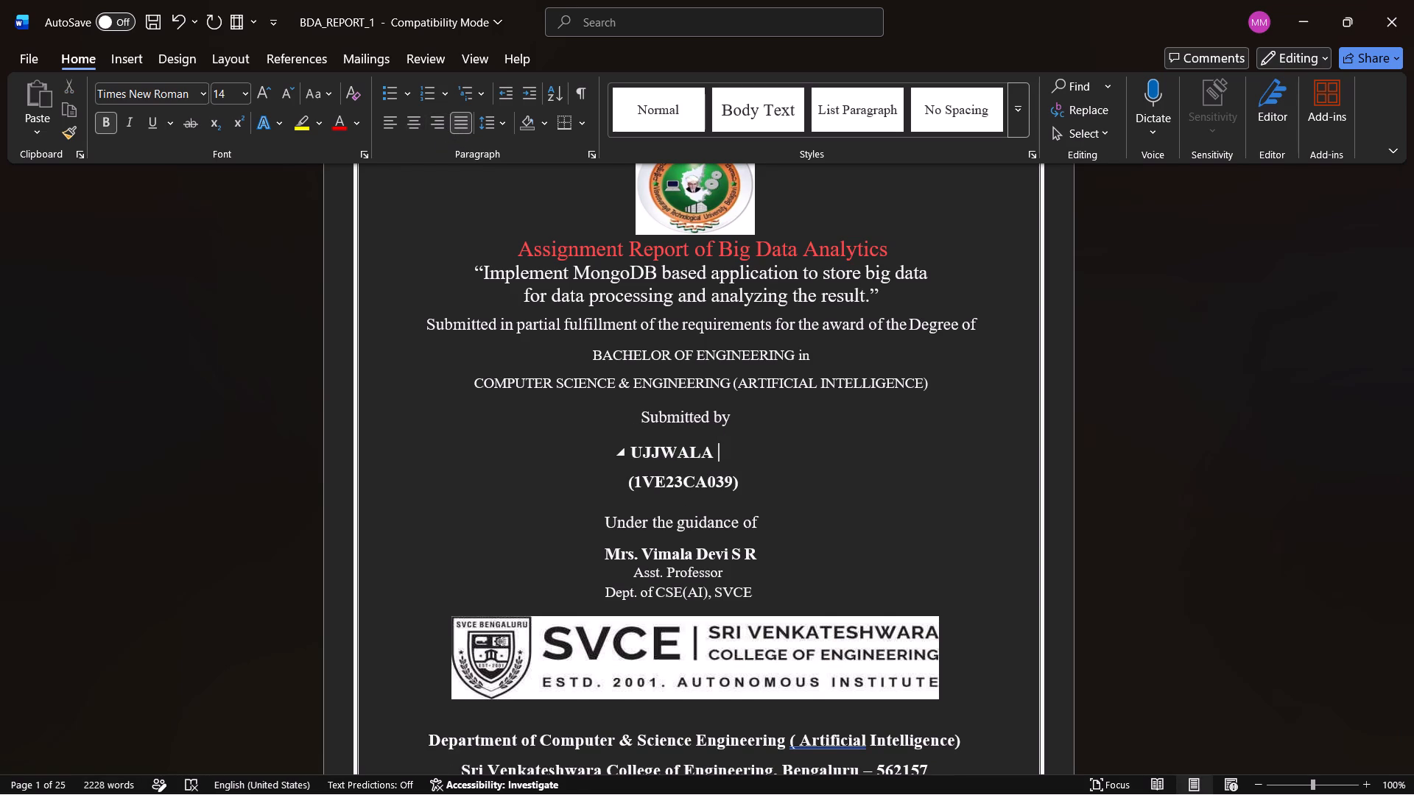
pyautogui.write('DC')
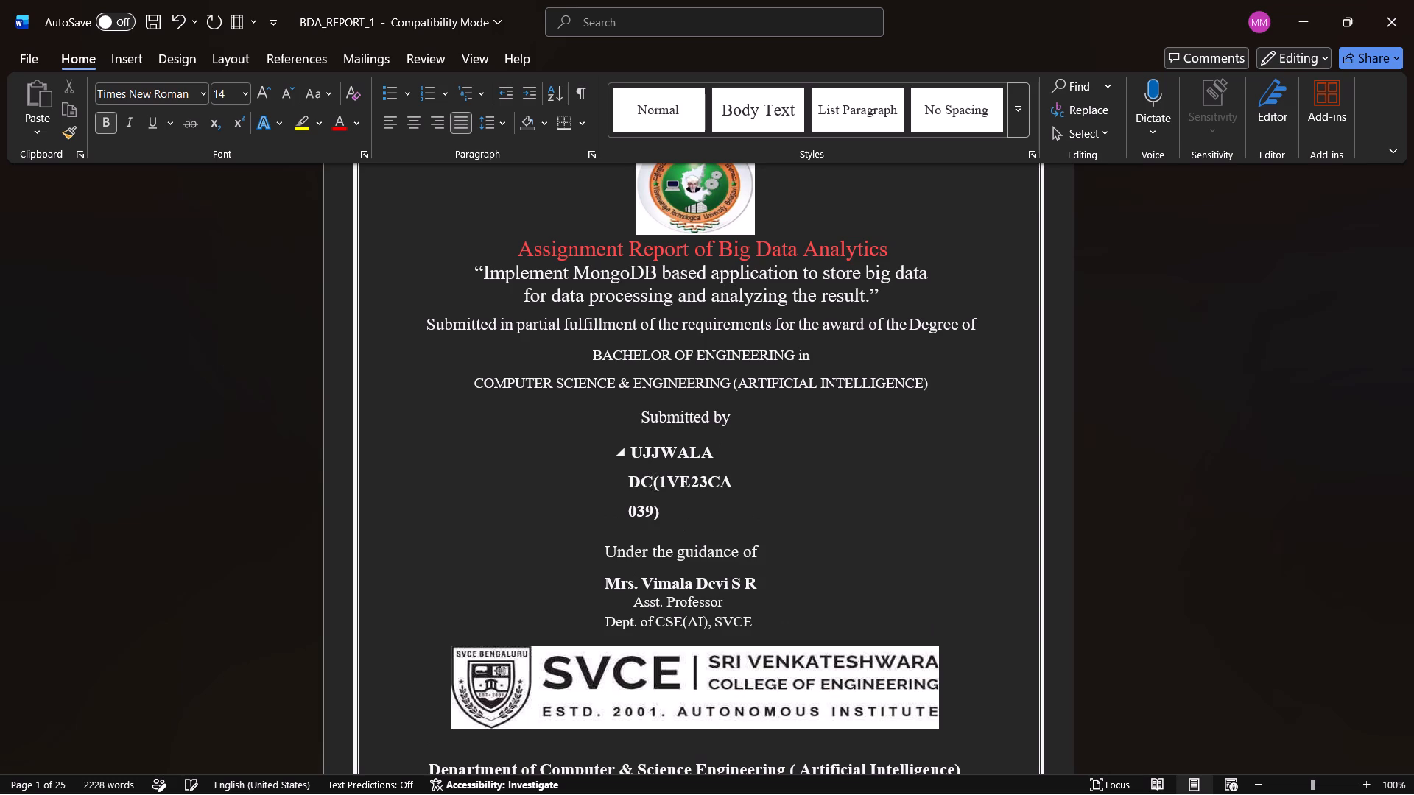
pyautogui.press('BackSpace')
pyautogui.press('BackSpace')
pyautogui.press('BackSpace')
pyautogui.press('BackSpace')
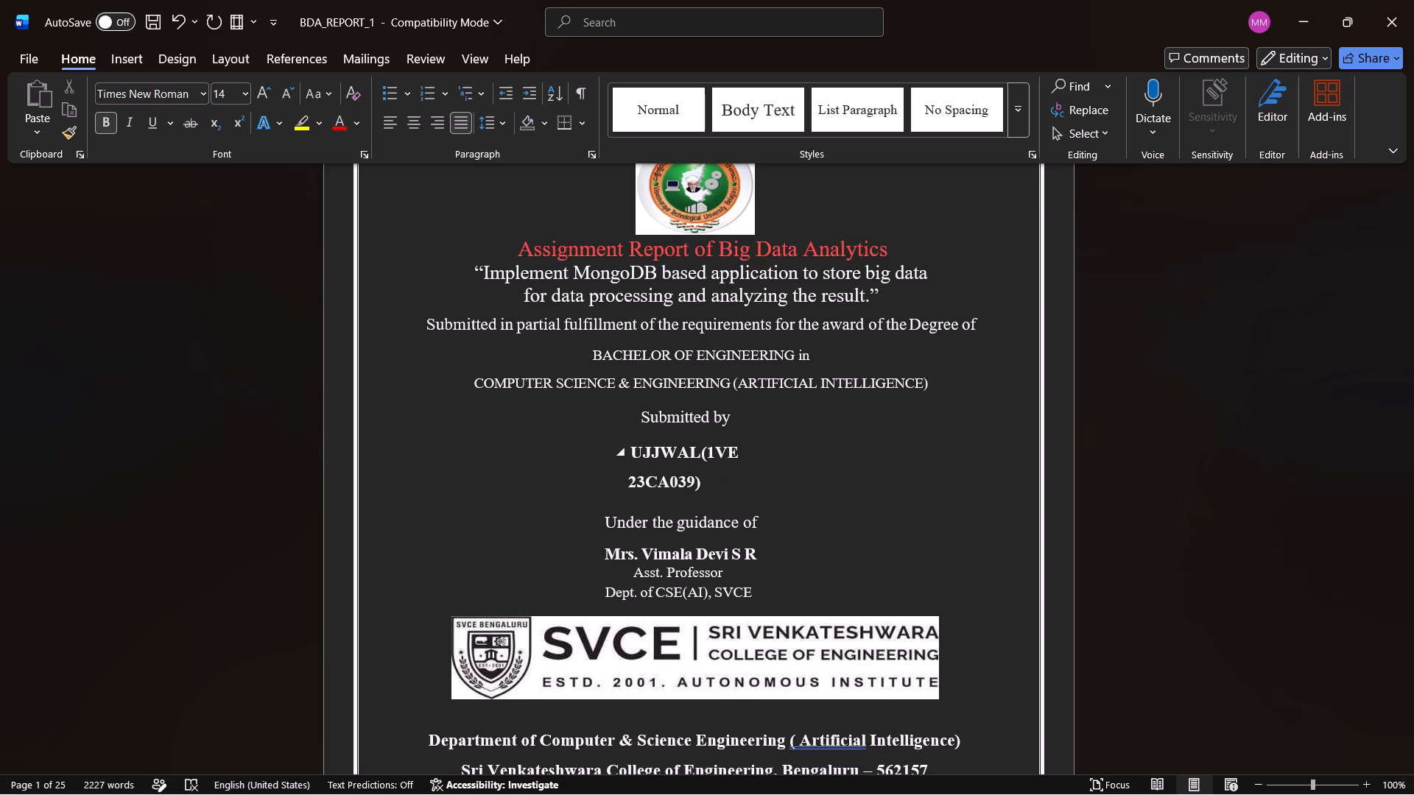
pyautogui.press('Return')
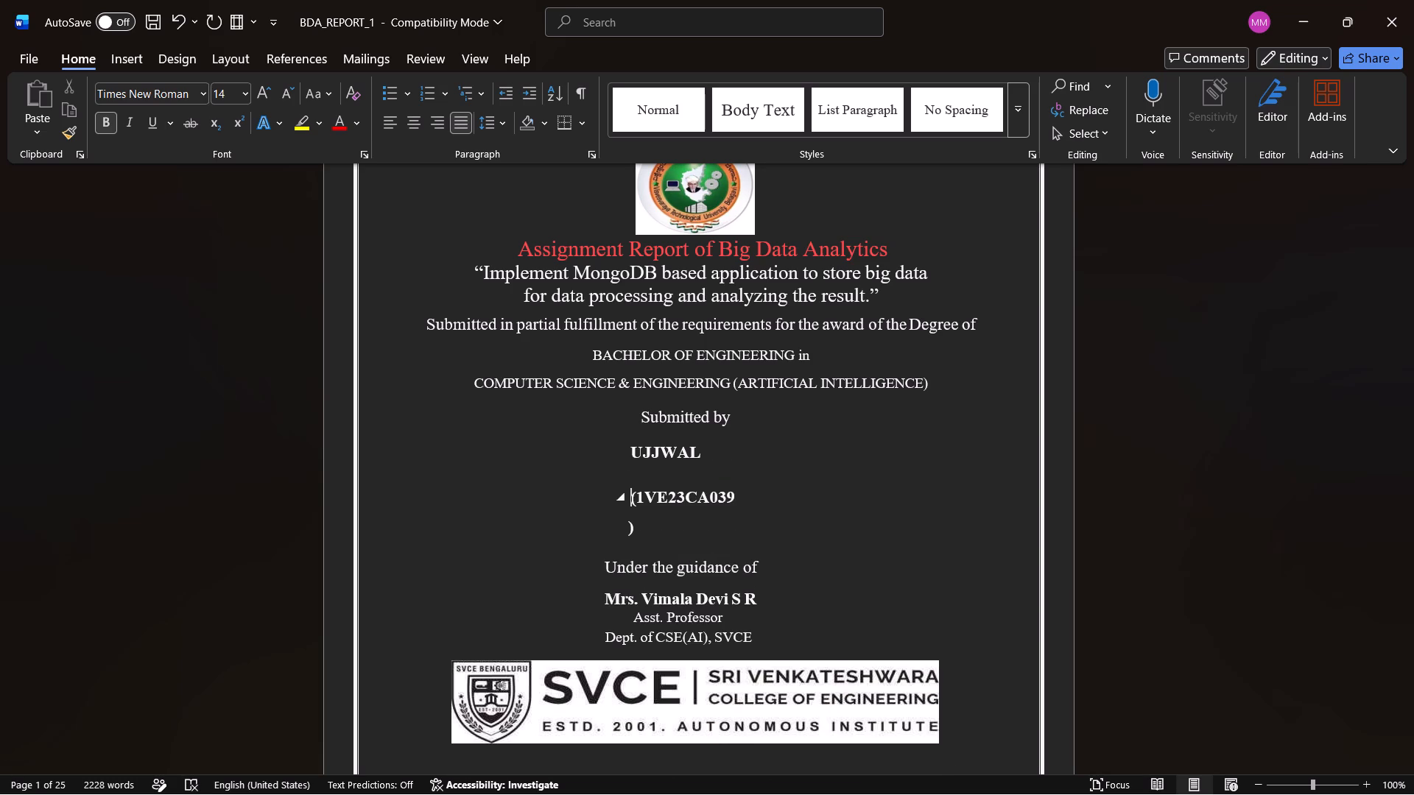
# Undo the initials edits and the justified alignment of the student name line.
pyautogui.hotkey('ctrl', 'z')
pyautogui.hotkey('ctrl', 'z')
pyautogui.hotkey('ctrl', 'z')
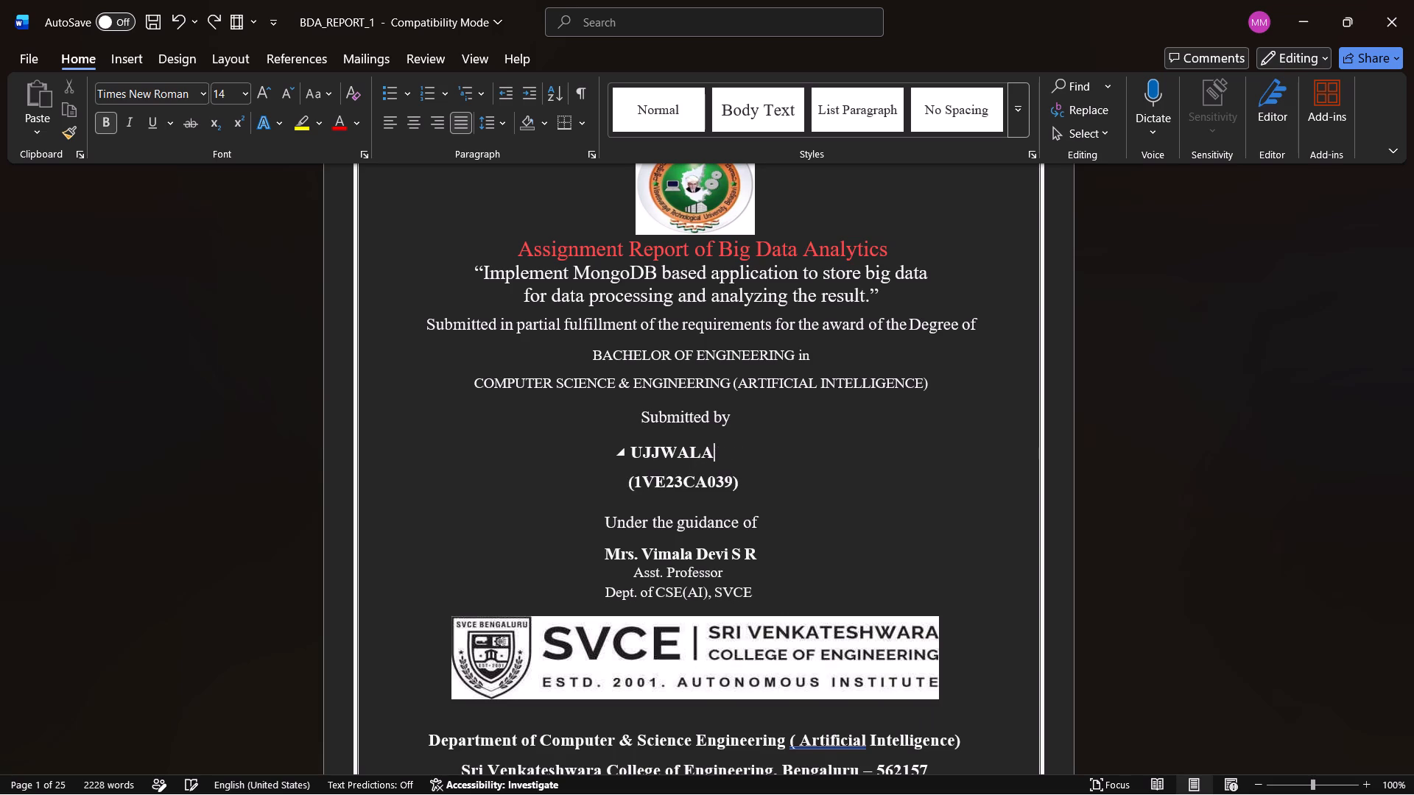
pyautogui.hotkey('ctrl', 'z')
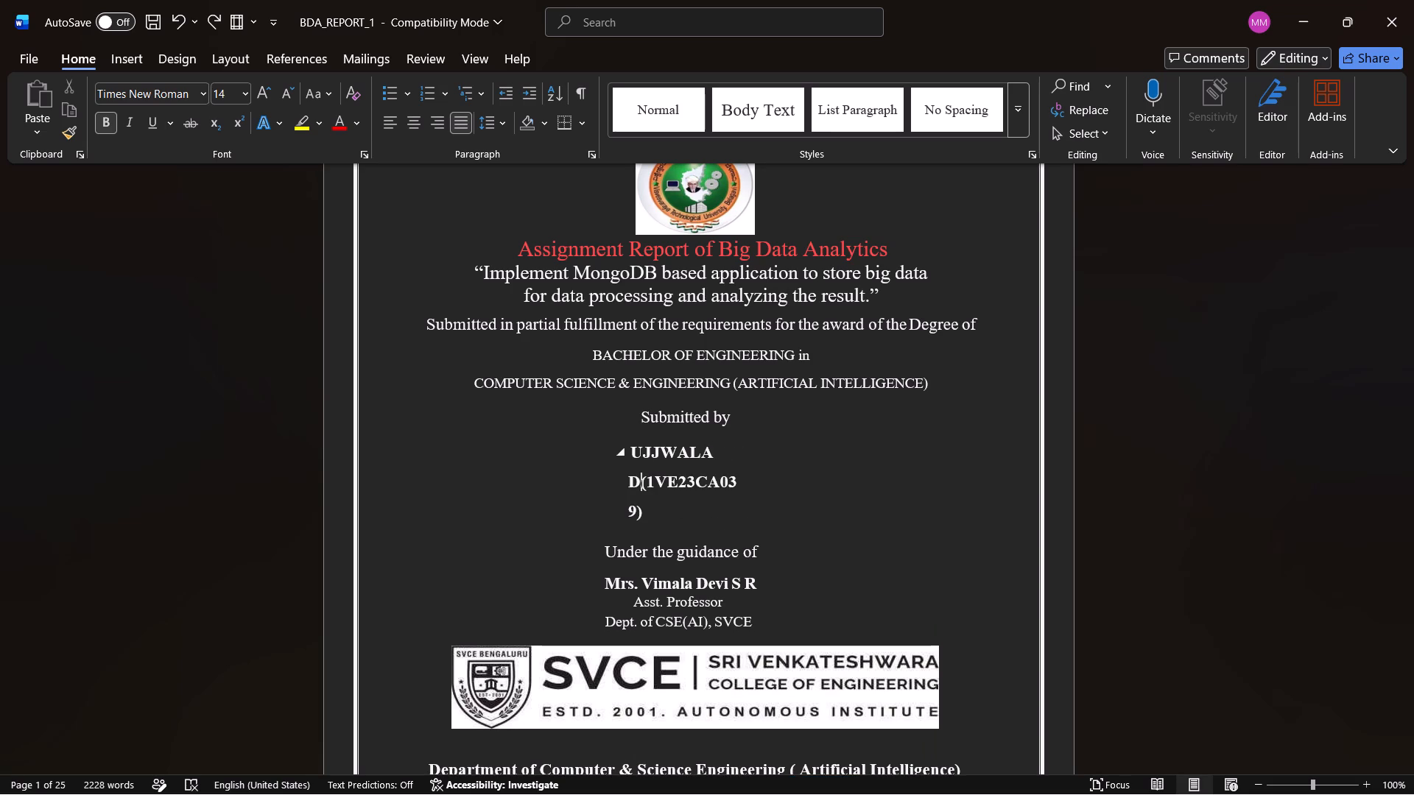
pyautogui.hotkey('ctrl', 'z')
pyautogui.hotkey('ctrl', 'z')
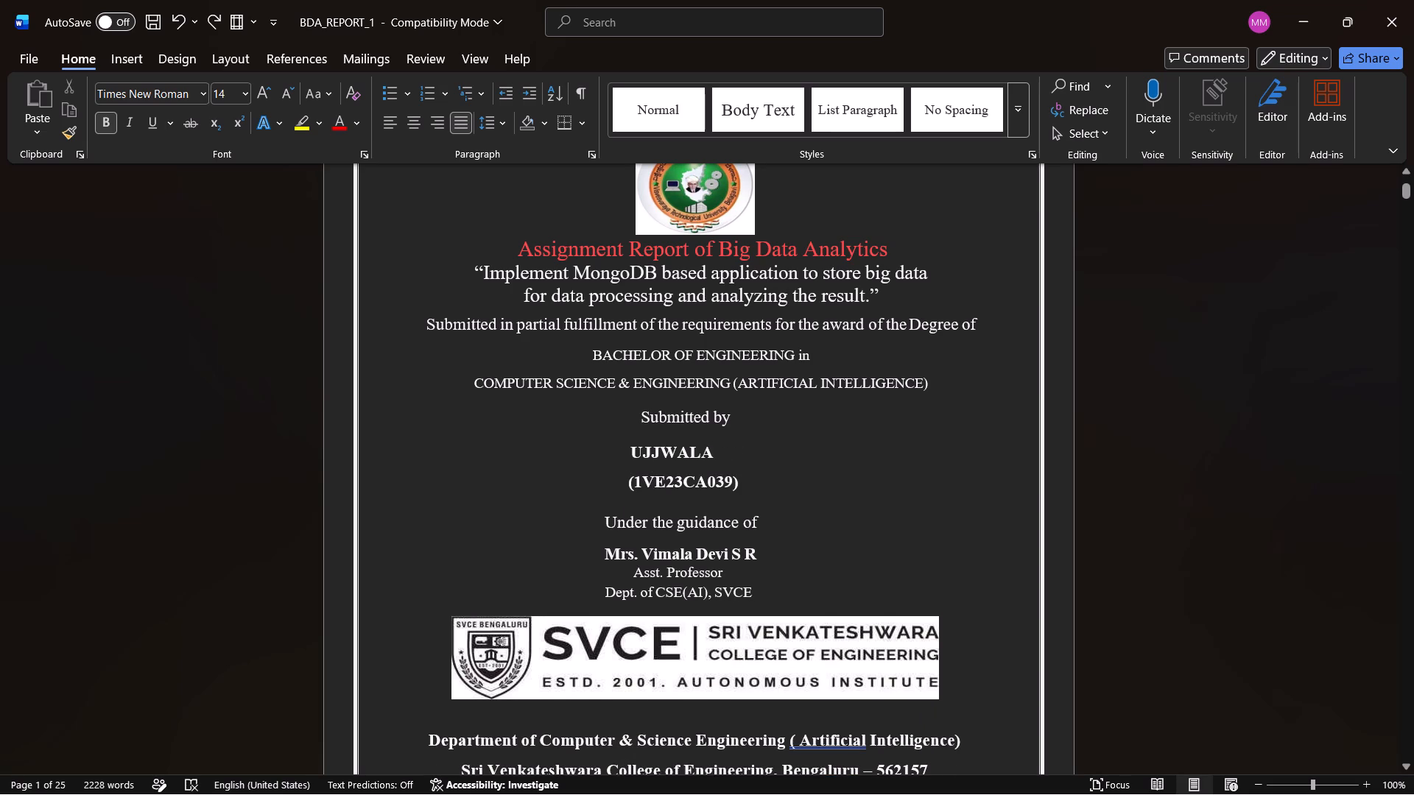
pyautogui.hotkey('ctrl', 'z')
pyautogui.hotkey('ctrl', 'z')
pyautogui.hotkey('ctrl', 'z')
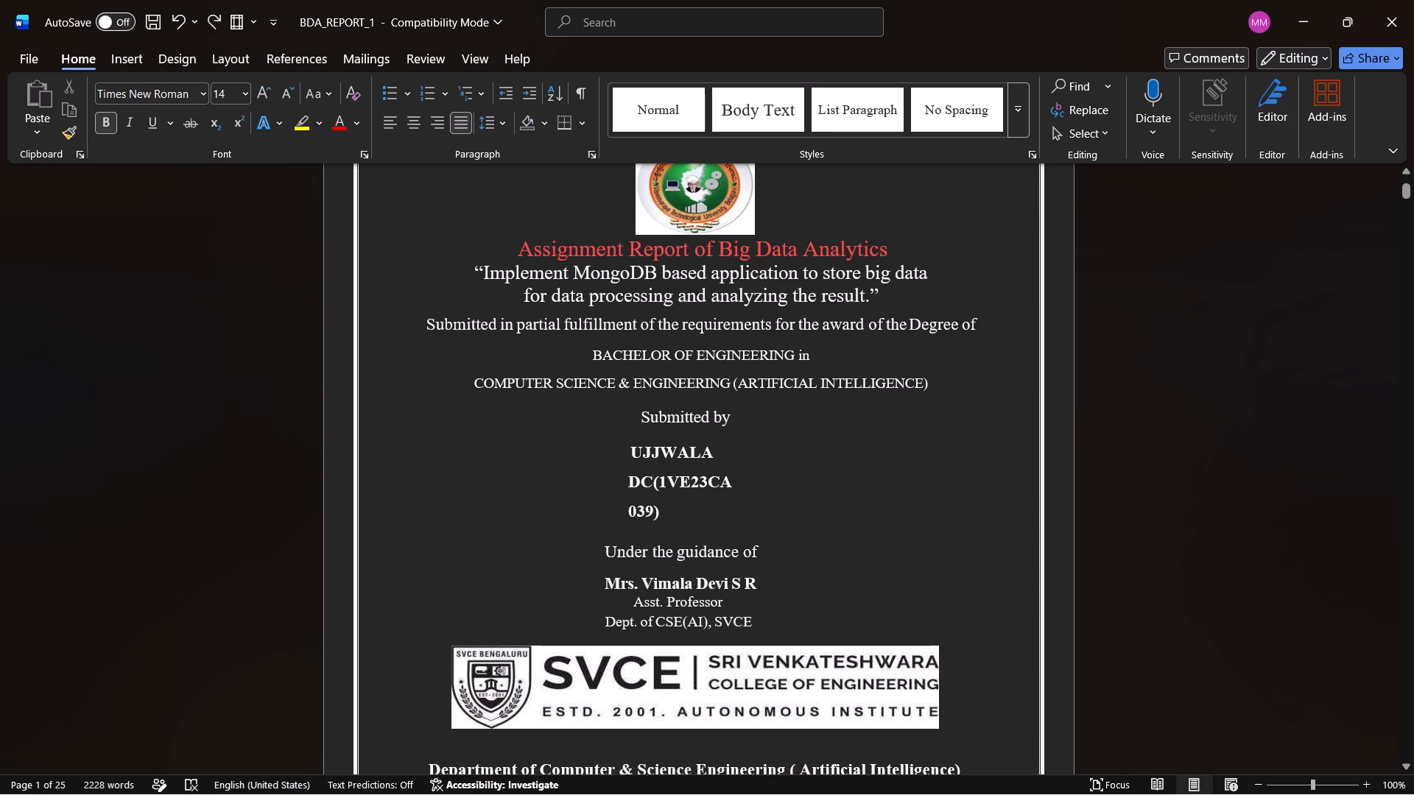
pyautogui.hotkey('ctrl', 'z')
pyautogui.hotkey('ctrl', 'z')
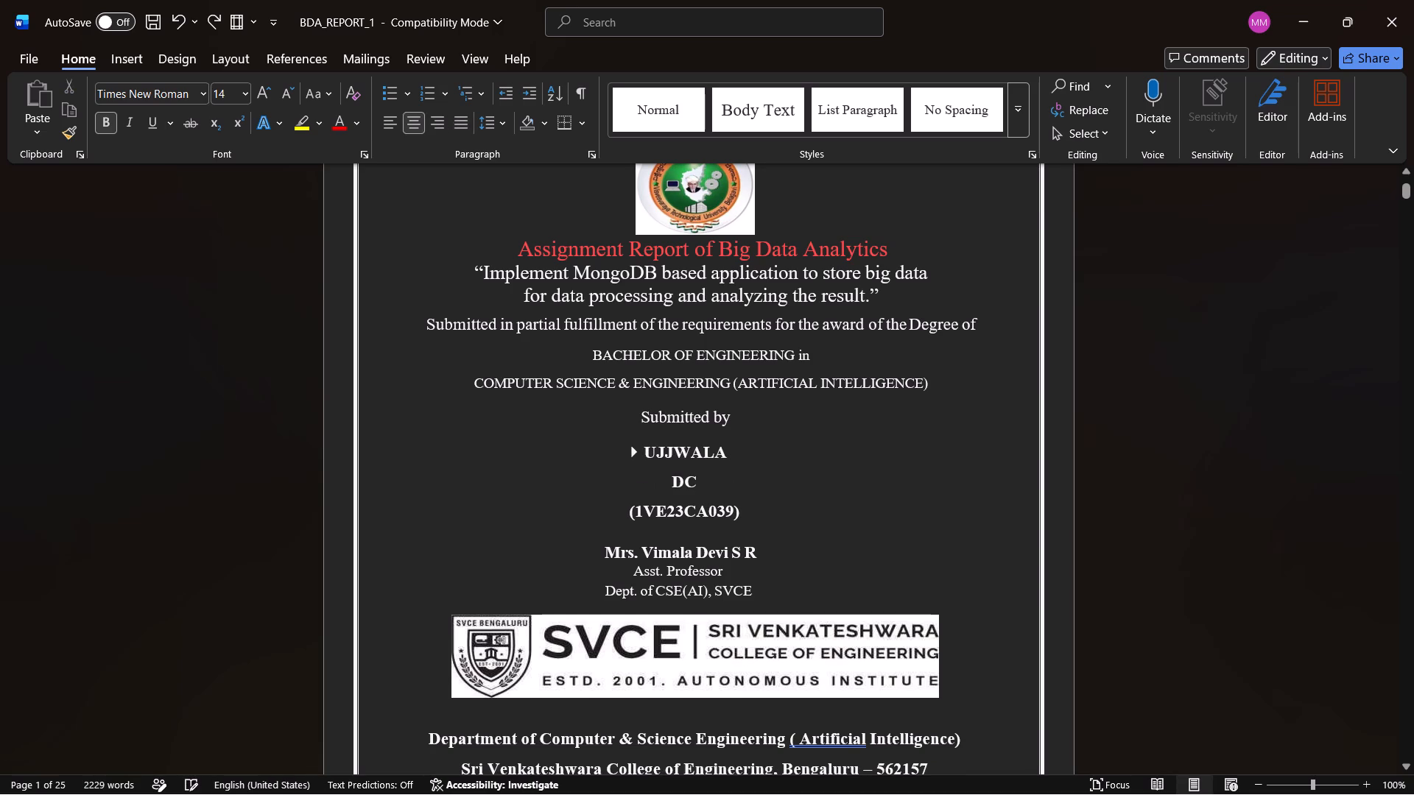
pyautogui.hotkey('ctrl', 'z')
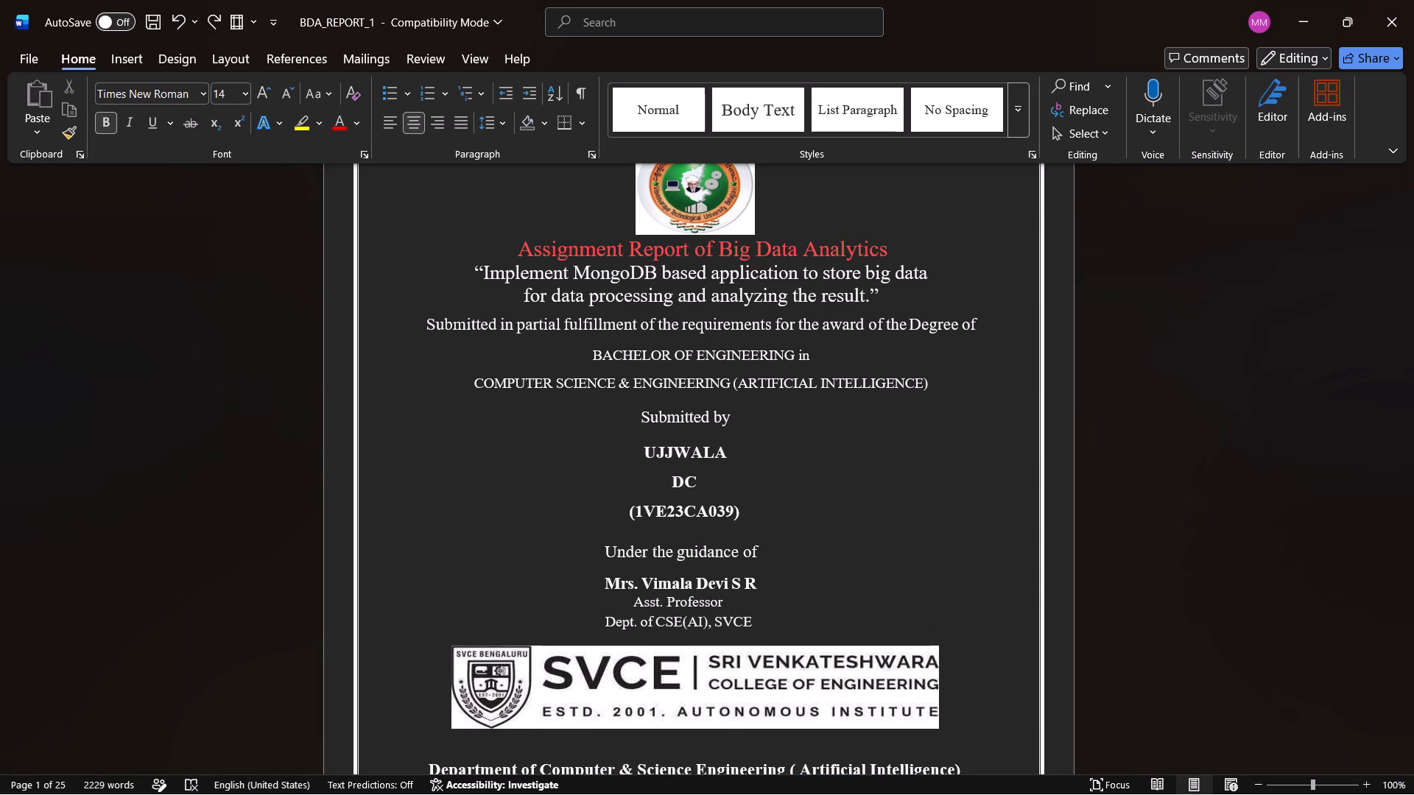
# Undo the last initials edit and left-align the student name line beneath "Submitted by" on the cover page.
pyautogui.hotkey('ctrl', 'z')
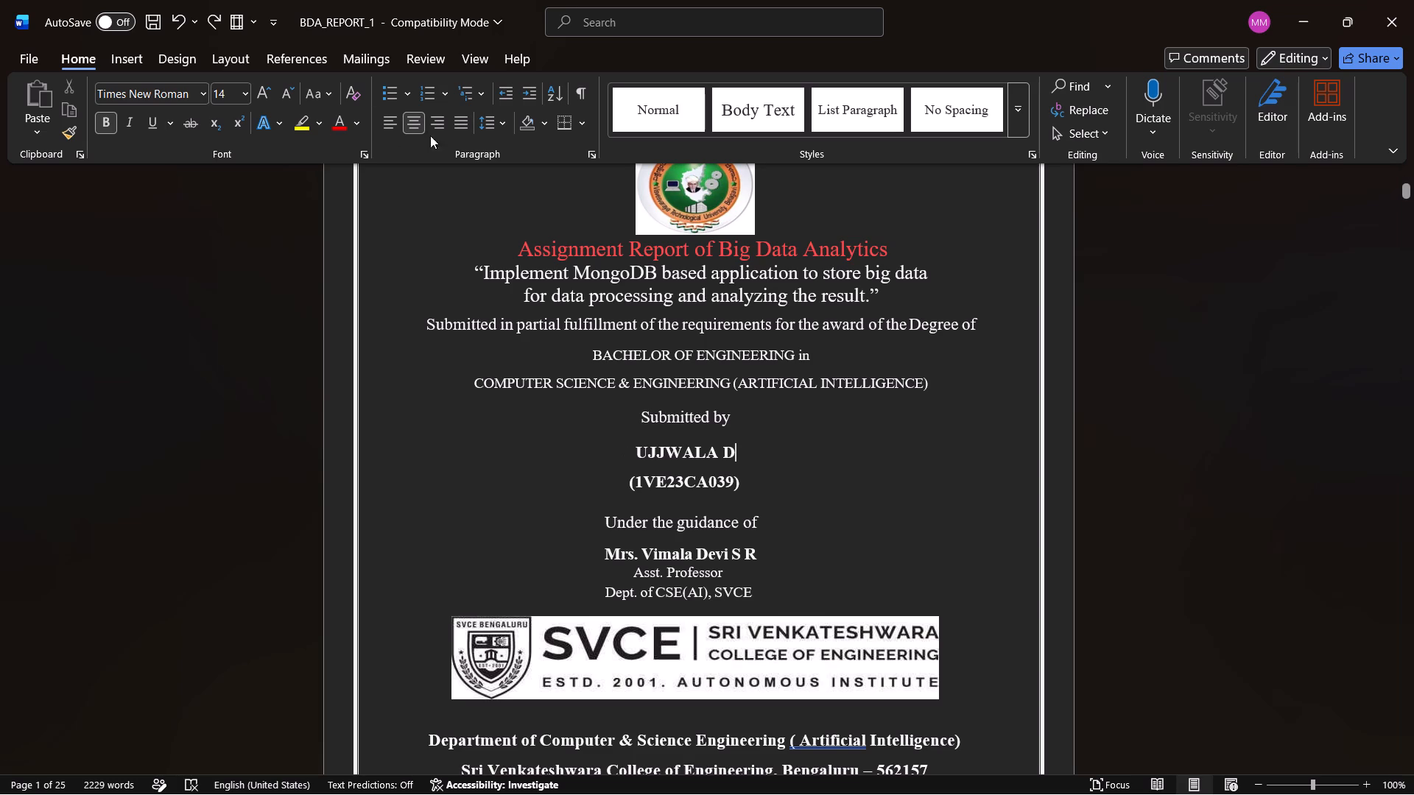
pyautogui.click(388, 116)
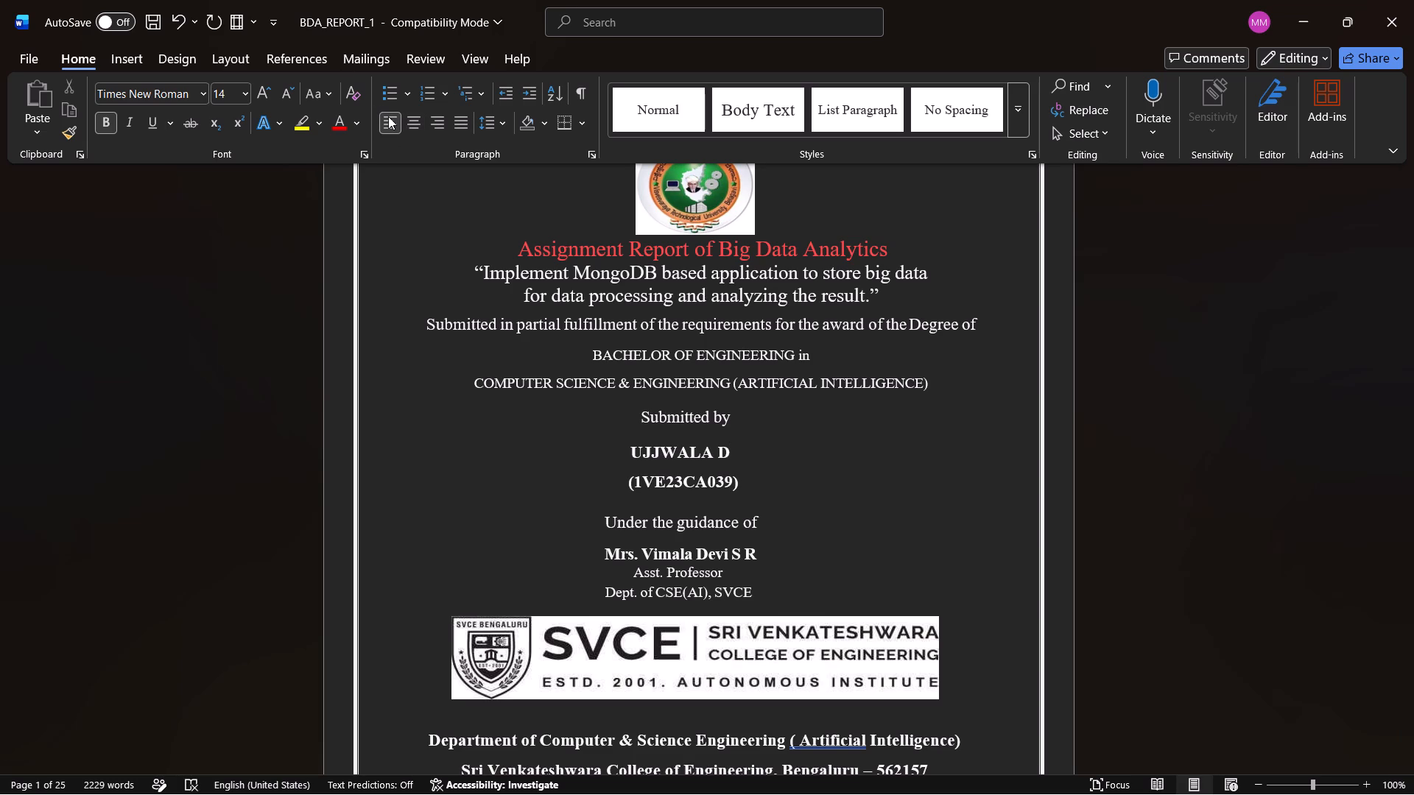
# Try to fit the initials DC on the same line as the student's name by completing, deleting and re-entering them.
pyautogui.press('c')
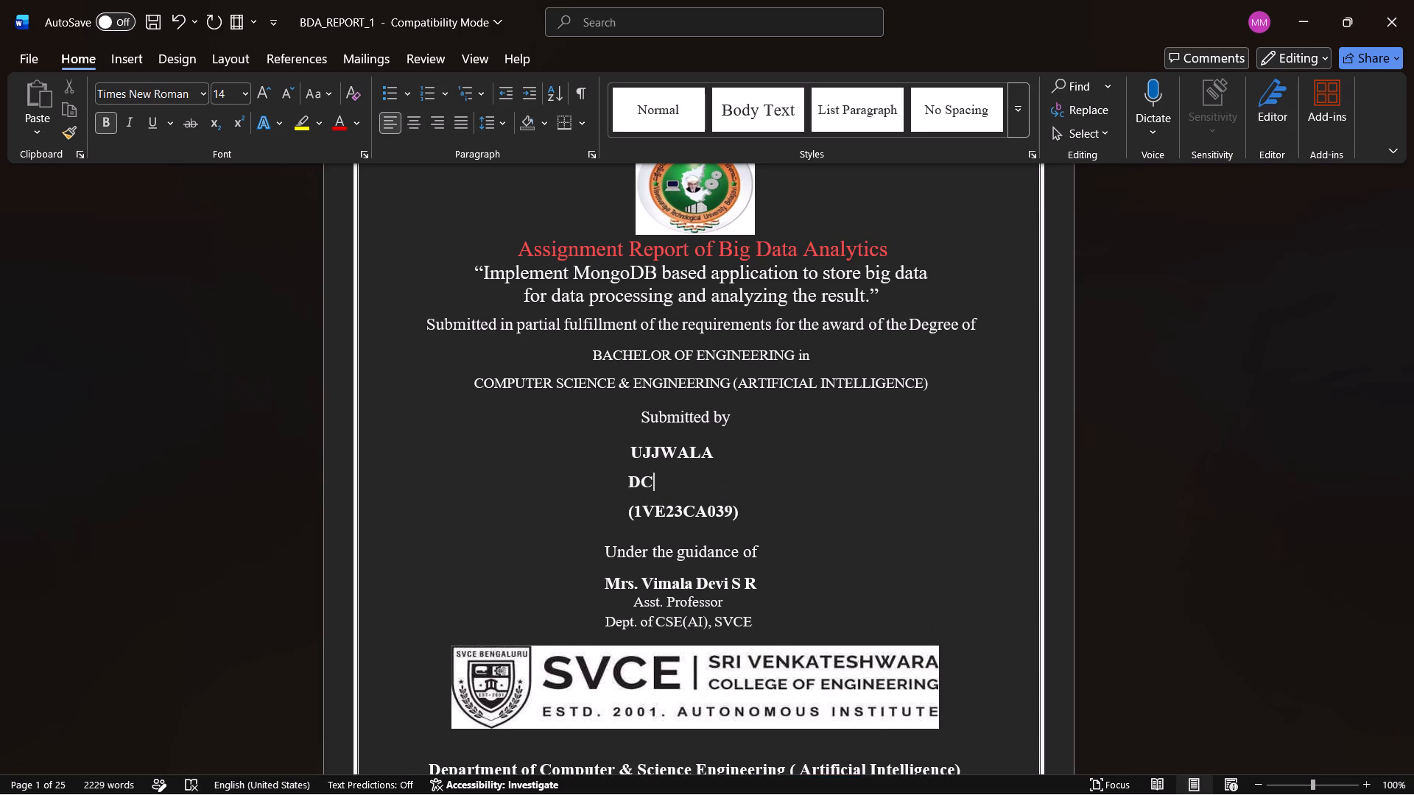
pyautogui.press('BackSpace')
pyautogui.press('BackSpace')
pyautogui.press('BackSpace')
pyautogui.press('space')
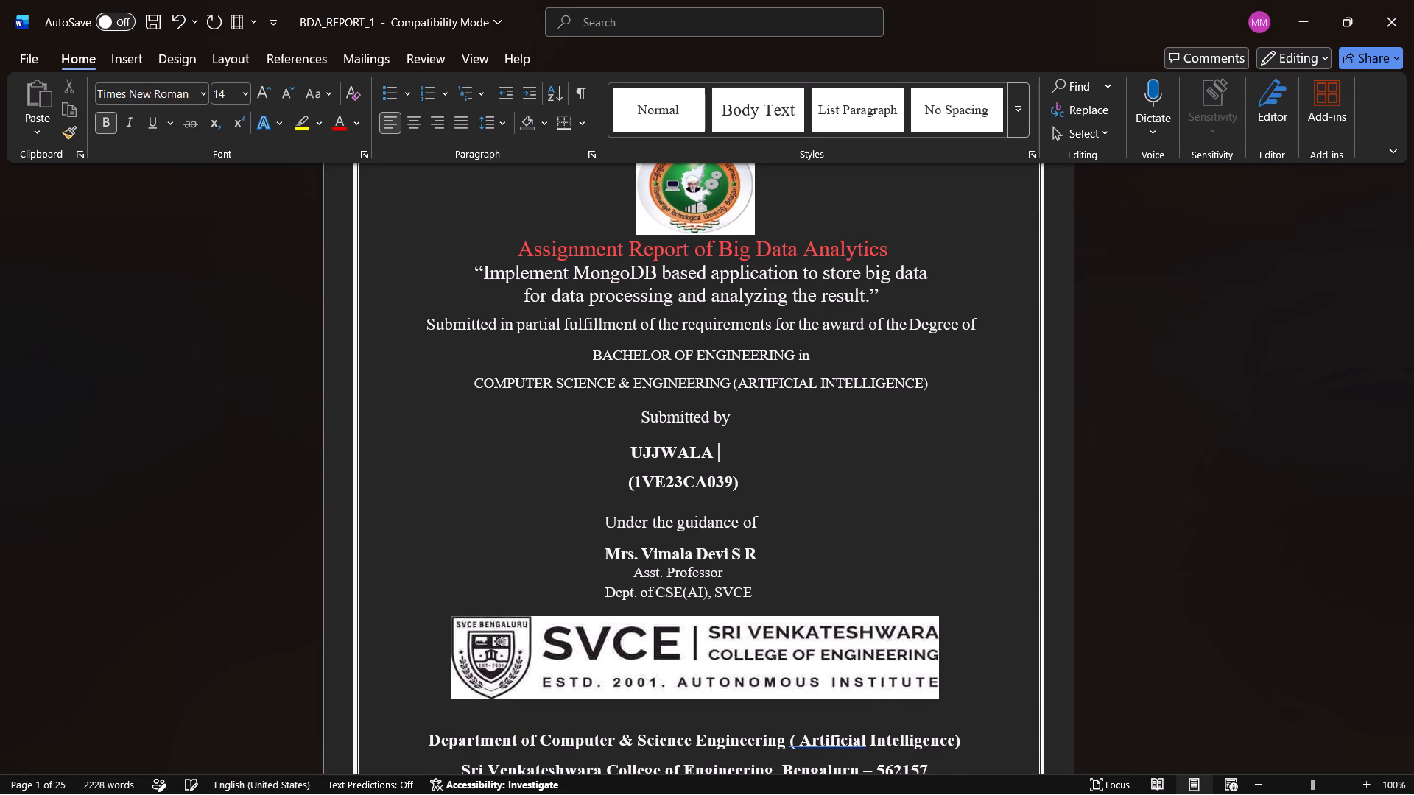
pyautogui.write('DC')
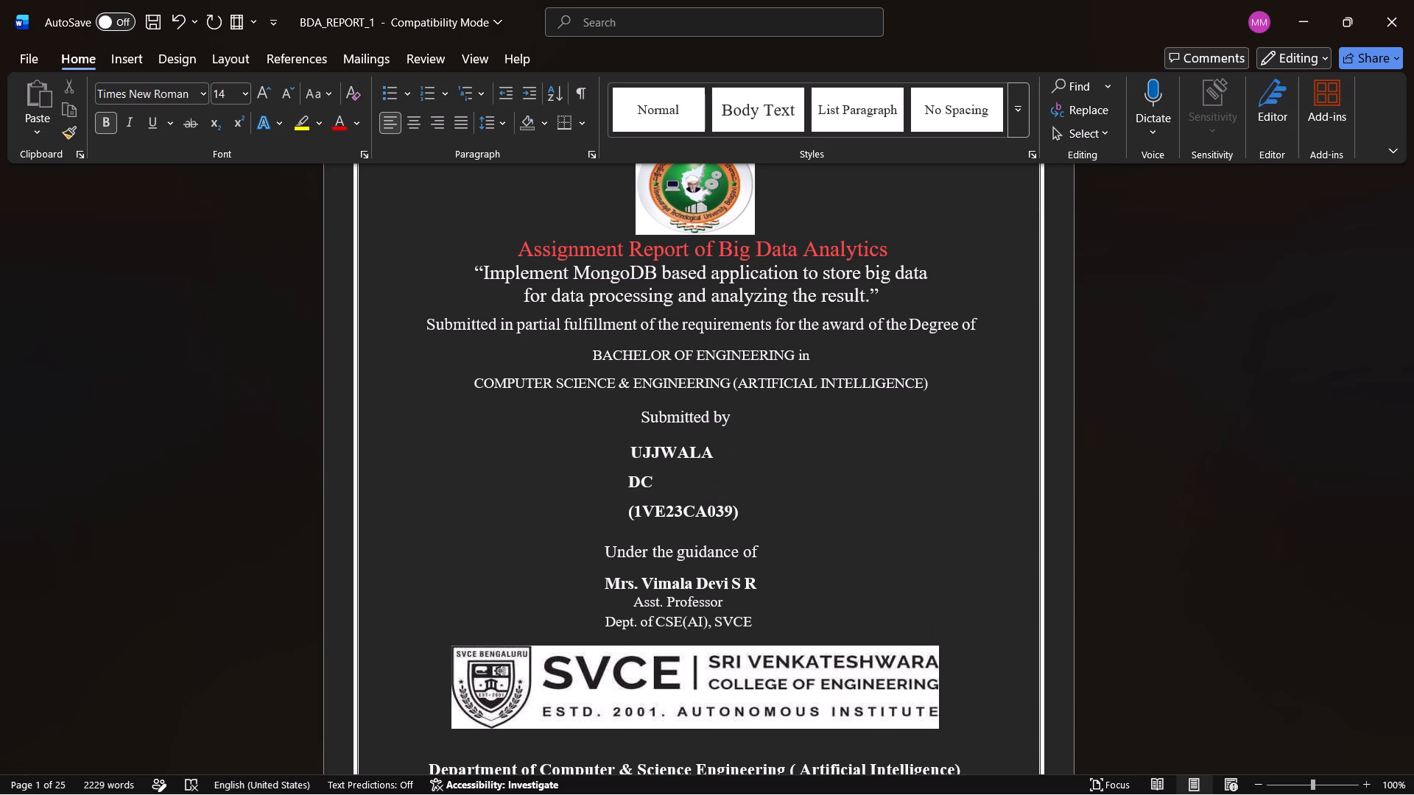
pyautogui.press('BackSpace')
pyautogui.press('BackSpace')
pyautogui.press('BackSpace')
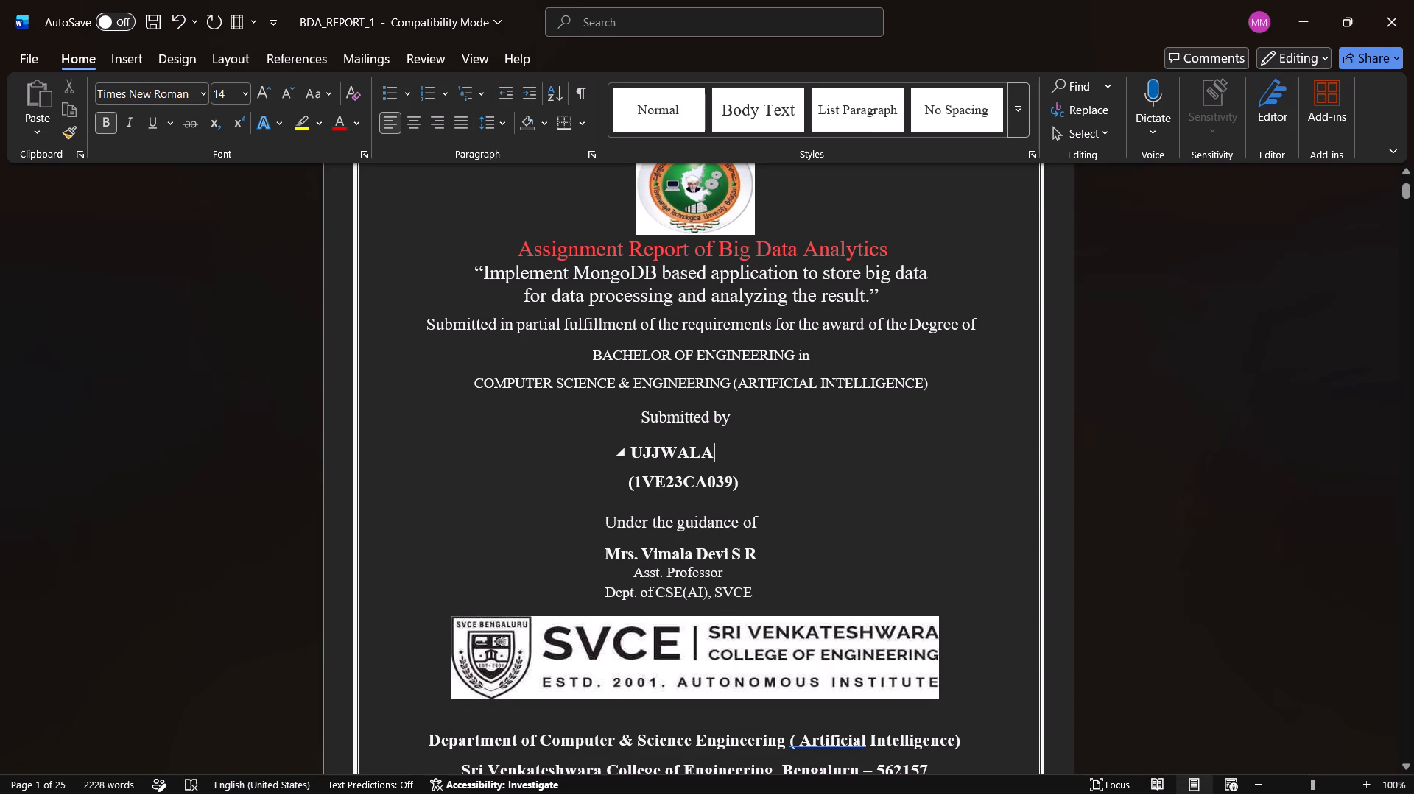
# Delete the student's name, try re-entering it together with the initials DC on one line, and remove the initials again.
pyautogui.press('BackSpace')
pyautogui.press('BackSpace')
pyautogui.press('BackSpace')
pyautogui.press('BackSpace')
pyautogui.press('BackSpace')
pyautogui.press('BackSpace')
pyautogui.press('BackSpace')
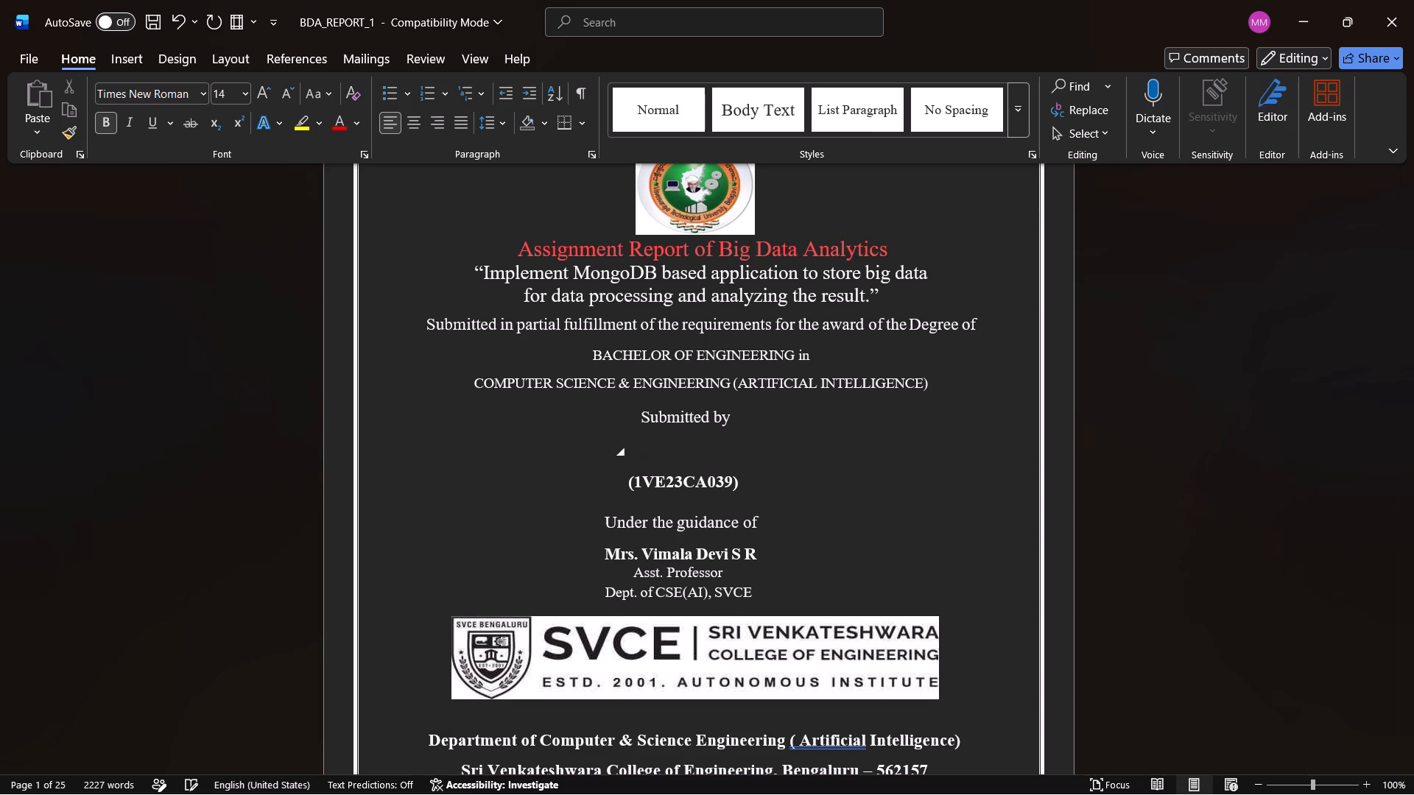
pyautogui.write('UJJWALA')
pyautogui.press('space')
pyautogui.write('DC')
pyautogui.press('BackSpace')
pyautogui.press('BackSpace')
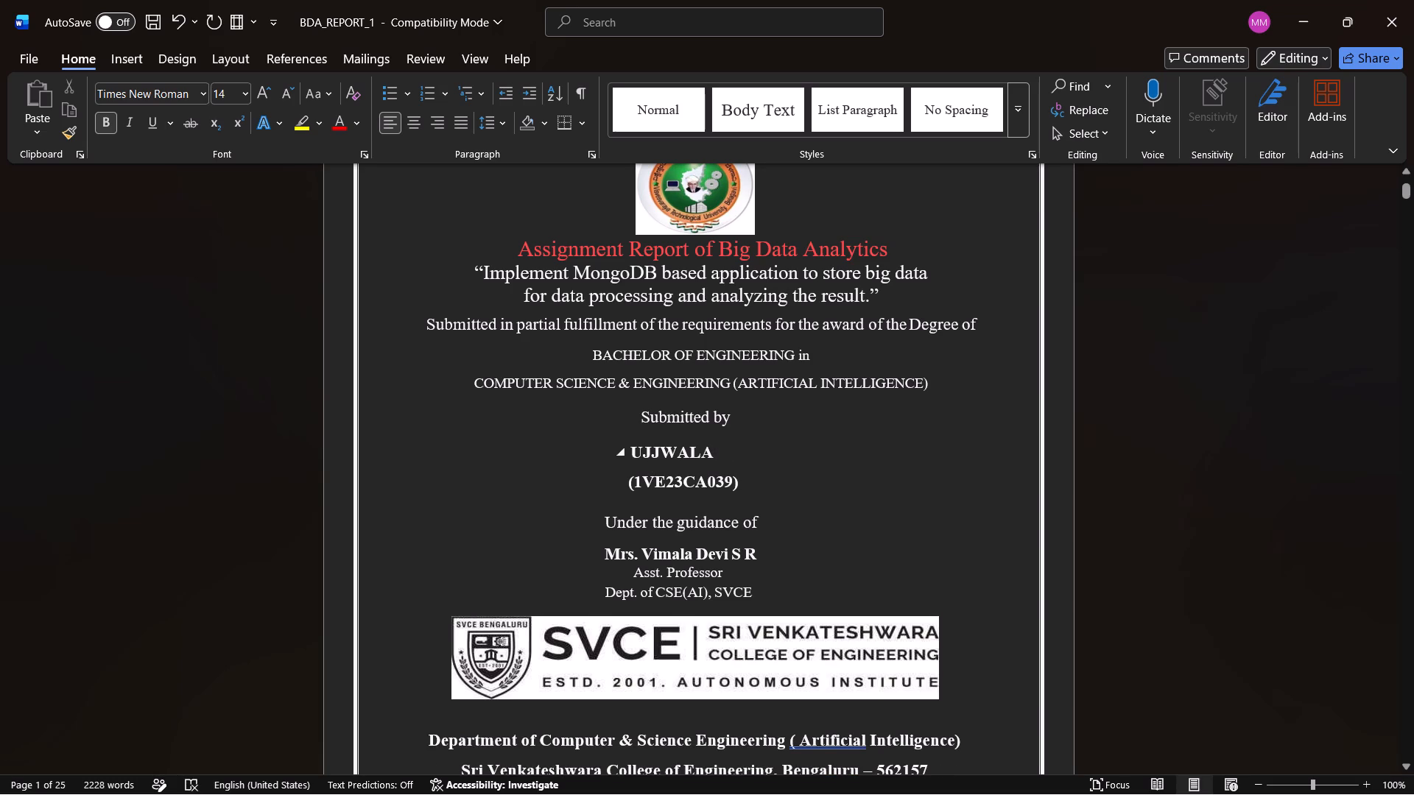
# Insert a new line after the student's name, above the roll number on the cover page.
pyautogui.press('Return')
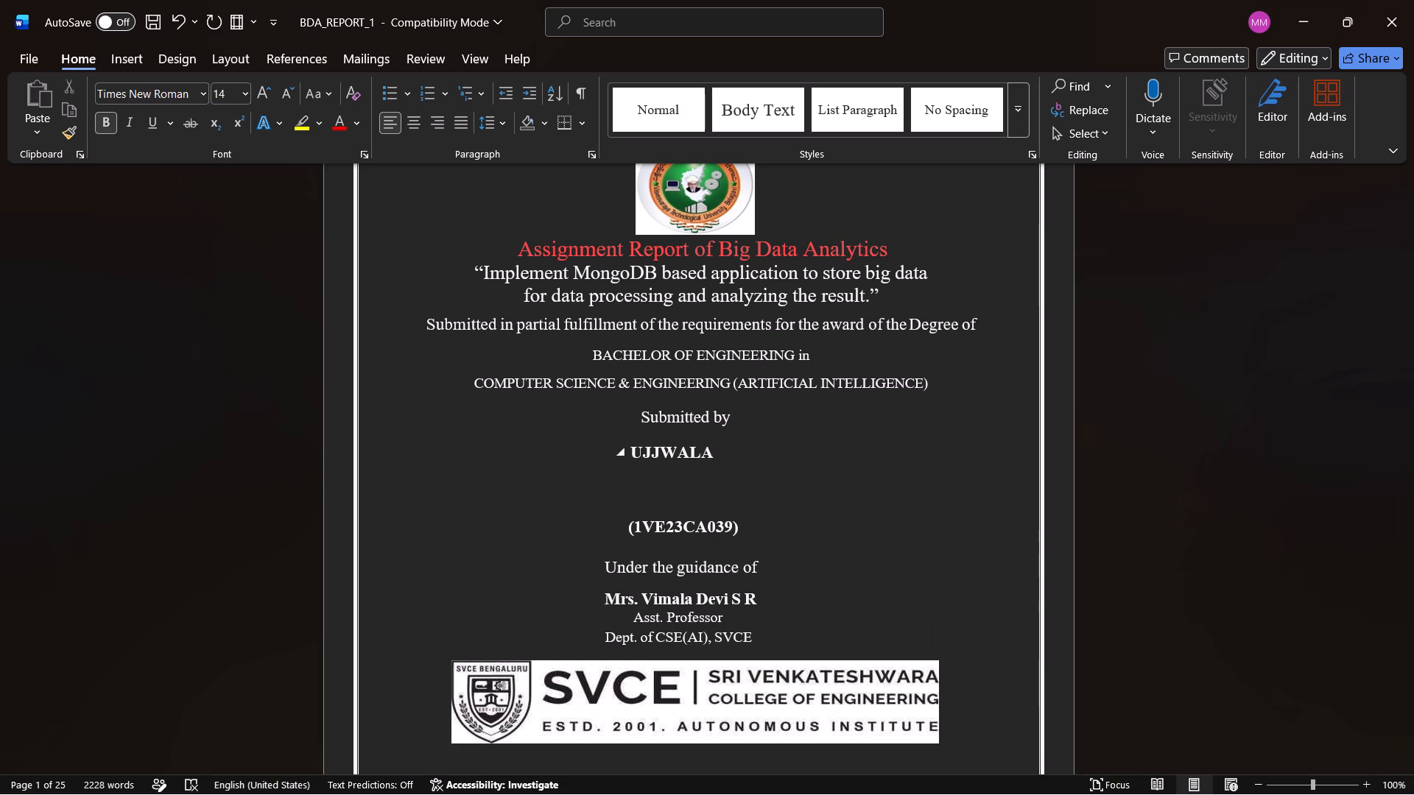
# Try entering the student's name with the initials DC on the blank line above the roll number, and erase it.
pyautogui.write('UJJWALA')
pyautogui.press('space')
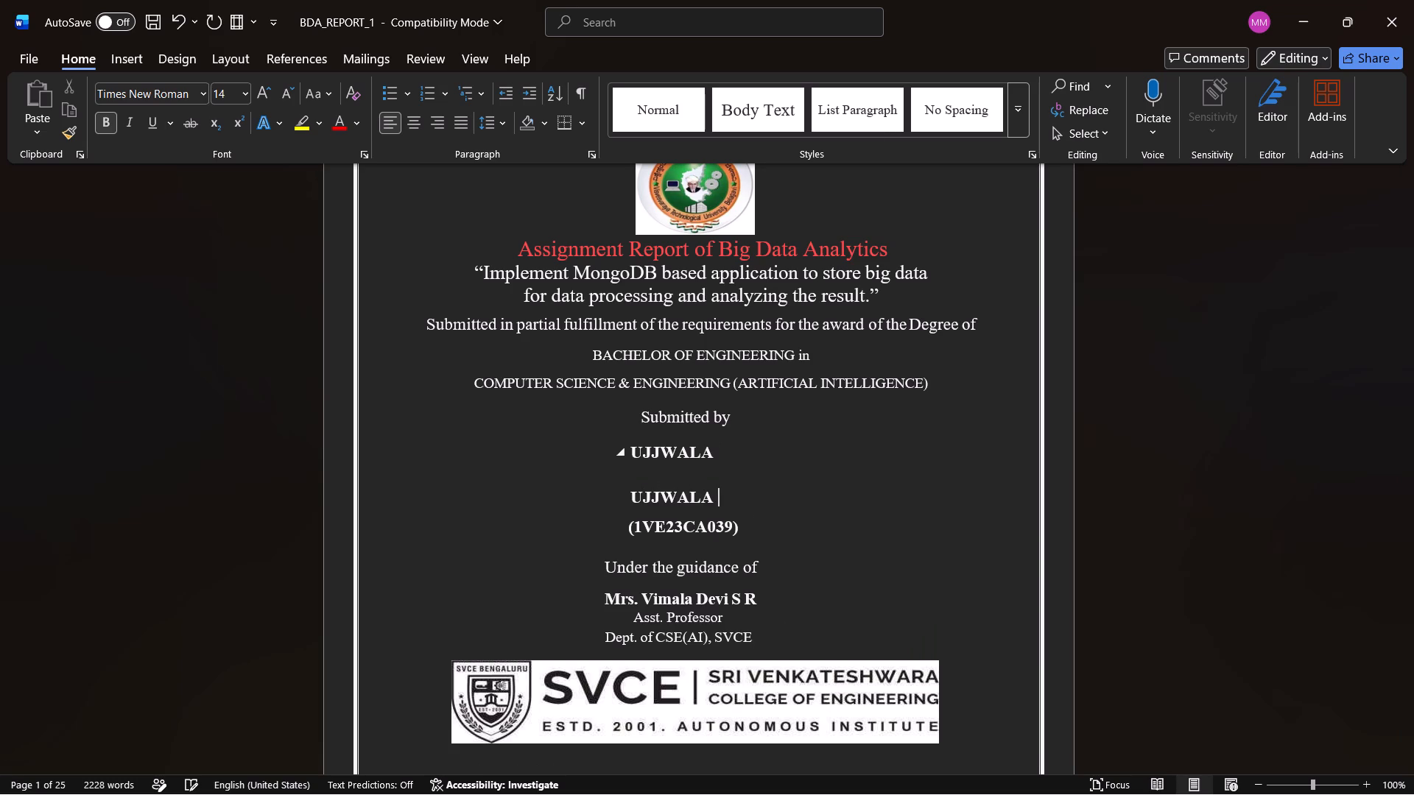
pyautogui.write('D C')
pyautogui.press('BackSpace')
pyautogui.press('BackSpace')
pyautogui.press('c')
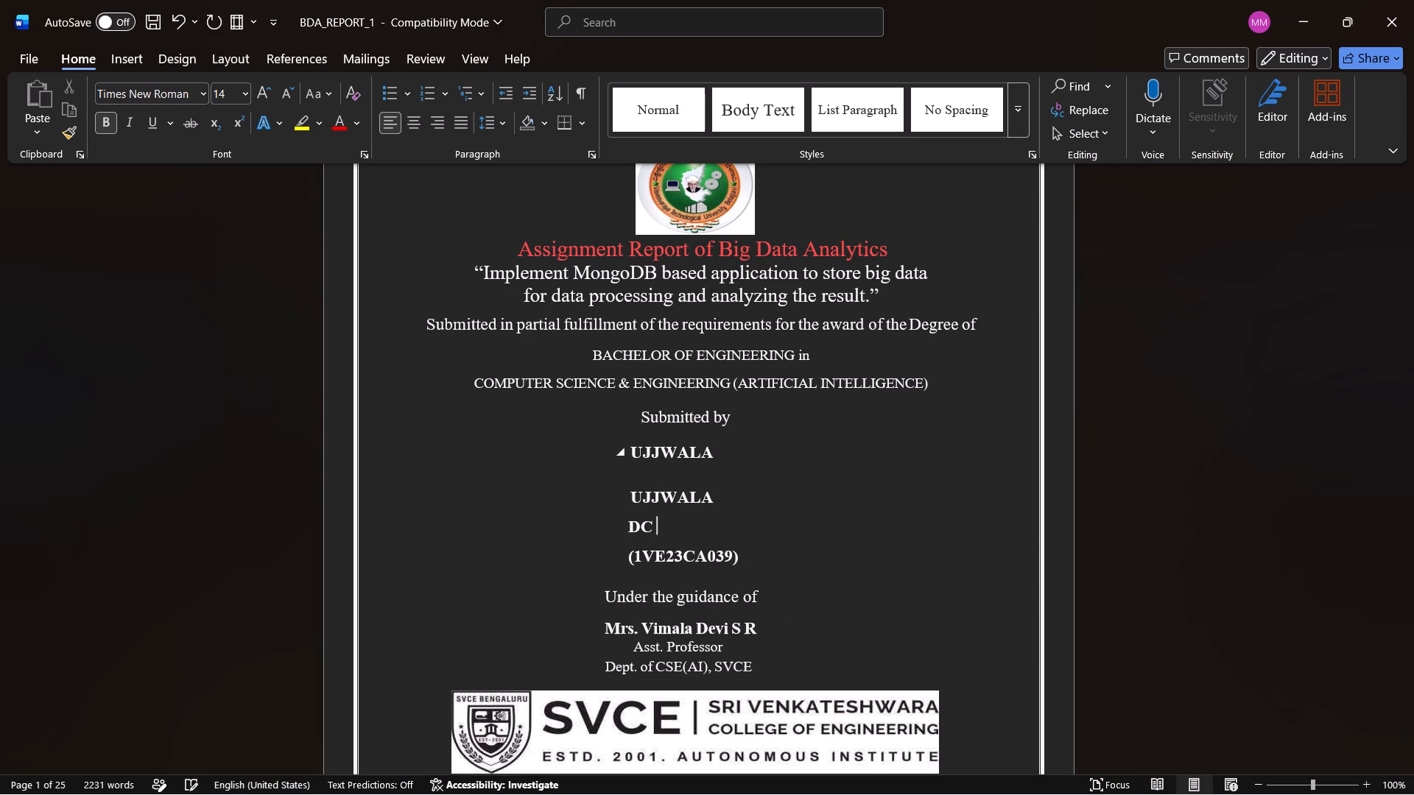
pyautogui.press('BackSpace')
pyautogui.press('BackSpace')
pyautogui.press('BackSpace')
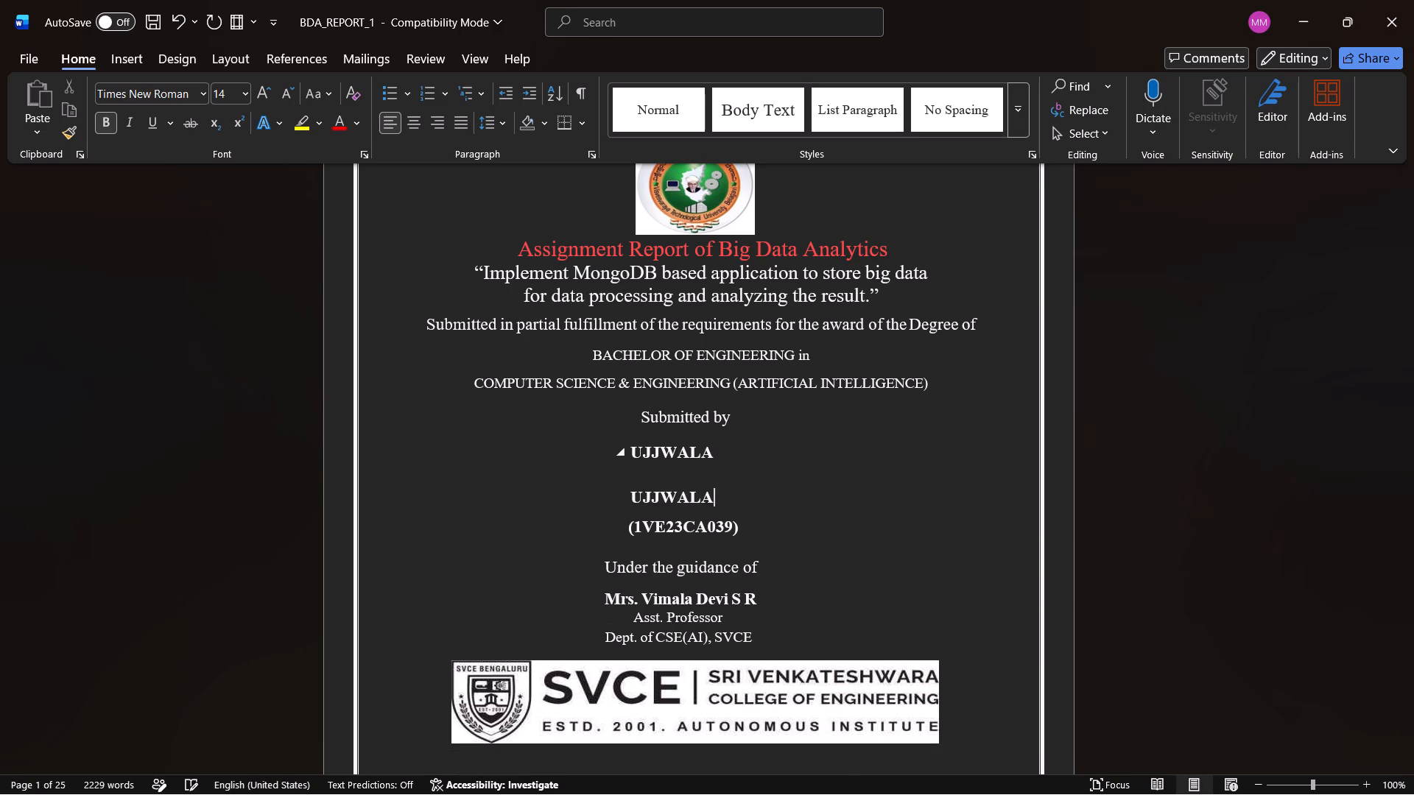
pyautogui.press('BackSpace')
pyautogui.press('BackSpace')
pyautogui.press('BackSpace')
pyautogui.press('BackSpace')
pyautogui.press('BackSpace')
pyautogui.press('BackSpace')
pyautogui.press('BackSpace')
# Remove the blank line between the student's name and the roll number on the cover page.
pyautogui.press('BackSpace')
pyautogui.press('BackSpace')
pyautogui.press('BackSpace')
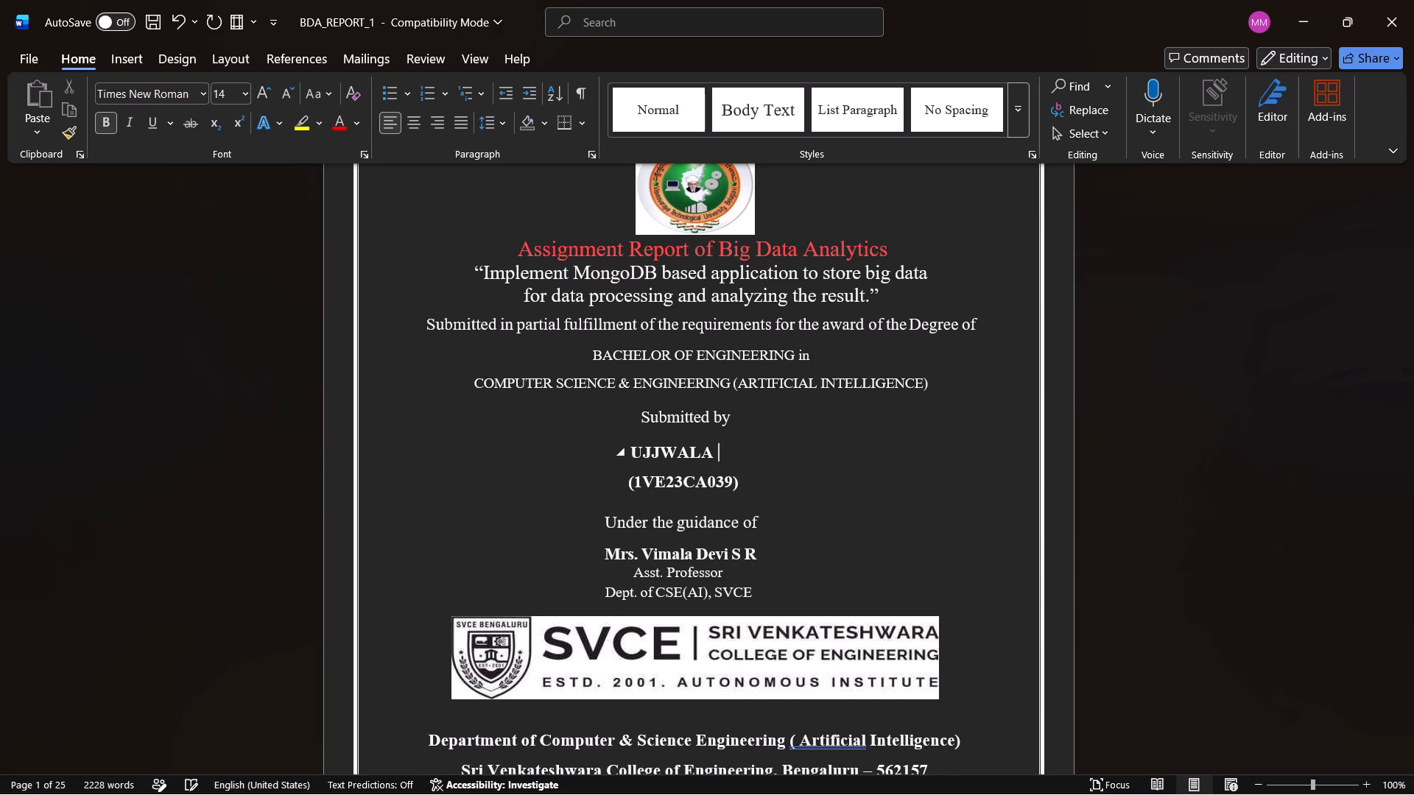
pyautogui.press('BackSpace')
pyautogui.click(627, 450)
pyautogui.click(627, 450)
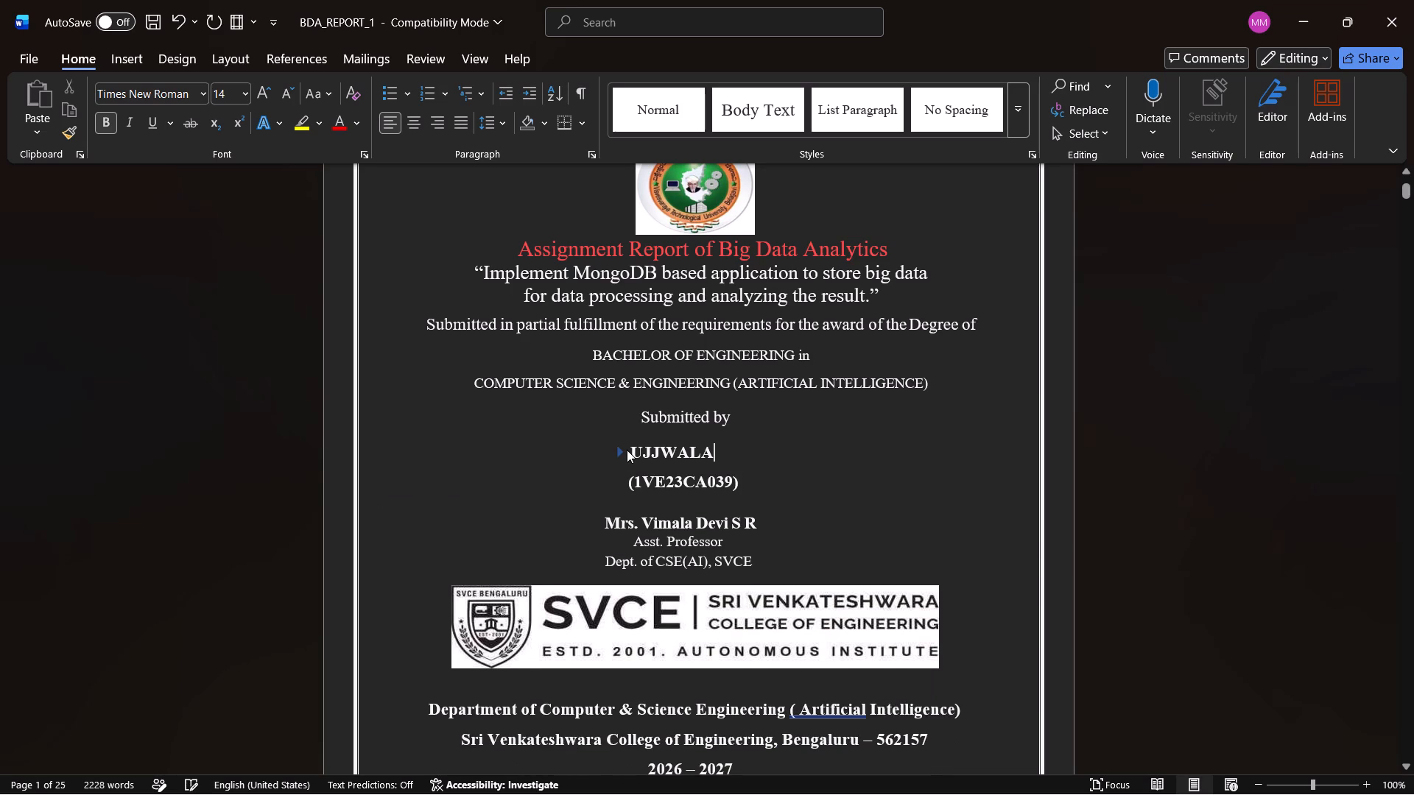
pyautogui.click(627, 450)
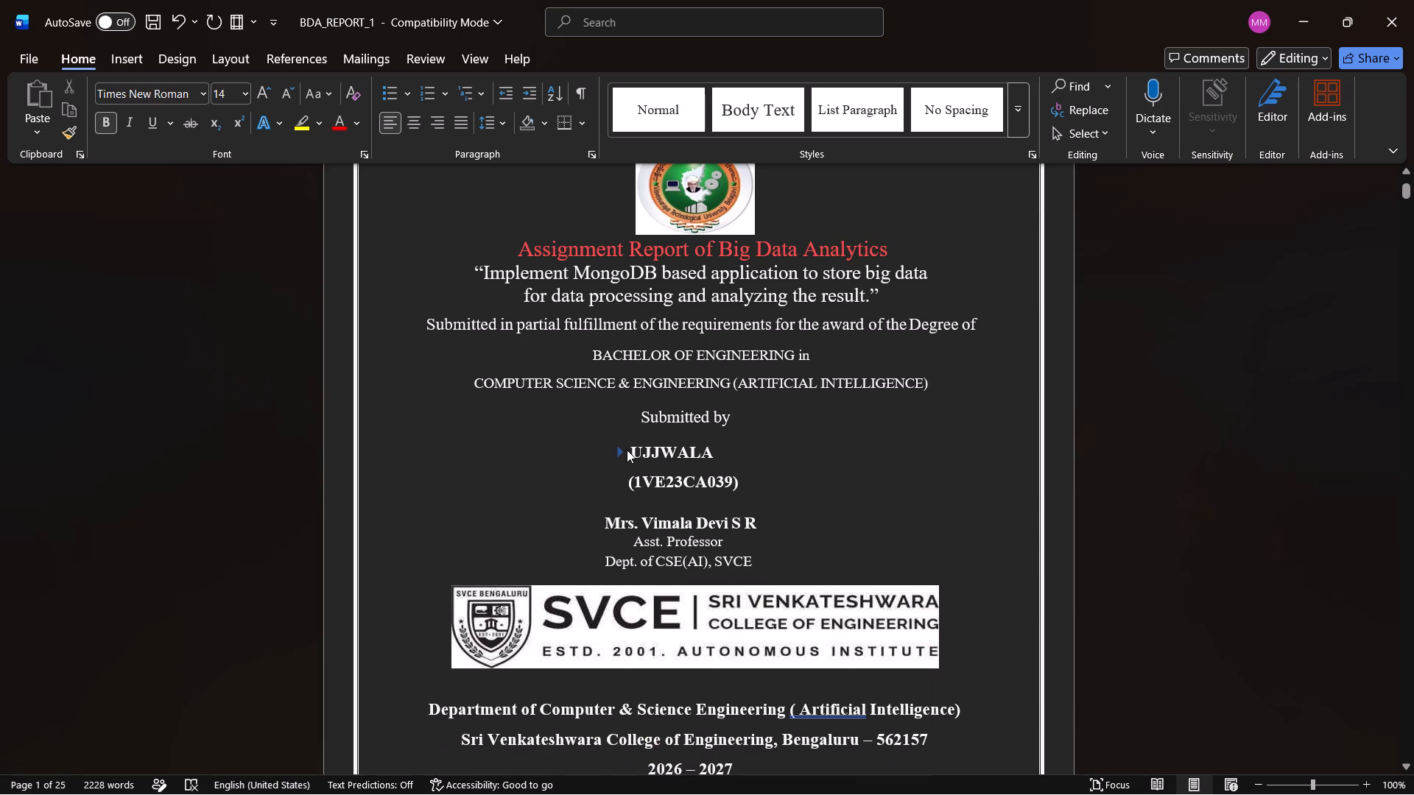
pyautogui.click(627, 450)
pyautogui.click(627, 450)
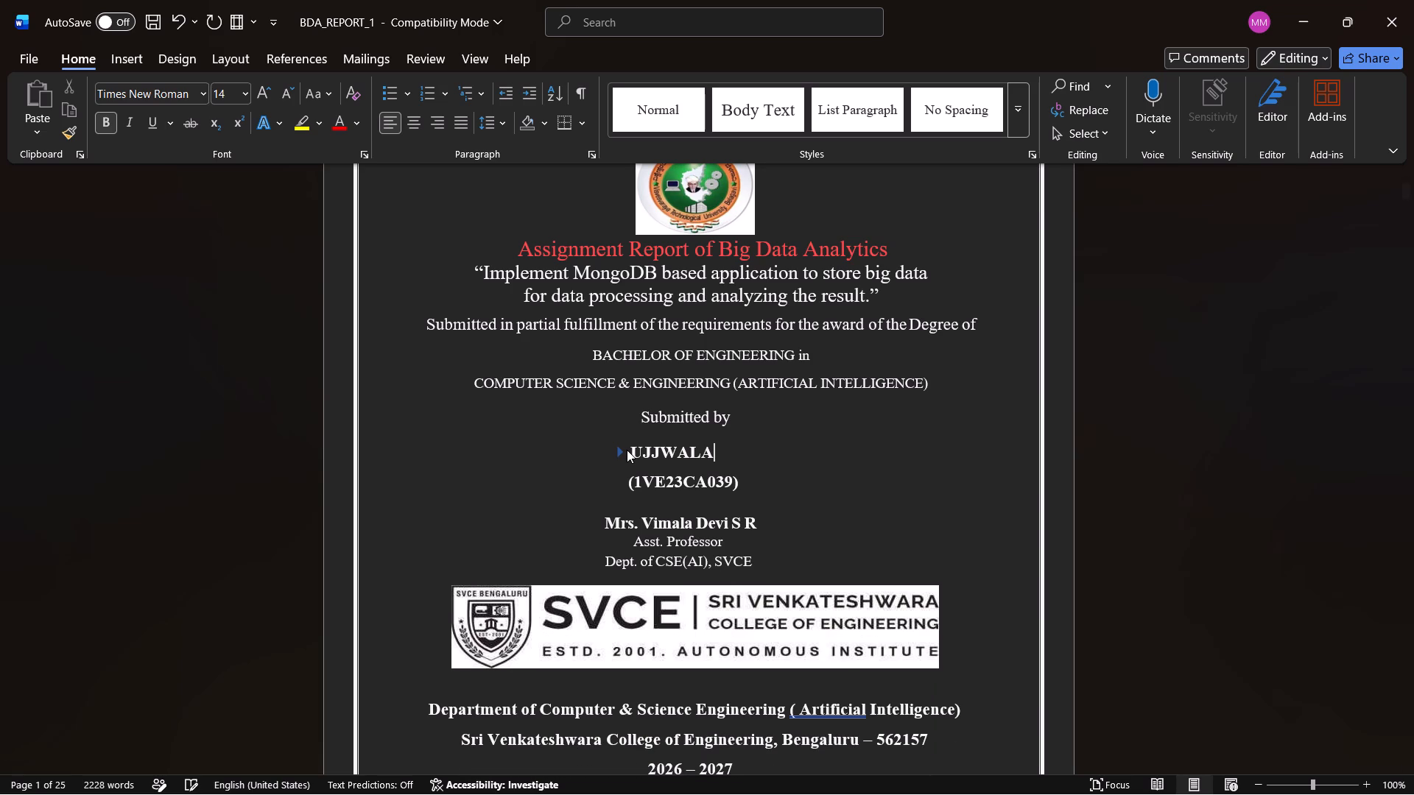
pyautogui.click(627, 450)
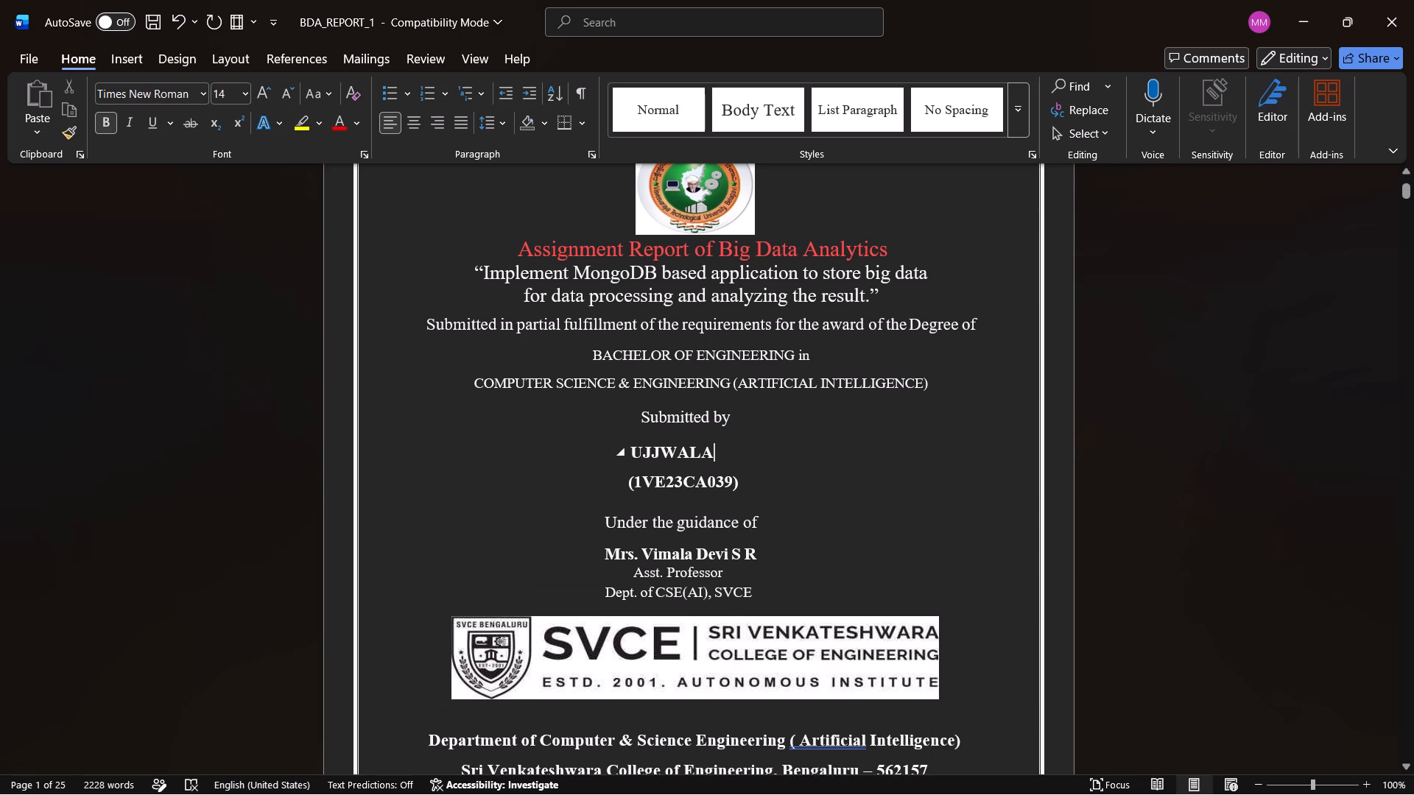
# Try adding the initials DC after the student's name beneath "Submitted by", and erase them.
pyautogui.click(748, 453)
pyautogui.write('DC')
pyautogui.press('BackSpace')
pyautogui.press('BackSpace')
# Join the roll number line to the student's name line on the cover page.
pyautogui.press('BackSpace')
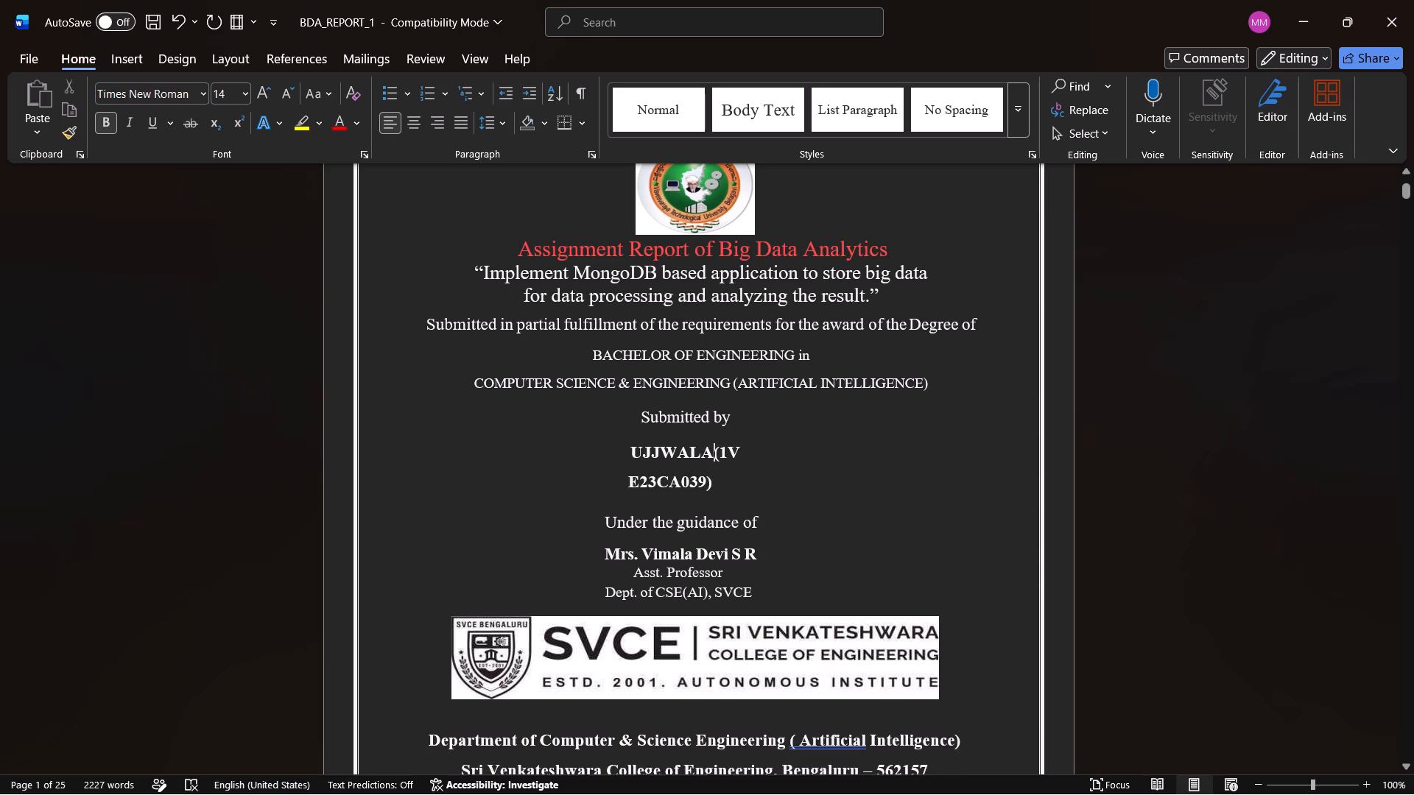
# Center the student's name and roll number text on the cover page.
pyautogui.click(423, 125)
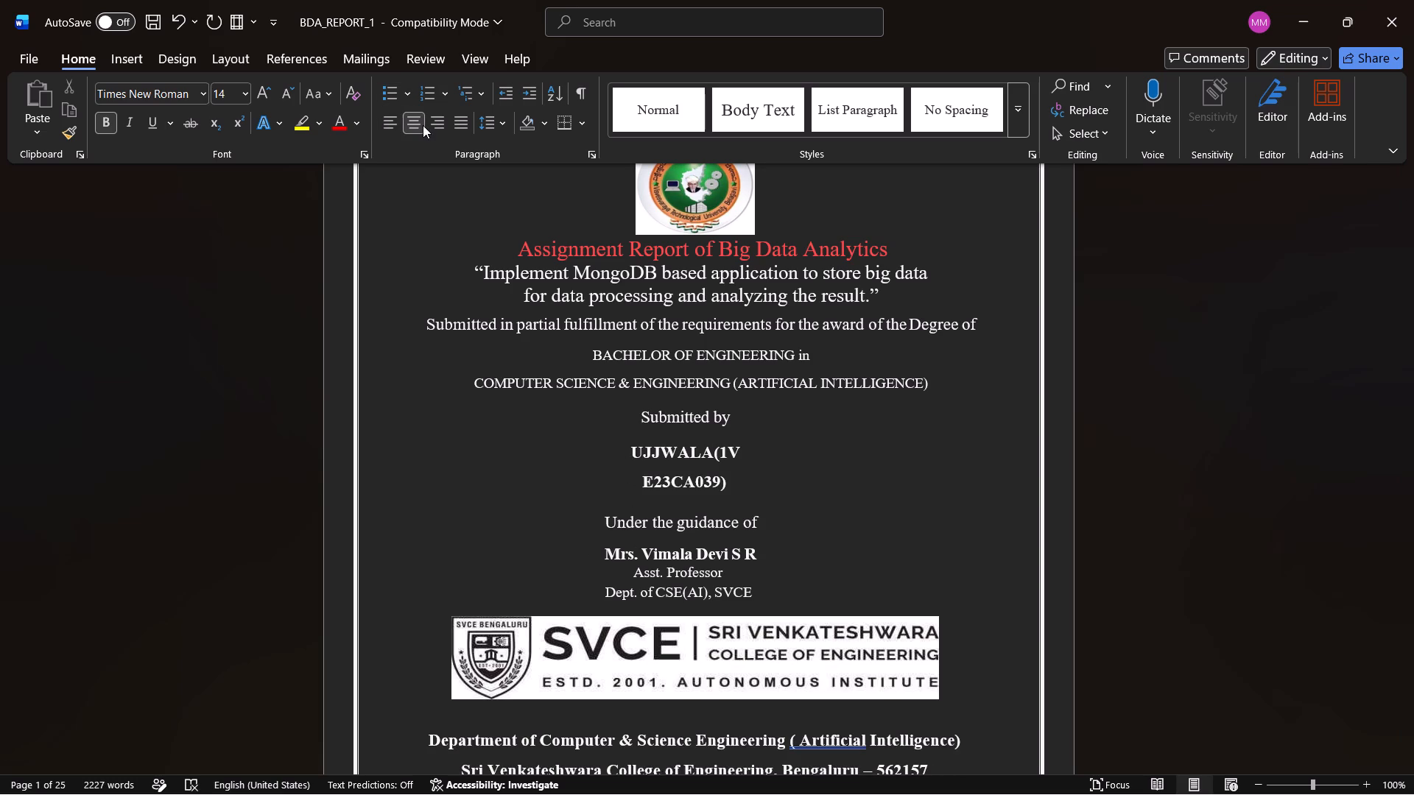
# Add the initials DC after the student's name on the cover page, separated from the name by spaces.
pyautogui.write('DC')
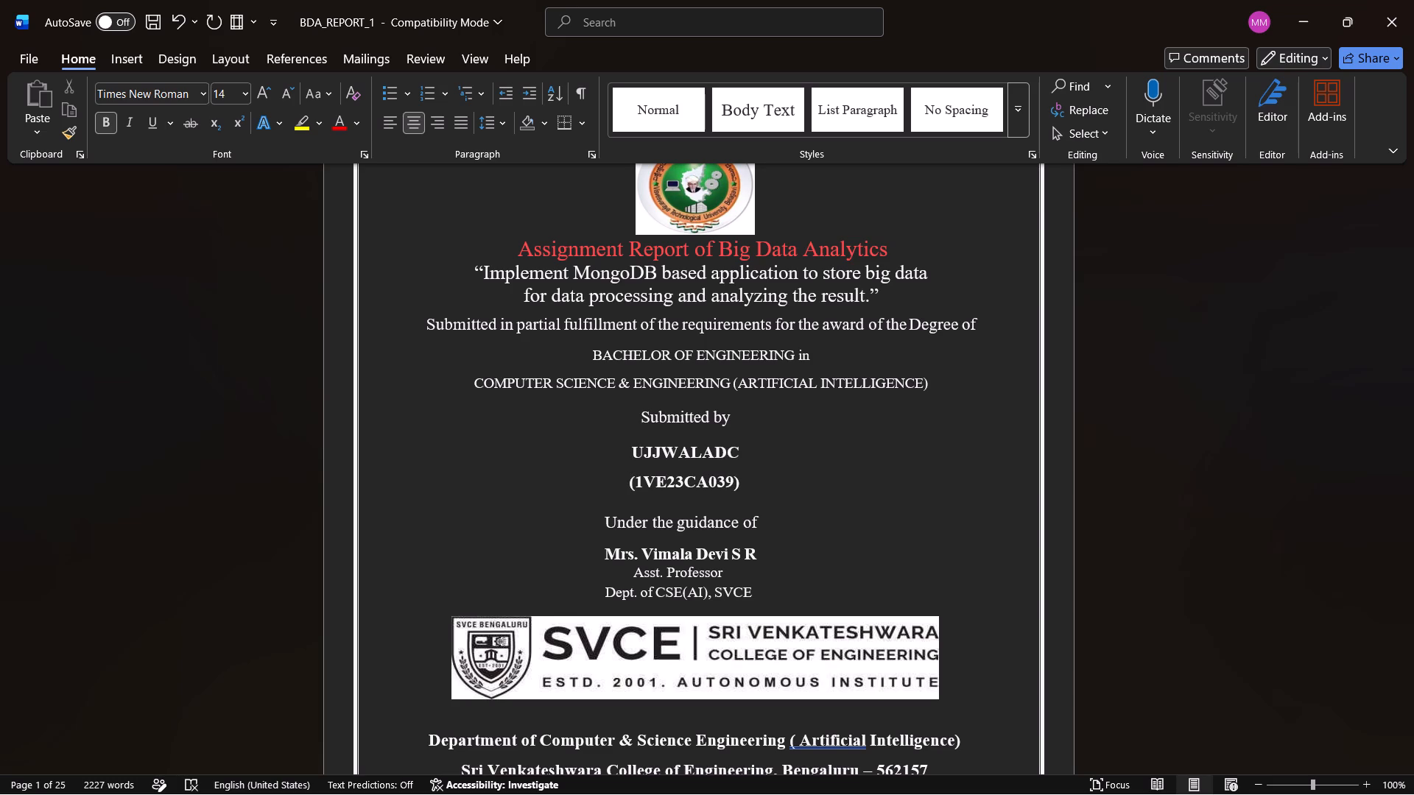
pyautogui.scroll(2, 623, 255)
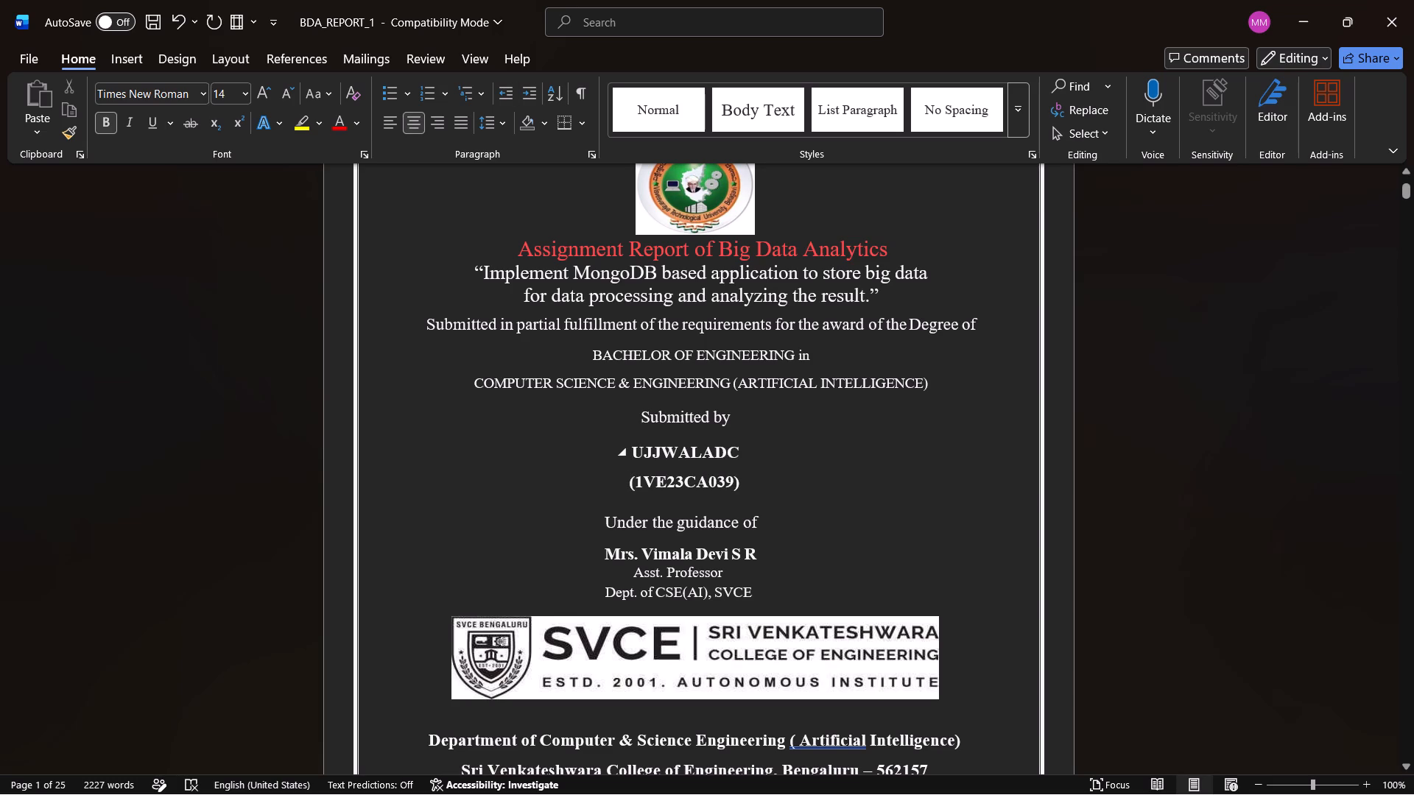
pyautogui.click(714, 454)
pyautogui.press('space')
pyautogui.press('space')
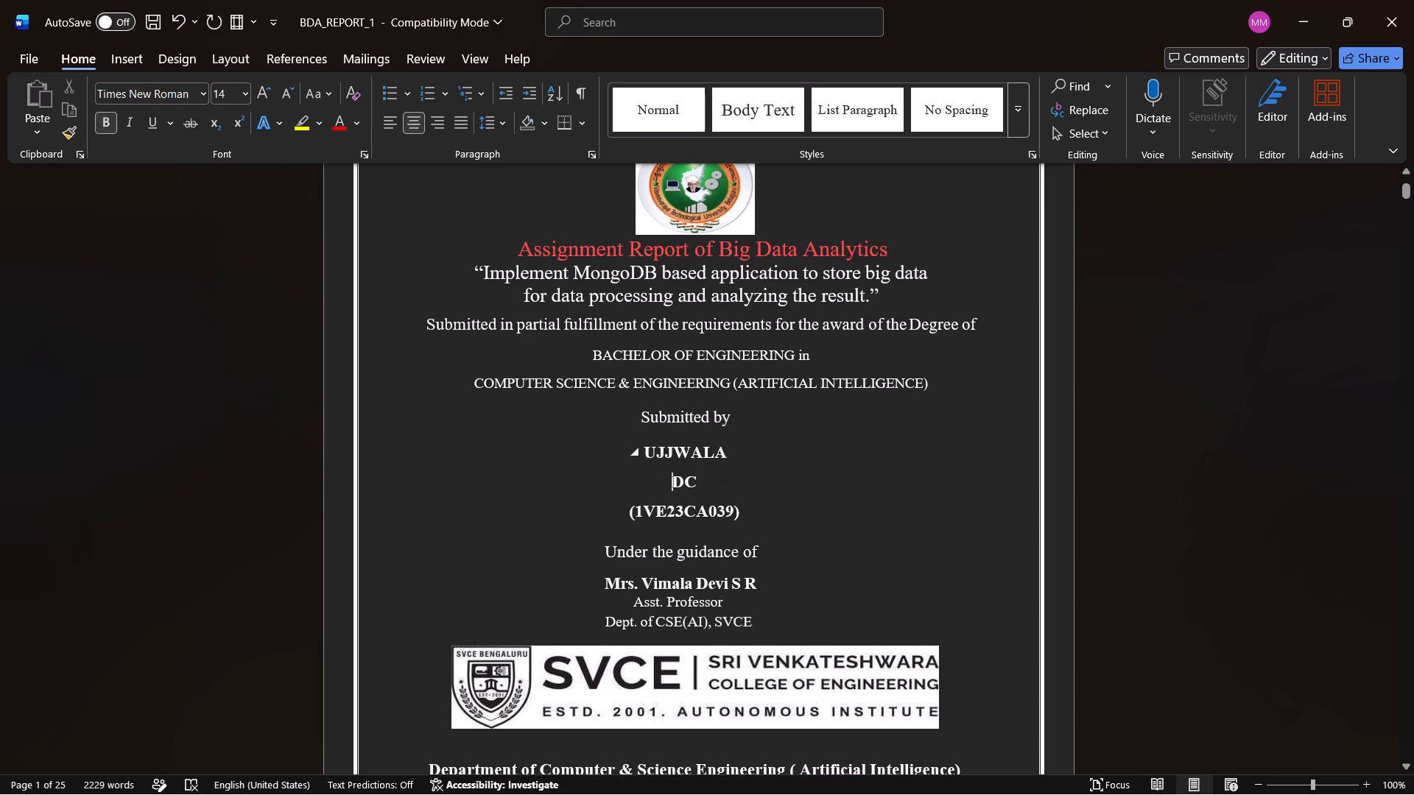
# Replace the student's name after "Ms." in the certificate paragraph with the cover page student's name and the initials DC.
pyautogui.scroll(-2, 857, 518)
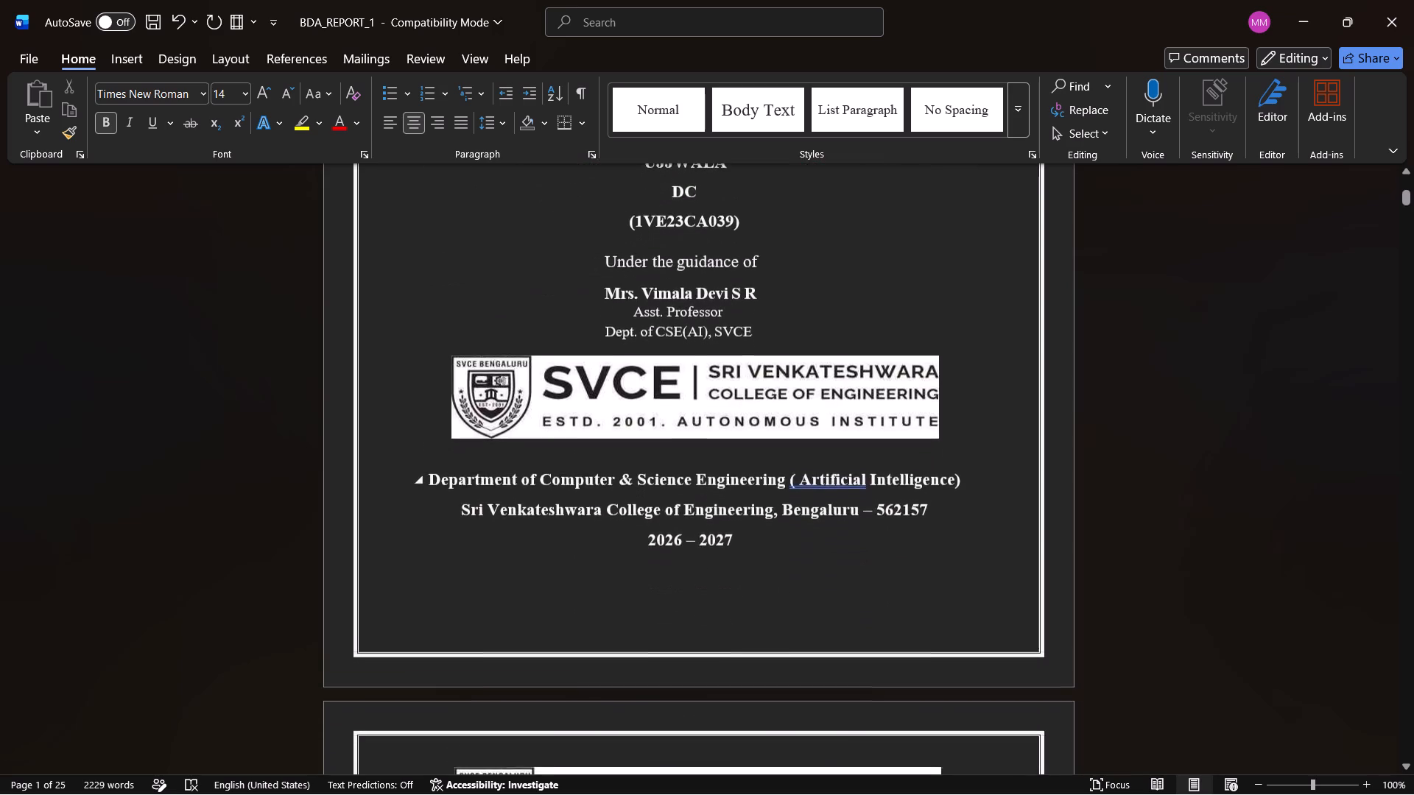
pyautogui.scroll(-2, 857, 518)
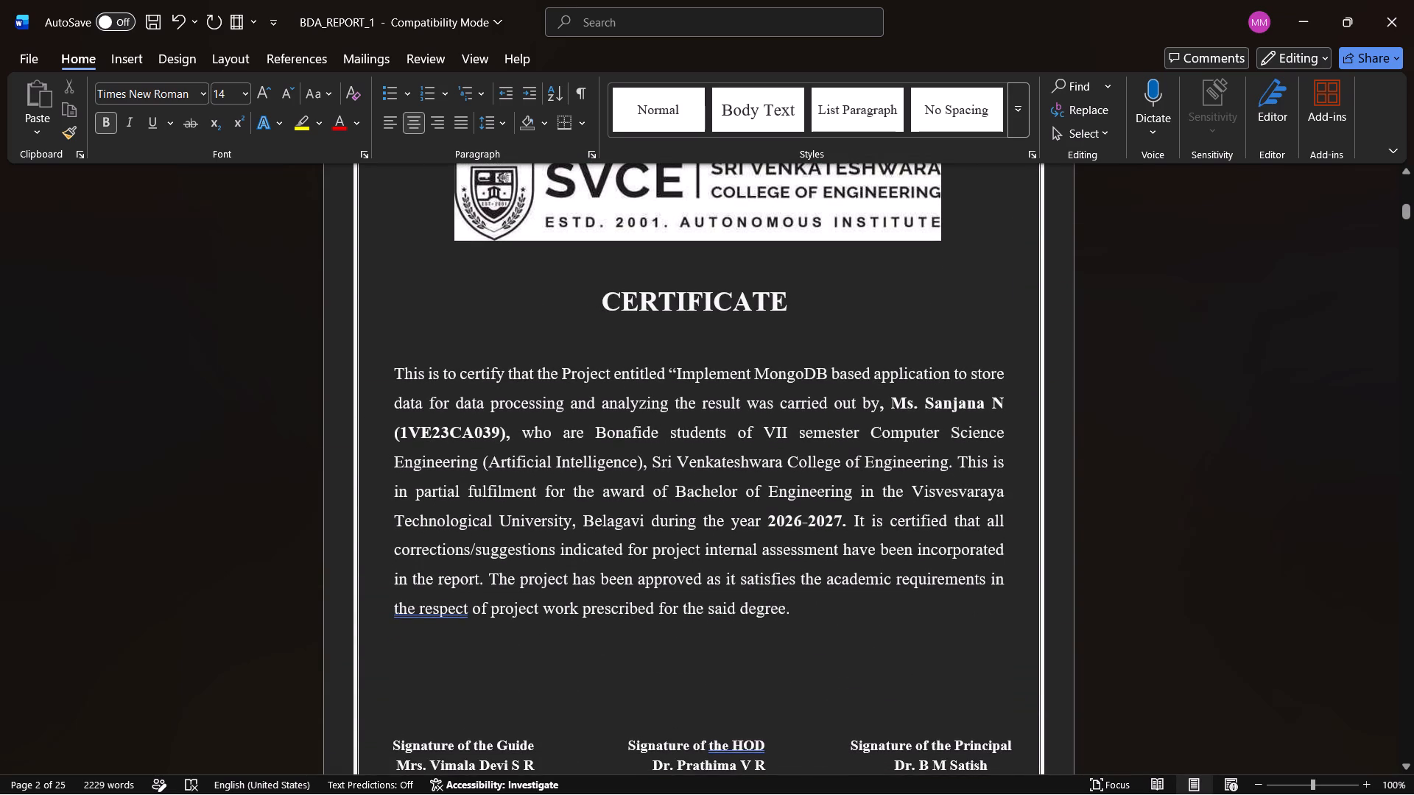
pyautogui.click(1008, 403)
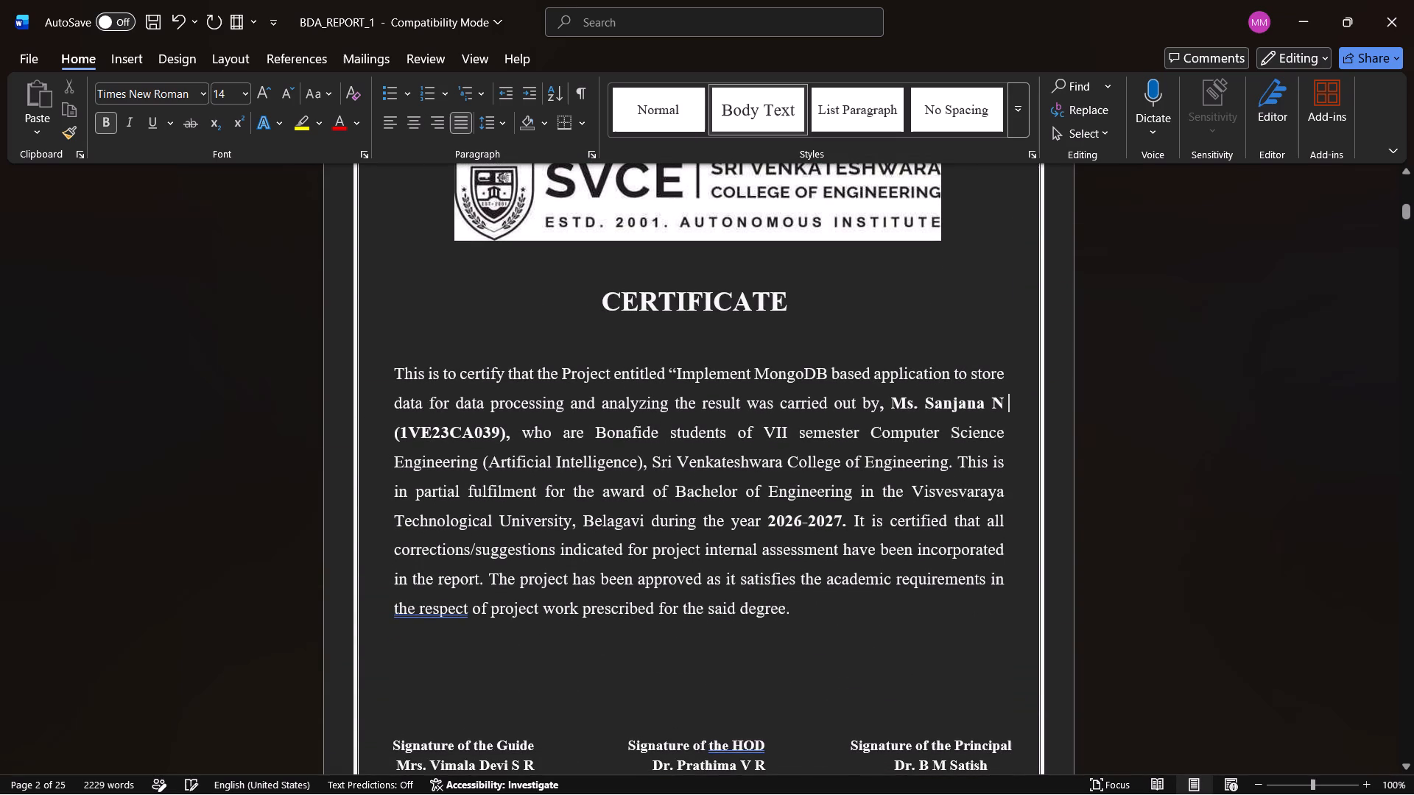
pyautogui.press('BackSpace')
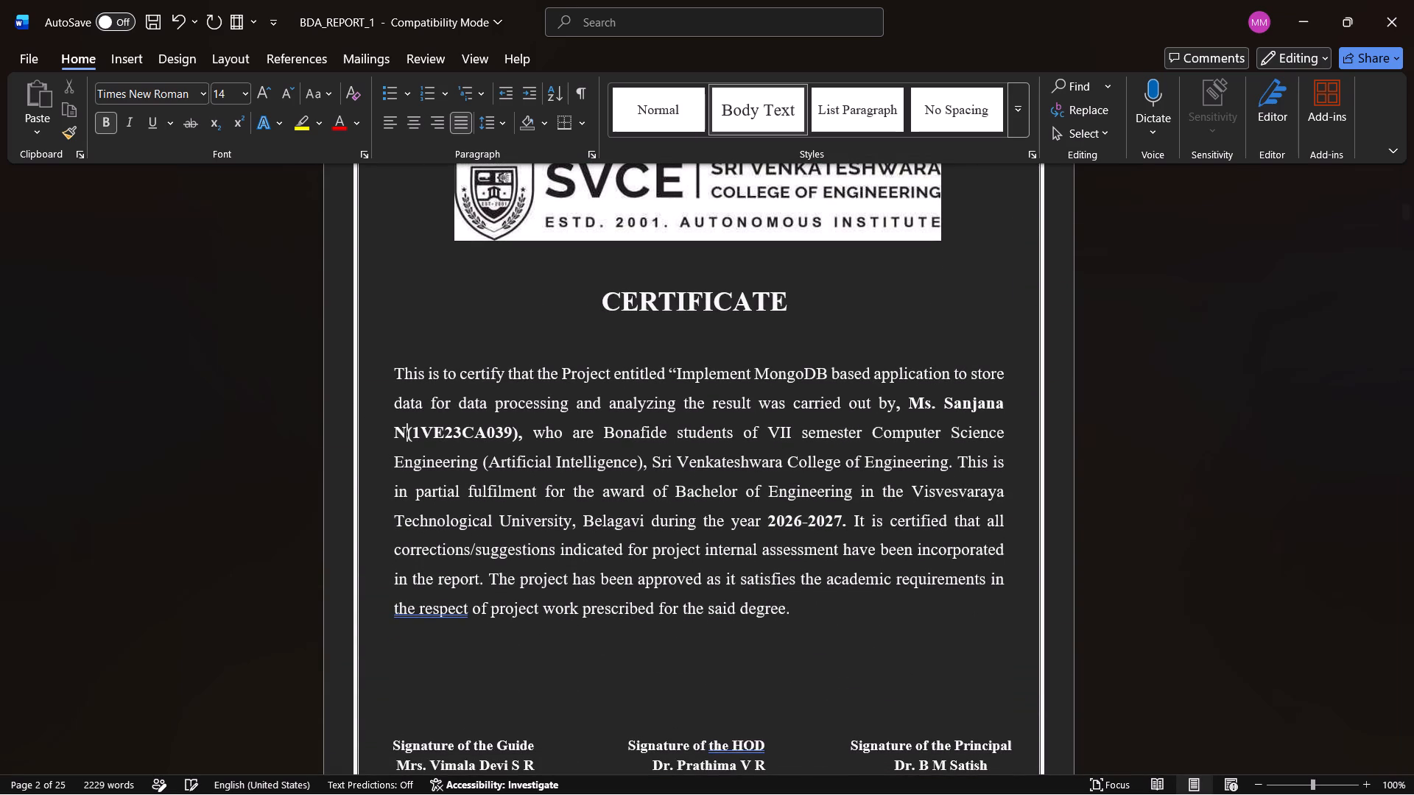
pyautogui.press('BackSpace')
pyautogui.press('BackSpace')
pyautogui.press('BackSpace')
pyautogui.press('BackSpace')
pyautogui.press('BackSpace')
pyautogui.press('BackSpace')
pyautogui.press('BackSpace')
pyautogui.press('BackSpace')
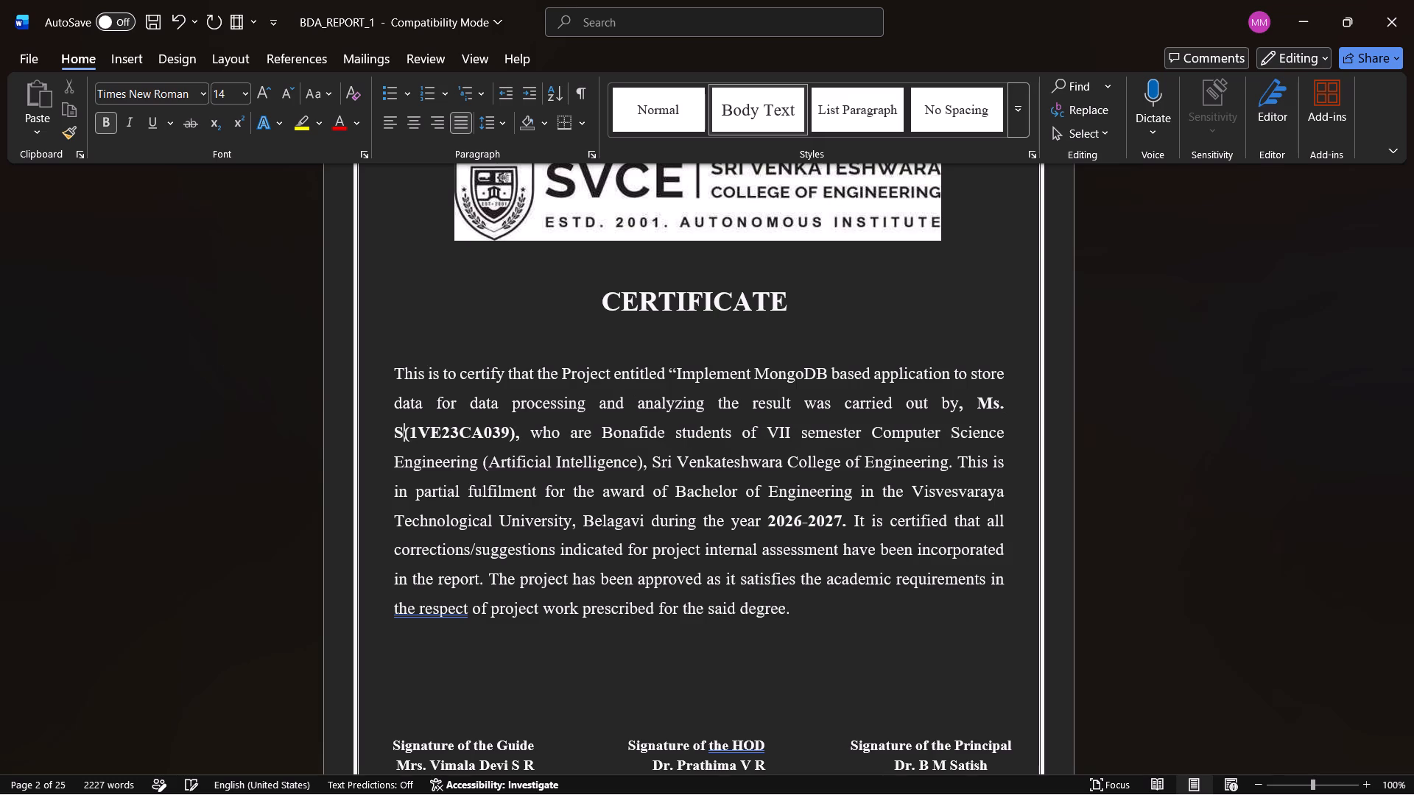
pyautogui.press('BackSpace')
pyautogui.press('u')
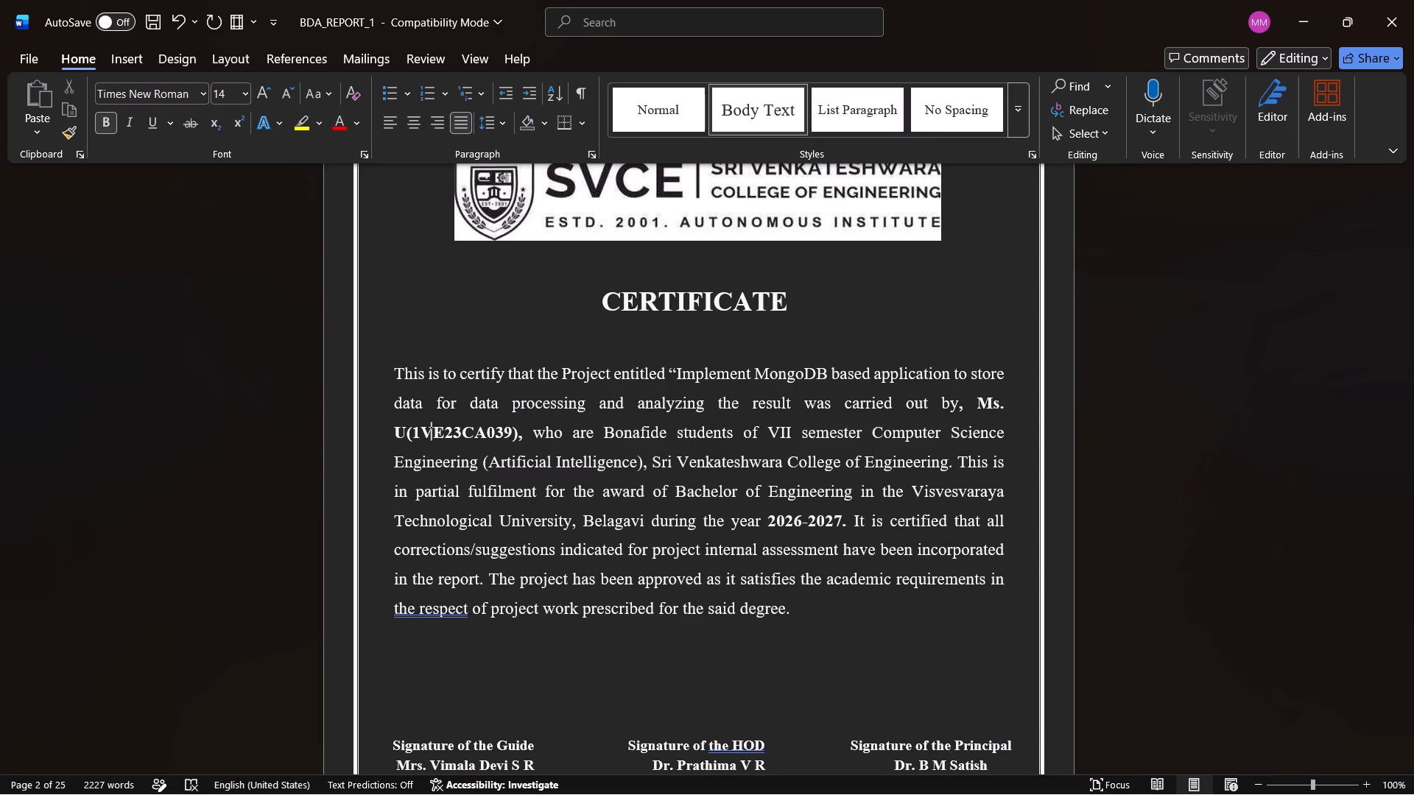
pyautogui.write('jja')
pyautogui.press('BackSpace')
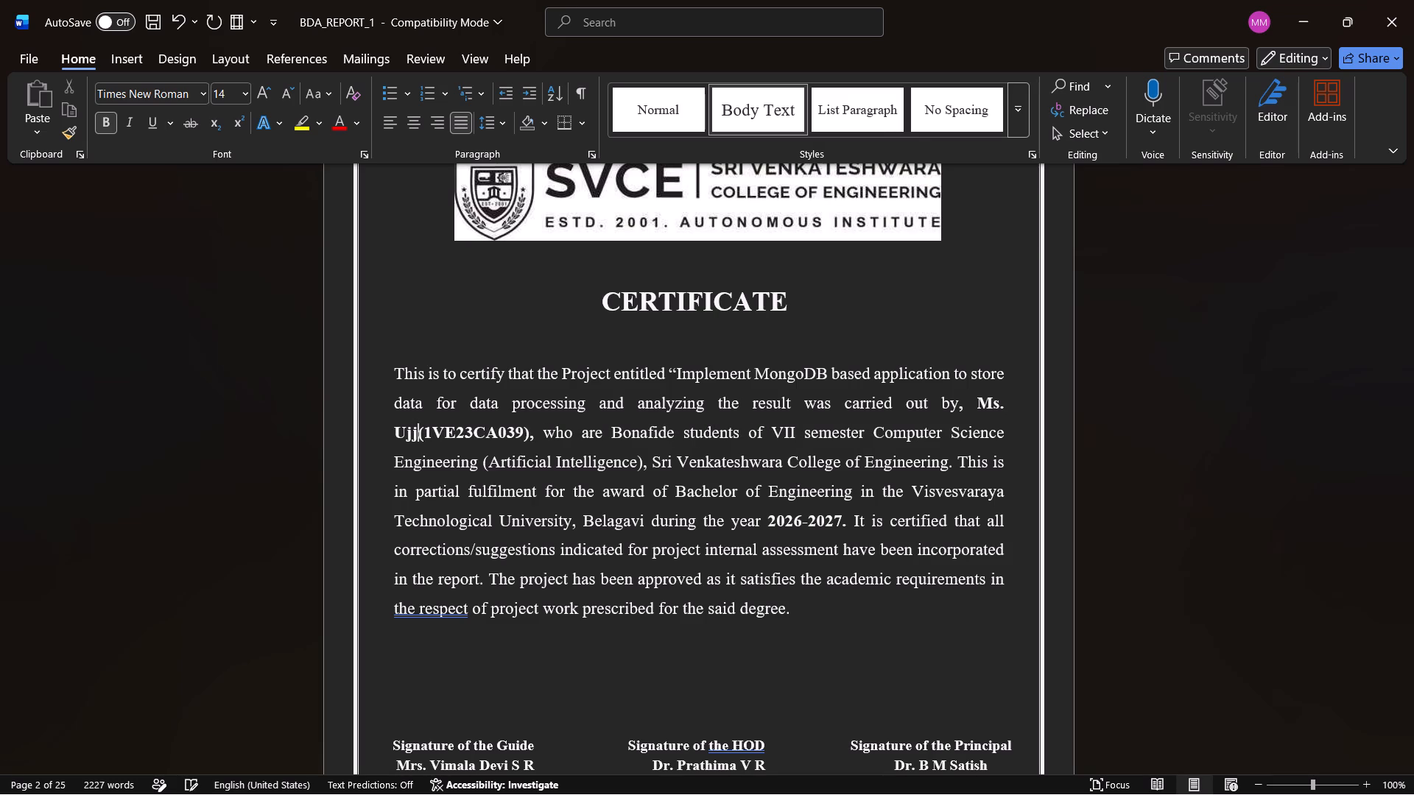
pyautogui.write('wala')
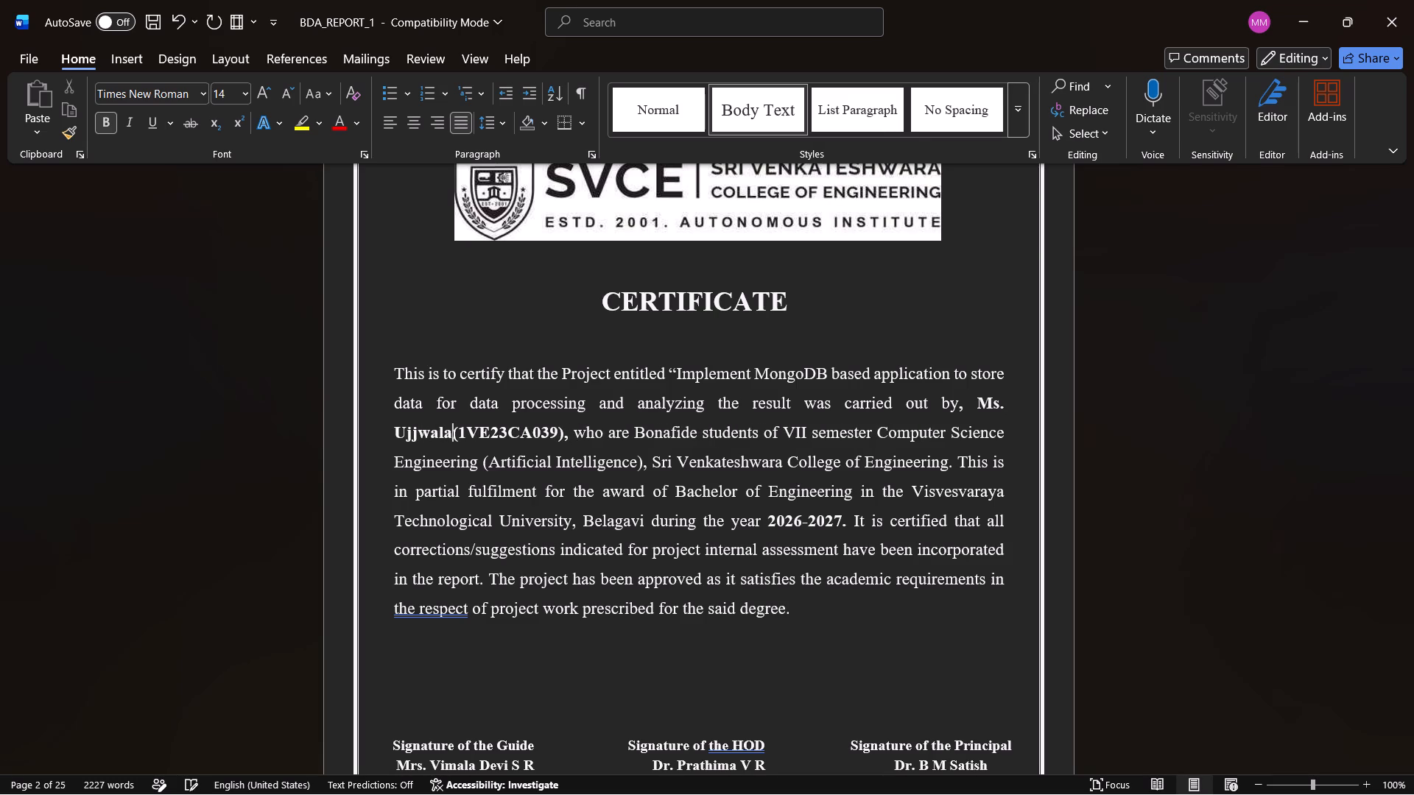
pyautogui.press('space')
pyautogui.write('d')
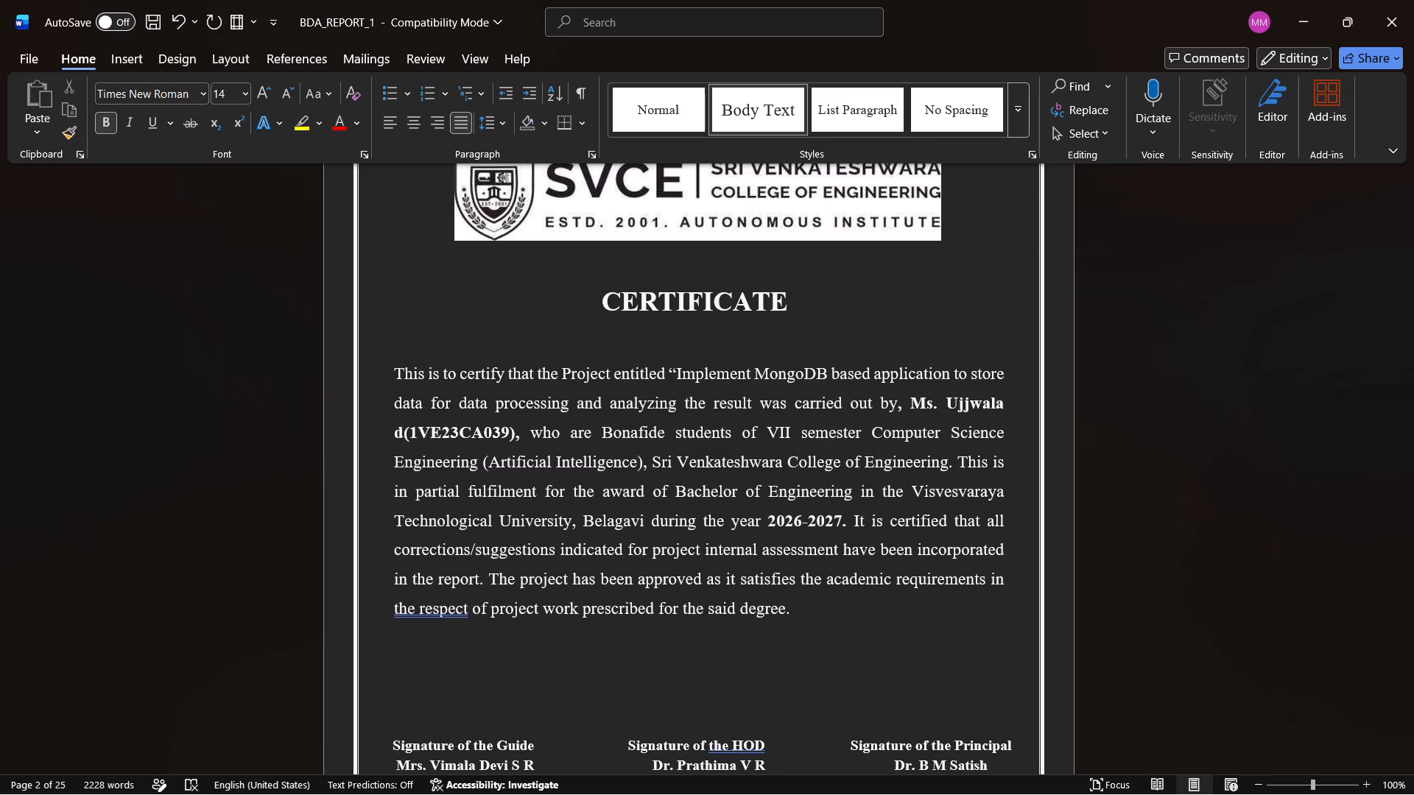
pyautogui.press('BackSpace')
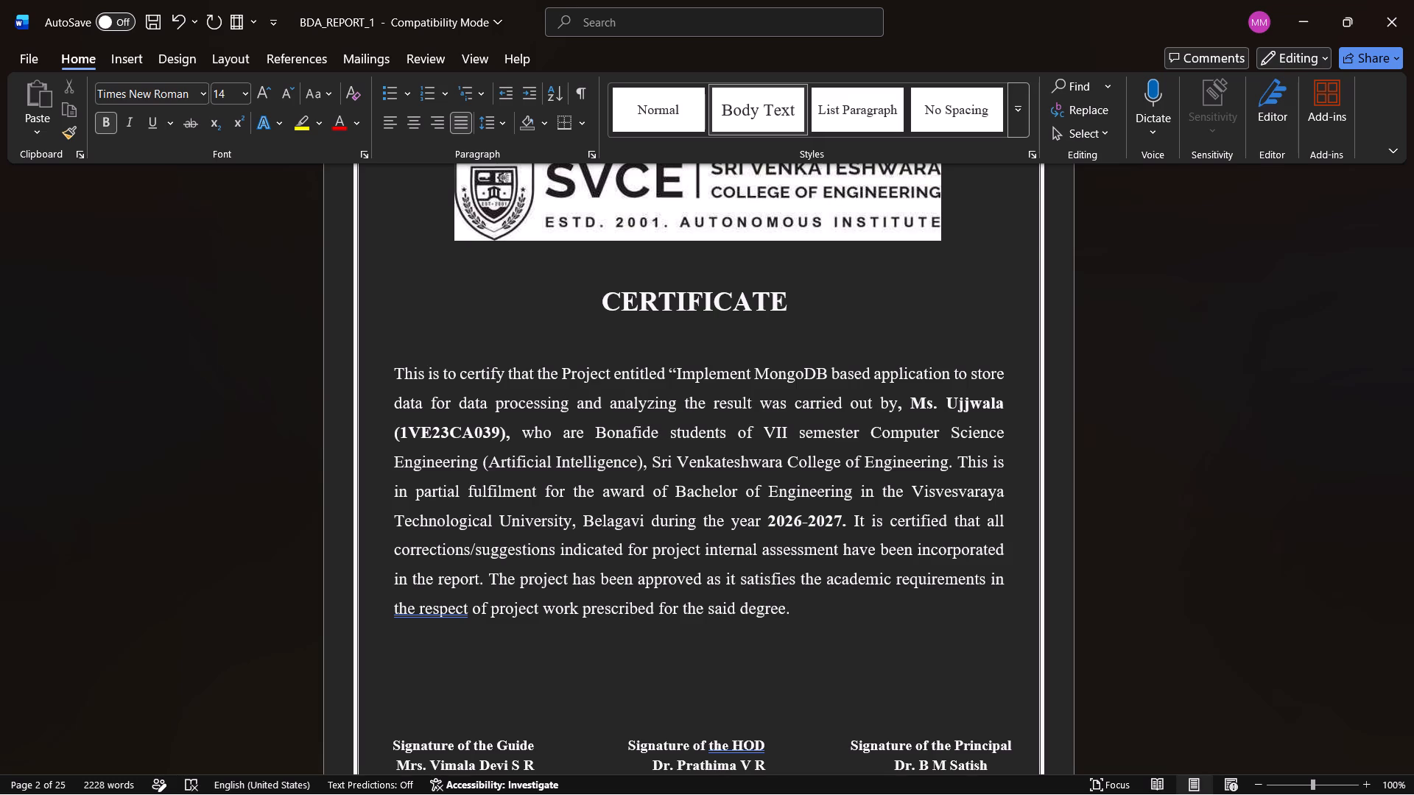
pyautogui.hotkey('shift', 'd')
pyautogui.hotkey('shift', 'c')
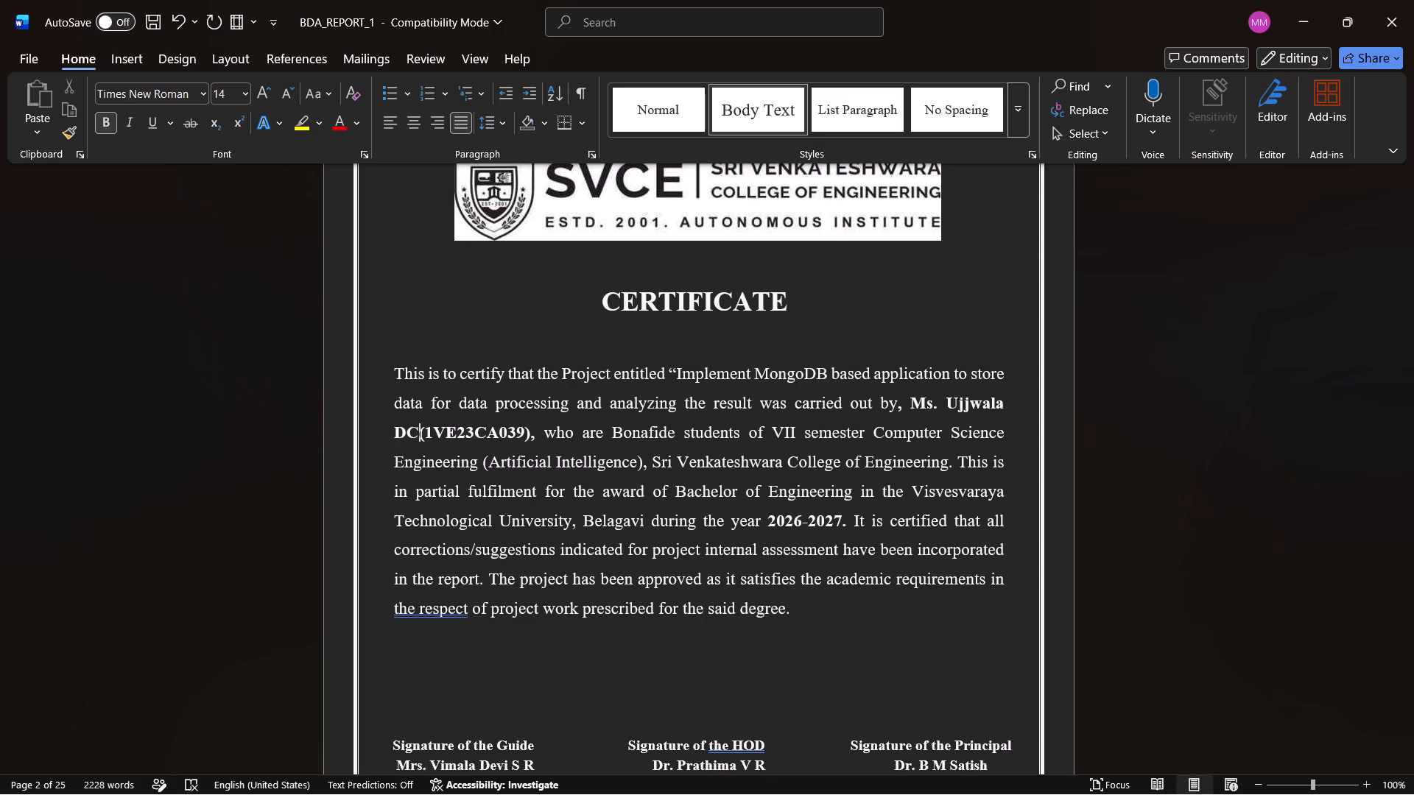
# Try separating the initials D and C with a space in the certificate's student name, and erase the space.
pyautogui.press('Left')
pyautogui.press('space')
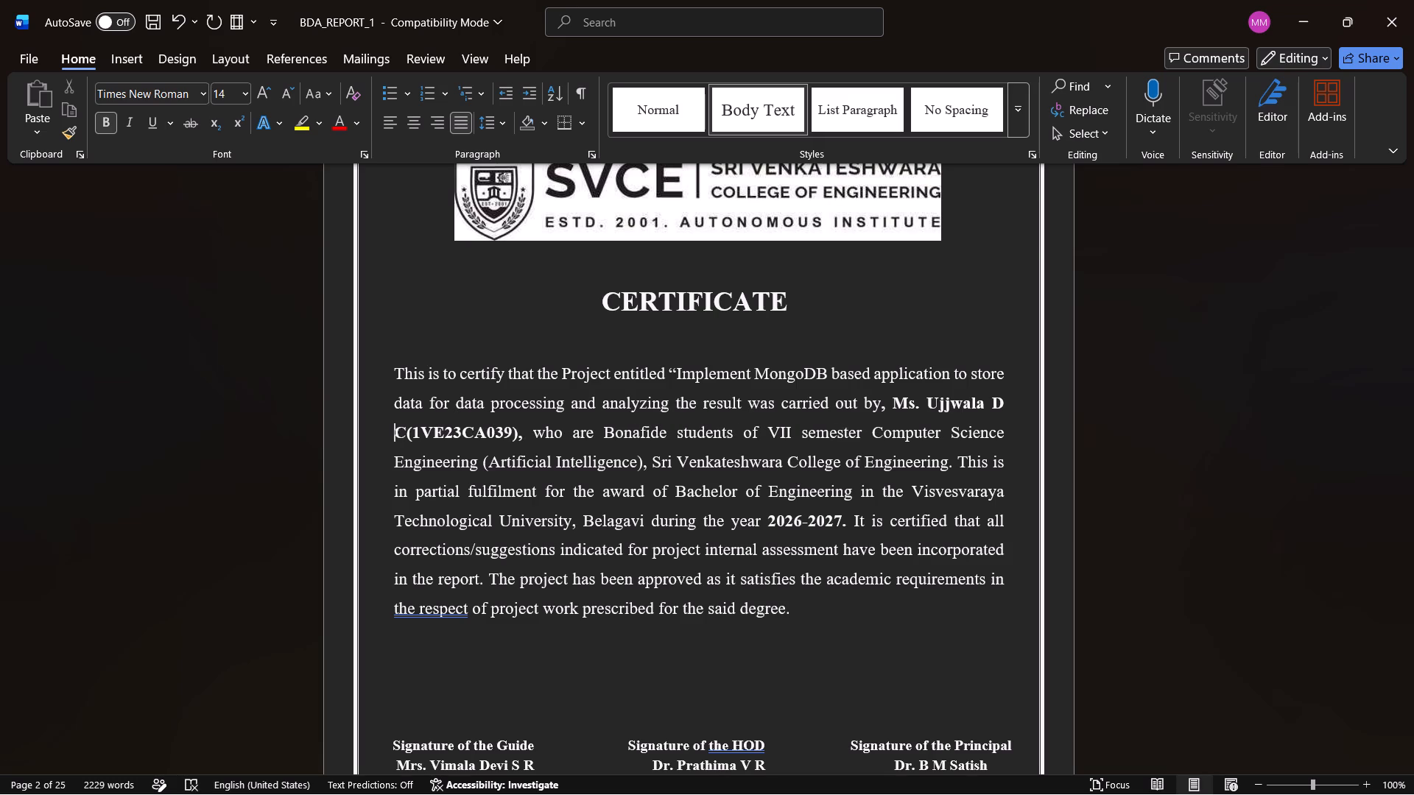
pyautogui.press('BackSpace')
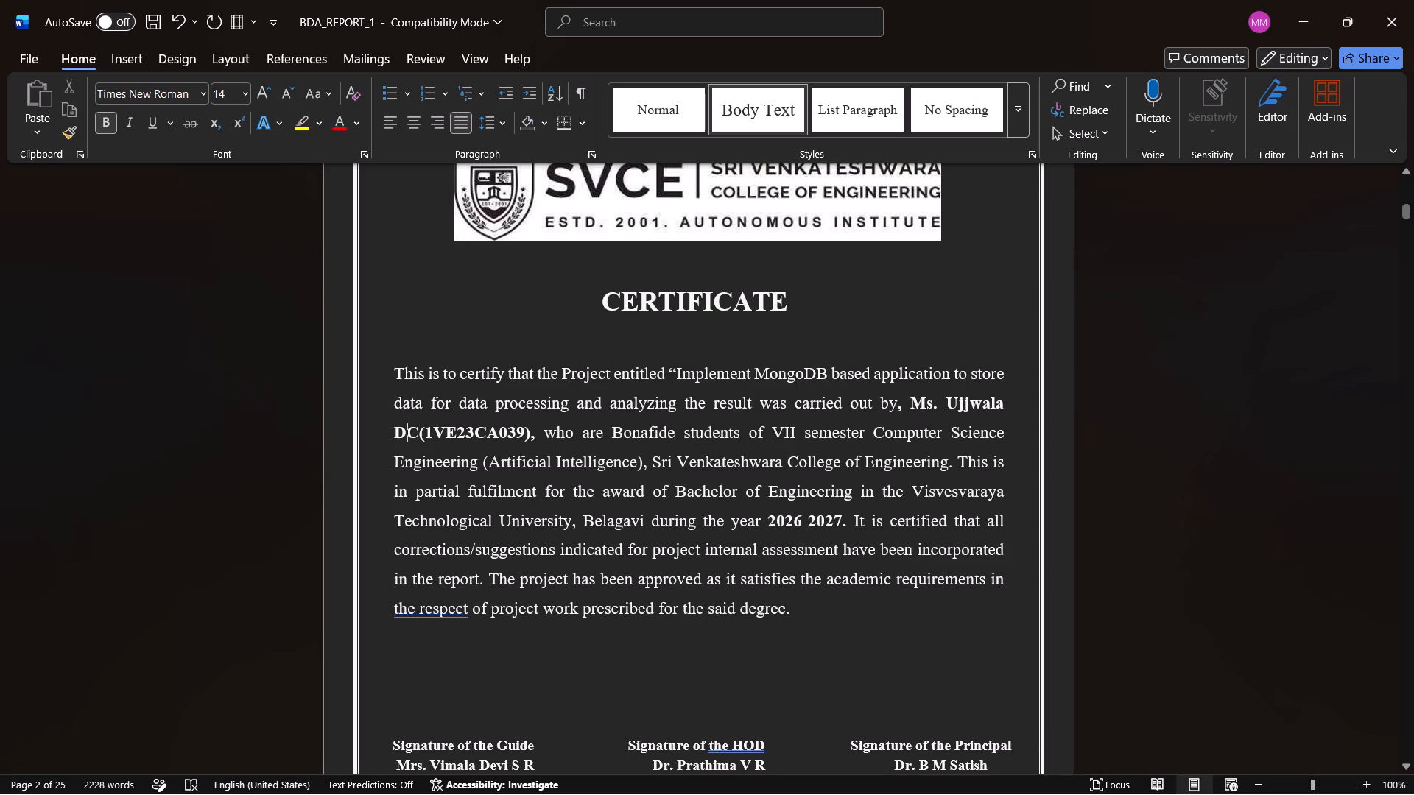
# Replace the last two digits of the student's roll number in the certificate paragraph with 50.
pyautogui.click(521, 428)
pyautogui.press('BackSpace')
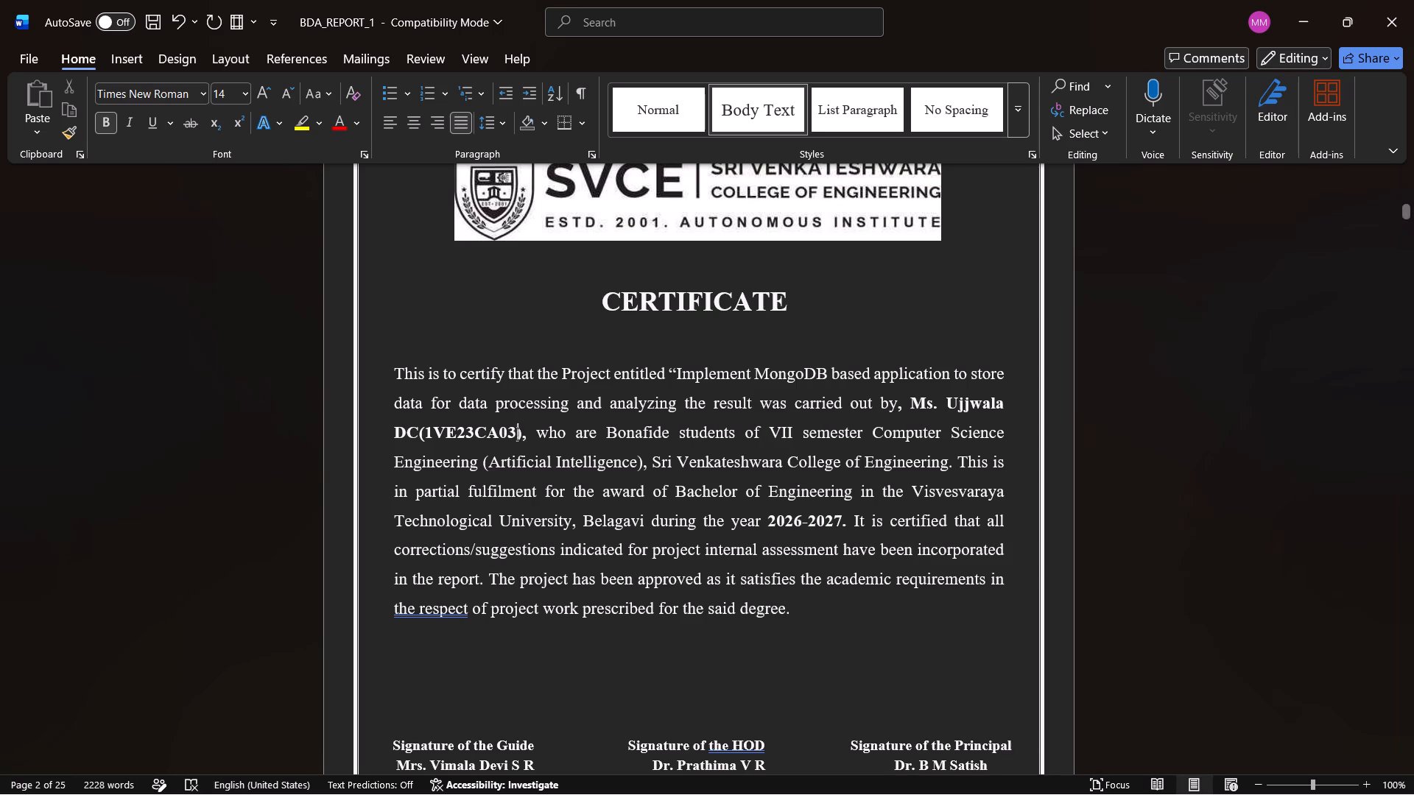
pyautogui.press('BackSpace')
pyautogui.write('50')
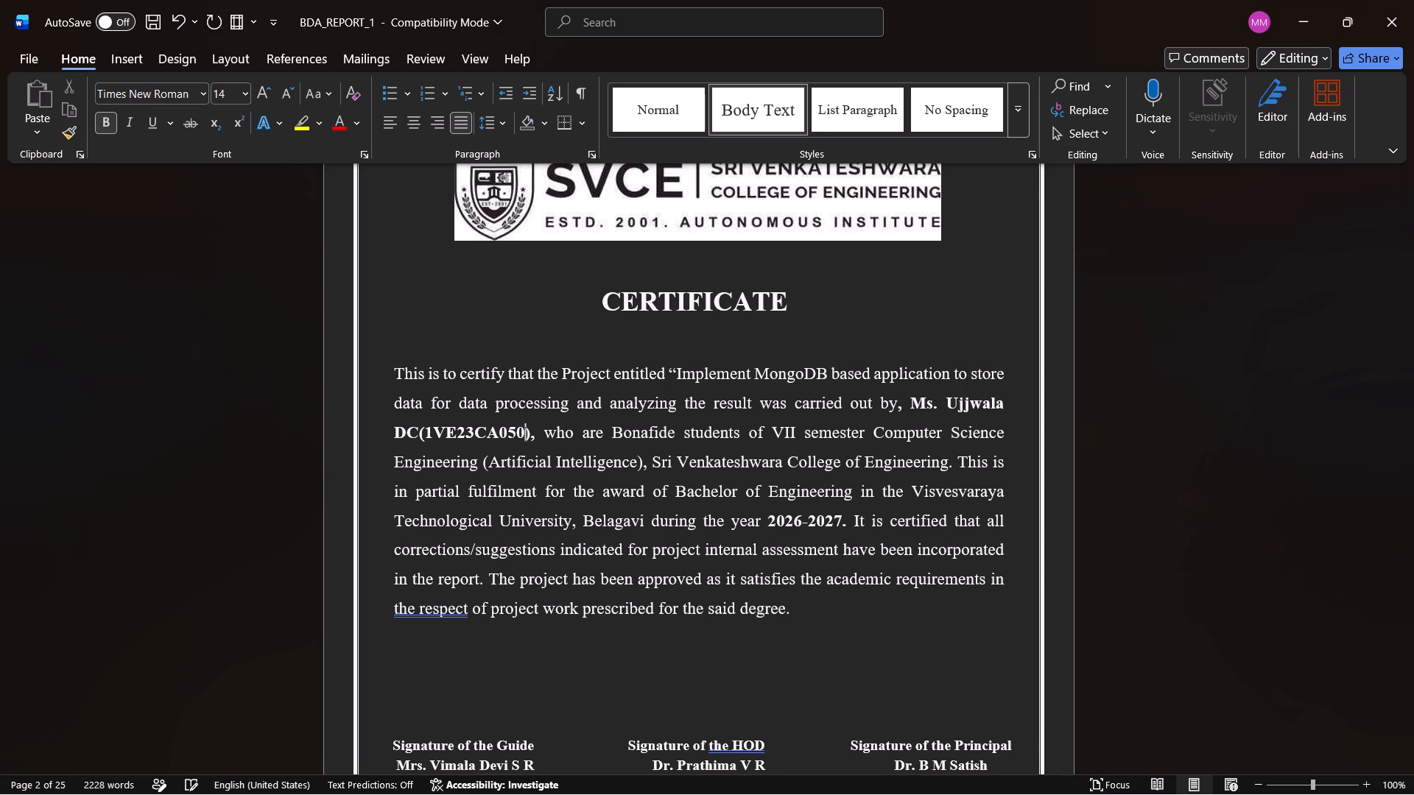
# Replace the last two digits of the student's roll number beneath the name on the cover page with 50.
pyautogui.scroll(1, 761, 392)
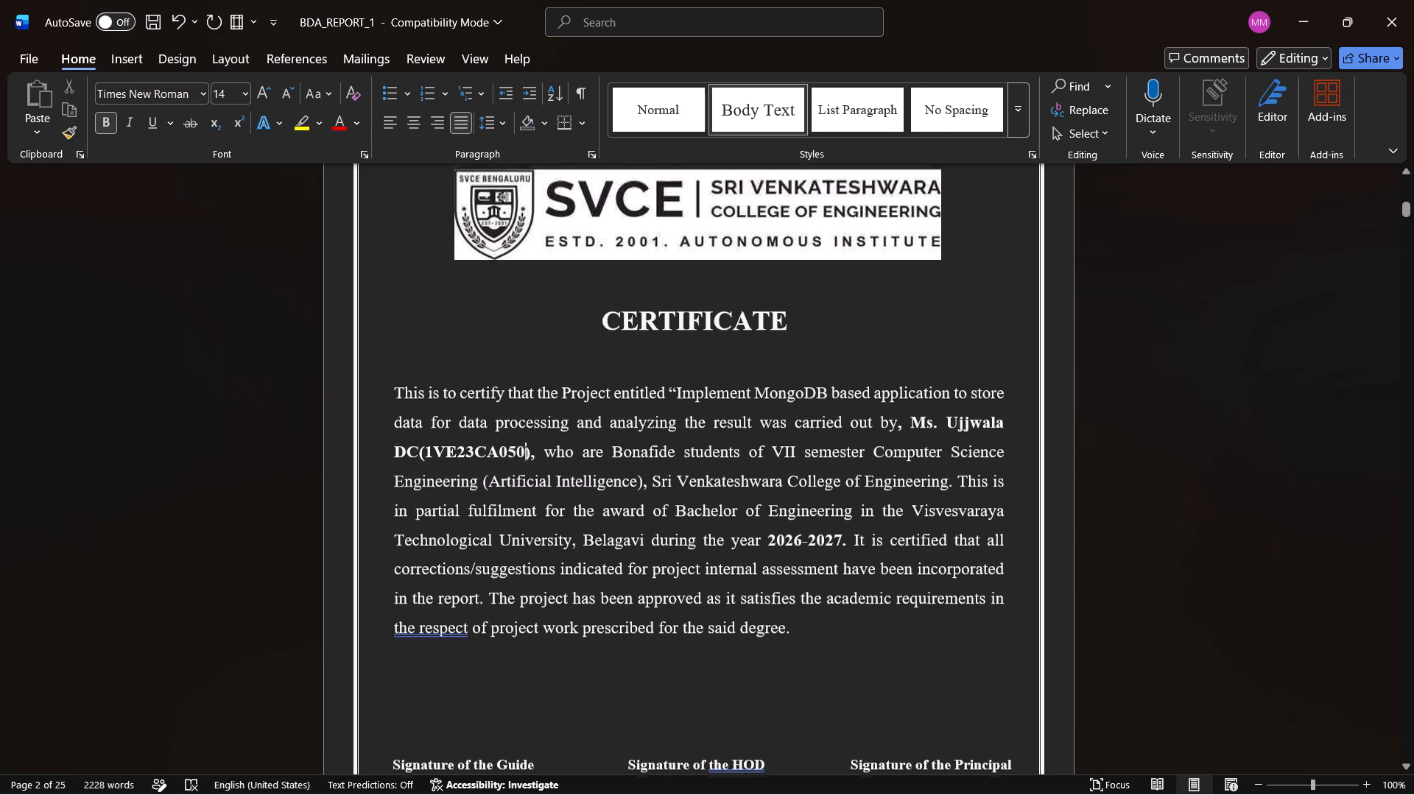
pyautogui.scroll(3, 761, 392)
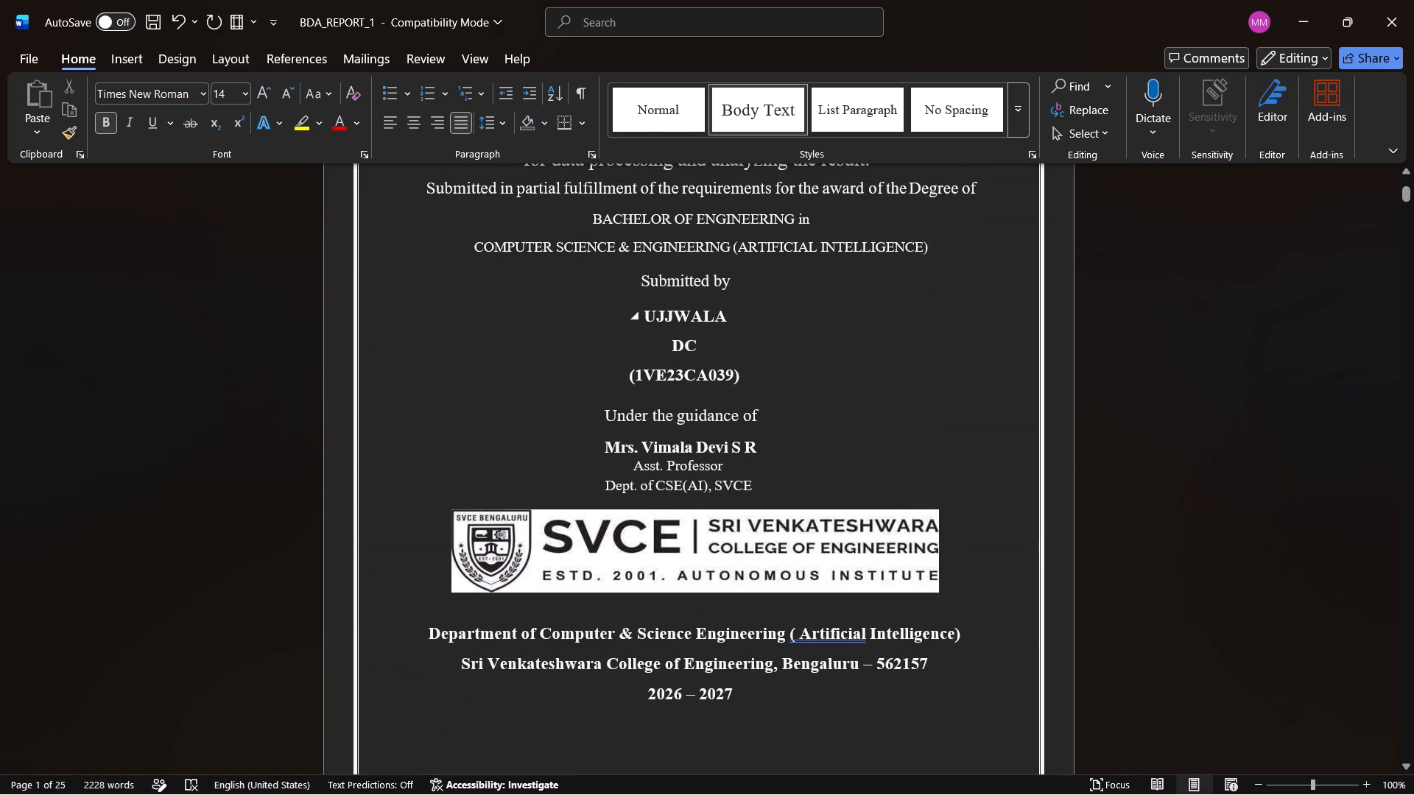
pyautogui.click(730, 372)
pyautogui.press('BackSpace')
pyautogui.press('BackSpace')
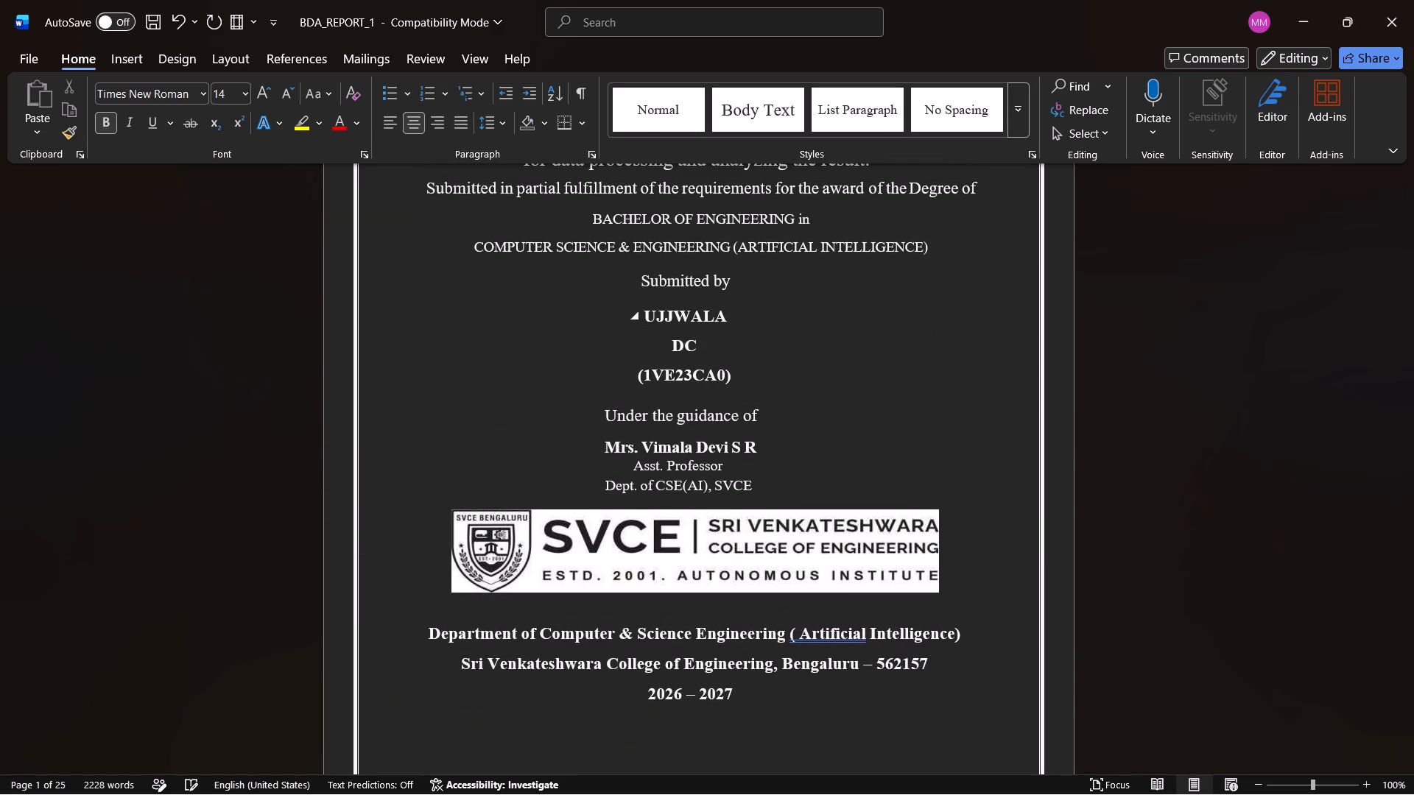
pyautogui.write('50')
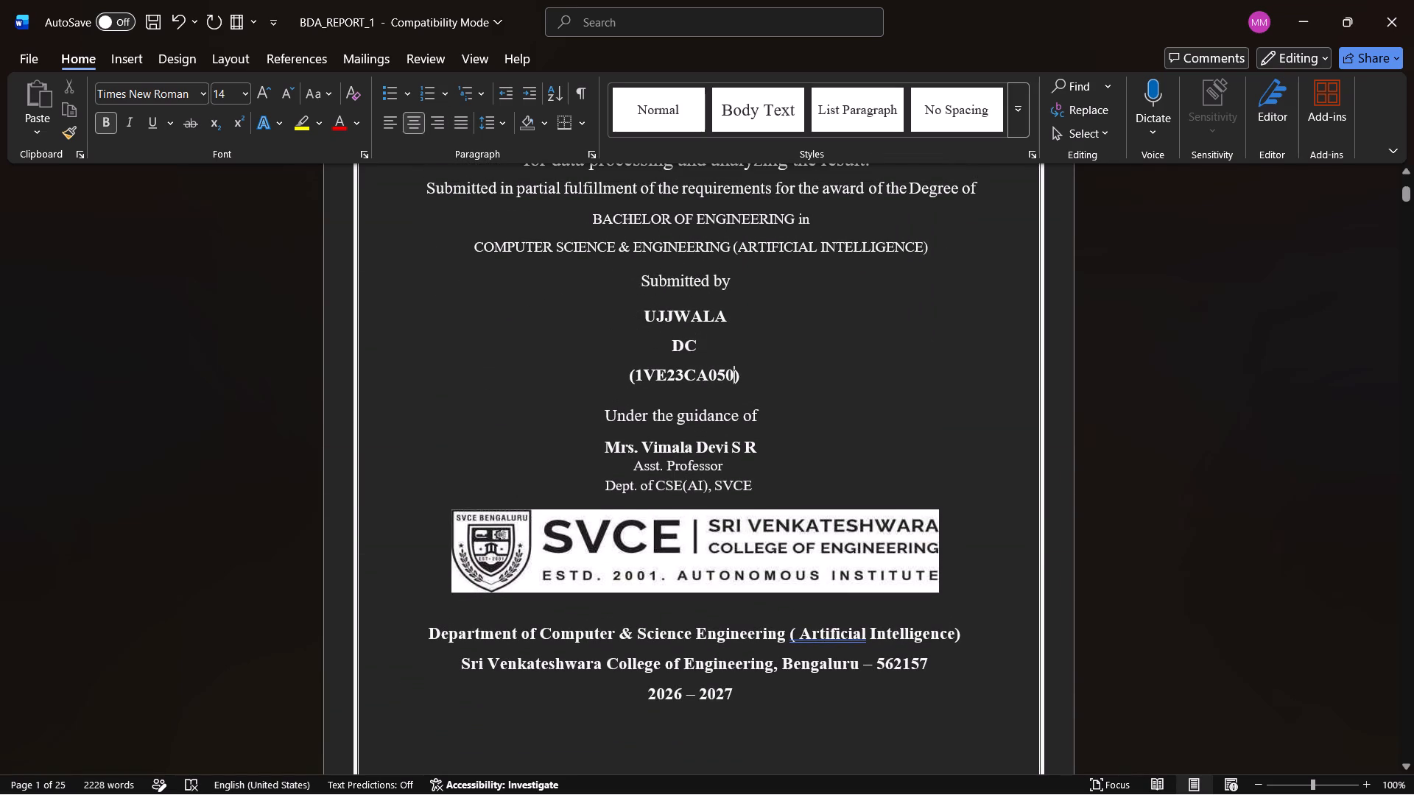
# Review the cover page and the certificate page, checking the student details, certificate wording and signature block.
pyautogui.scroll(-1, 867, 470)
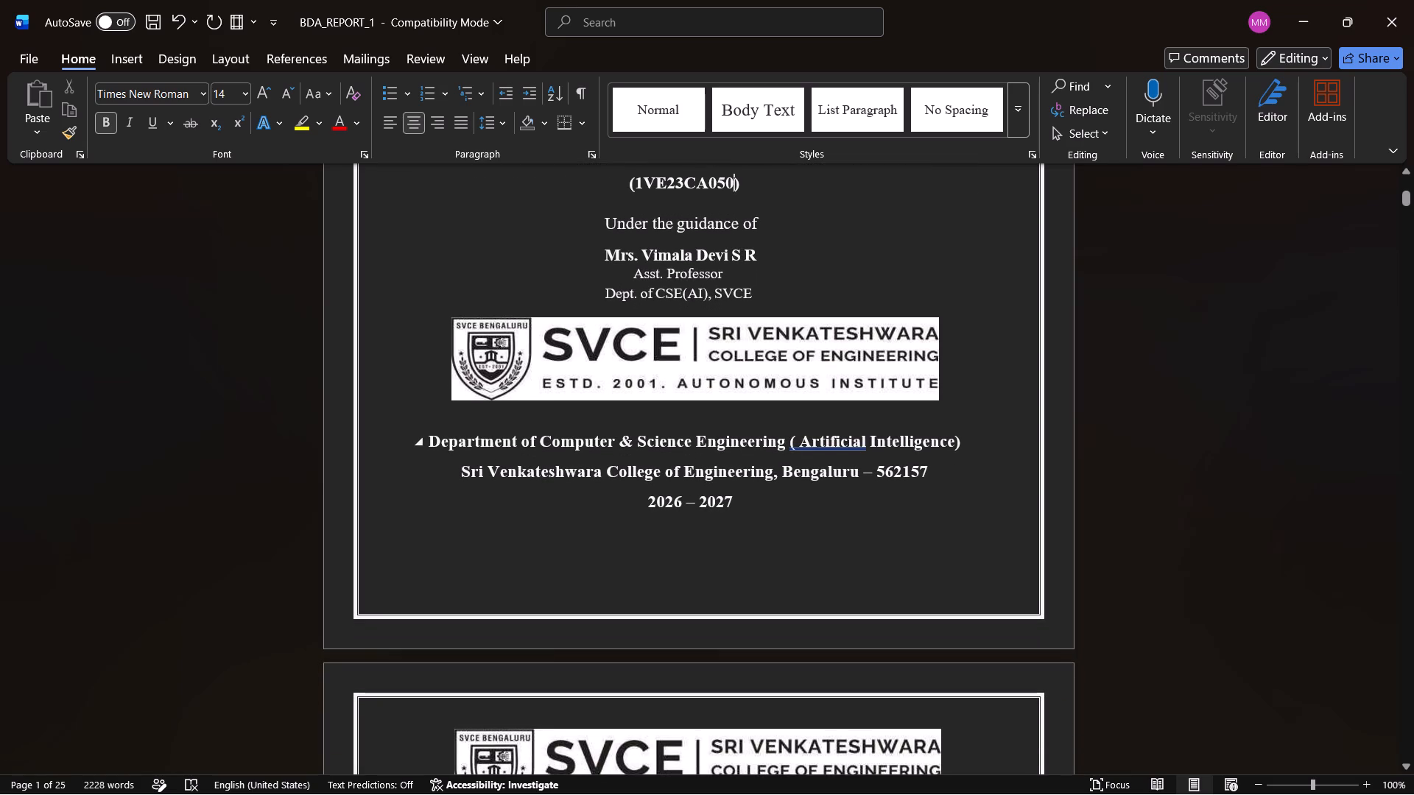
pyautogui.scroll(-2, 867, 470)
pyautogui.scroll(1, 867, 470)
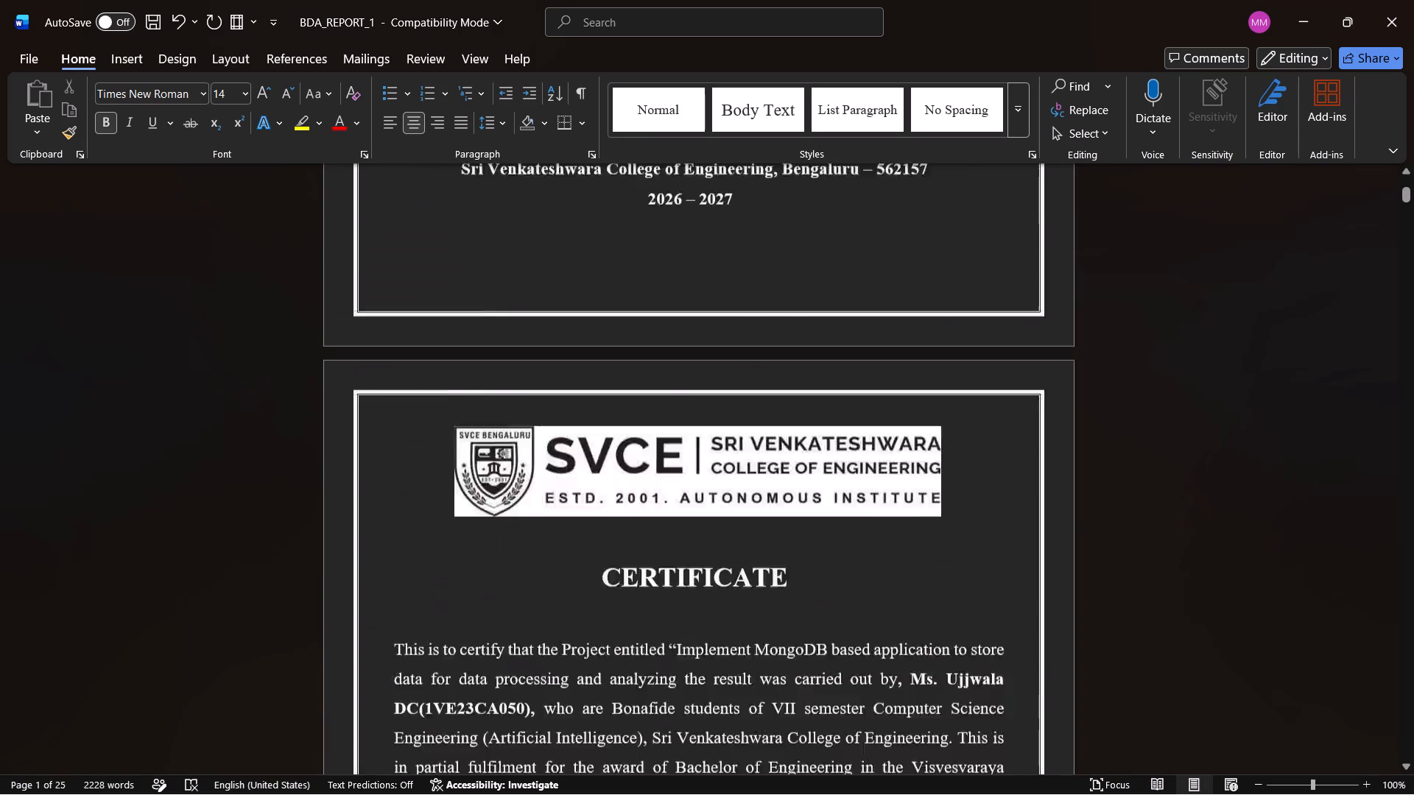
pyautogui.scroll(1, 867, 470)
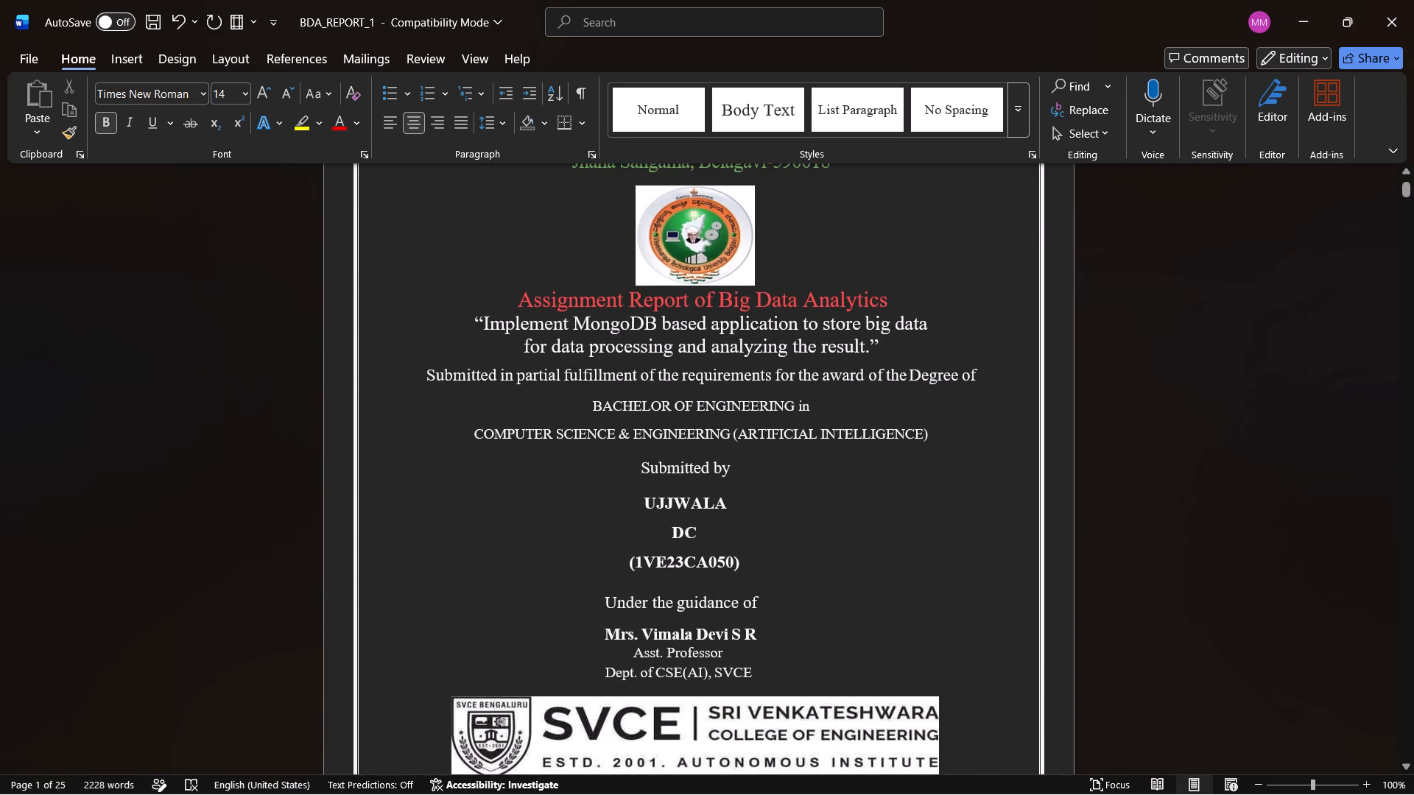
pyautogui.scroll(-2, 867, 470)
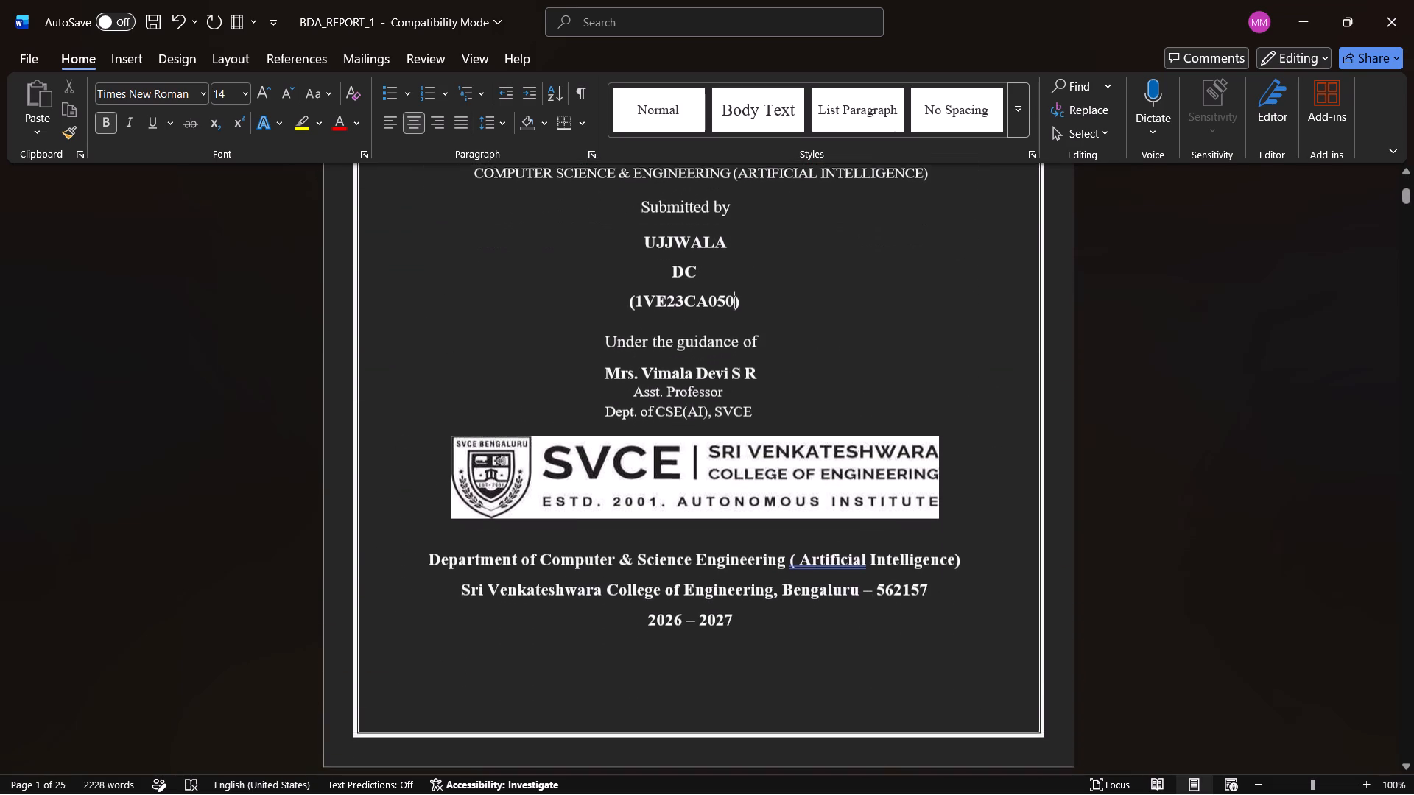
pyautogui.scroll(-1, 867, 470)
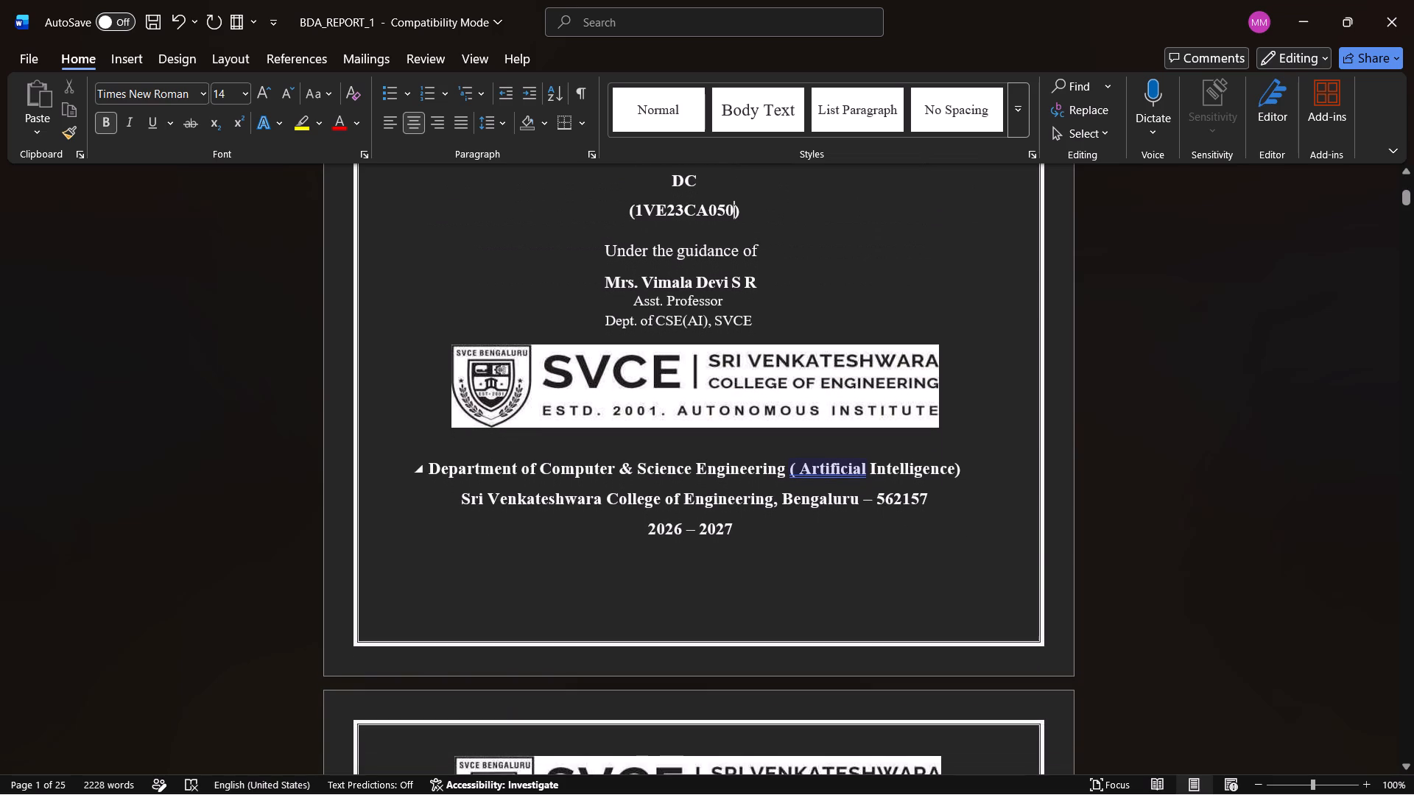
pyautogui.scroll(-2, 867, 470)
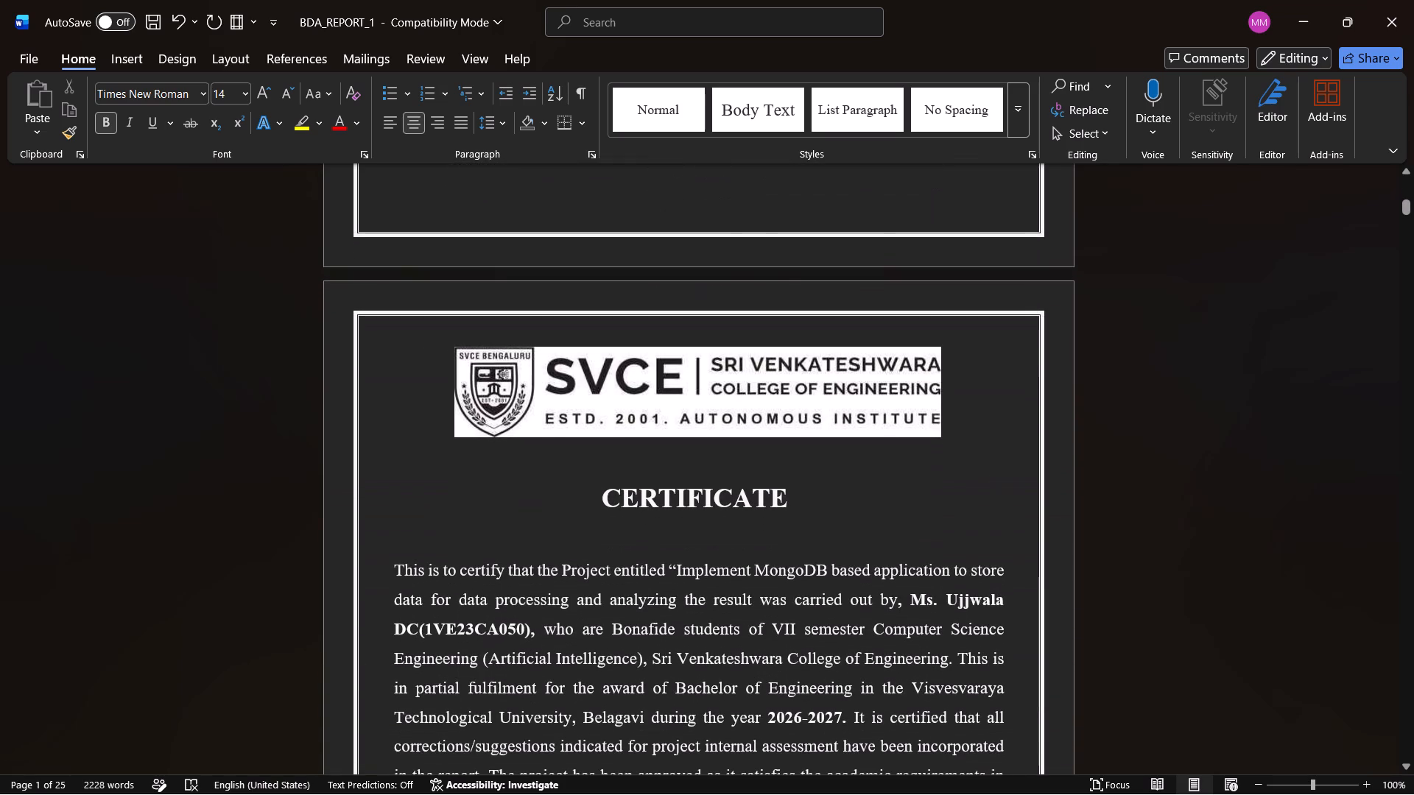
pyautogui.scroll(-1, 867, 470)
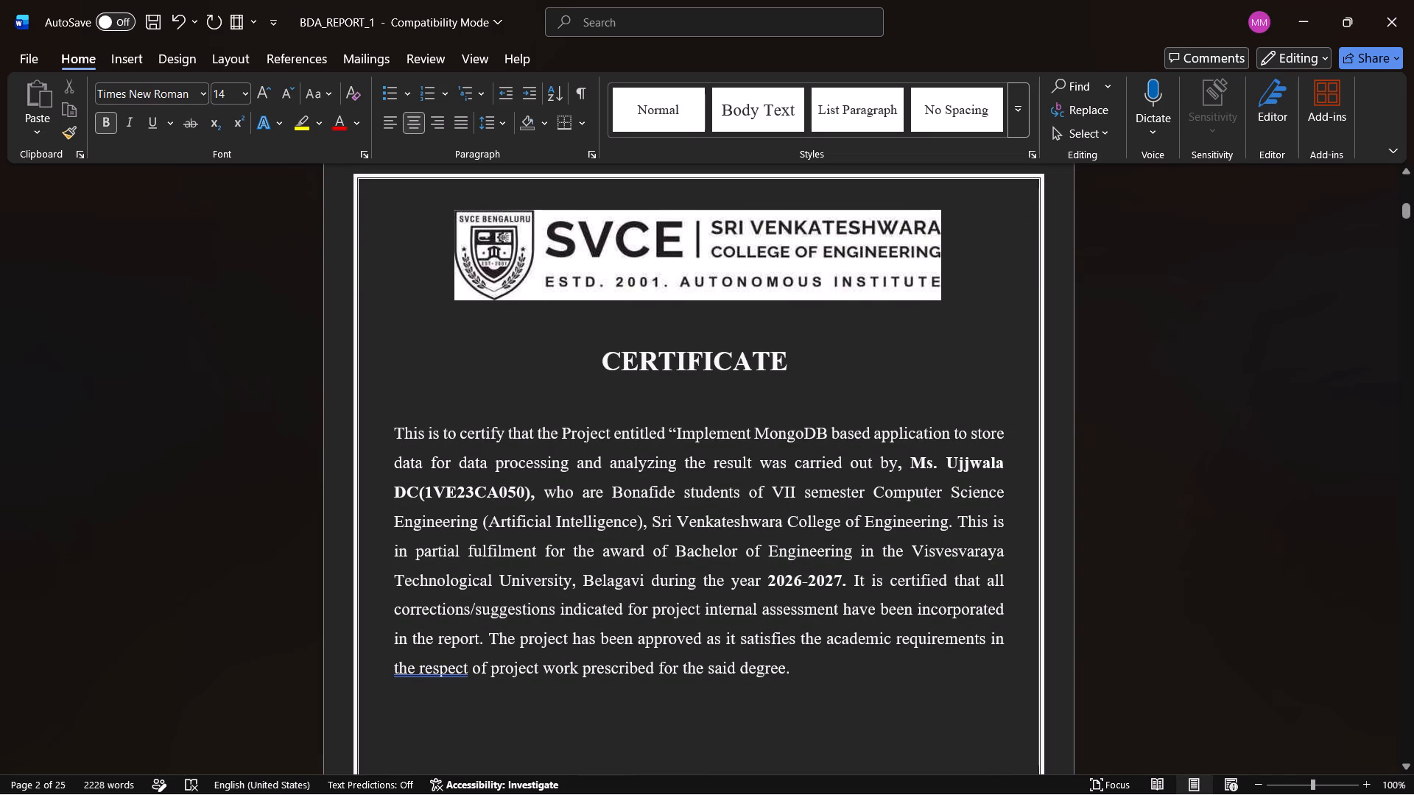
pyautogui.scroll(-1, 867, 470)
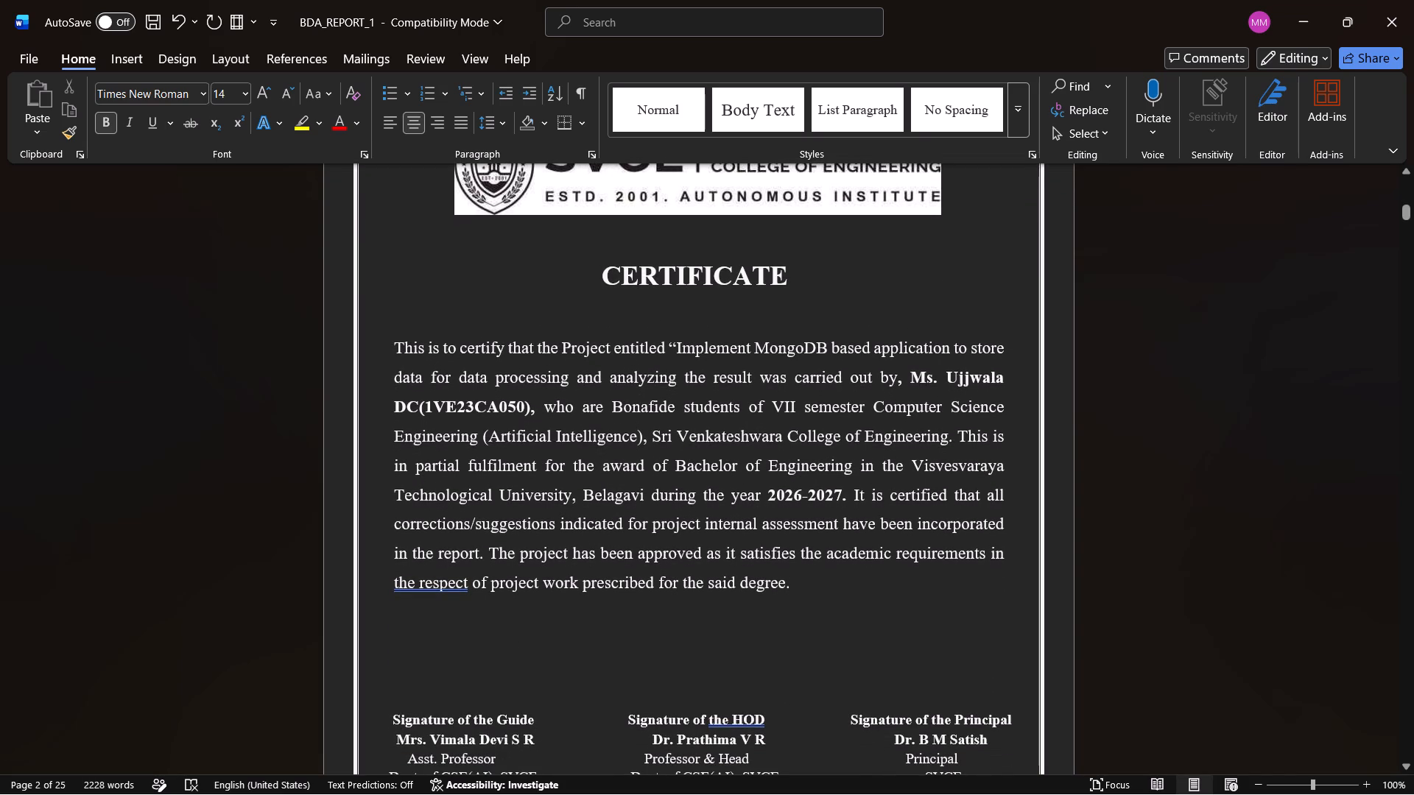
pyautogui.scroll(-2, 867, 470)
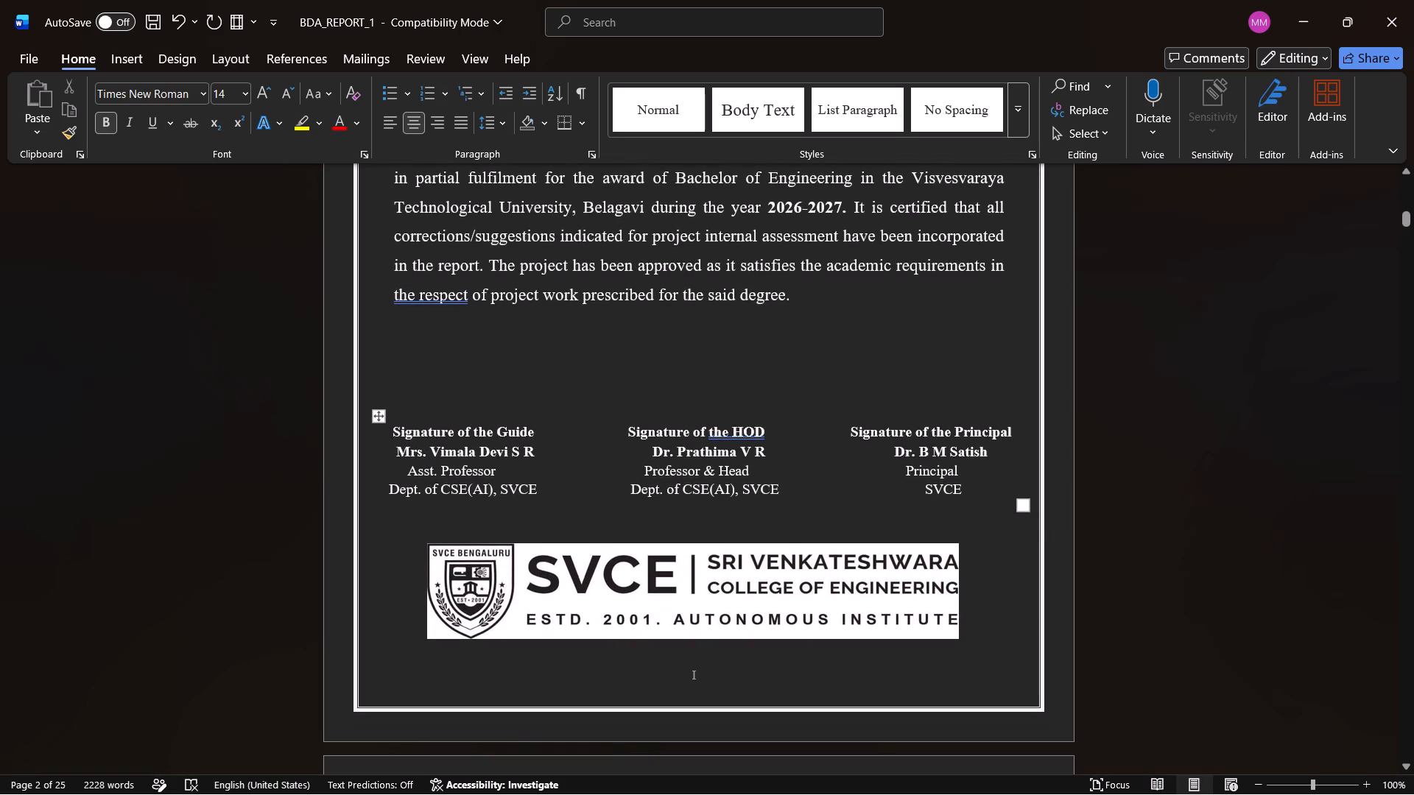
pyautogui.scroll(1, 867, 470)
pyautogui.scroll(-1, 867, 470)
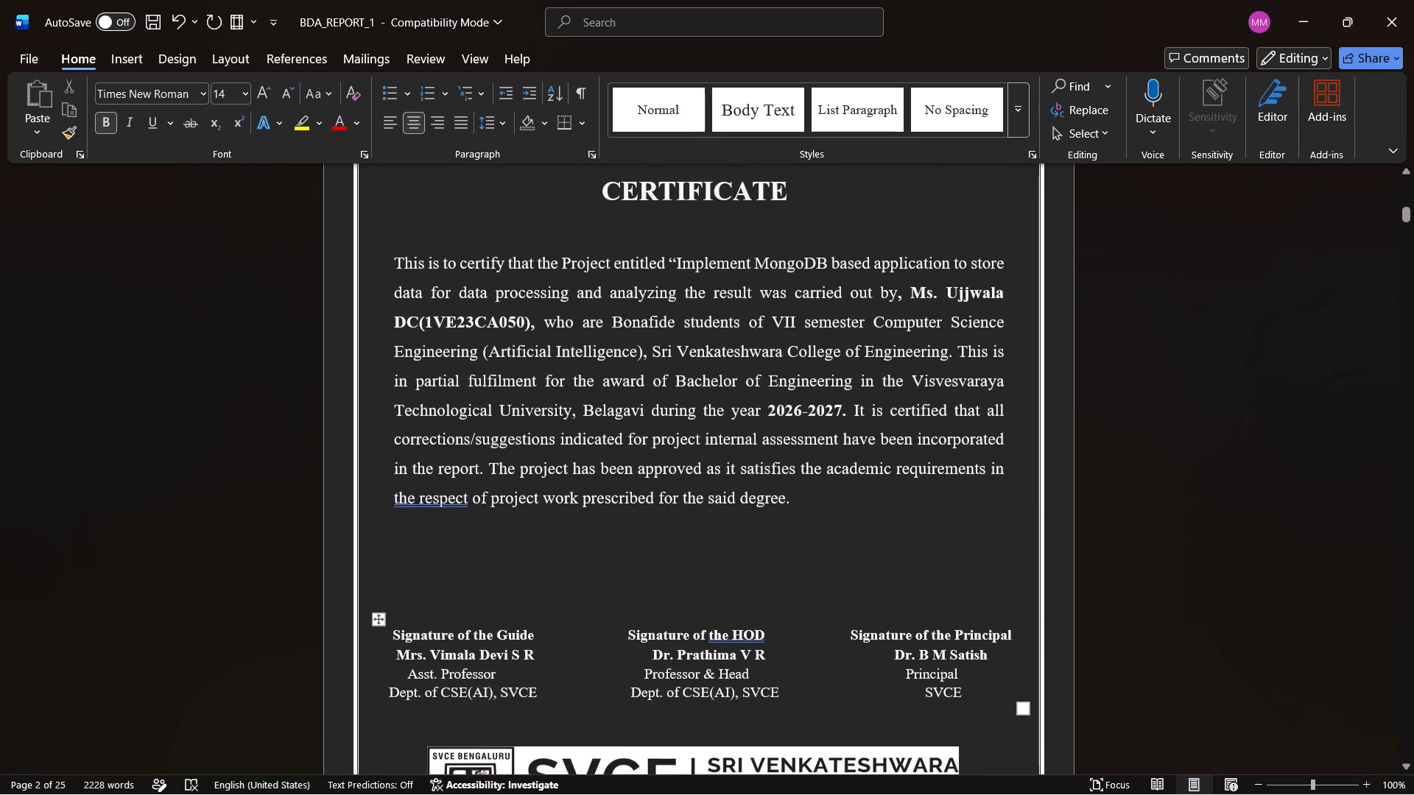
pyautogui.scroll(-1, 867, 470)
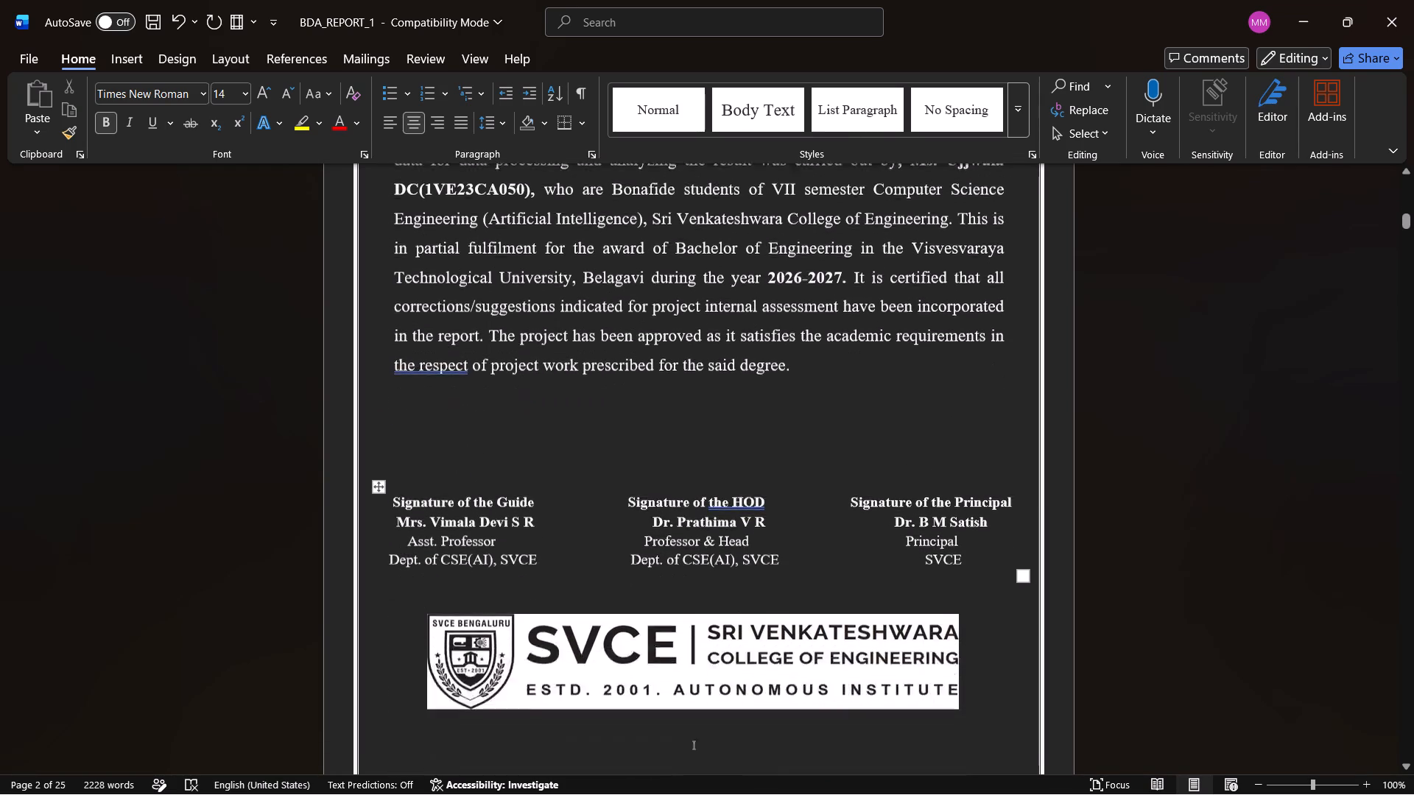
# Look through the declaration, acknowledgement and abstract pages for content that still needs editing.
pyautogui.scroll(-2, 867, 470)
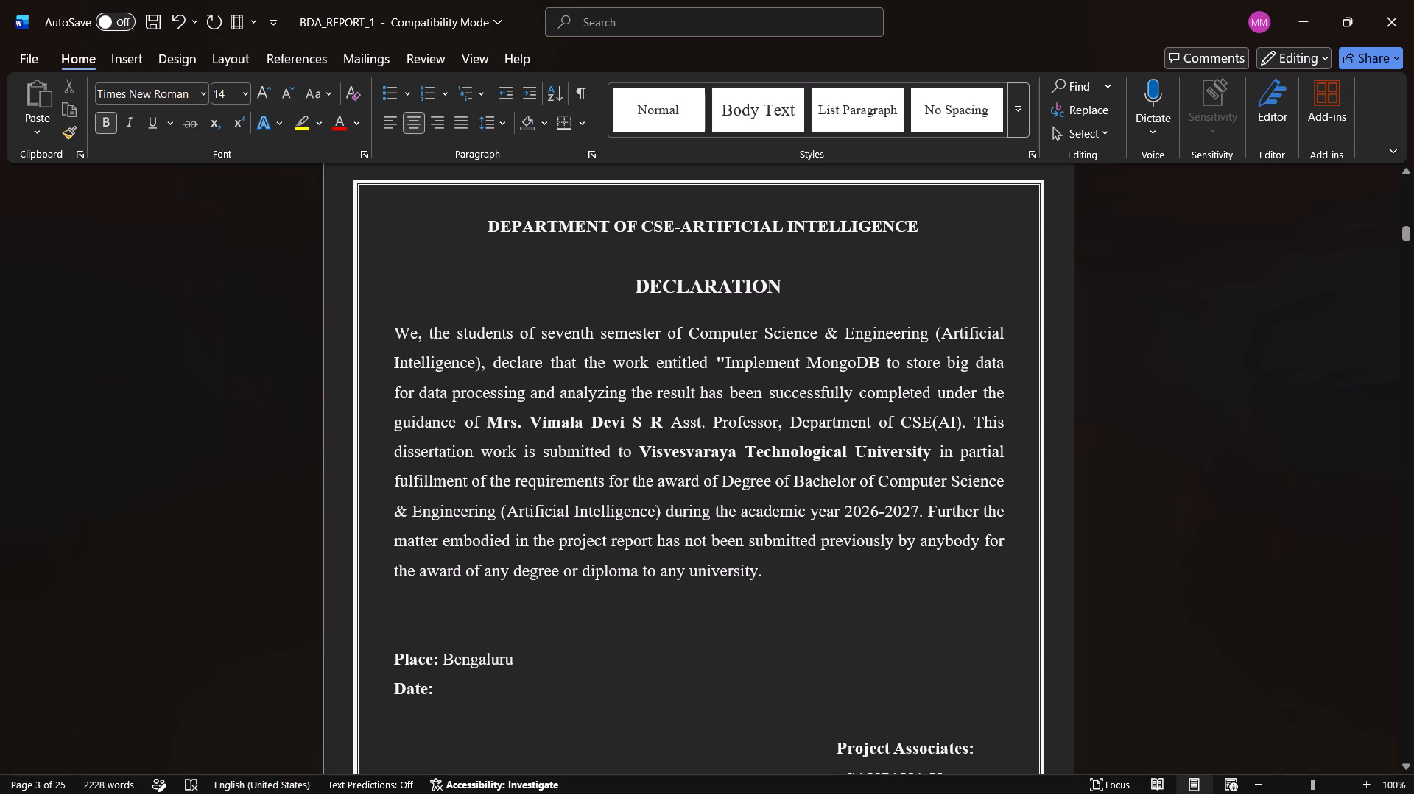
pyautogui.scroll(-5, 882, 479)
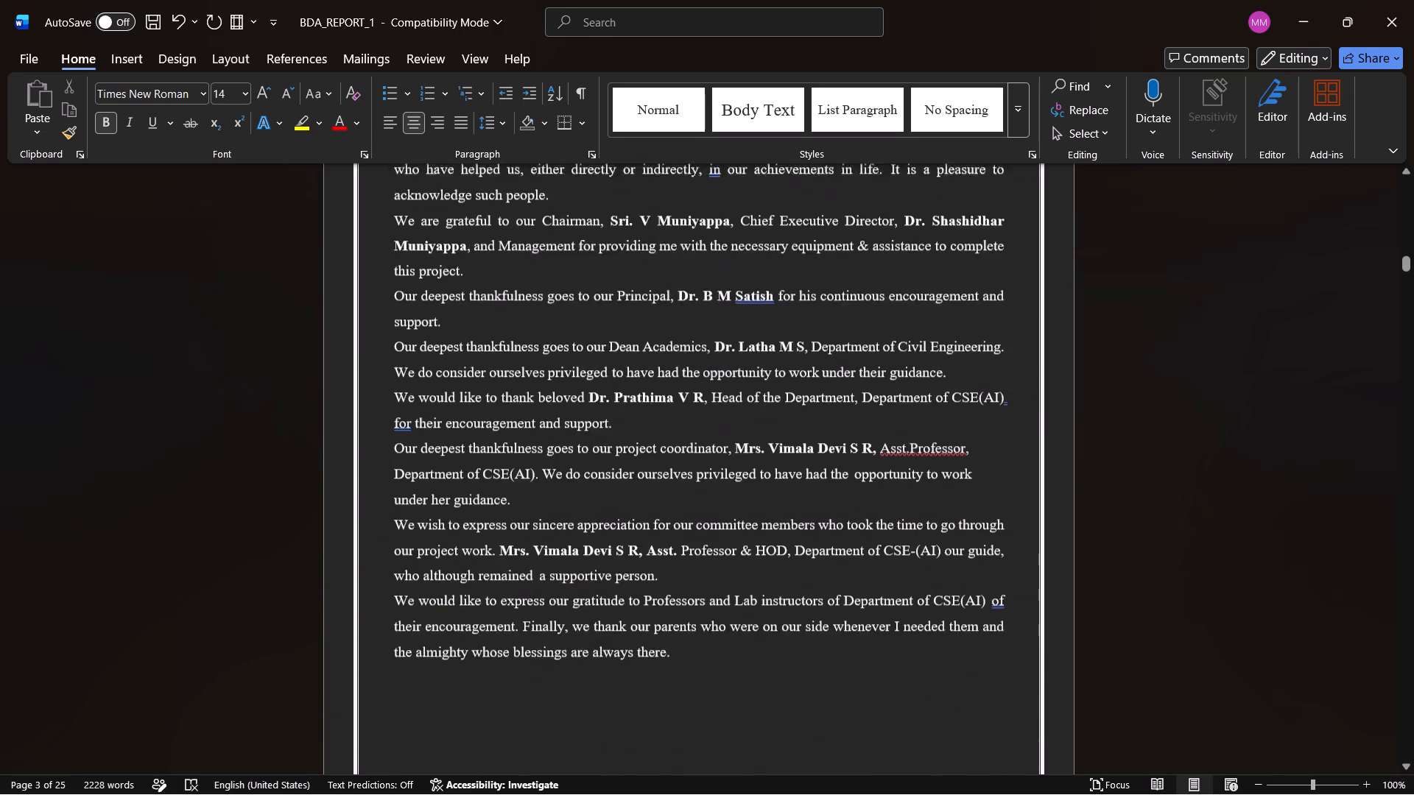
pyautogui.scroll(1, 882, 479)
pyautogui.scroll(-2, 882, 479)
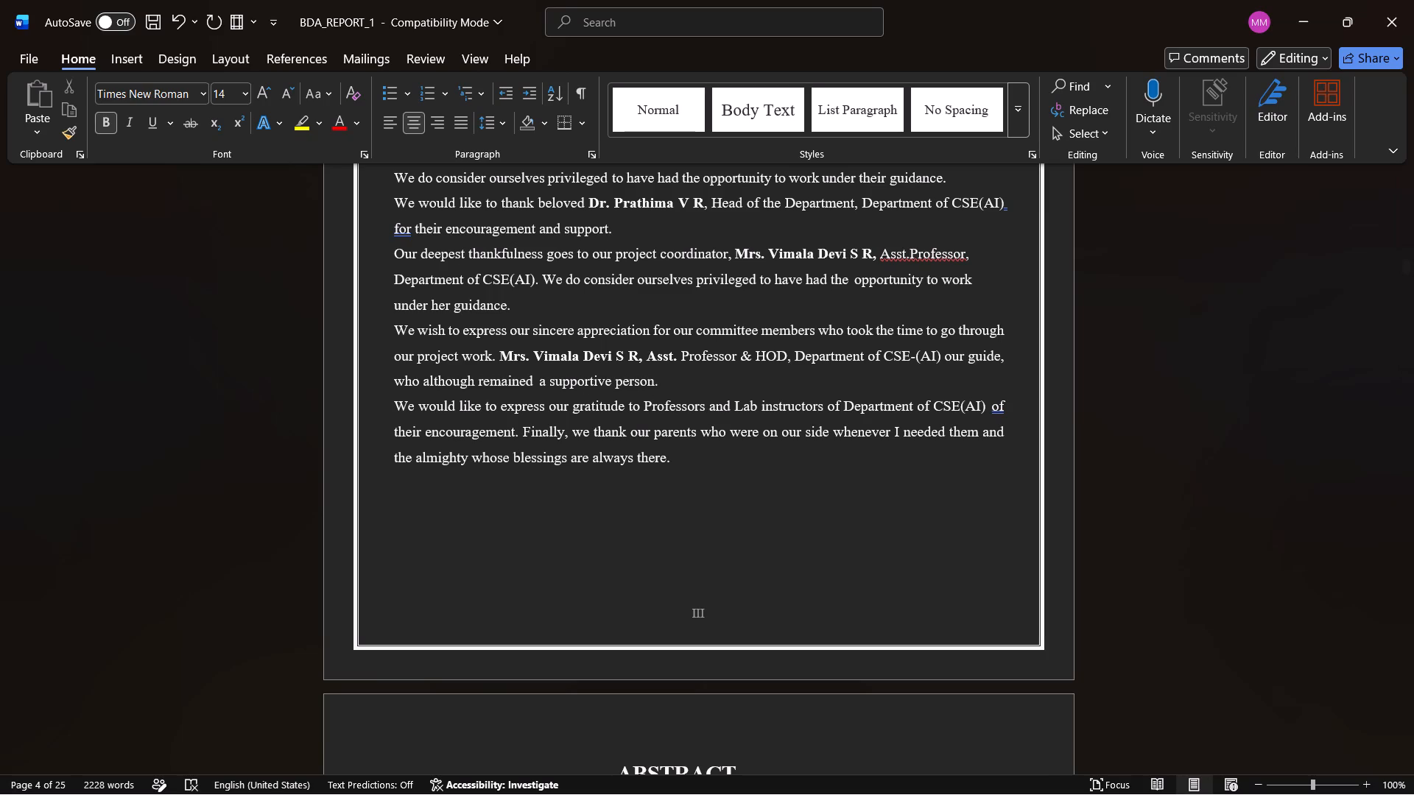
pyautogui.scroll(-3, 882, 479)
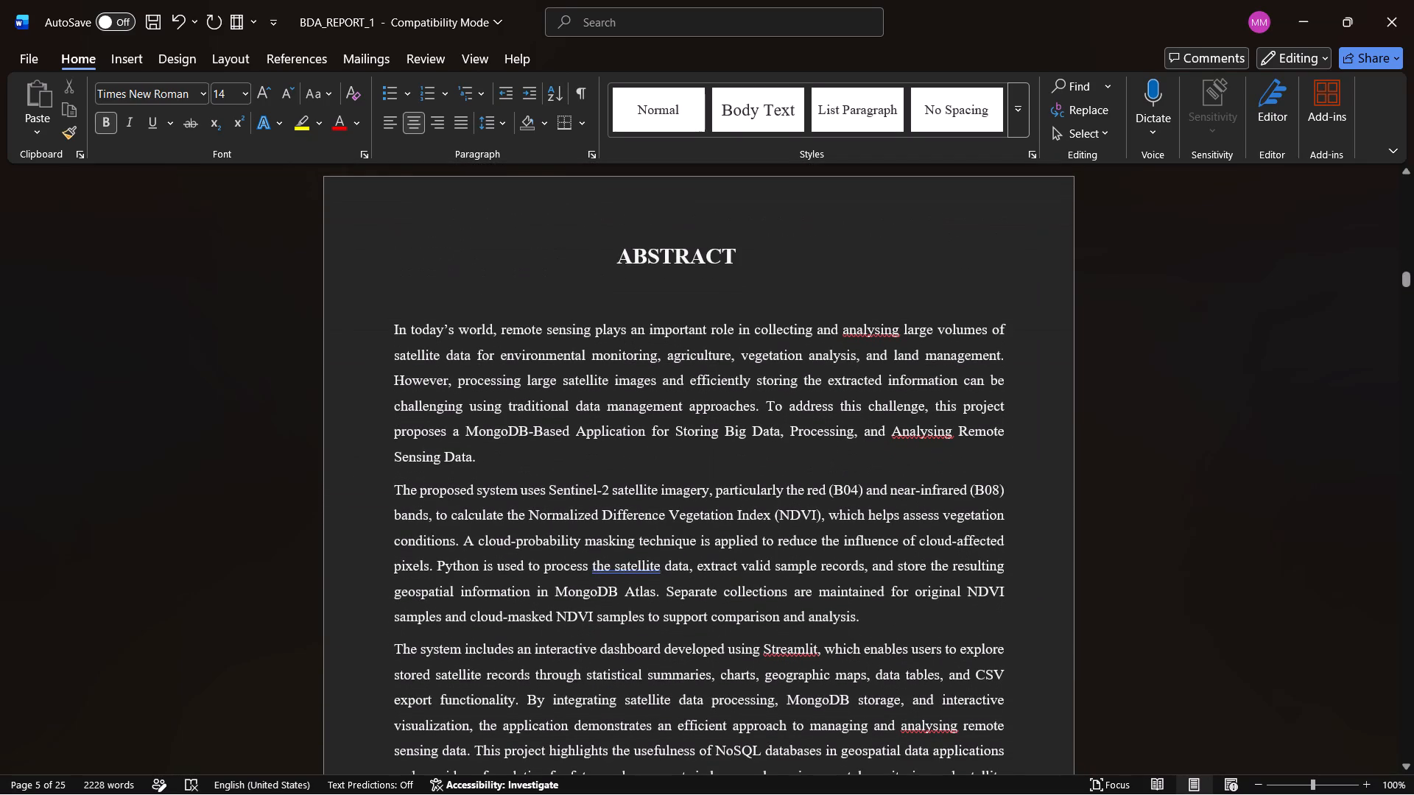
pyautogui.scroll(-1, 882, 479)
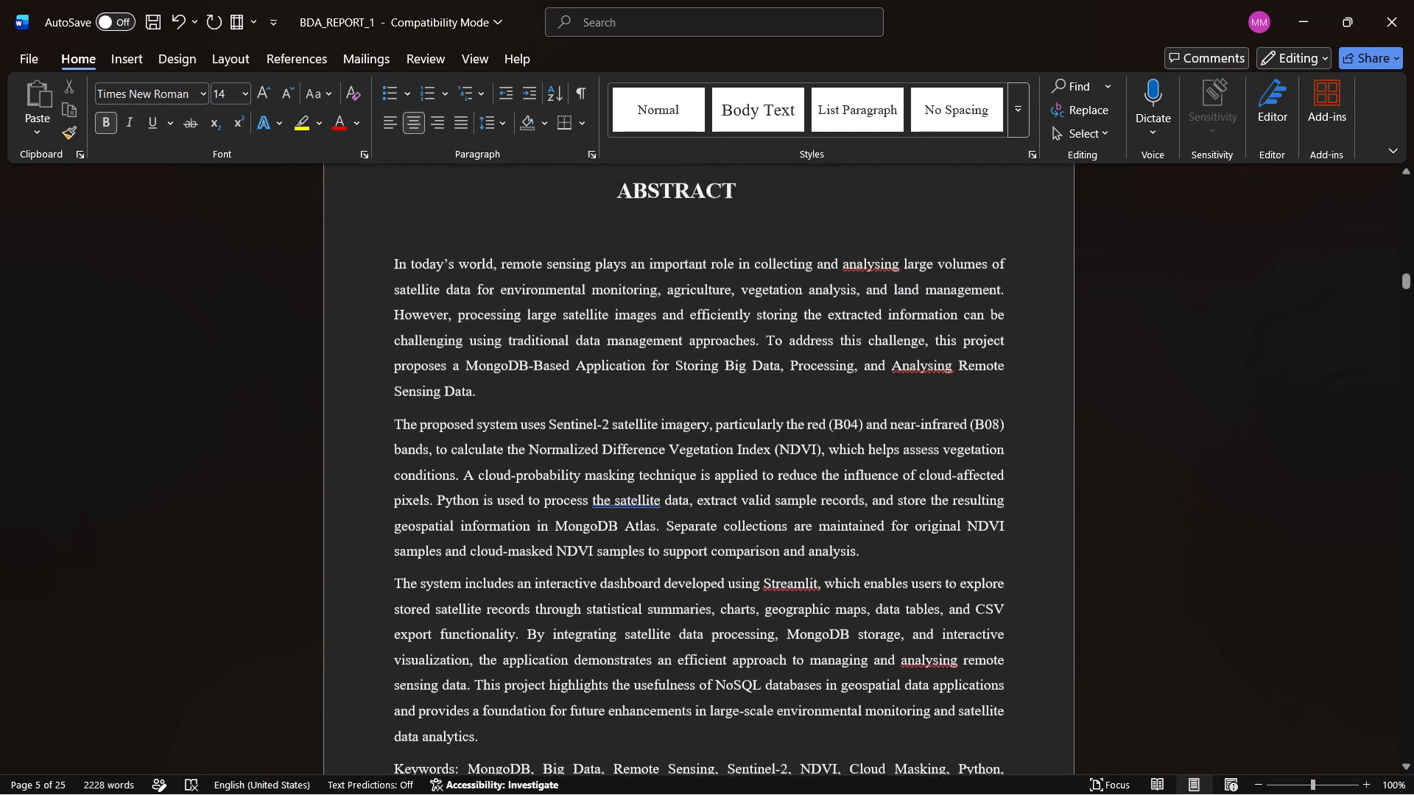
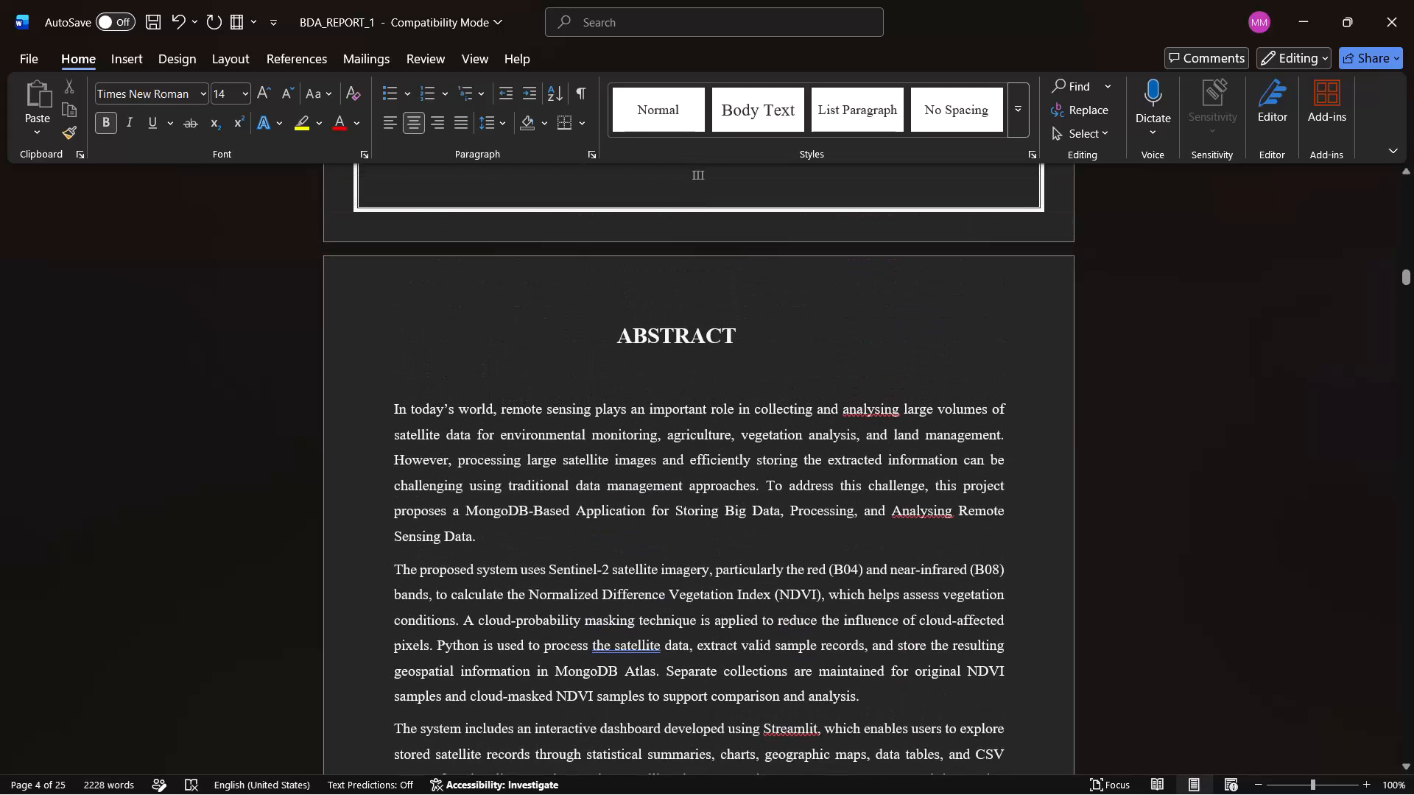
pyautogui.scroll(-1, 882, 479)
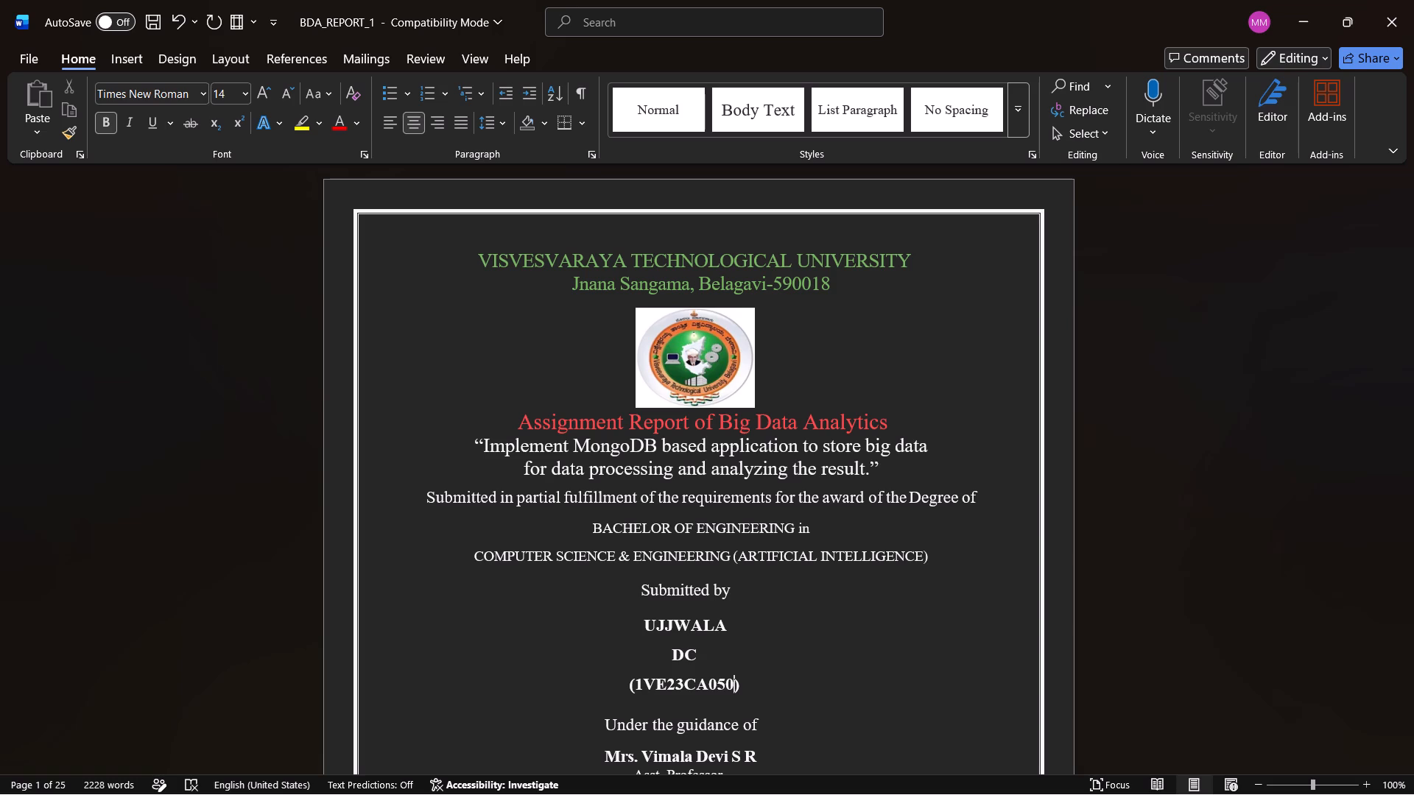
pyautogui.click(733, 624)
pyautogui.click(706, 649)
pyautogui.press('BackSpace')
pyautogui.press('BackSpace')
pyautogui.press('BackSpace')
pyautogui.press('BackSpace')
pyautogui.press('BackSpace')
pyautogui.press('BackSpace')
pyautogui.press('BackSpace')
pyautogui.press('BackSpace')
pyautogui.press('BackSpace')
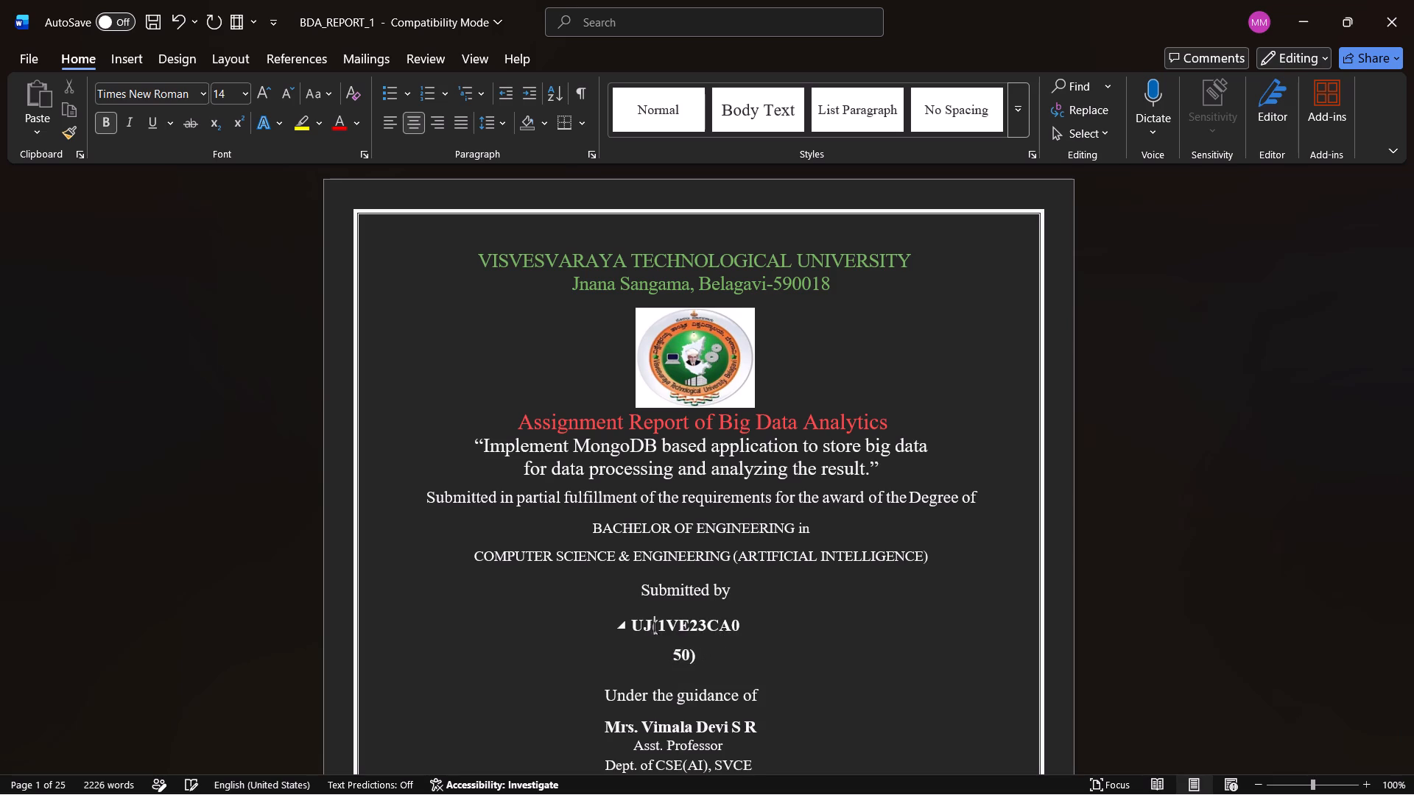
pyautogui.press('BackSpace')
pyautogui.press('BackSpace')
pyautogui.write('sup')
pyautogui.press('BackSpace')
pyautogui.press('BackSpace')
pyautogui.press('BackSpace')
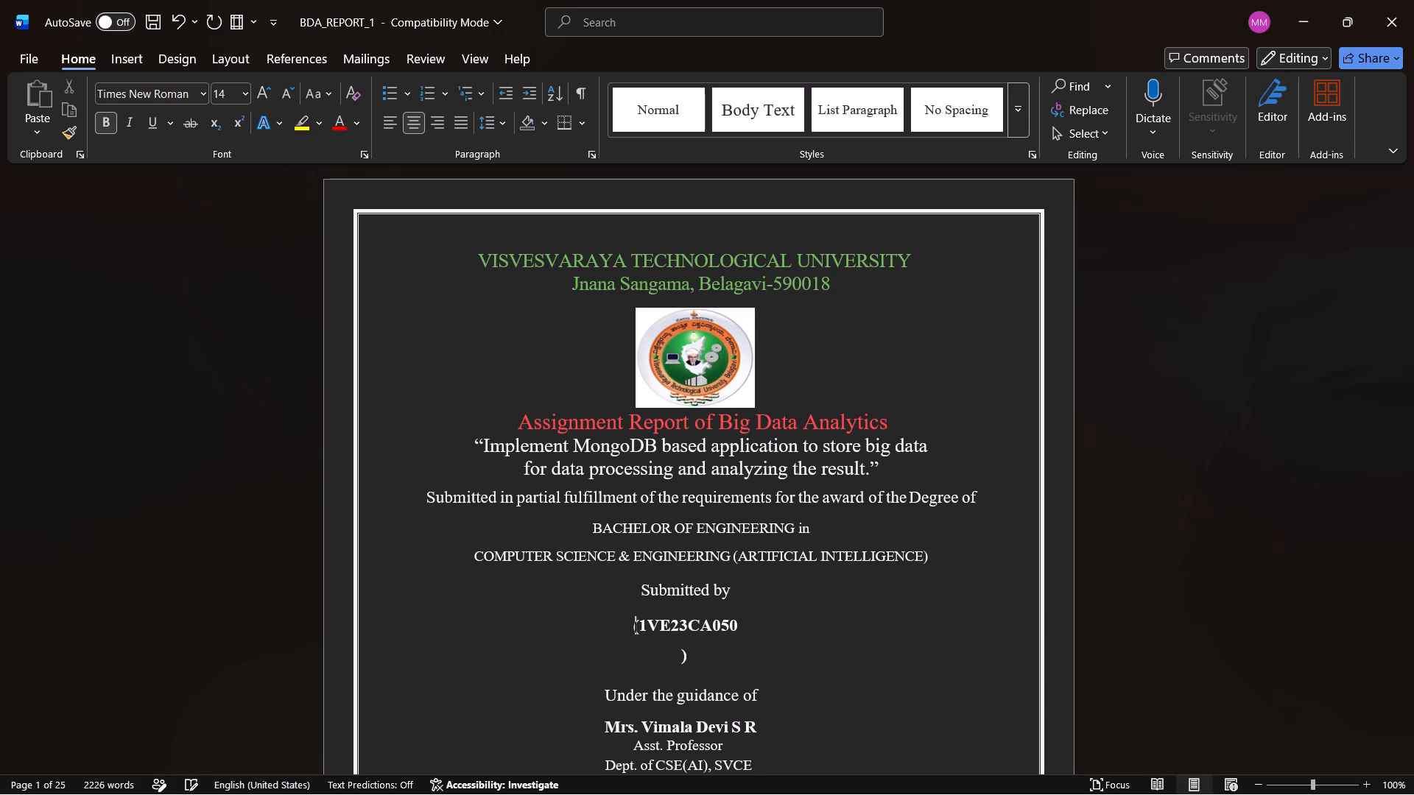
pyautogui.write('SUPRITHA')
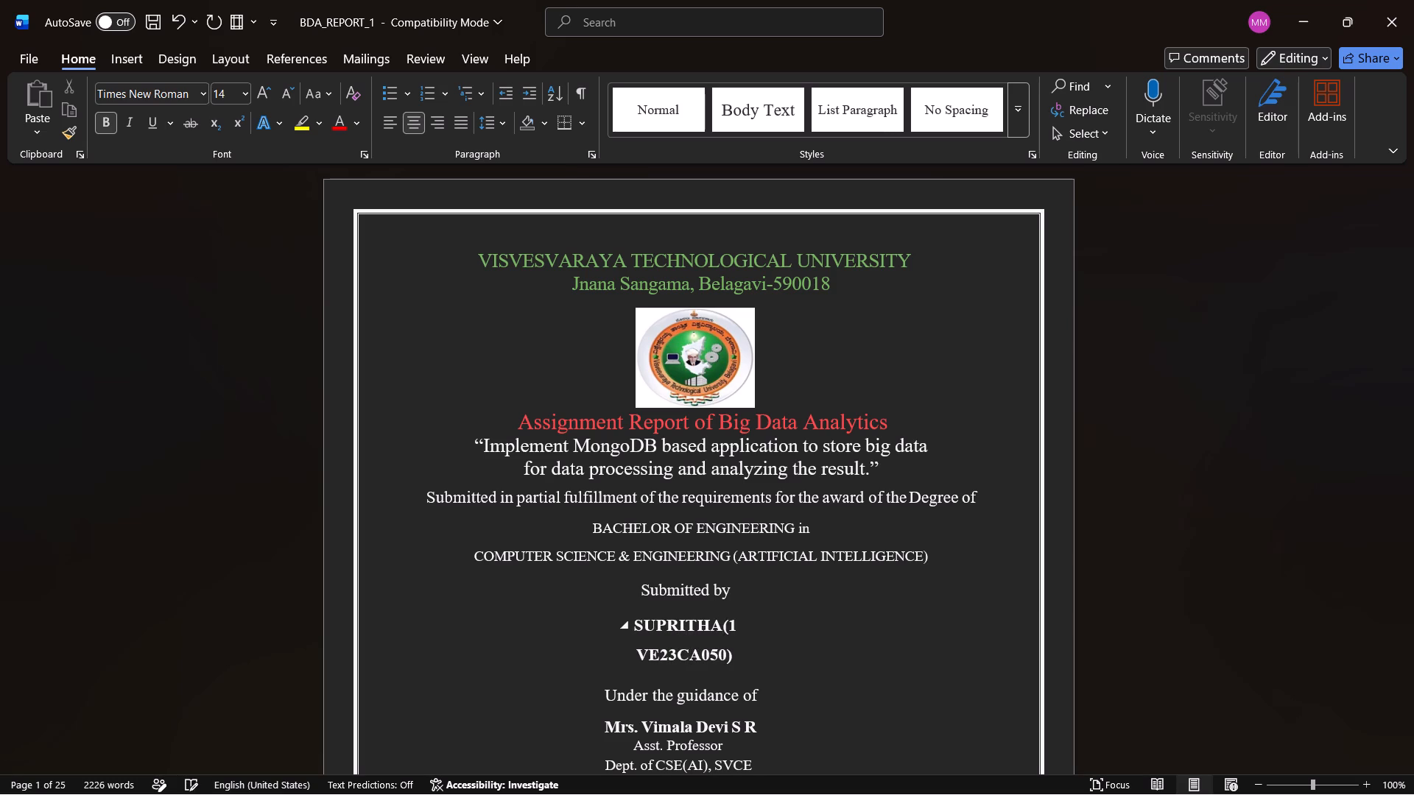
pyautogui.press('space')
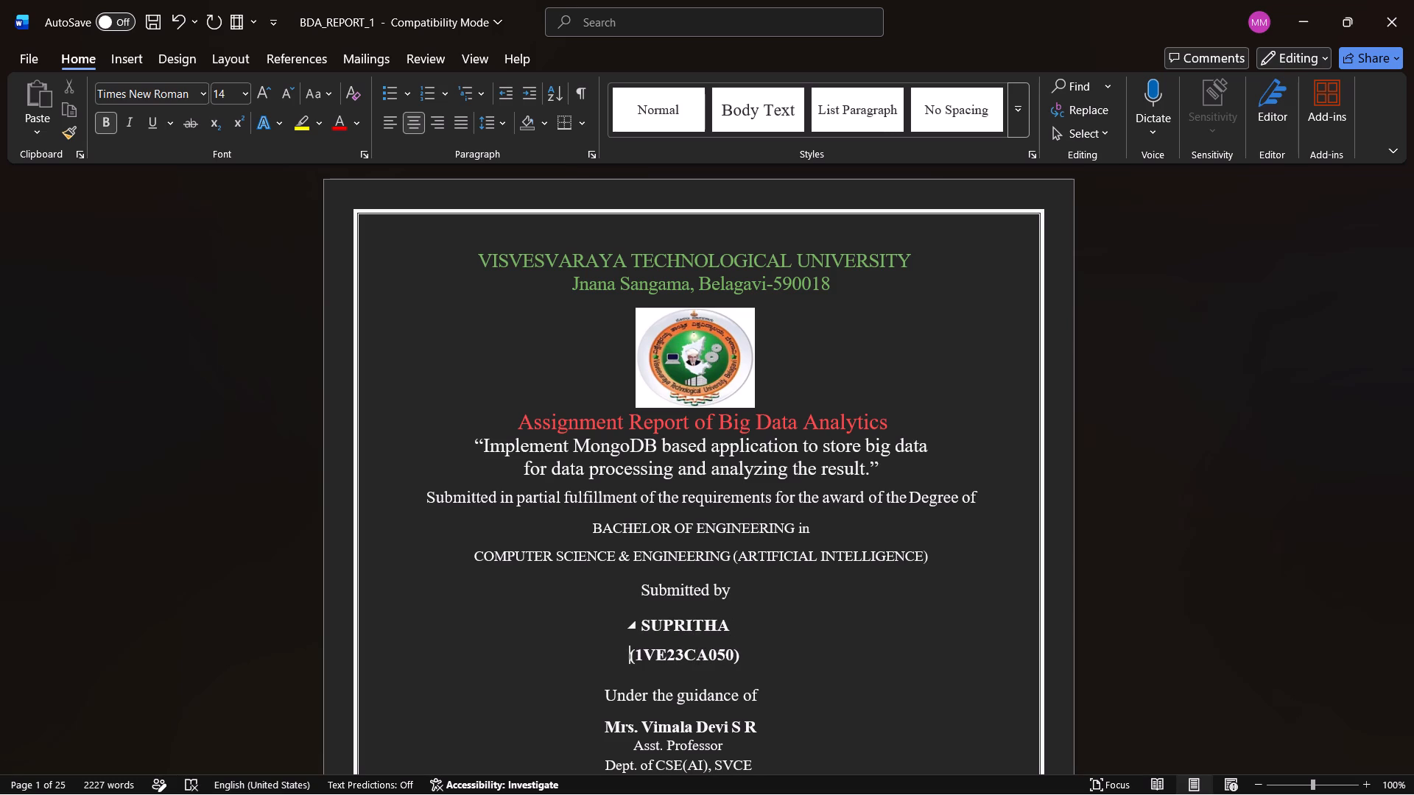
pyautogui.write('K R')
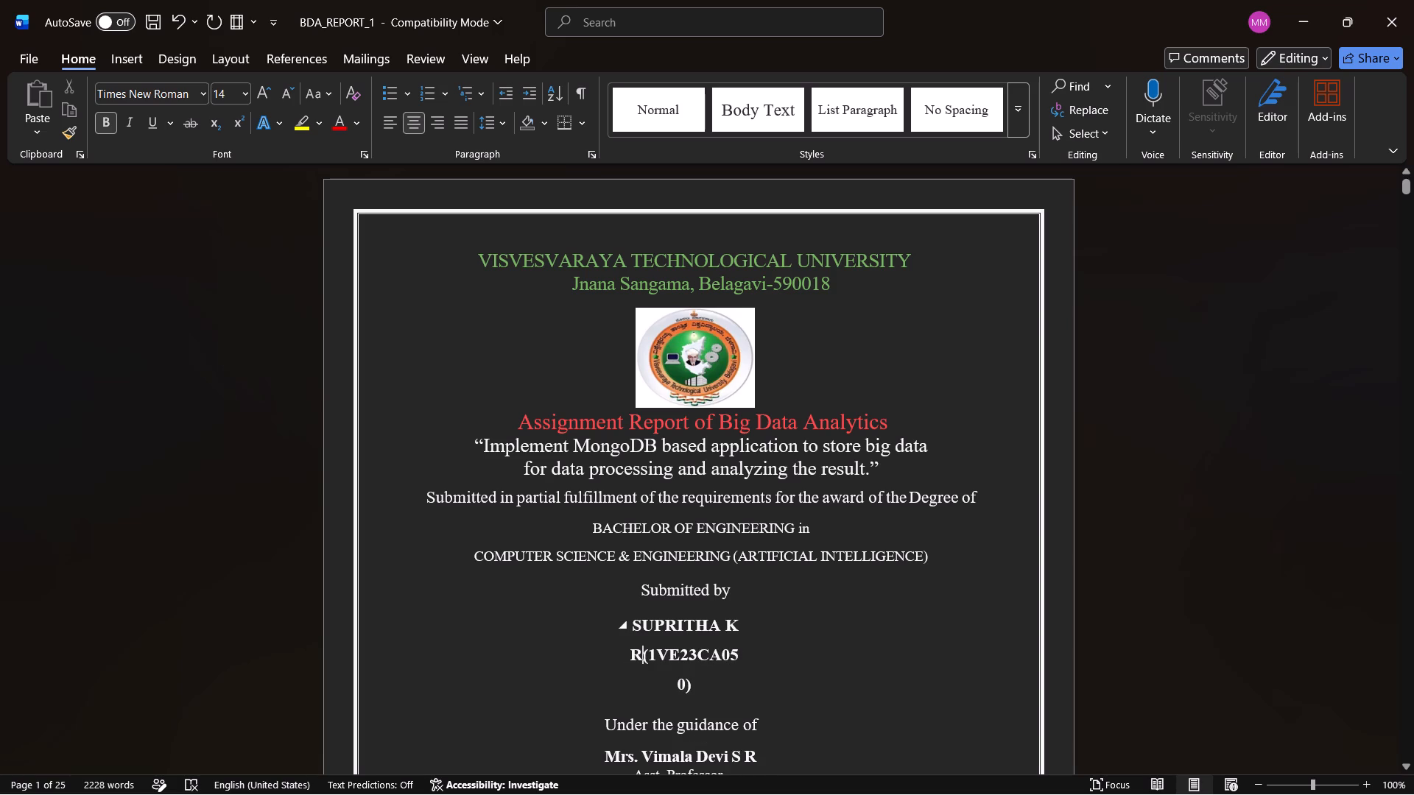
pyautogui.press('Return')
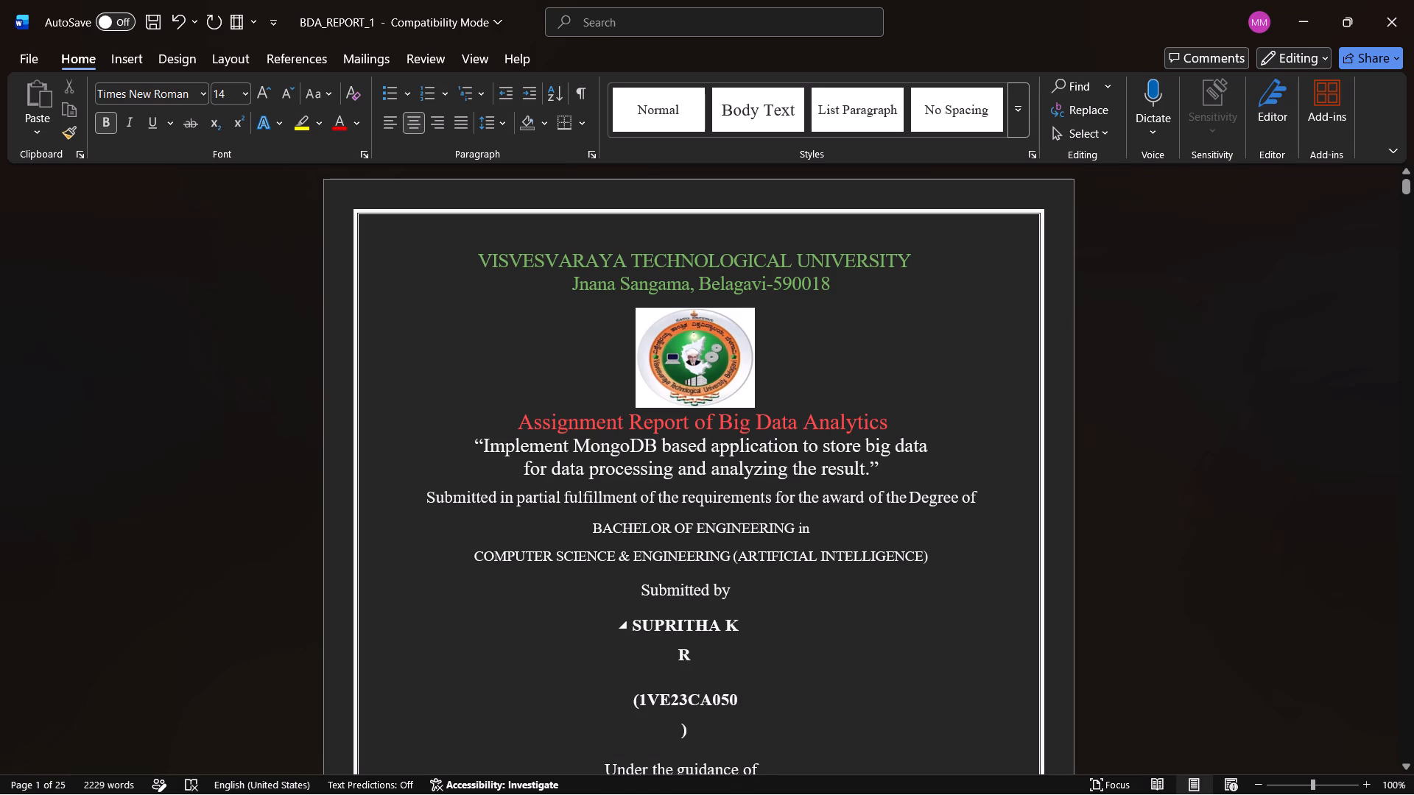
# Bring the cover page's student name onto a single line and indent it so it sits centred beneath "Submitted by".
pyautogui.click(630, 622)
pyautogui.press('BackSpace')
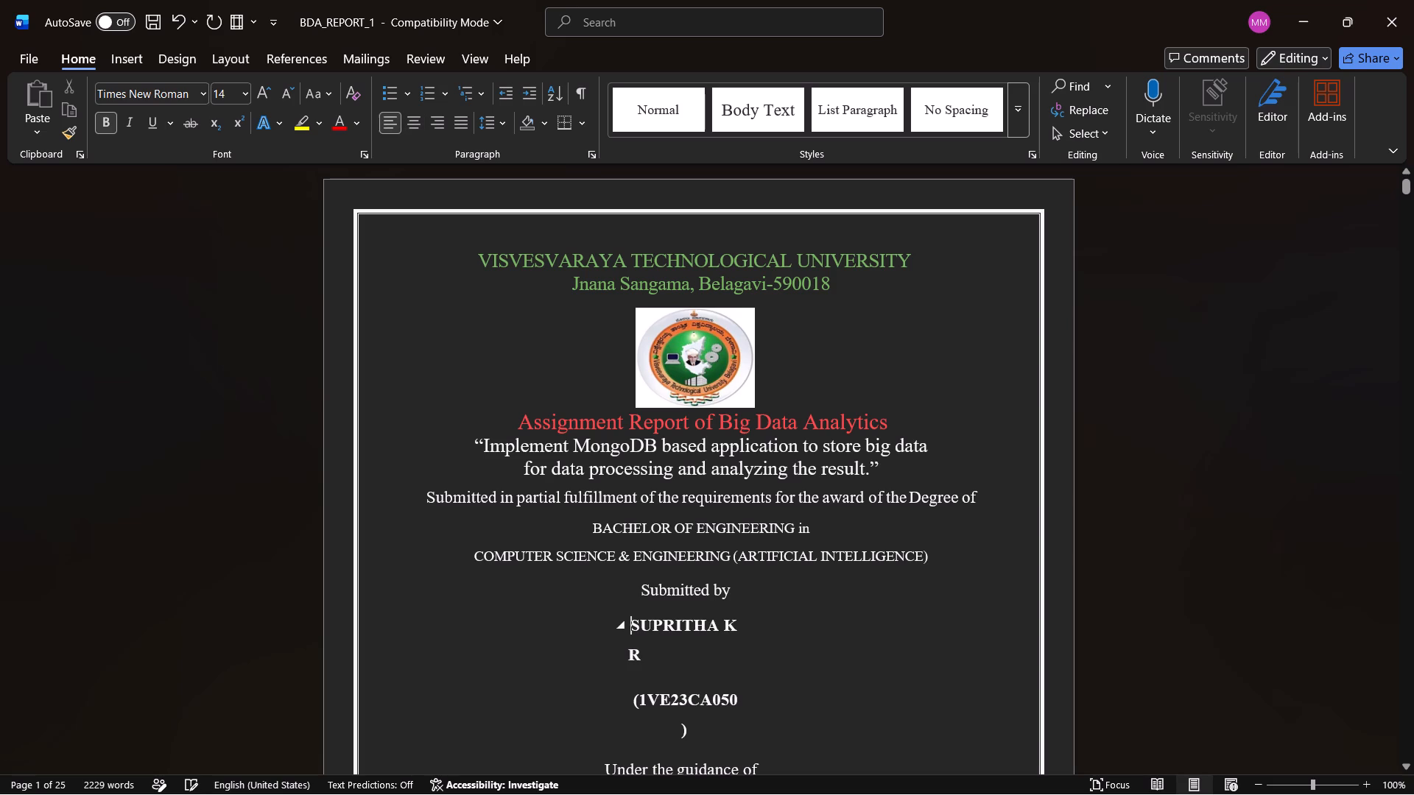
pyautogui.press('BackSpace')
pyautogui.press('BackSpace')
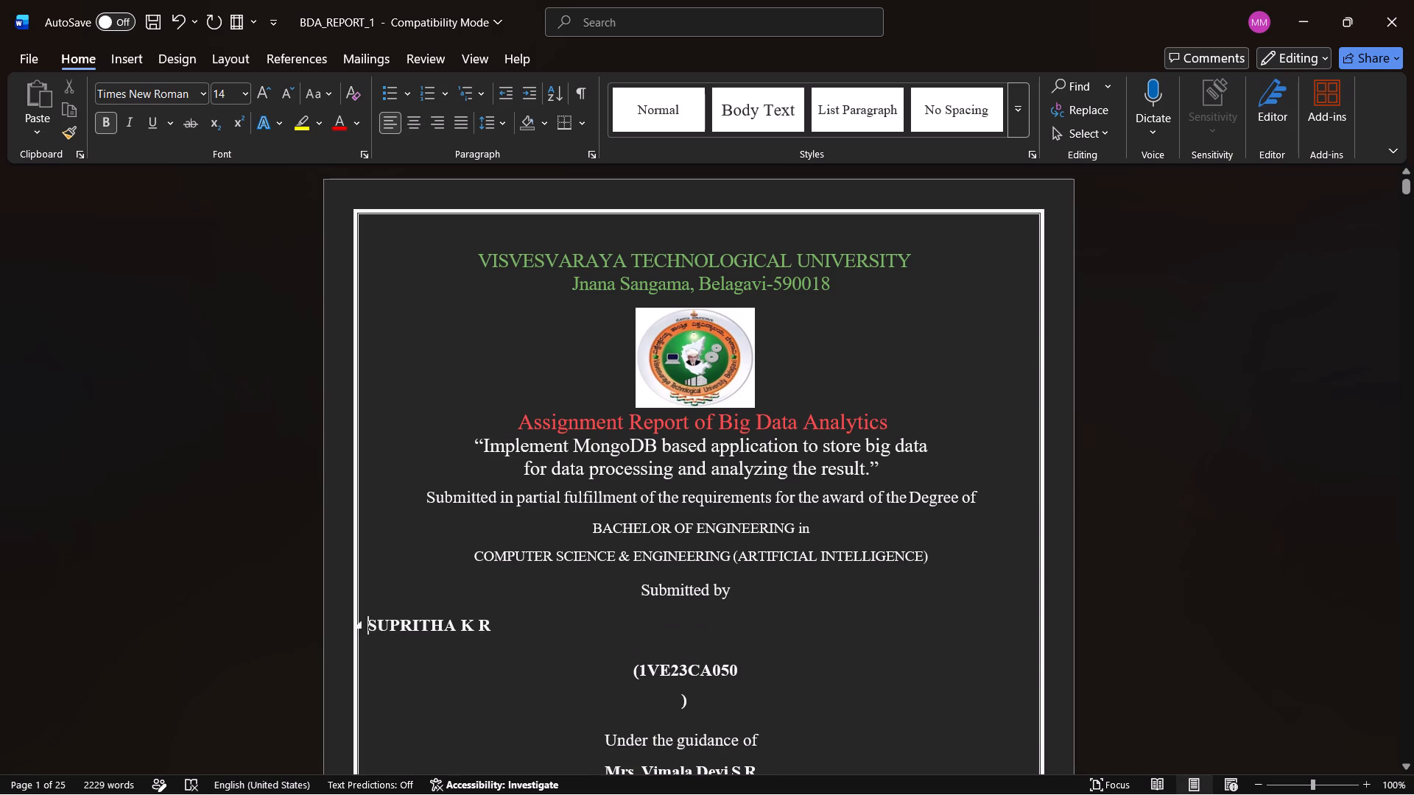
pyautogui.press('Tab')
pyautogui.press('Tab')
pyautogui.press('Tab')
pyautogui.press('Tab')
pyautogui.press('Tab')
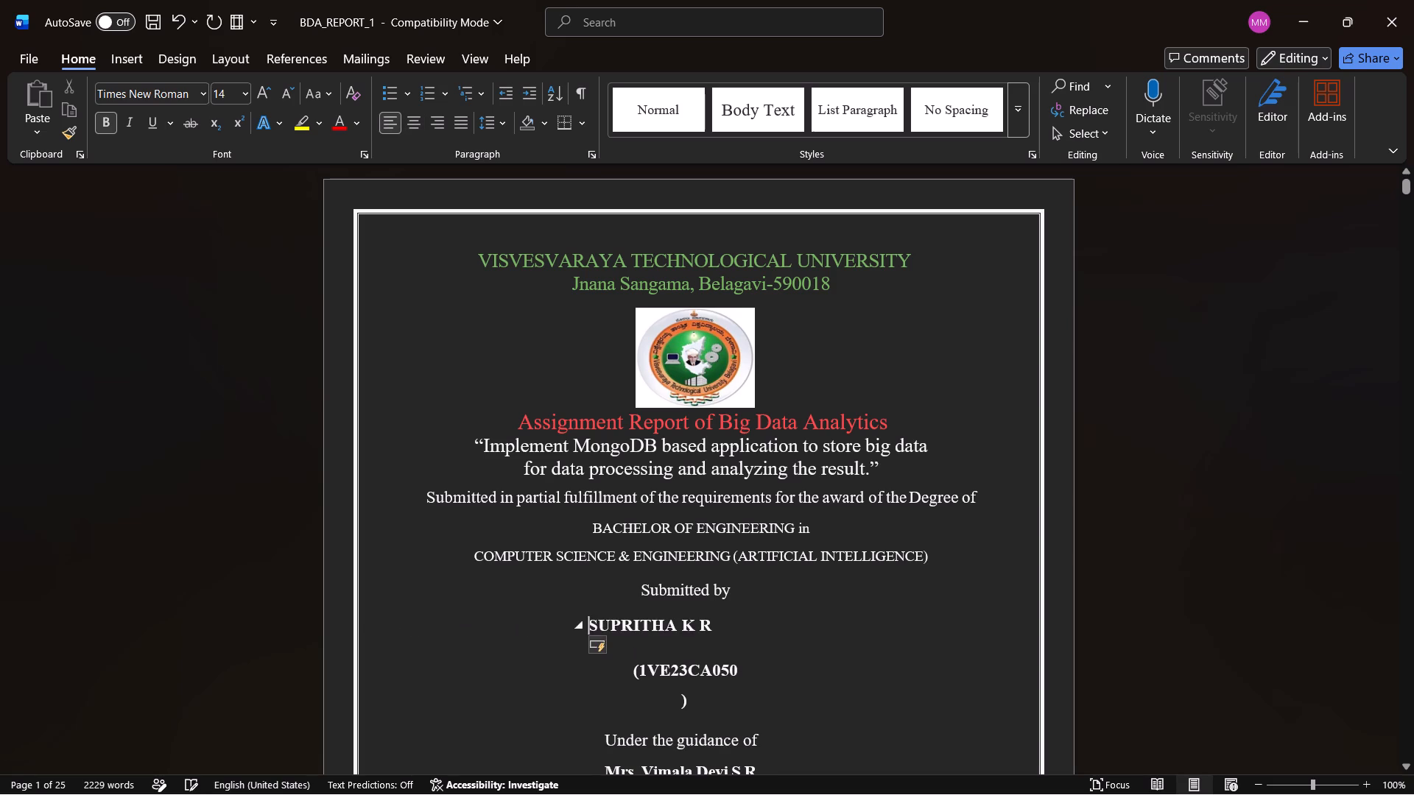
pyautogui.press('Tab')
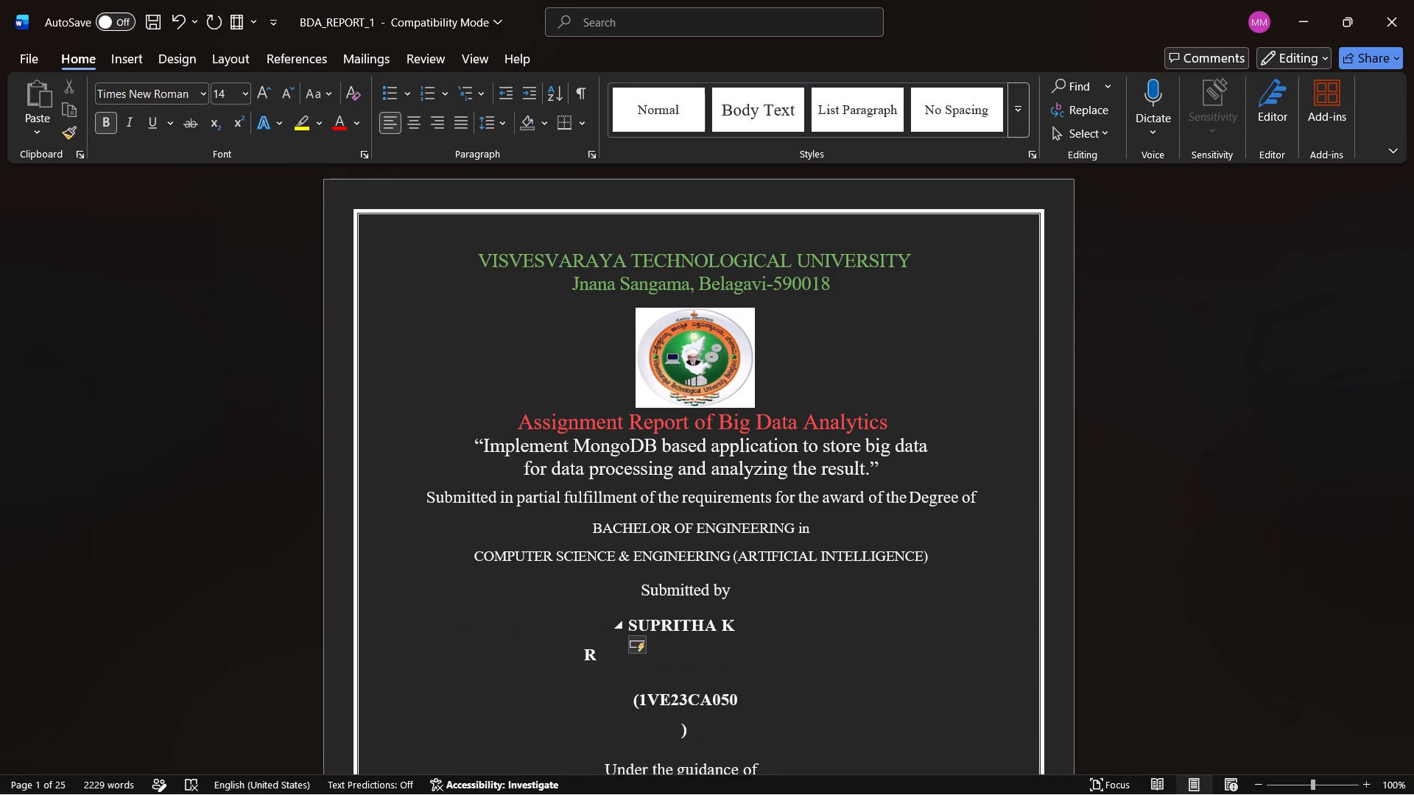
pyautogui.press('BackSpace')
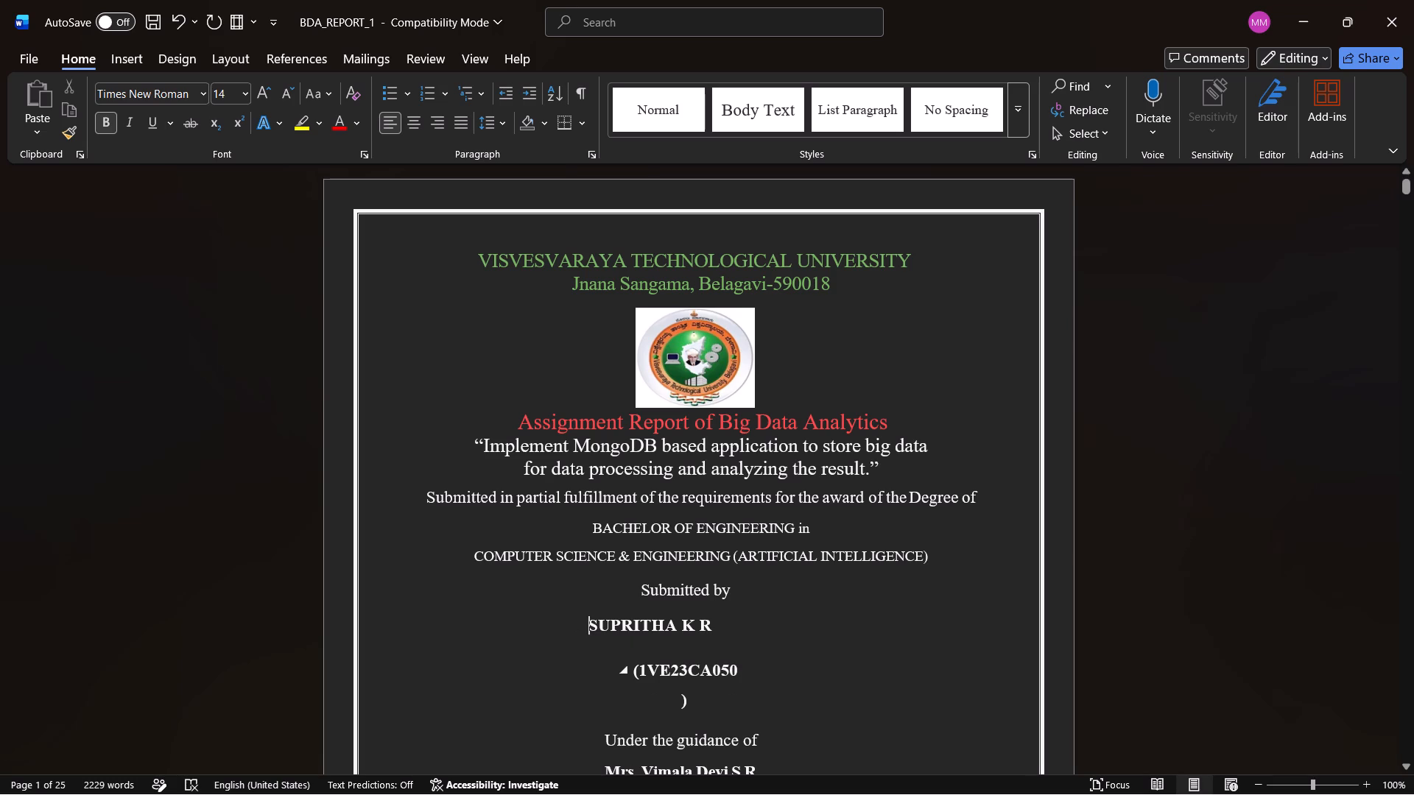
pyautogui.press('space')
pyautogui.press('space')
pyautogui.press('space')
pyautogui.press('space')
pyautogui.press('space')
pyautogui.press('space')
pyautogui.press('space')
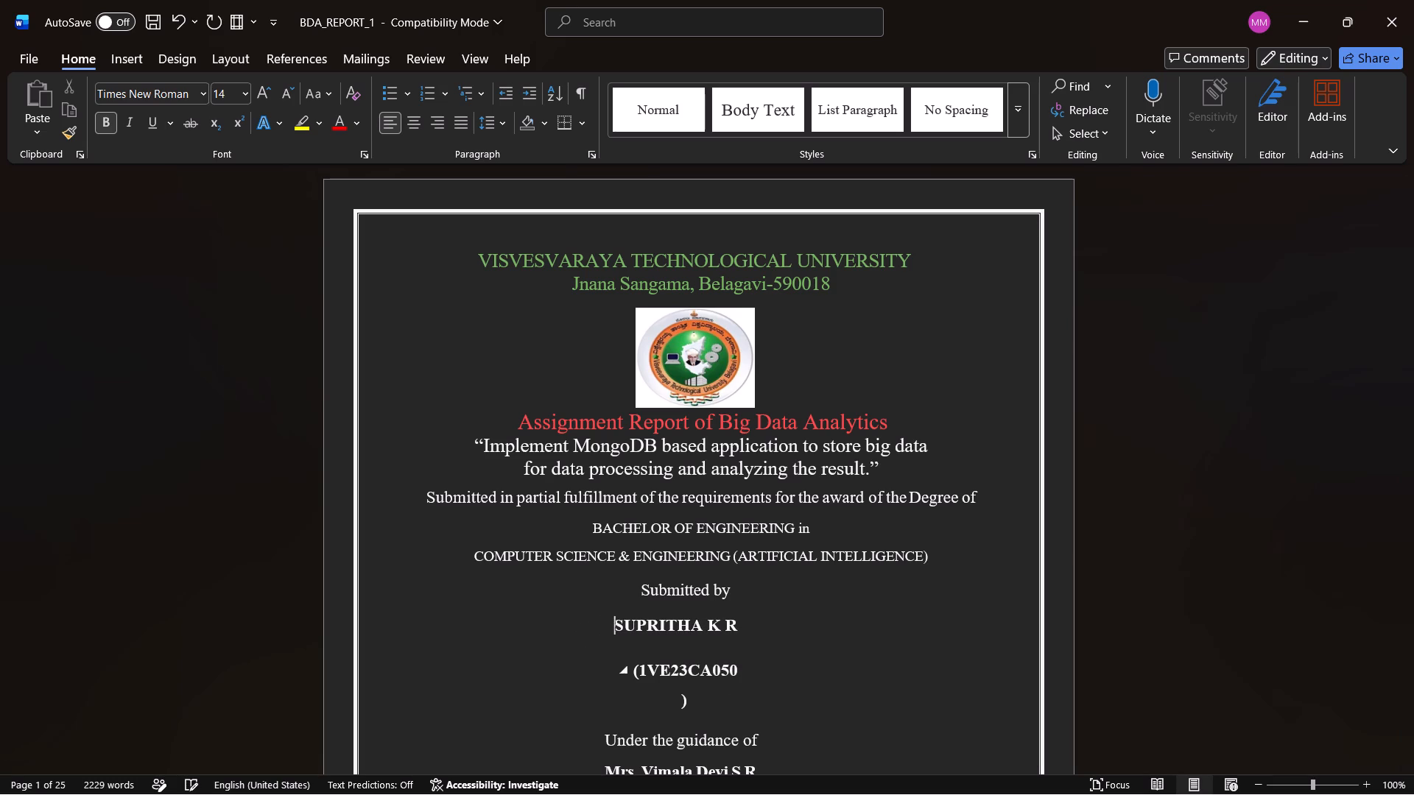
pyautogui.press('BackSpace')
# Delete the character before the closing bracket of the cover page's roll number so the bracket joins the same line.
pyautogui.click(680, 701)
pyautogui.press('BackSpace')
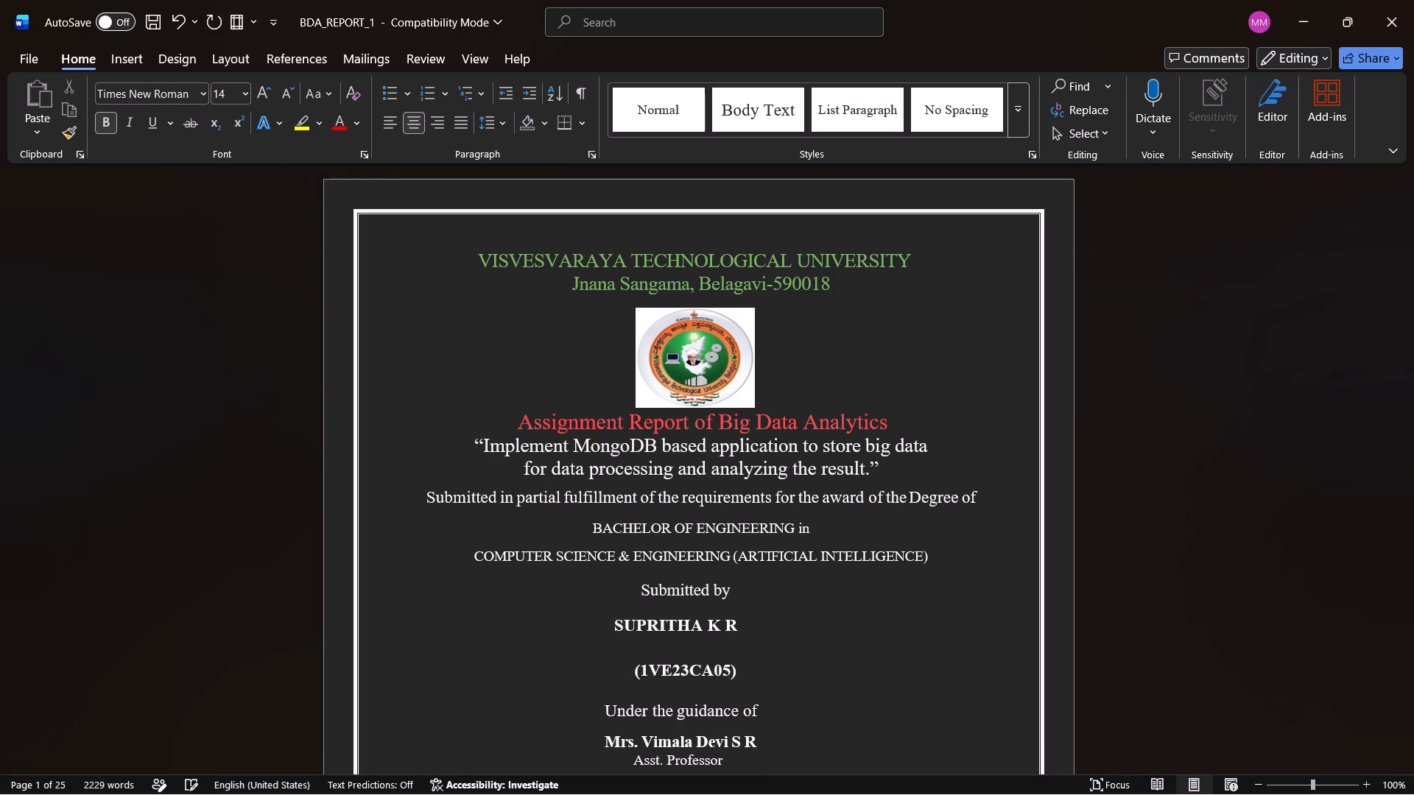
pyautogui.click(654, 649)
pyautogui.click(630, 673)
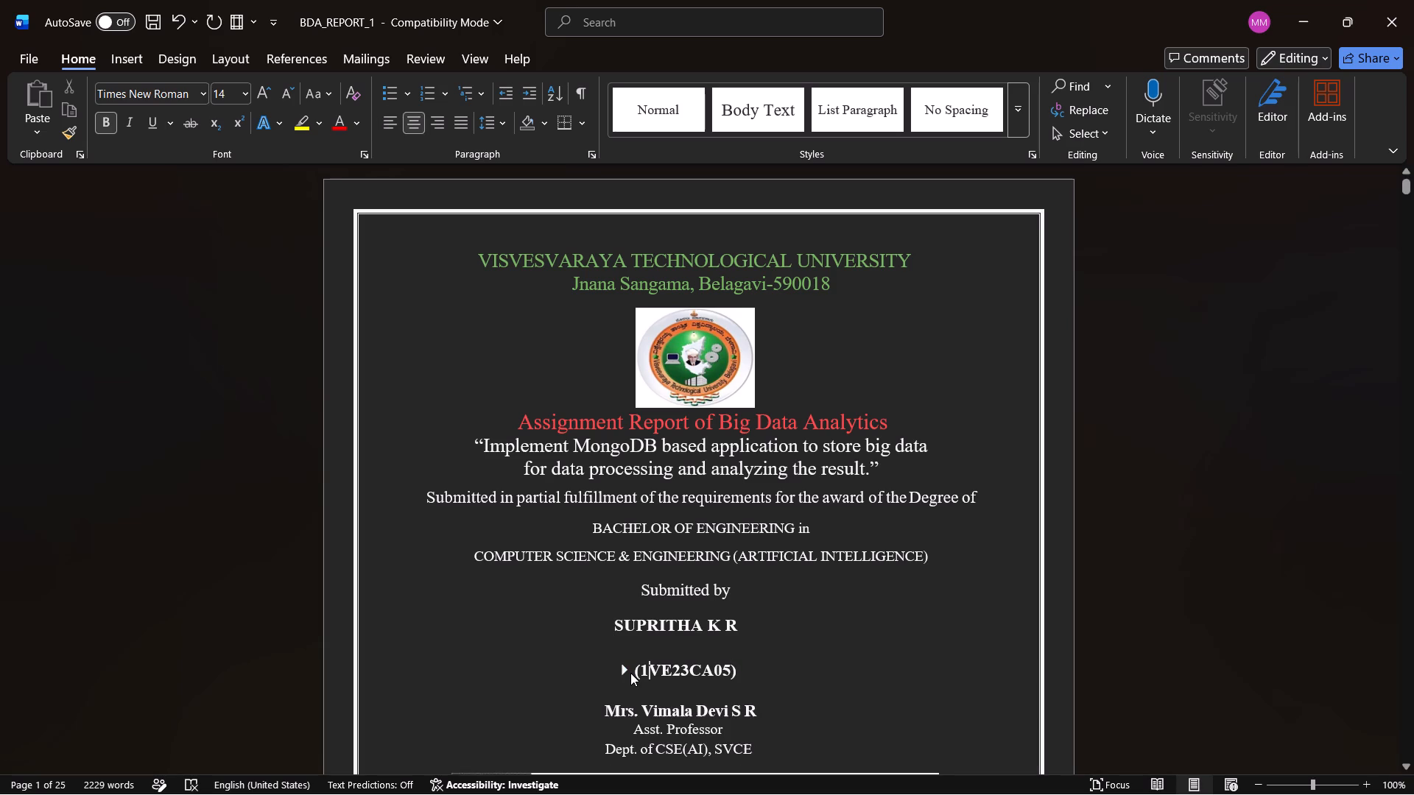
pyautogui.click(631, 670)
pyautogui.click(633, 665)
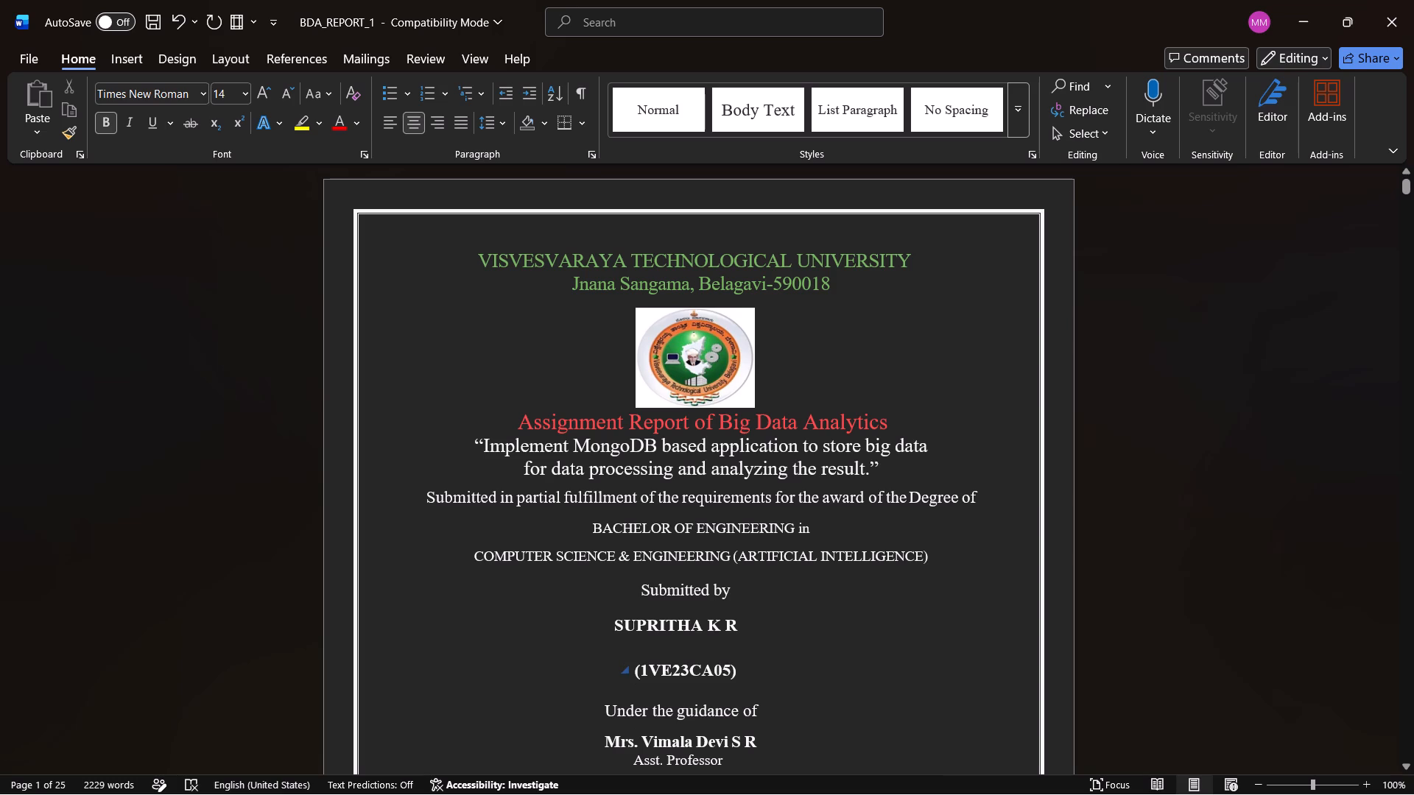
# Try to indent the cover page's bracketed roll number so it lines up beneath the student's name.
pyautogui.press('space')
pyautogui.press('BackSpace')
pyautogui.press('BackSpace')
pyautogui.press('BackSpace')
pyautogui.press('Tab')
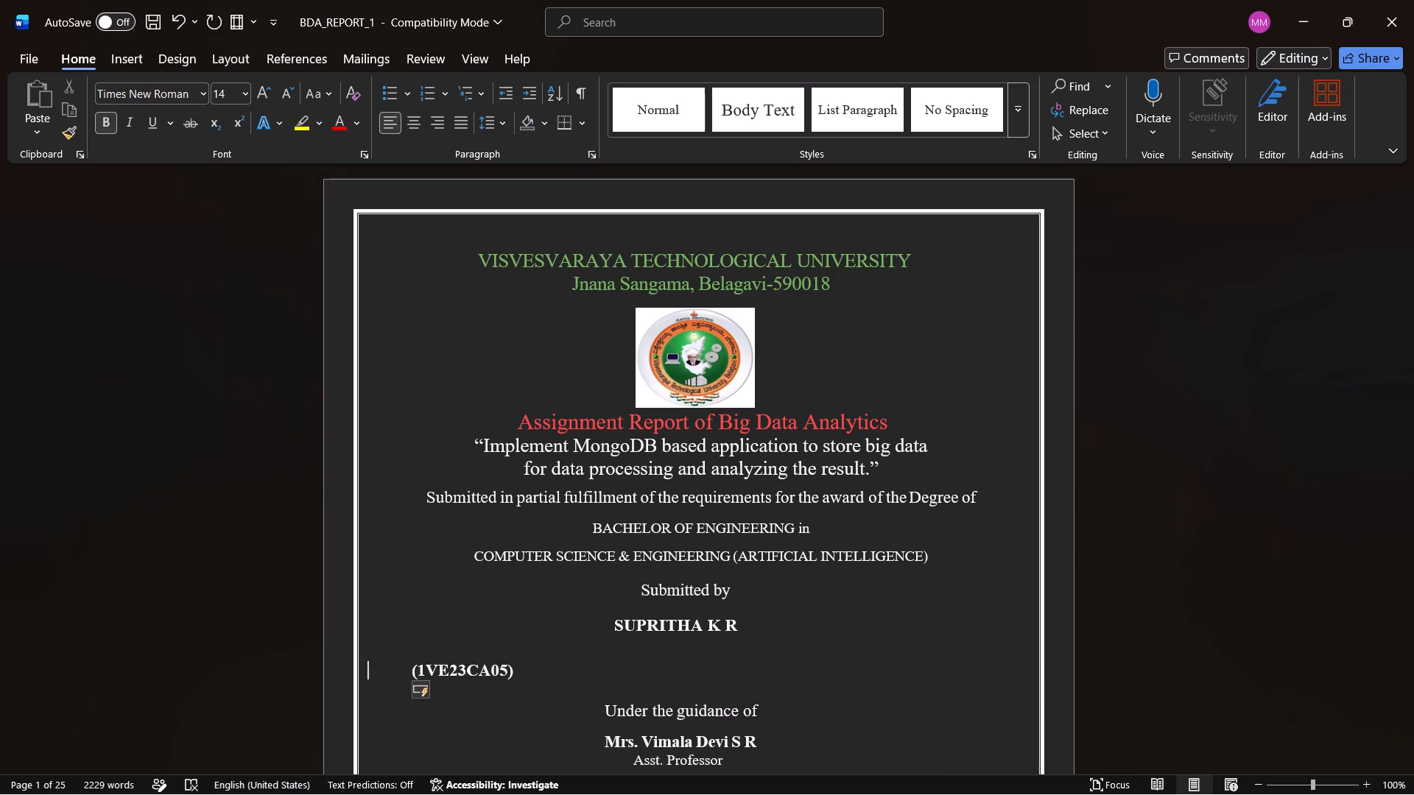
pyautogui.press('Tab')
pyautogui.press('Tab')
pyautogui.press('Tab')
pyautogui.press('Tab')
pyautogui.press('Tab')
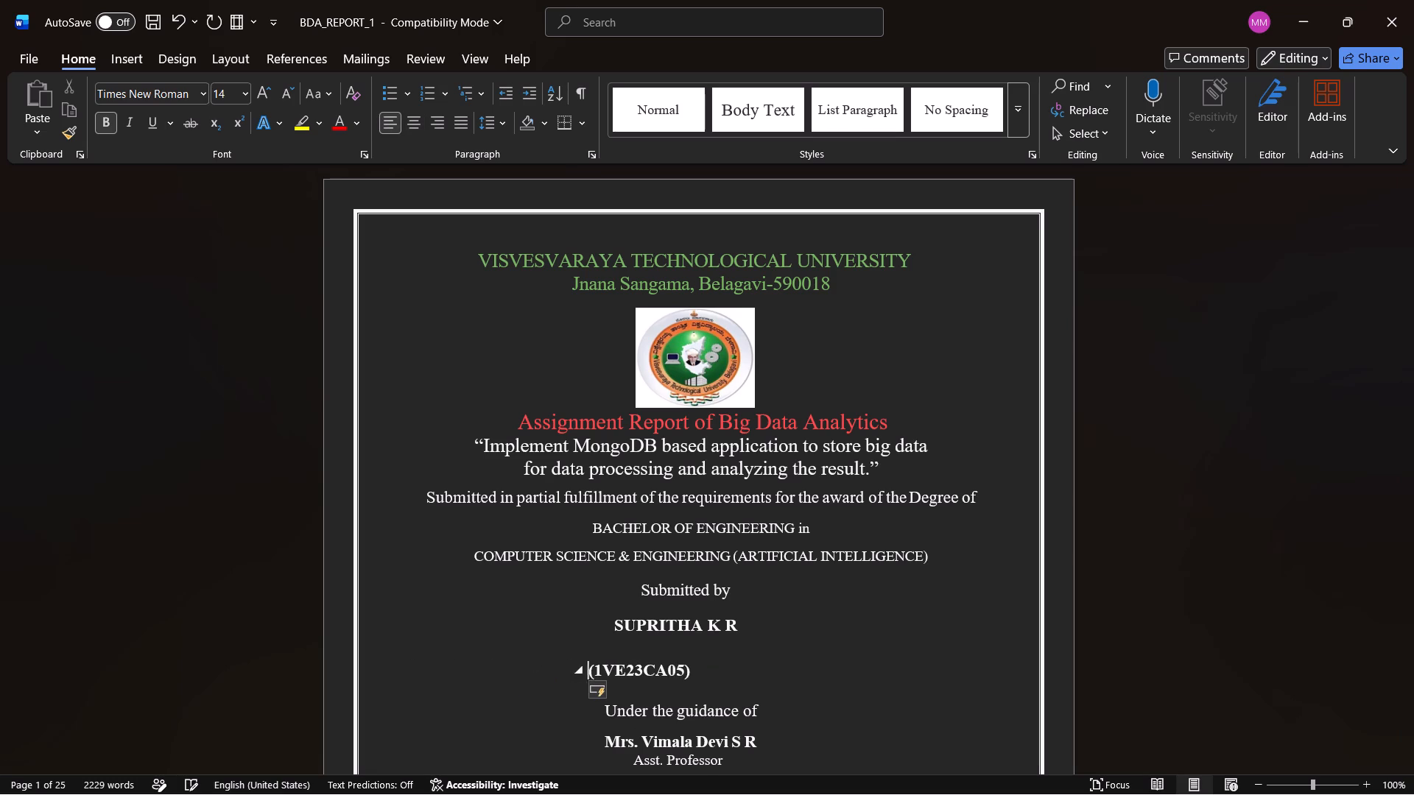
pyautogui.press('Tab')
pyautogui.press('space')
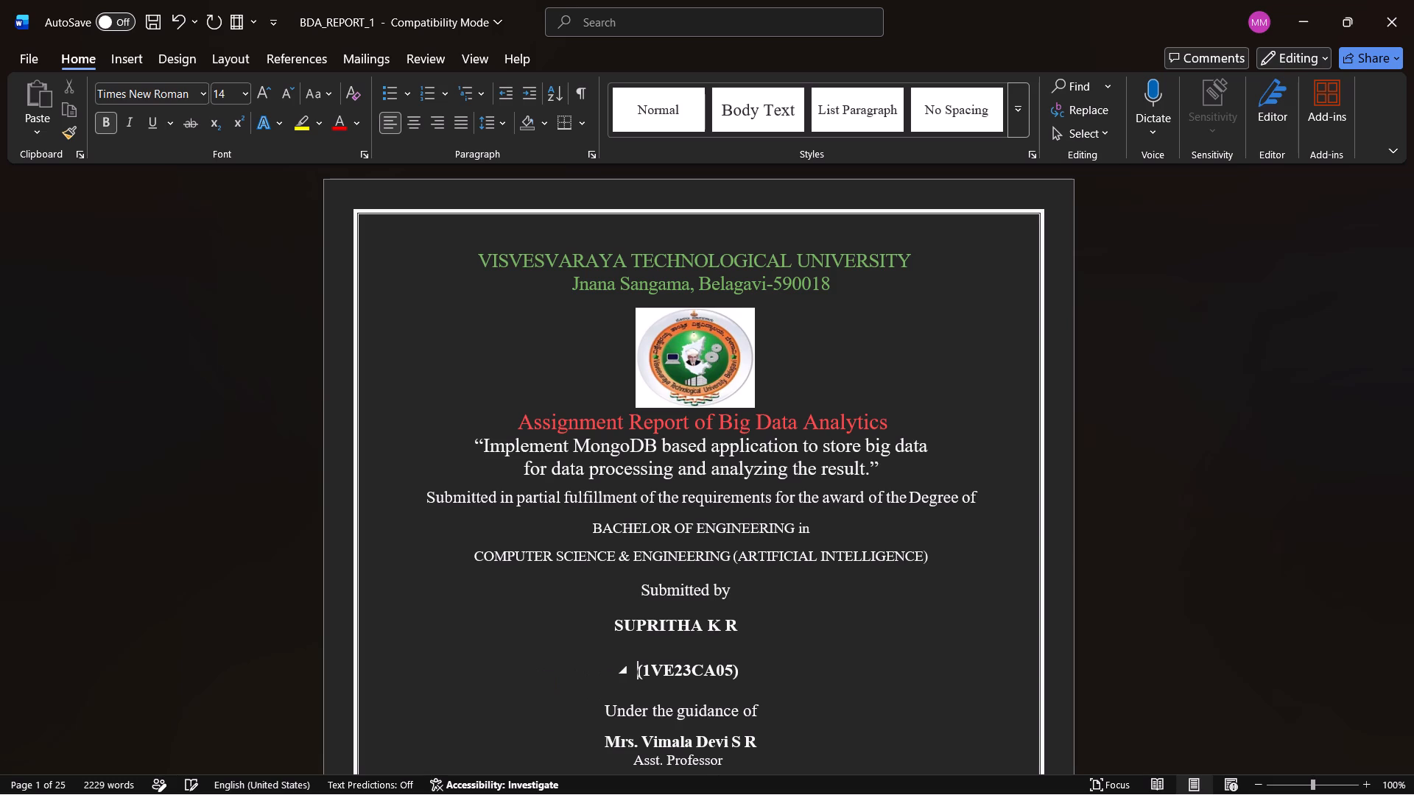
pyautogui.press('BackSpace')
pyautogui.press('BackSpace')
# Indent the cover page's bracketed roll number from the left margin, fine-tuning with spaces, so it sits centred beneath the student's name.
pyautogui.press('Tab')
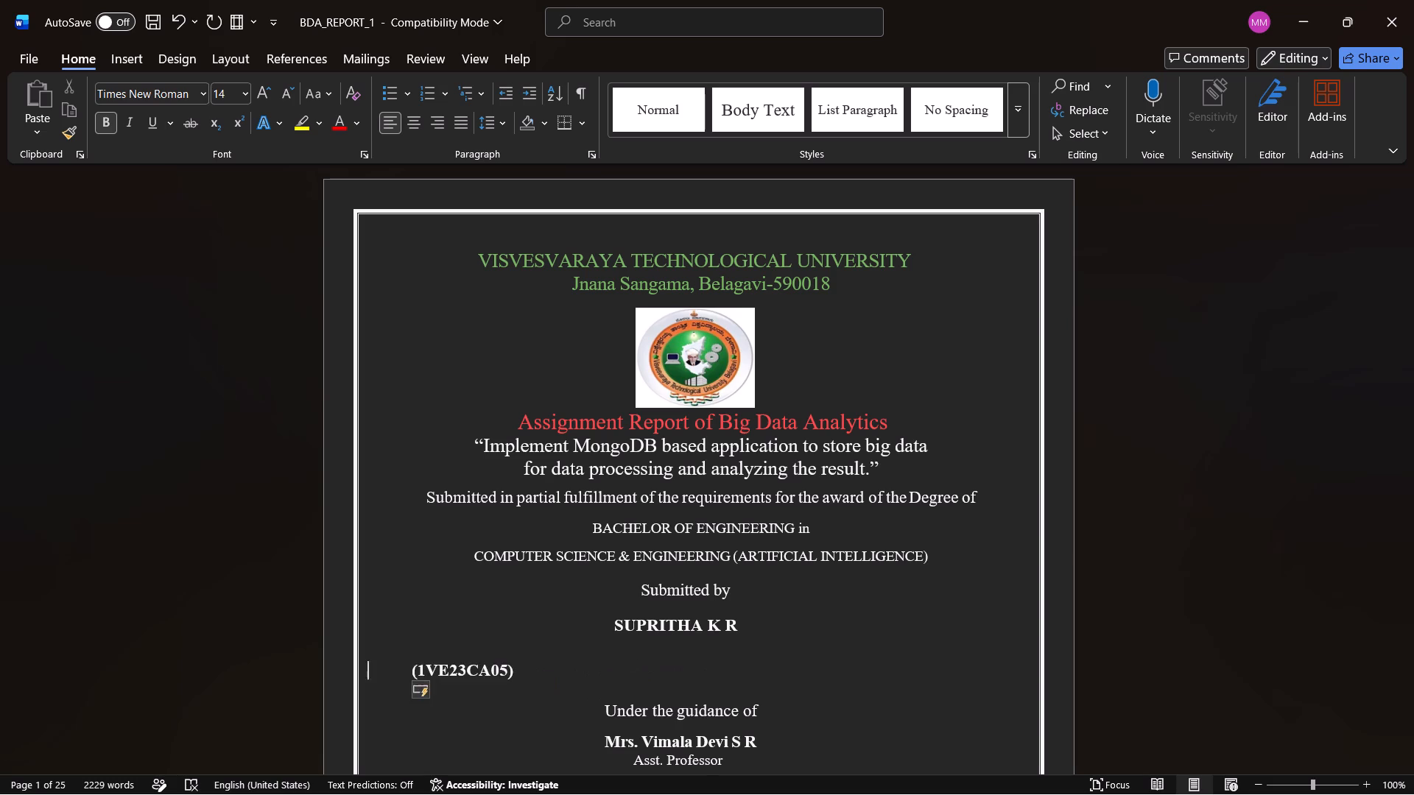
pyautogui.press('Tab')
pyautogui.press('Tab')
pyautogui.press('Tab')
pyautogui.press('Tab')
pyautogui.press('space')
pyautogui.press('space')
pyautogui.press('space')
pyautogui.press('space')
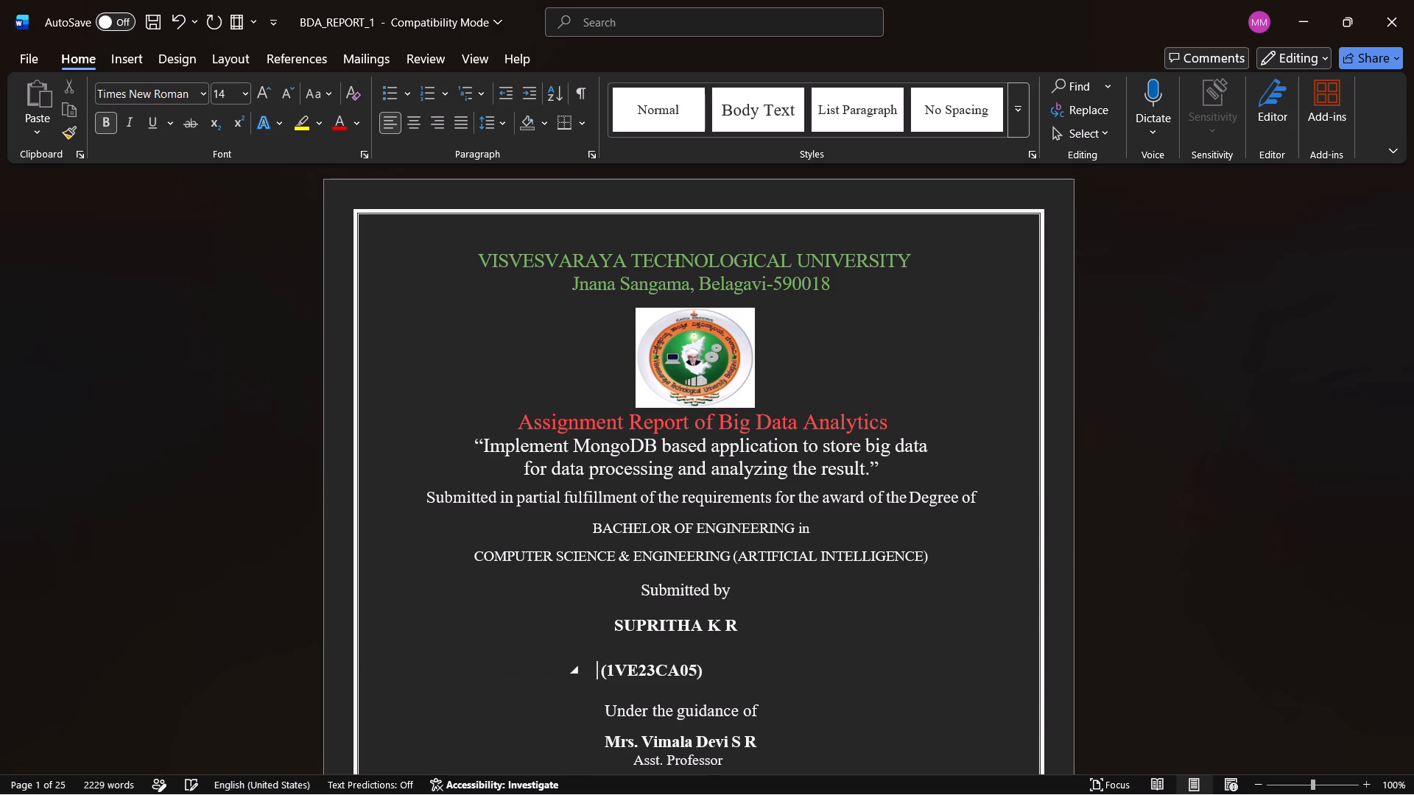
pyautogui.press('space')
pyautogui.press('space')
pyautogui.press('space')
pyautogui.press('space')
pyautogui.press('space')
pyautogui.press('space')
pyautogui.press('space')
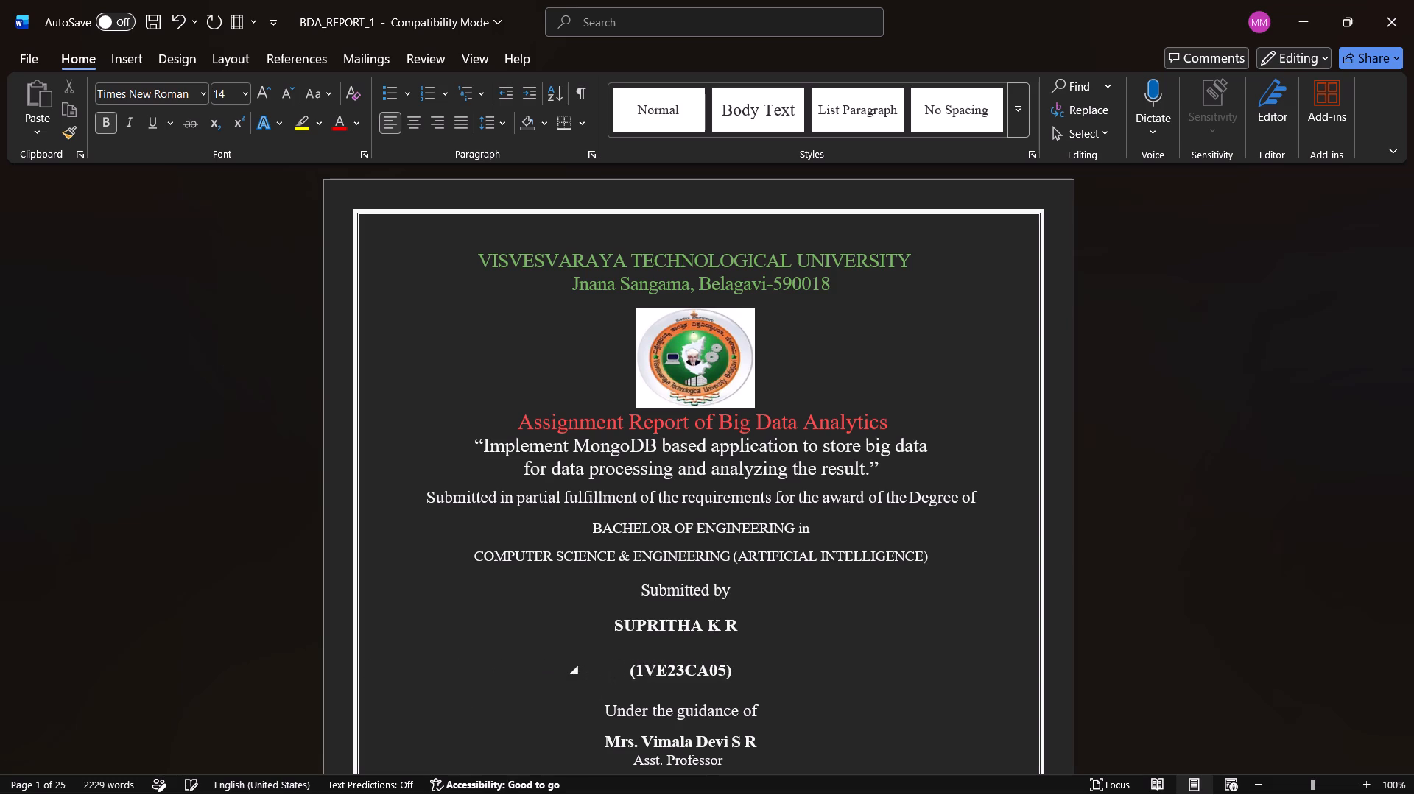
# Shift the "Submitted by" line on the cover page so it sits centred above the student's name.
pyautogui.click(640, 587)
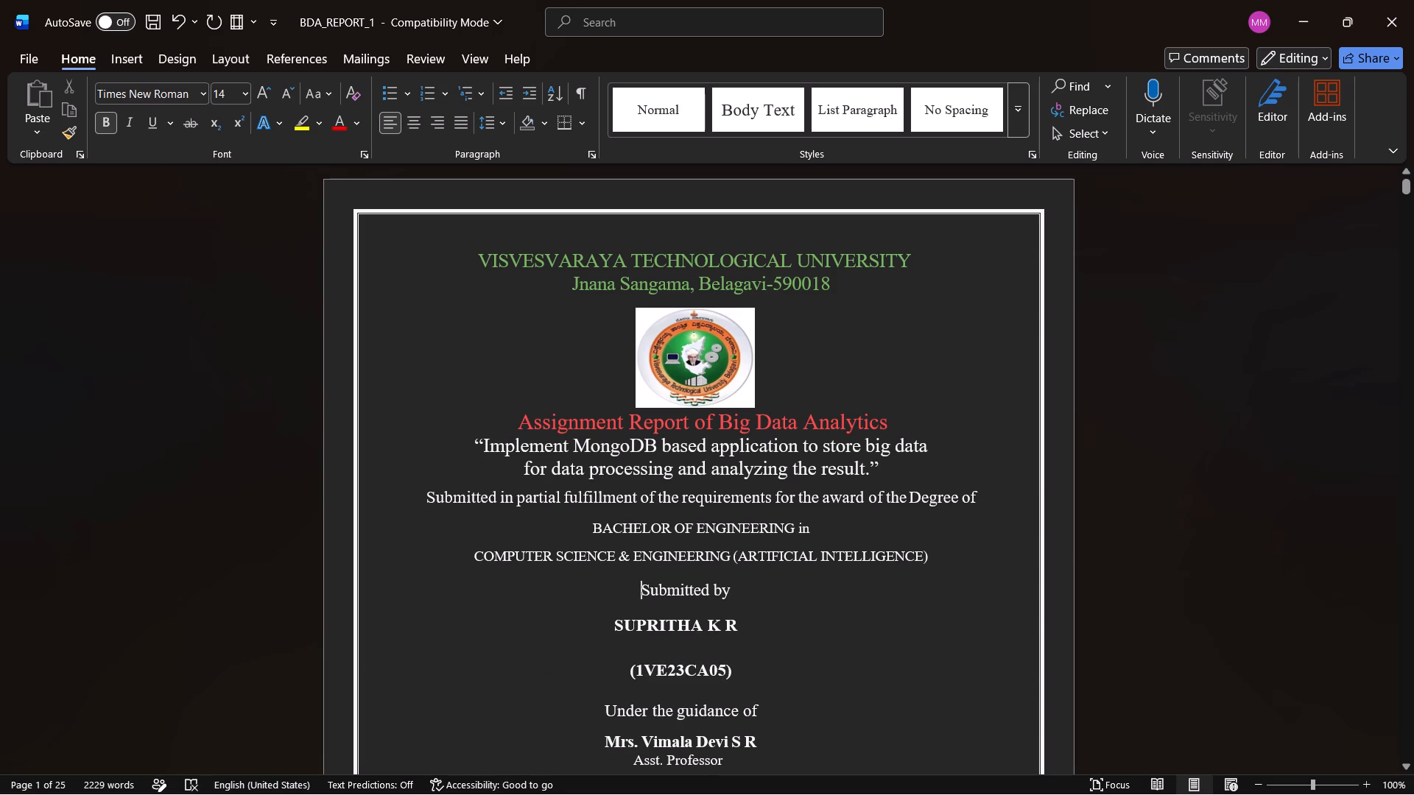
pyautogui.press('BackSpace')
pyautogui.press('Tab')
pyautogui.press('Tab')
pyautogui.press('Tab')
pyautogui.press('Tab')
pyautogui.press('Tab')
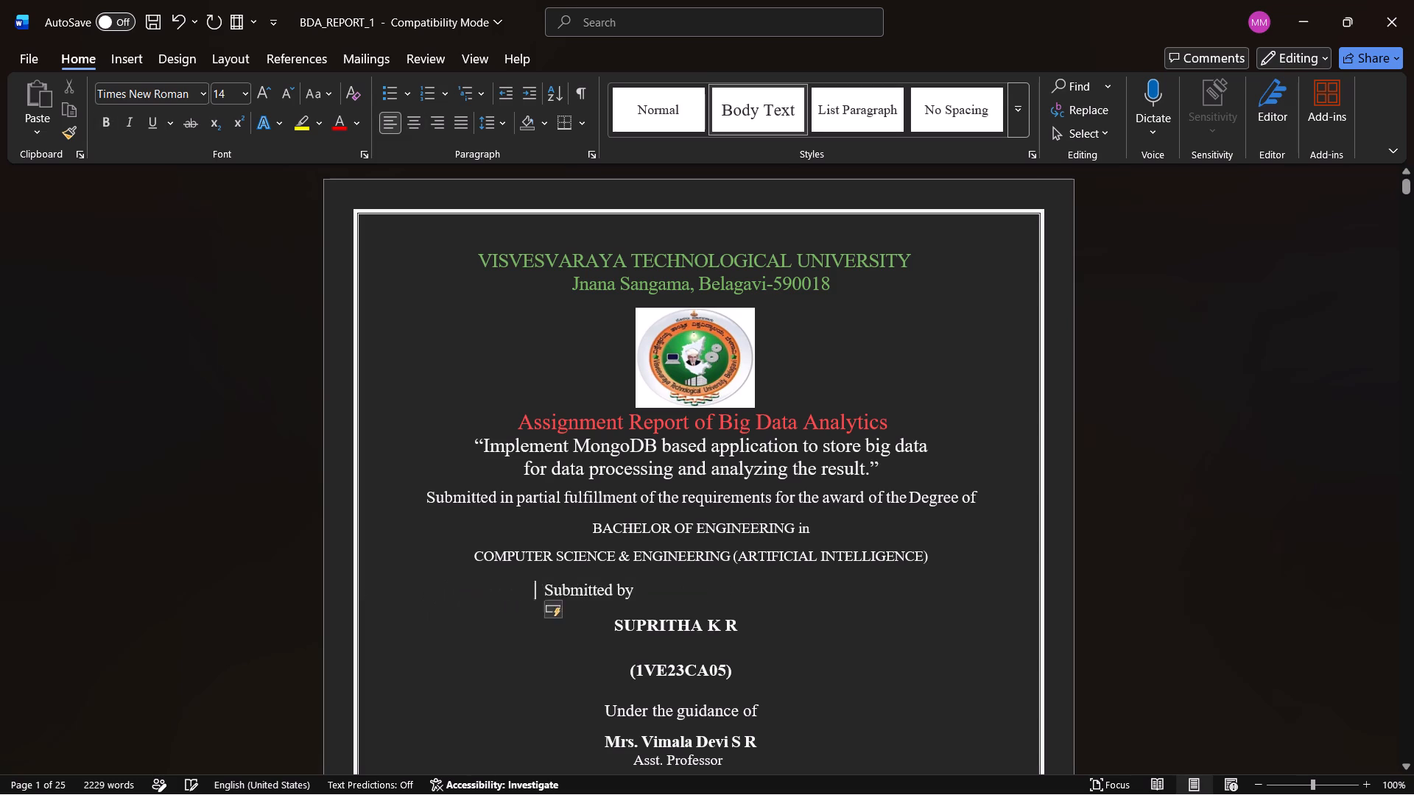
pyautogui.press('Tab')
pyautogui.press('Tab')
pyautogui.press('Tab')
pyautogui.press('Tab')
pyautogui.press('BackSpace')
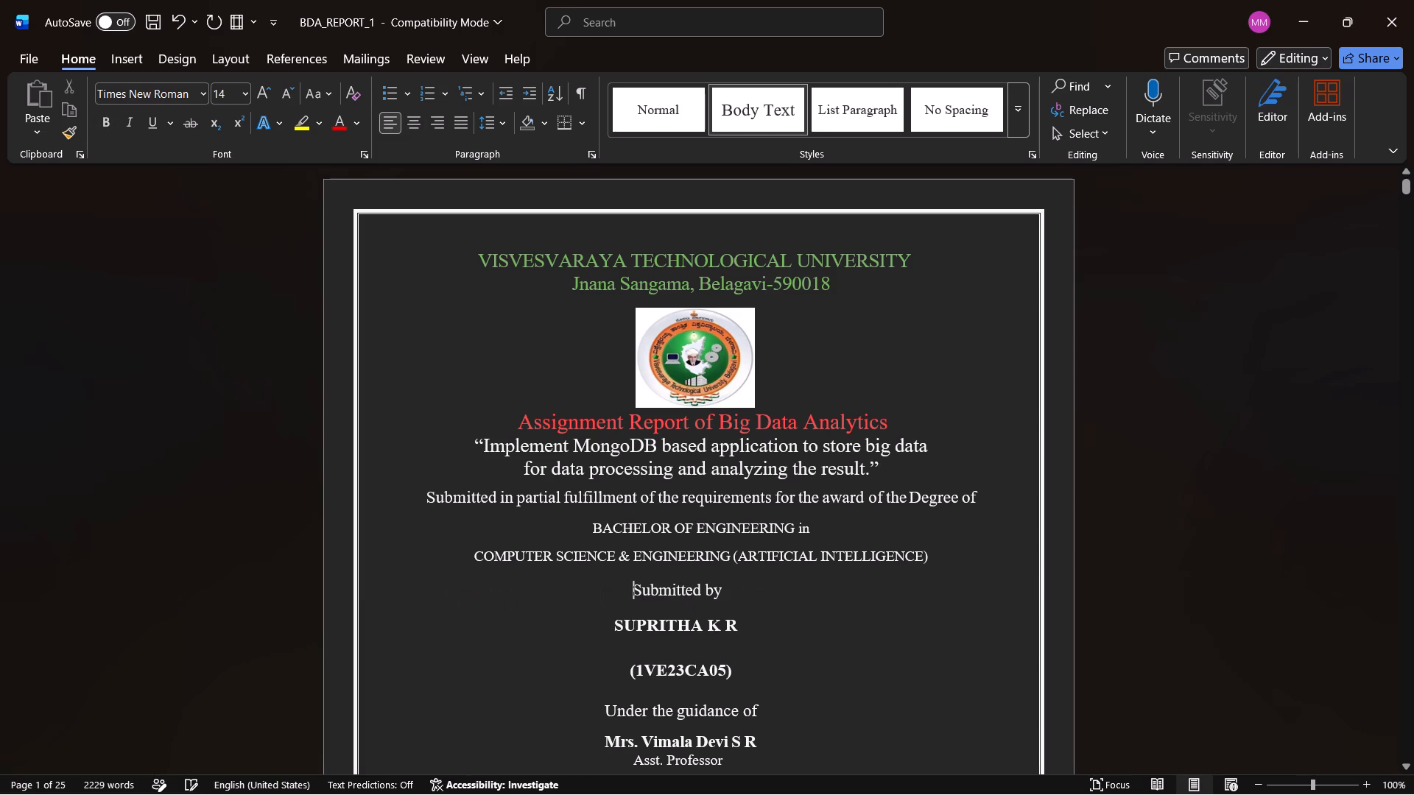
# Remove two spaces before the cover page's bracketed roll number to move it slightly left, in line with "Submitted by".
pyautogui.click(628, 671)
pyautogui.press('BackSpace')
pyautogui.press('BackSpace')
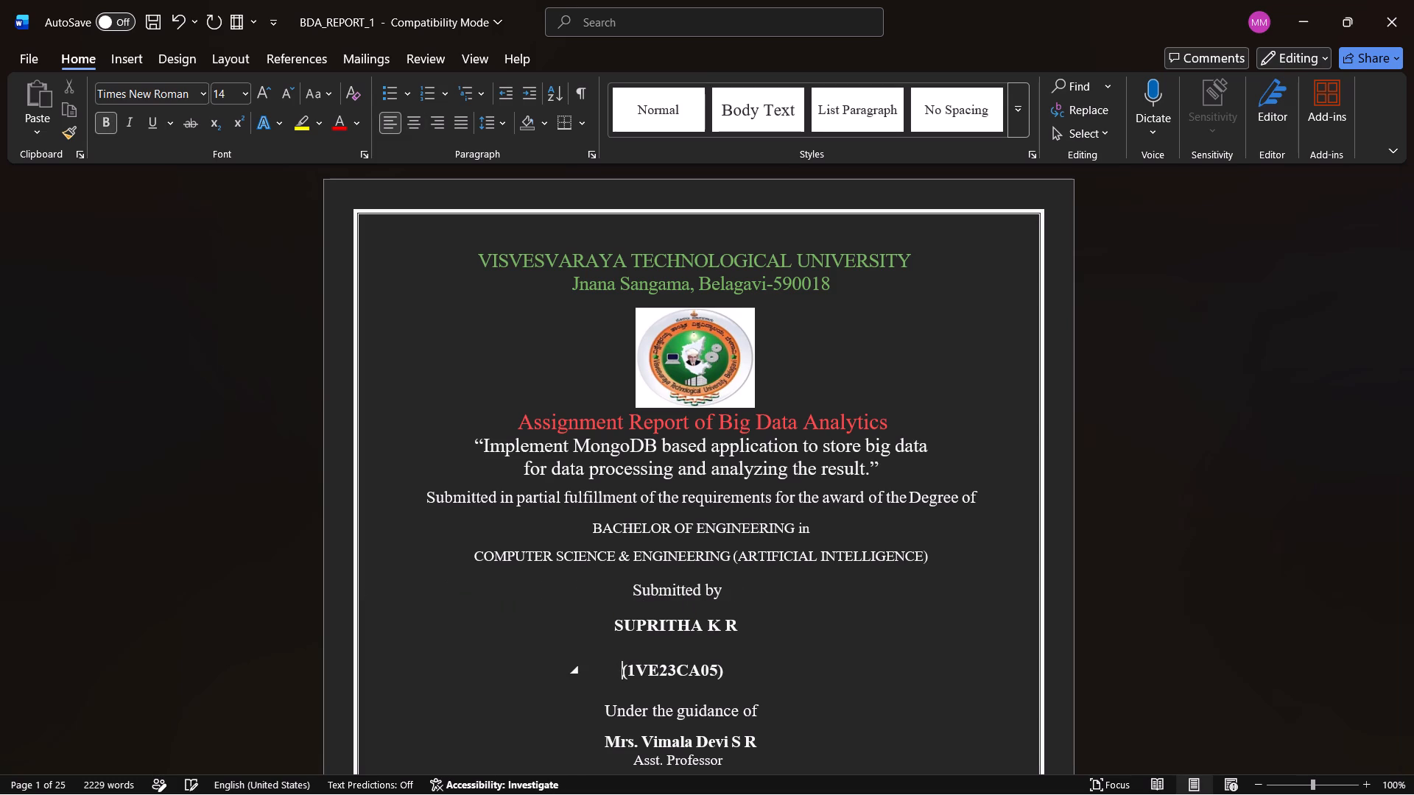
pyautogui.click(1009, 671)
# Replace the student's name after "Ms." in the certificate paragraph with the new student's name and initials, keeping the bracketed roll number.
pyautogui.scroll(-1, 959, 557)
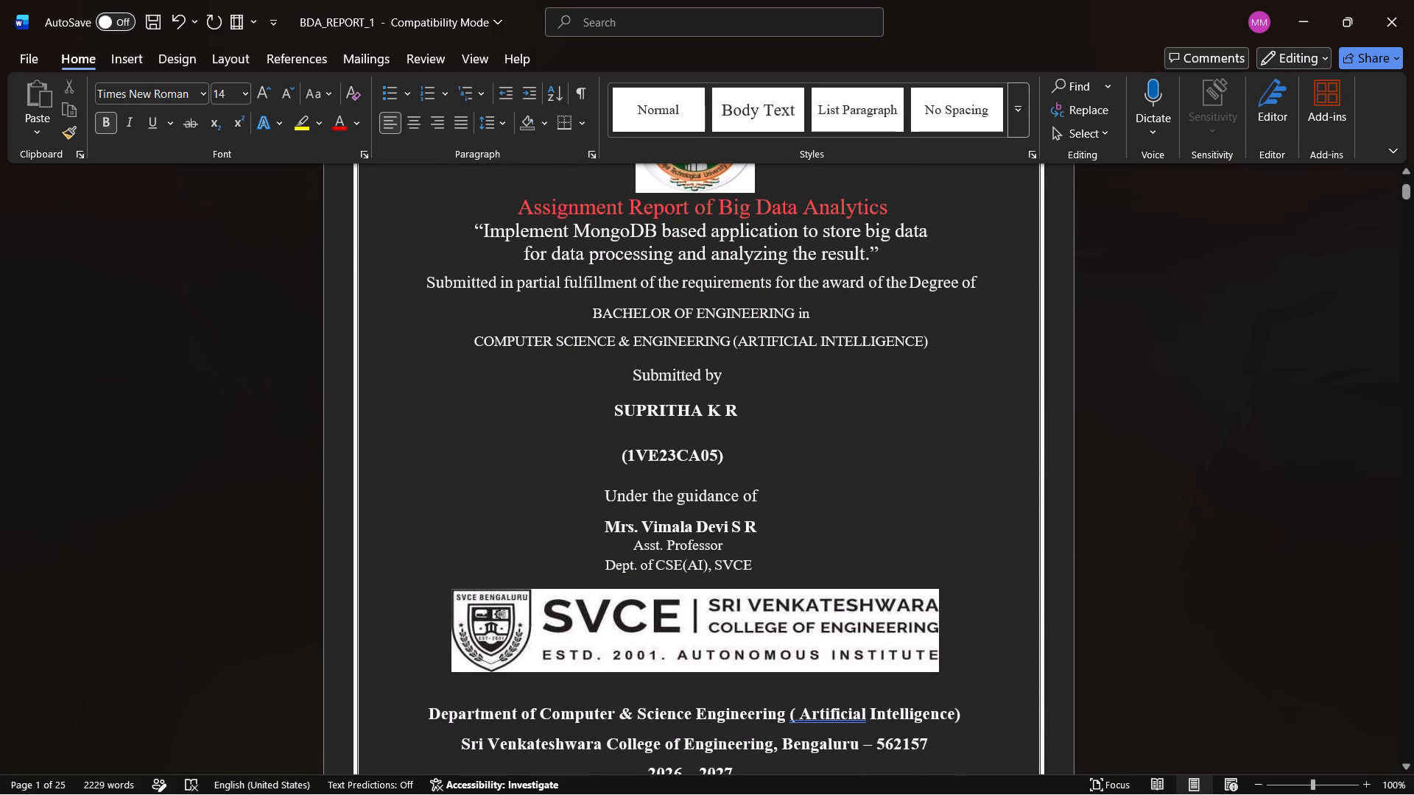
pyautogui.scroll(-1, 832, 481)
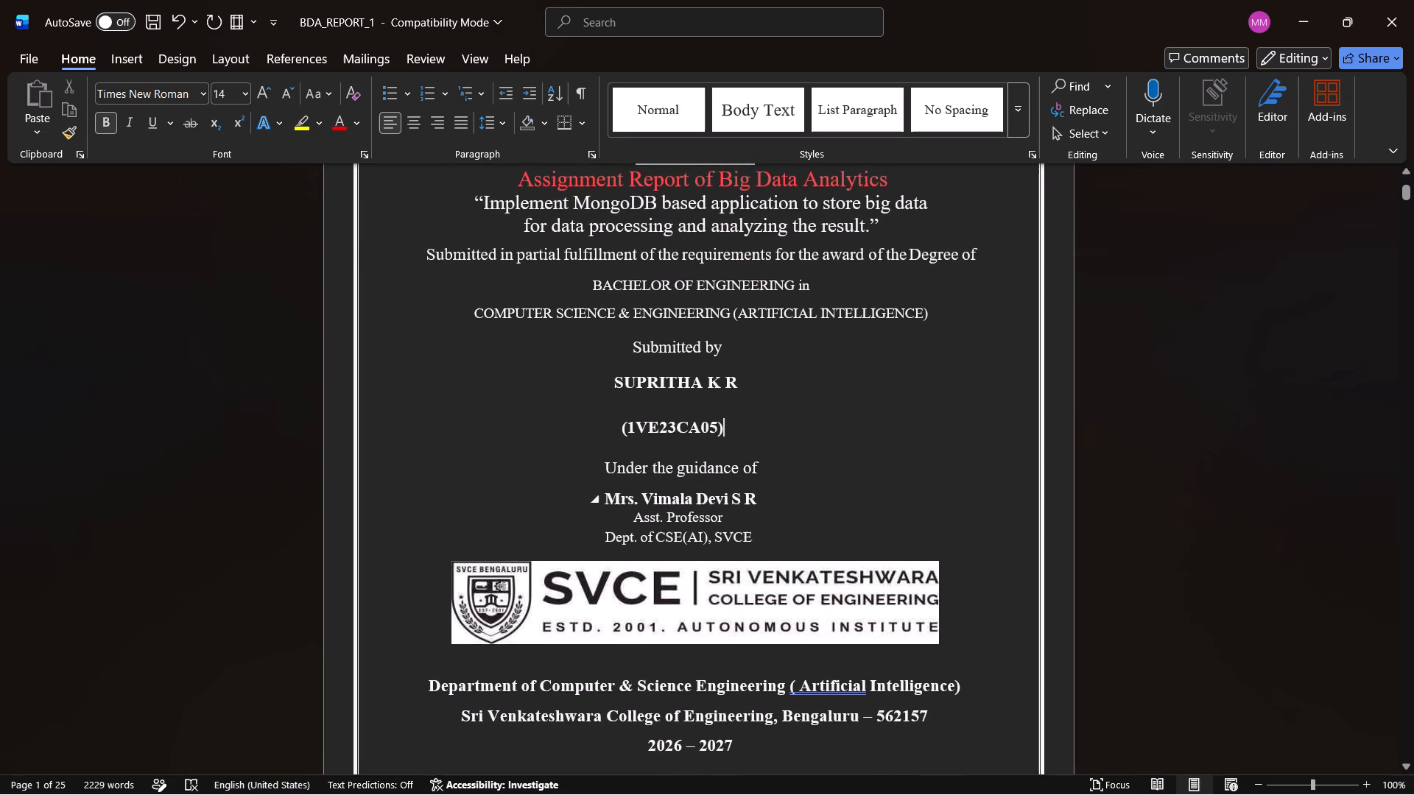
pyautogui.scroll(-2, 832, 481)
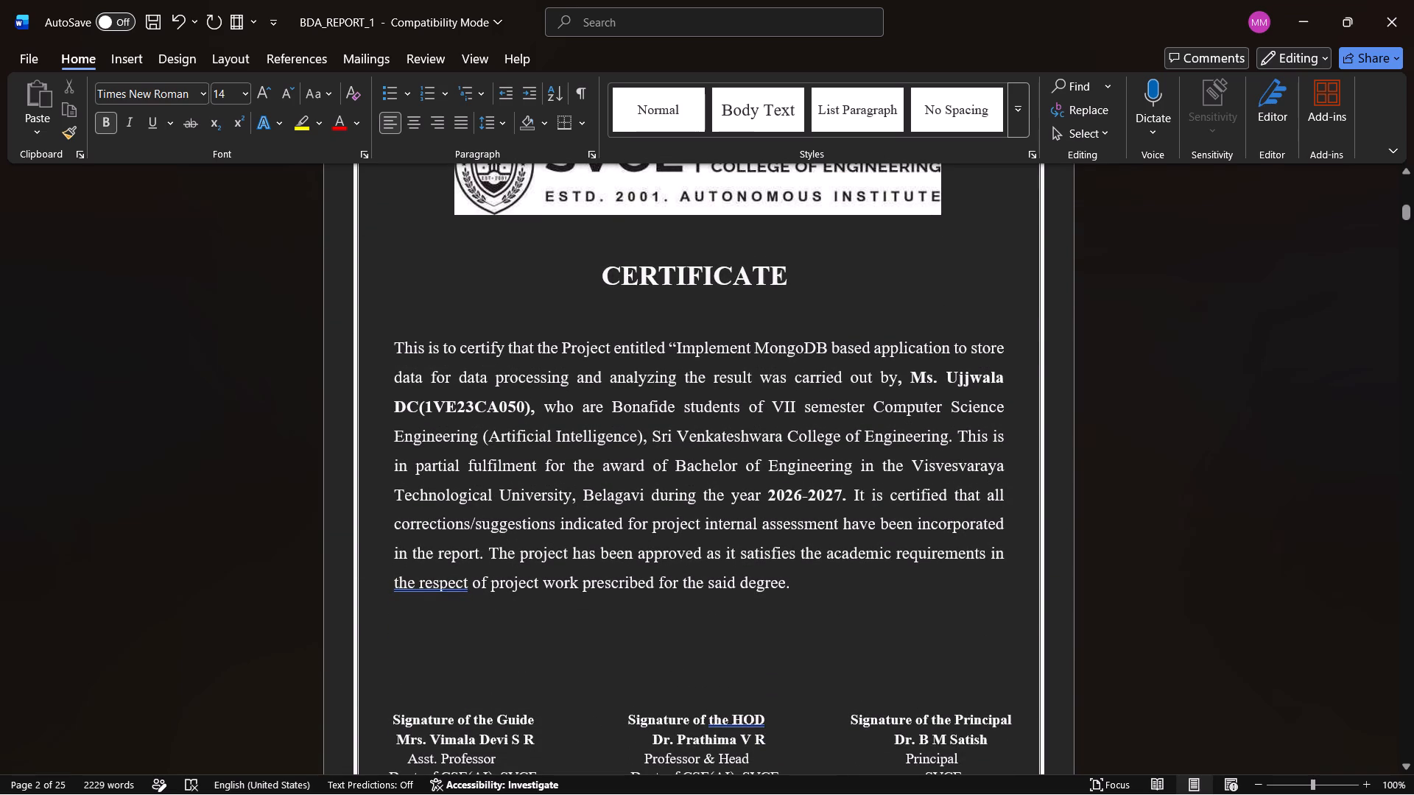
pyautogui.click(414, 402)
pyautogui.press('BackSpace')
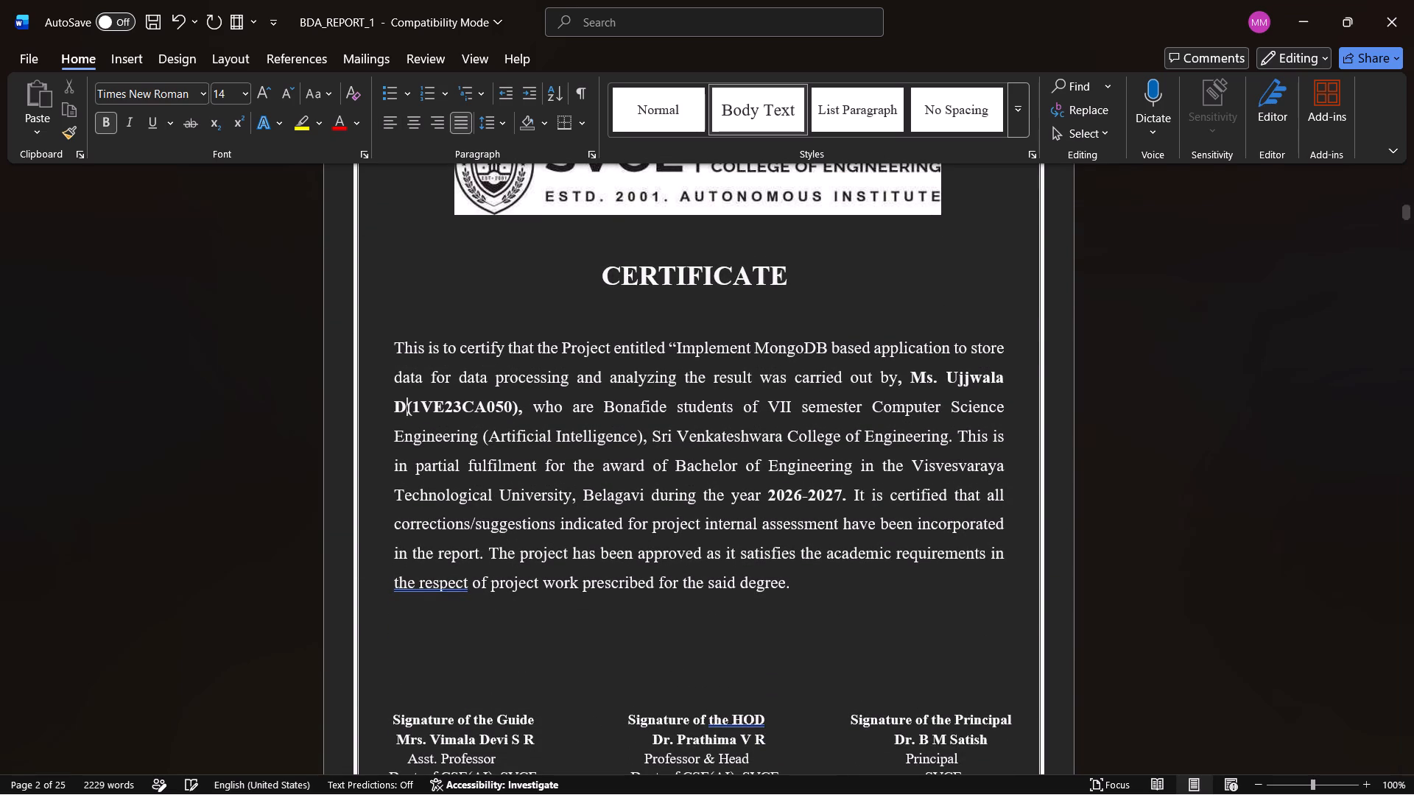
pyautogui.press('BackSpace')
pyautogui.press('BackSpace')
pyautogui.press('BackSpace')
pyautogui.press('BackSpace')
pyautogui.press('BackSpace')
pyautogui.press('BackSpace')
pyautogui.press('BackSpace')
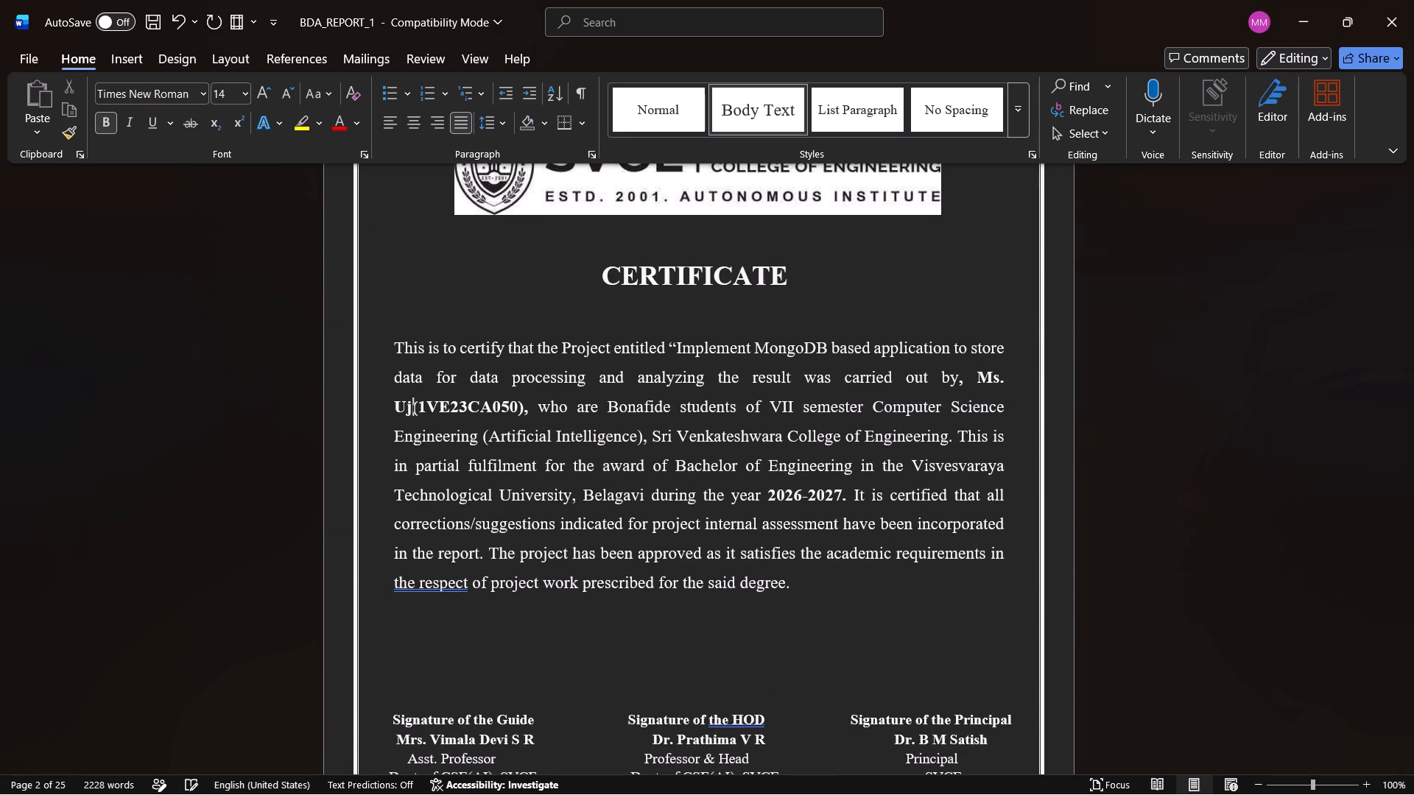
pyautogui.press('BackSpace')
pyautogui.press('BackSpace')
pyautogui.press('BackSpace')
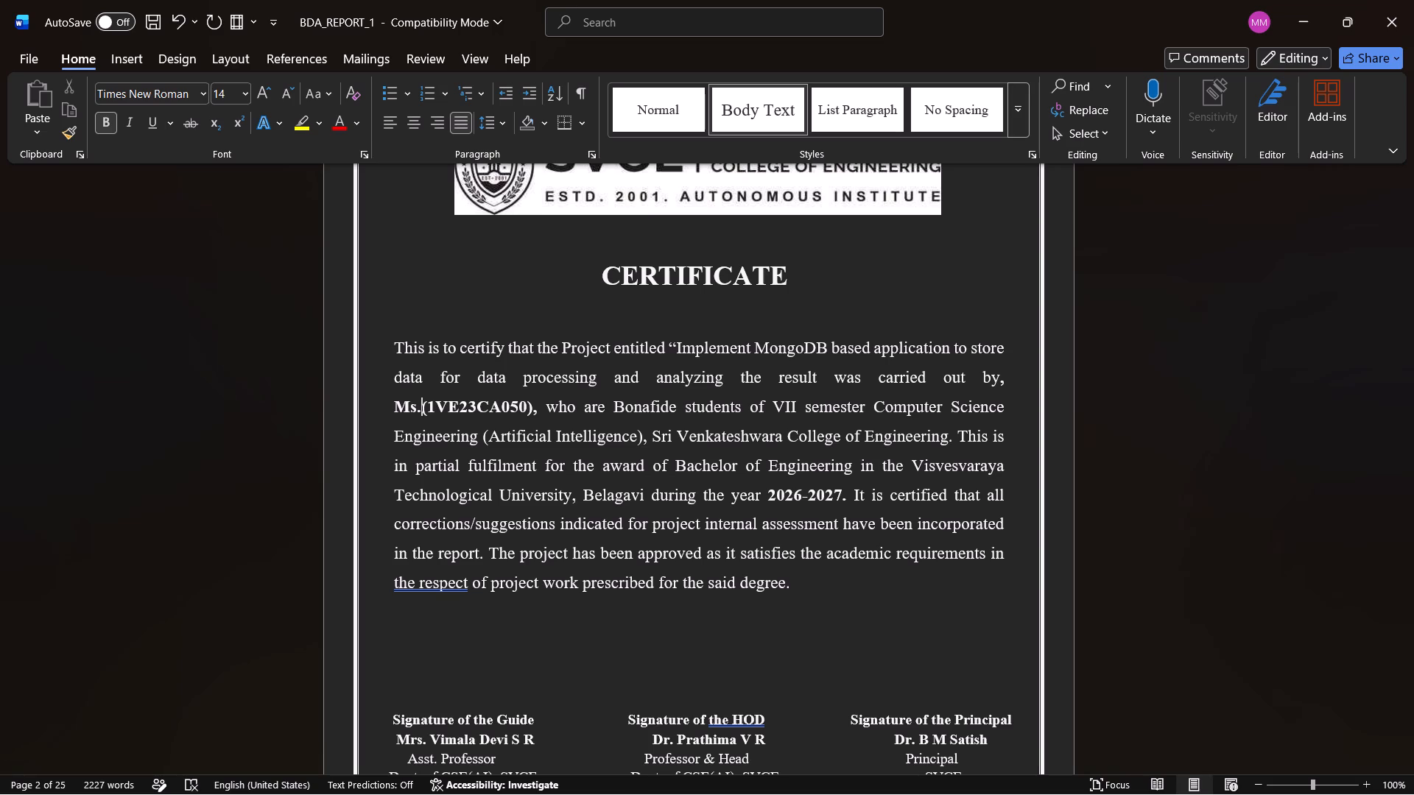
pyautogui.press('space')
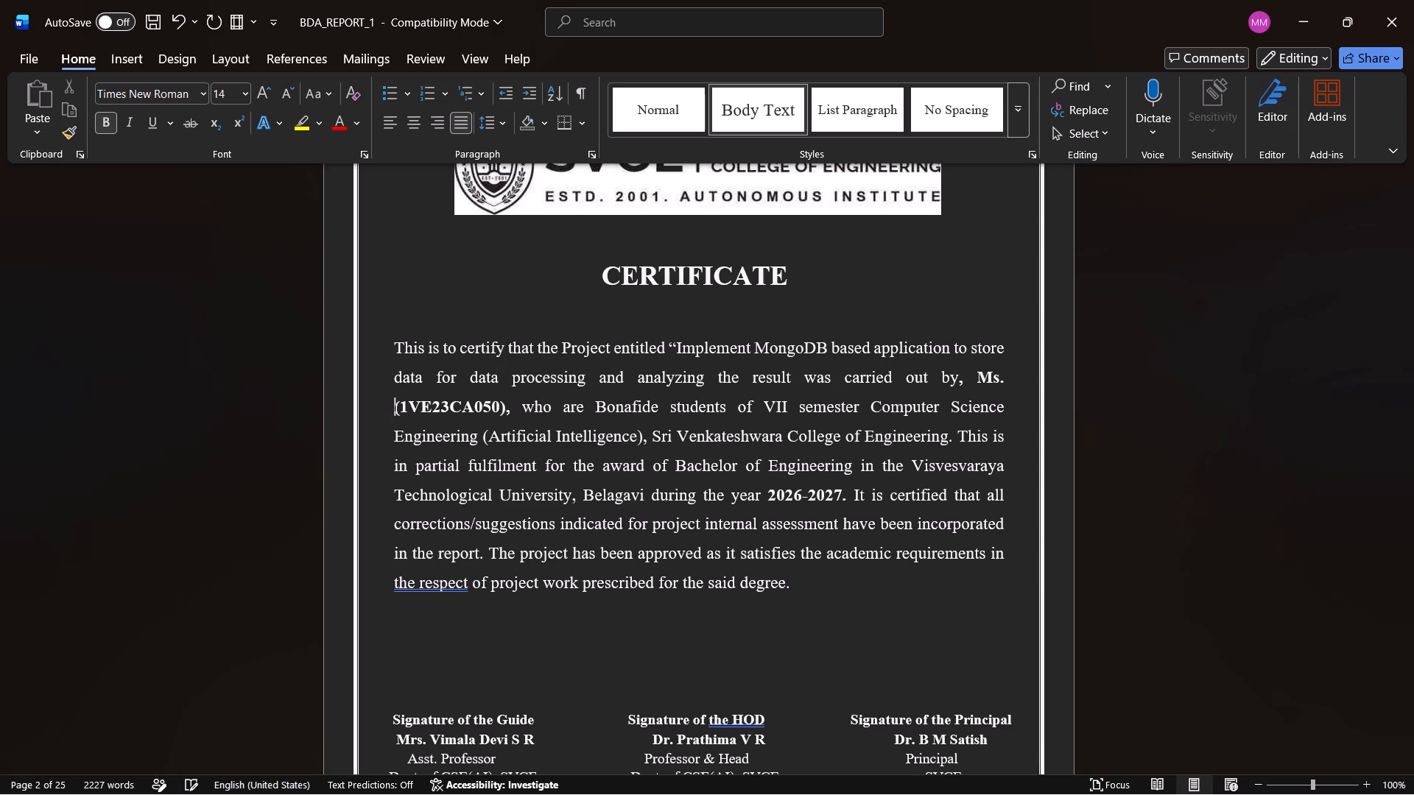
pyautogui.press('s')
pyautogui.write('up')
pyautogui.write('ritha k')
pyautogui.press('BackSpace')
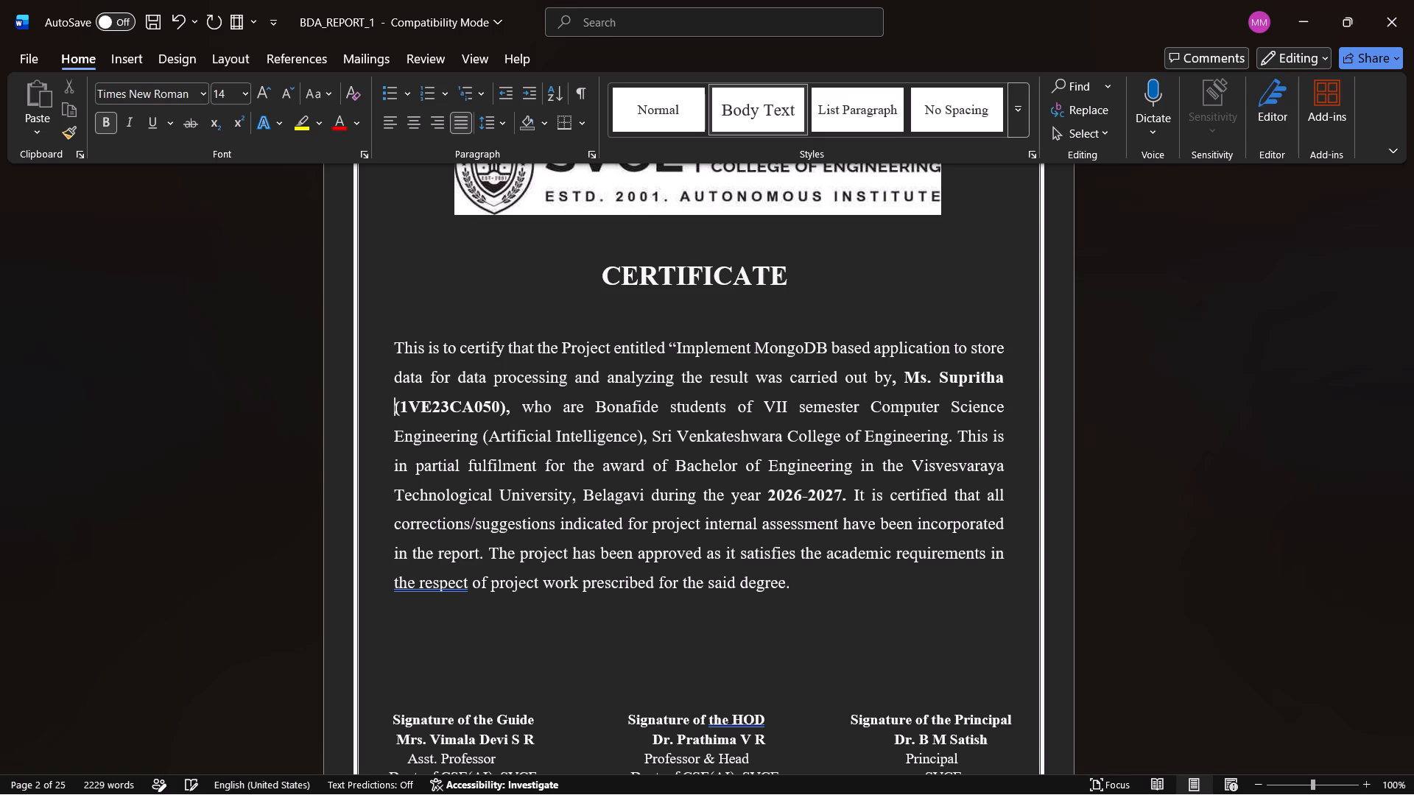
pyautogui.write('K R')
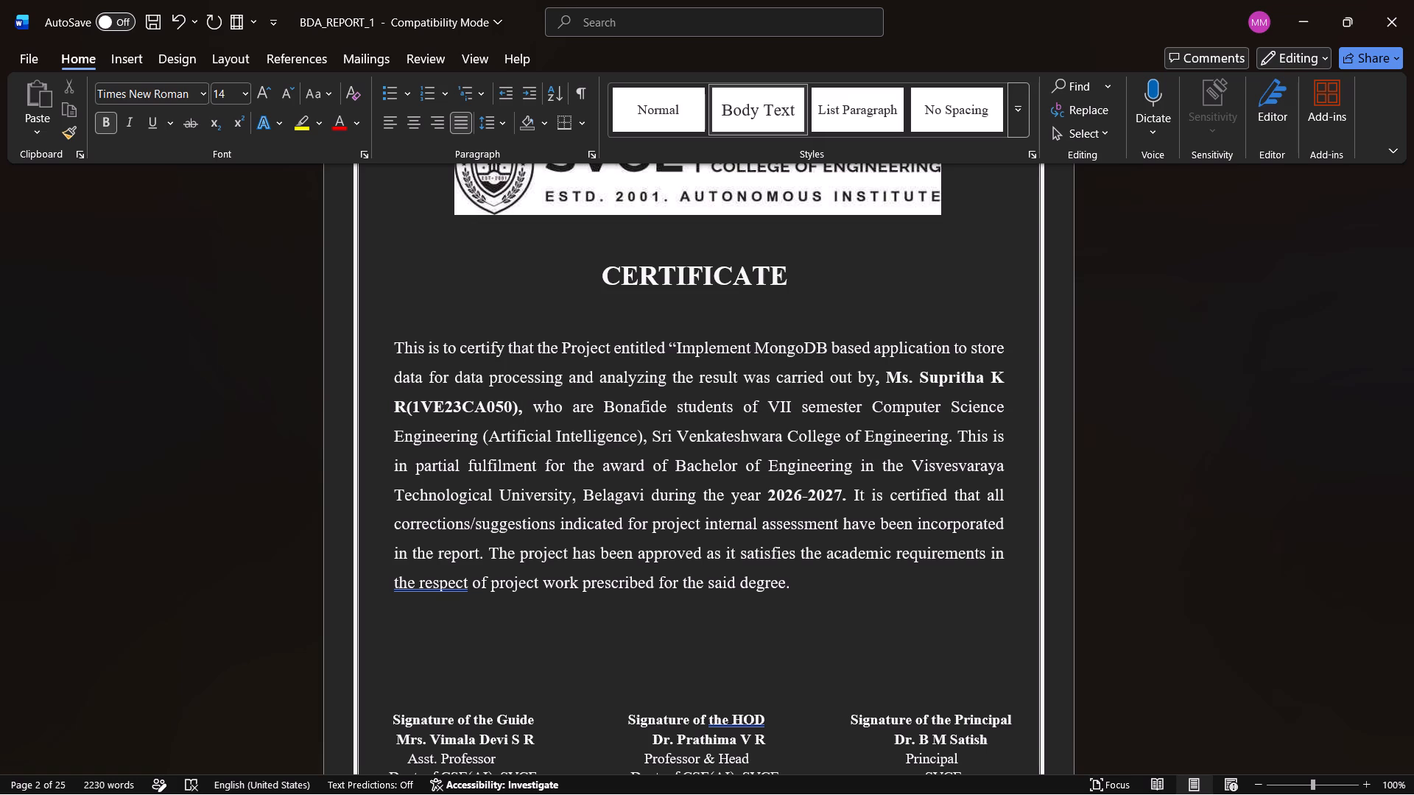
# Re-enter the first initial of the certificate's student name so both initials stand together without a space before the roll number.
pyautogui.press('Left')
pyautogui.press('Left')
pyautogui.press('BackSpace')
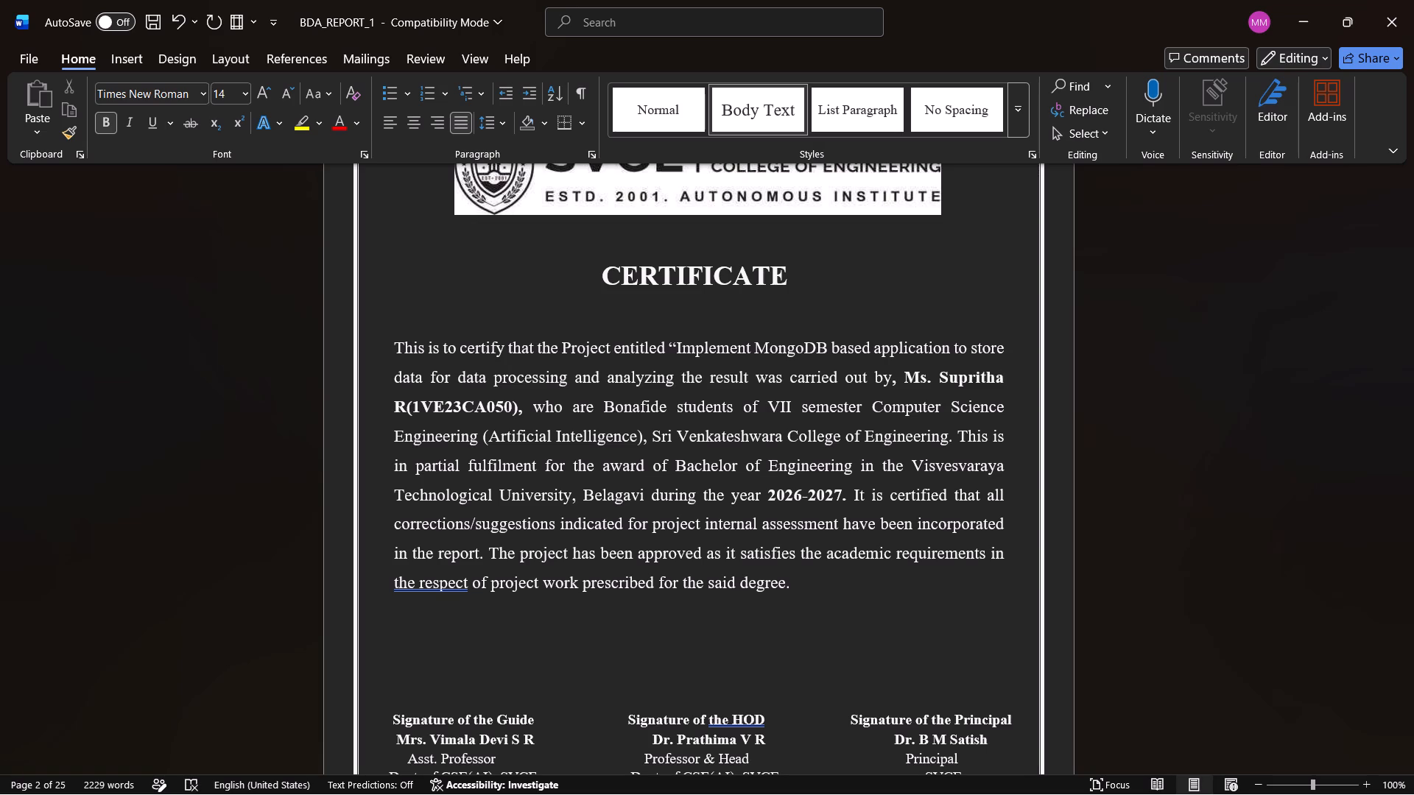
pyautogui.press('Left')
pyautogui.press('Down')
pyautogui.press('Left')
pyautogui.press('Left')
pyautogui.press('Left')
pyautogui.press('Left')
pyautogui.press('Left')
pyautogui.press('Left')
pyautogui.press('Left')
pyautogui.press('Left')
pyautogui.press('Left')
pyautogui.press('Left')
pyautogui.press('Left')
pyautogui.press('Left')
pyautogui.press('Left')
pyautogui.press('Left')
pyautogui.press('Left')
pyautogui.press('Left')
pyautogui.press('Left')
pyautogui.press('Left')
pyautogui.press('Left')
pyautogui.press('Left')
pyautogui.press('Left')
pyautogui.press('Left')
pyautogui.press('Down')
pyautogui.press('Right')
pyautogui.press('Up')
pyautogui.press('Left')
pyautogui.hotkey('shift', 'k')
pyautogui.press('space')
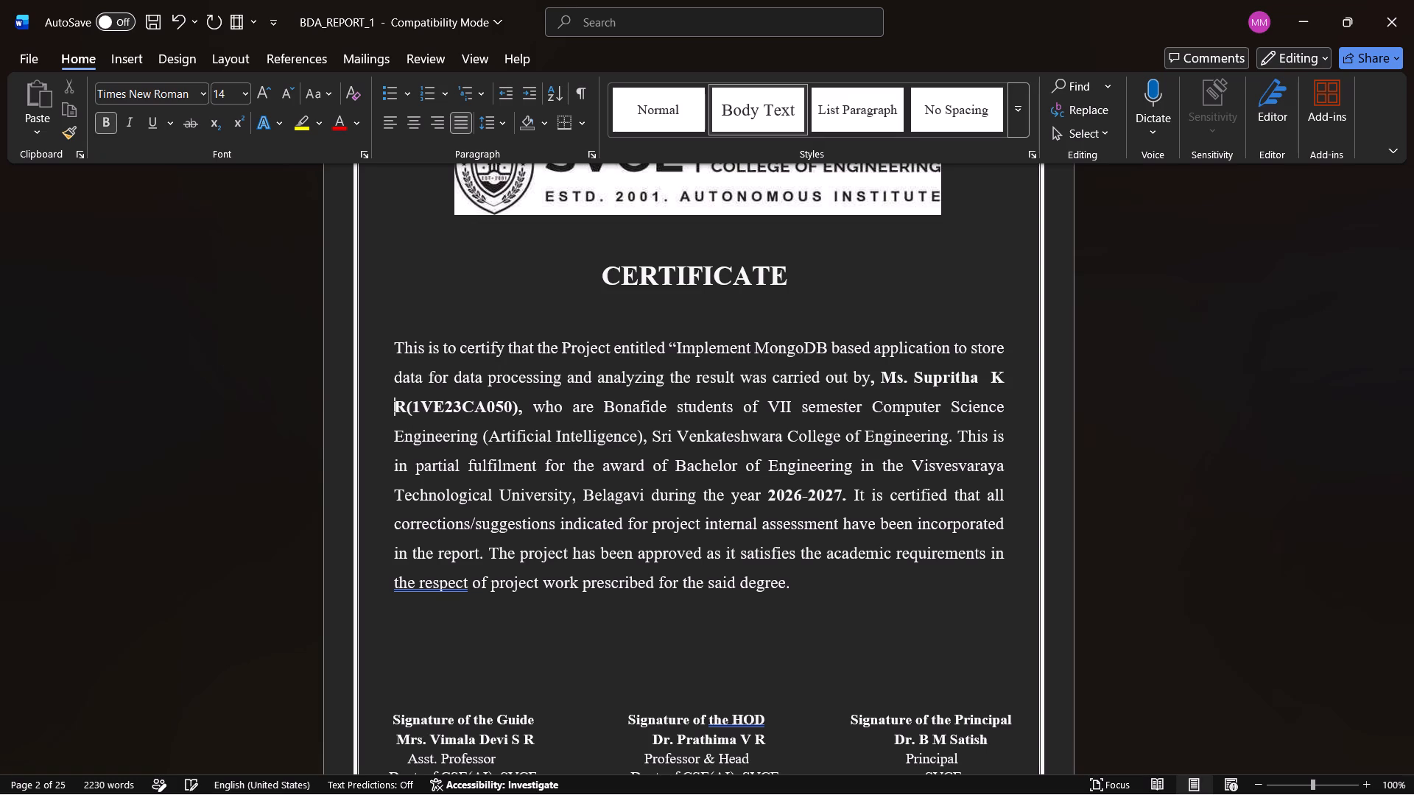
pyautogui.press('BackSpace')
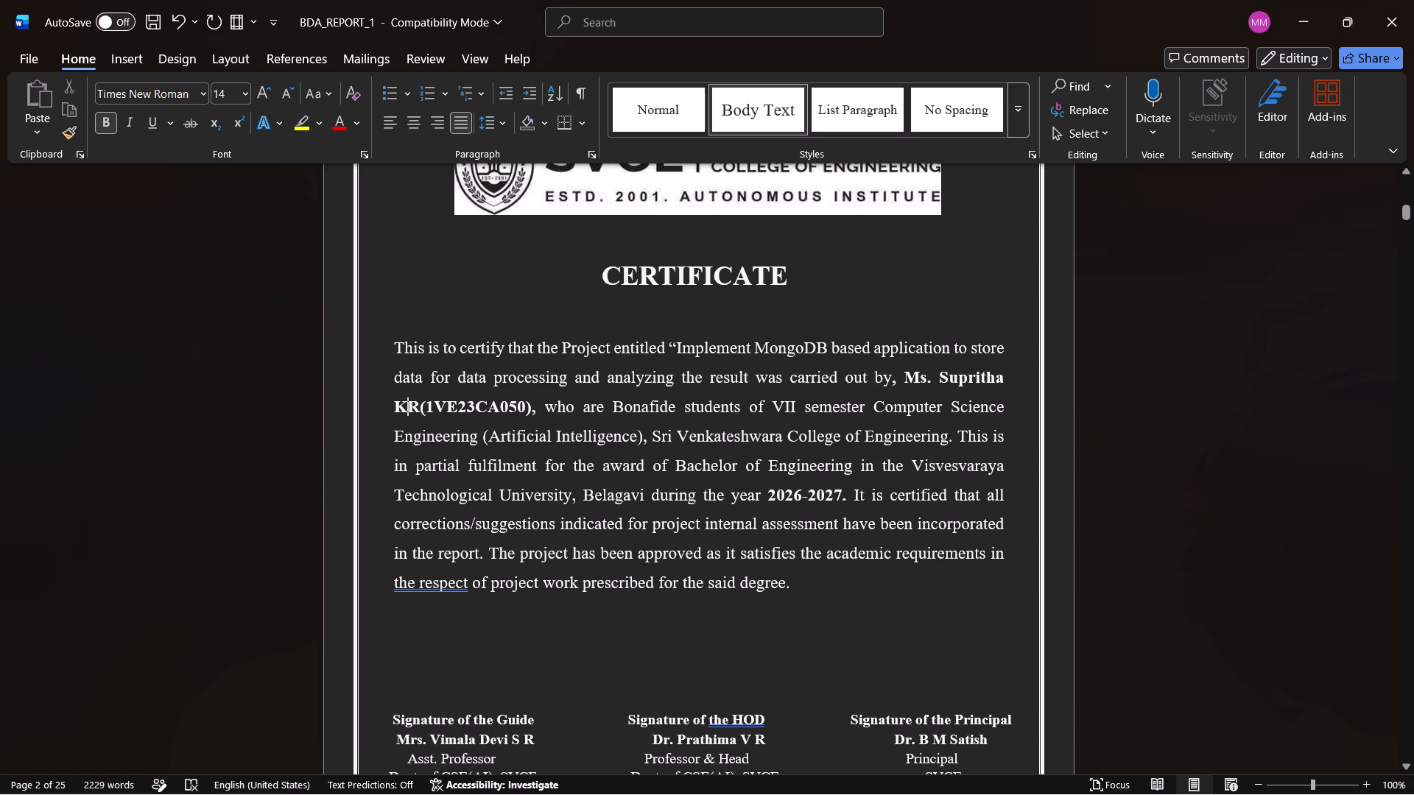
# Check the rest of the certificate and the following page for student details that still need editing.
pyautogui.scroll(-2, 959, 492)
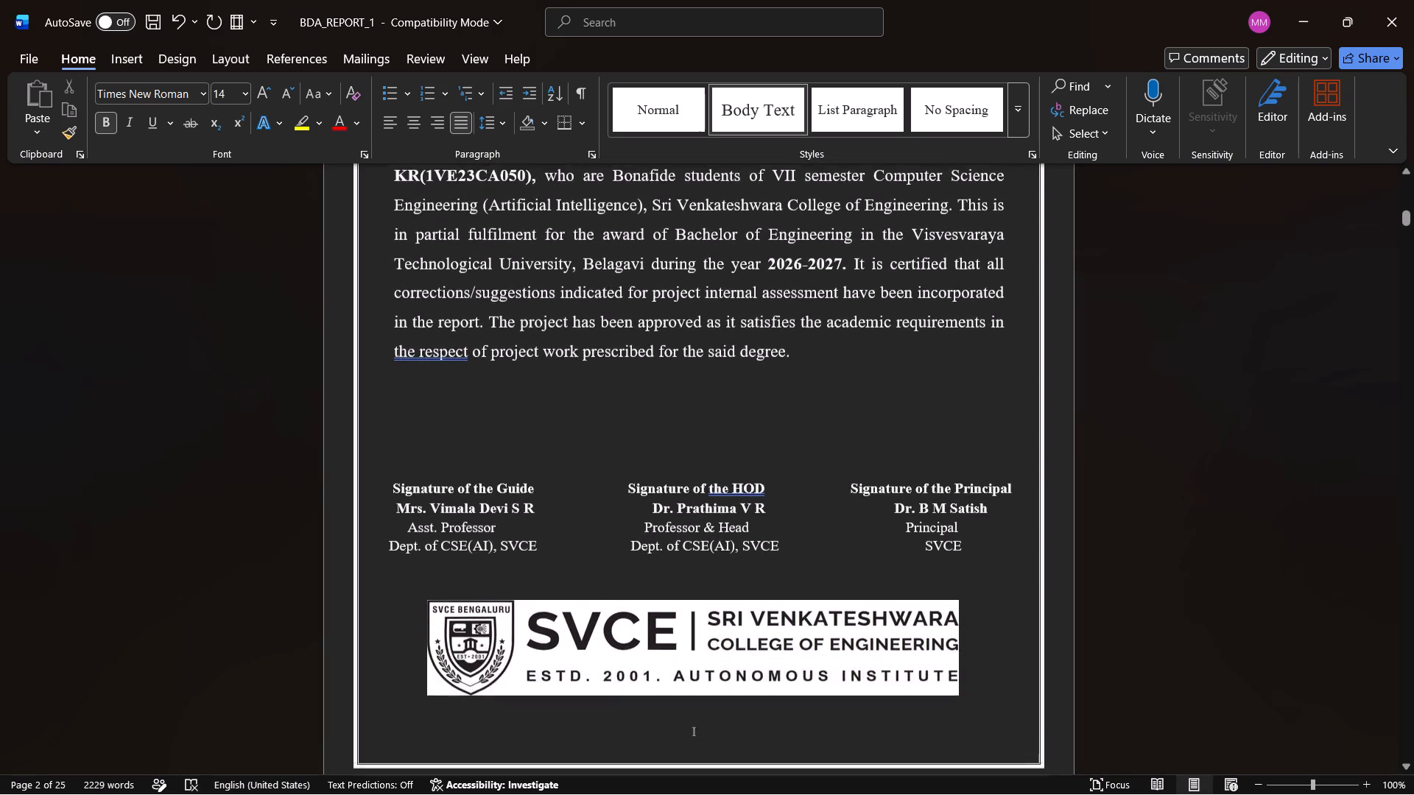
pyautogui.scroll(-2, 959, 492)
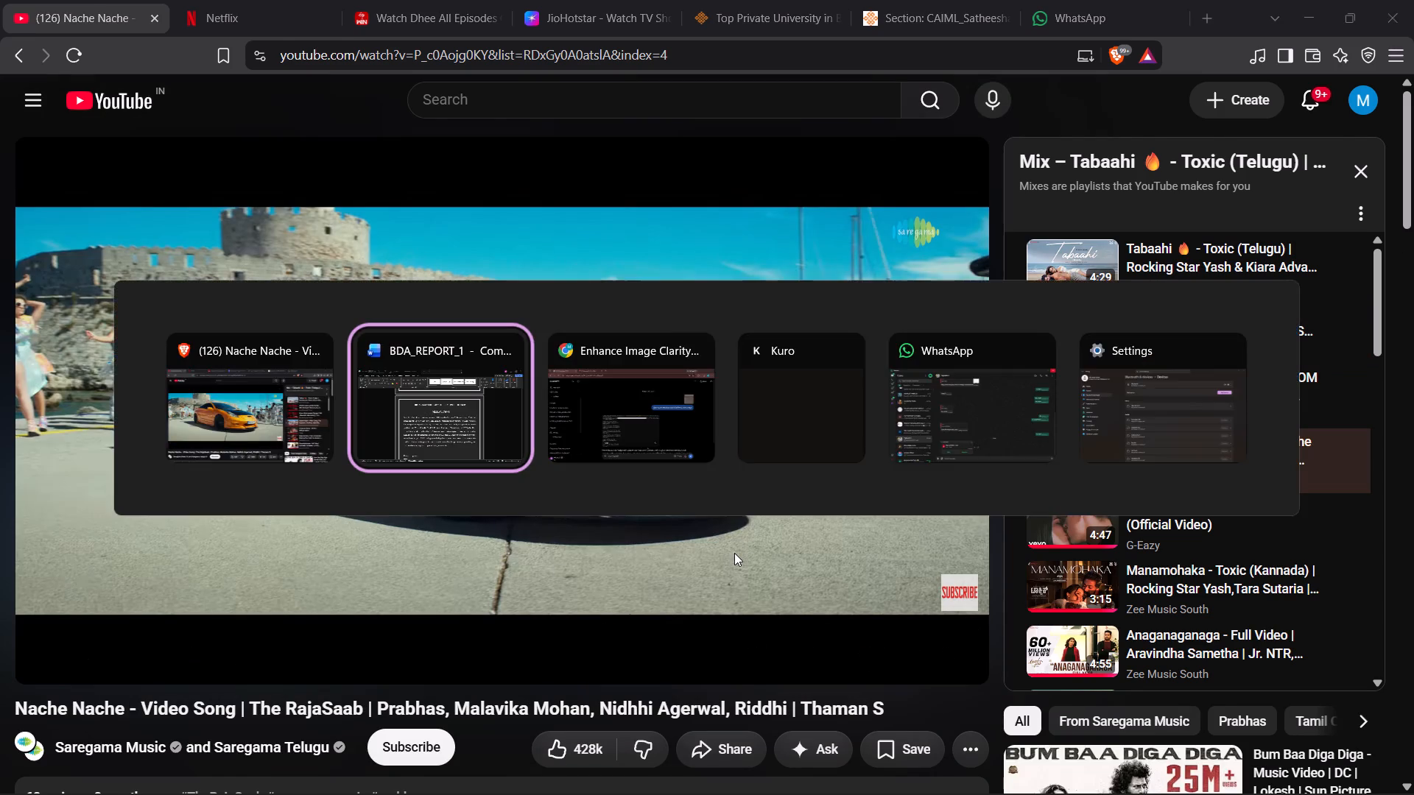
# Replace the student's name beneath "Project Associates:" on the declaration page with the new student's name in capitals.
pyautogui.scroll(2, 734, 553)
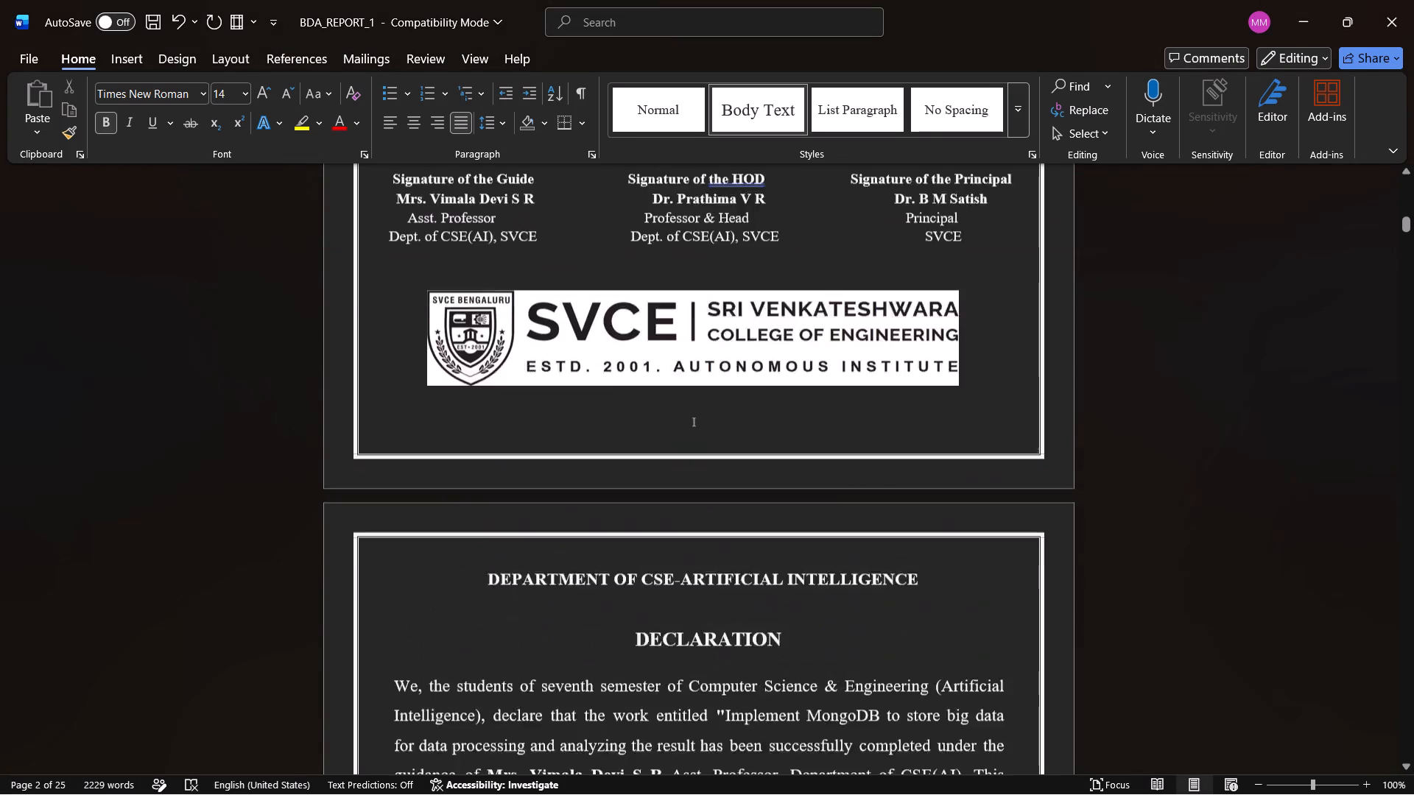
pyautogui.scroll(3, 734, 553)
pyautogui.scroll(-1, 734, 553)
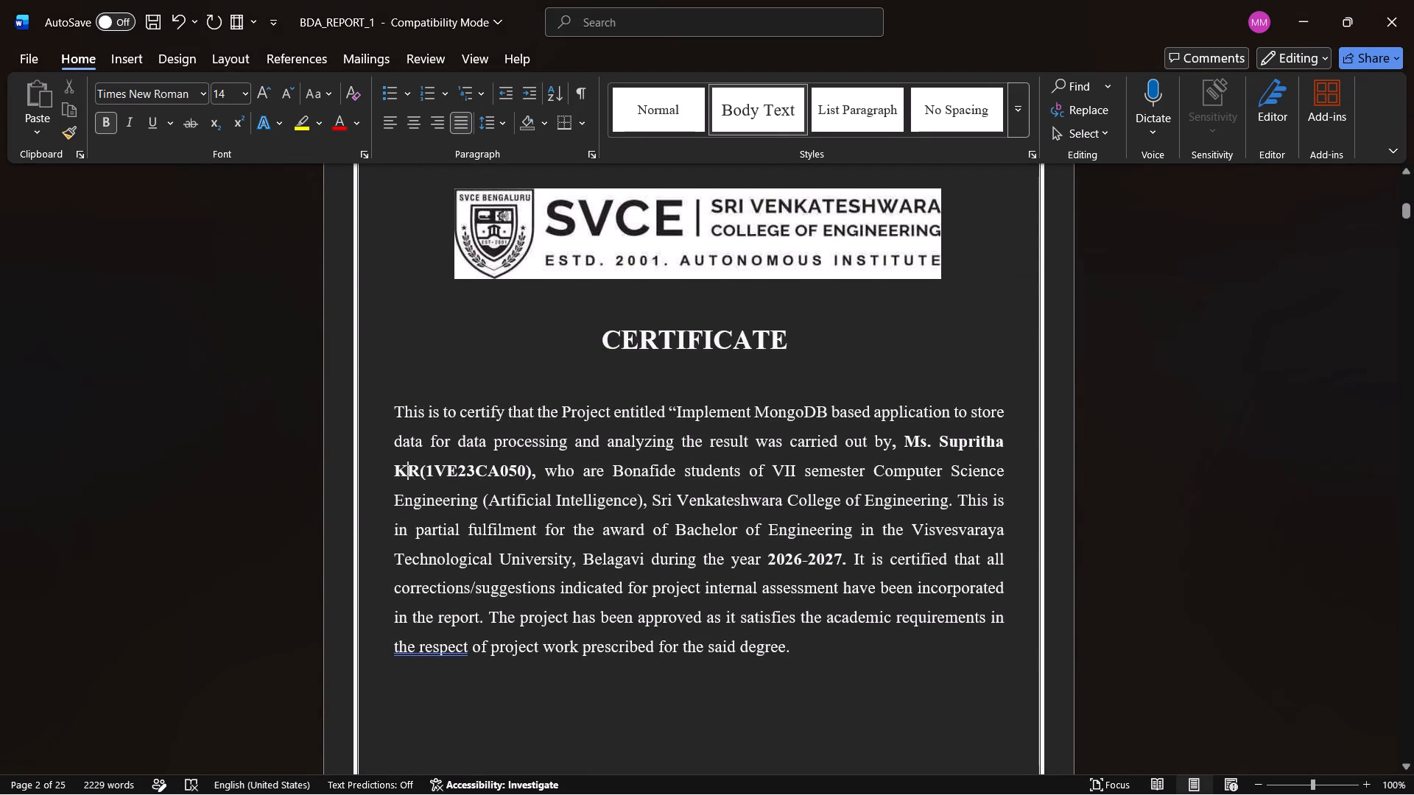
pyautogui.scroll(-2, 734, 553)
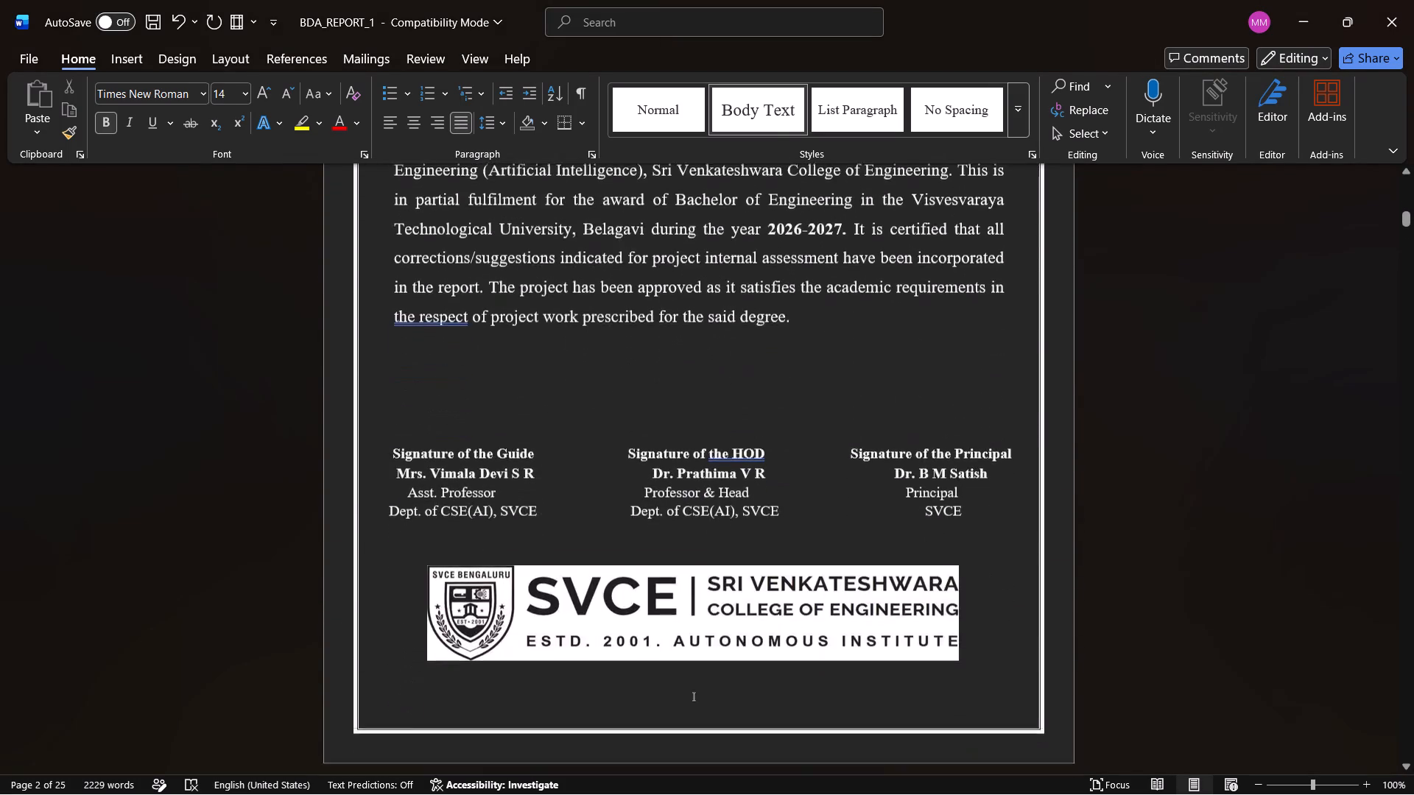
pyautogui.scroll(-3, 734, 553)
pyautogui.scroll(1, 734, 553)
pyautogui.scroll(-1, 734, 553)
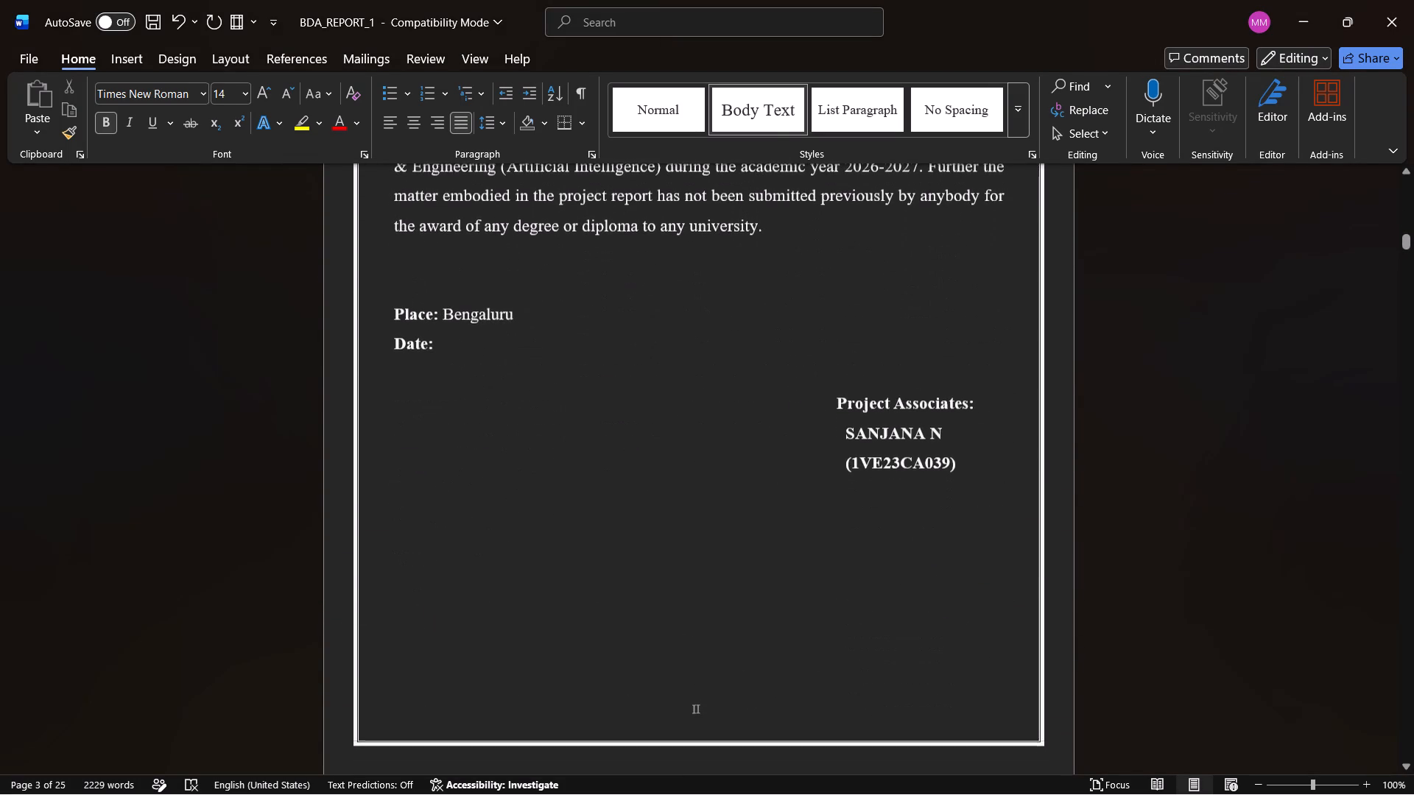
pyautogui.click(946, 427)
pyautogui.press('BackSpace')
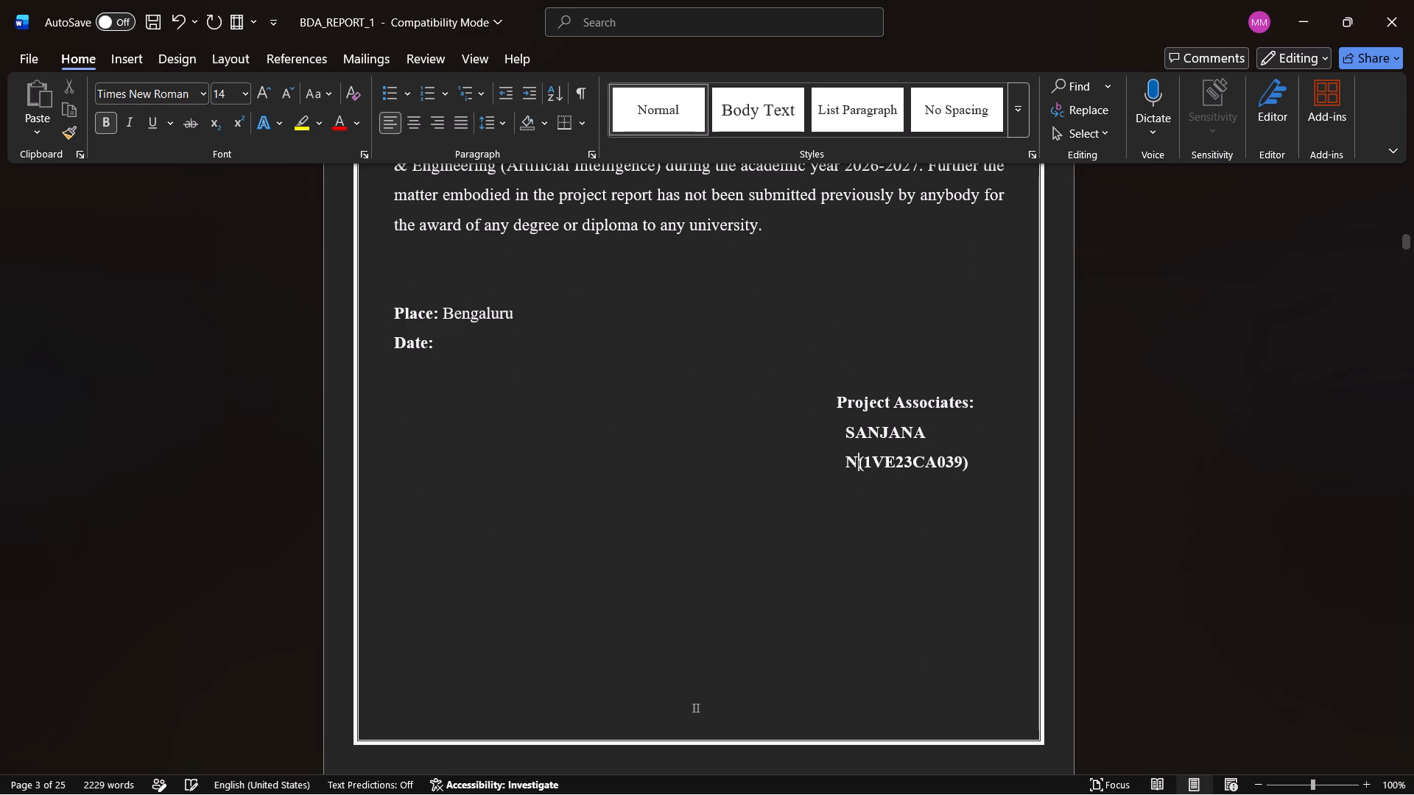
pyautogui.press('BackSpace')
pyautogui.press('BackSpace')
pyautogui.press('BackSpace')
pyautogui.press('BackSpace')
pyautogui.press('BackSpace')
pyautogui.press('BackSpace')
pyautogui.press('BackSpace')
pyautogui.press('BackSpace')
pyautogui.press('BackSpace')
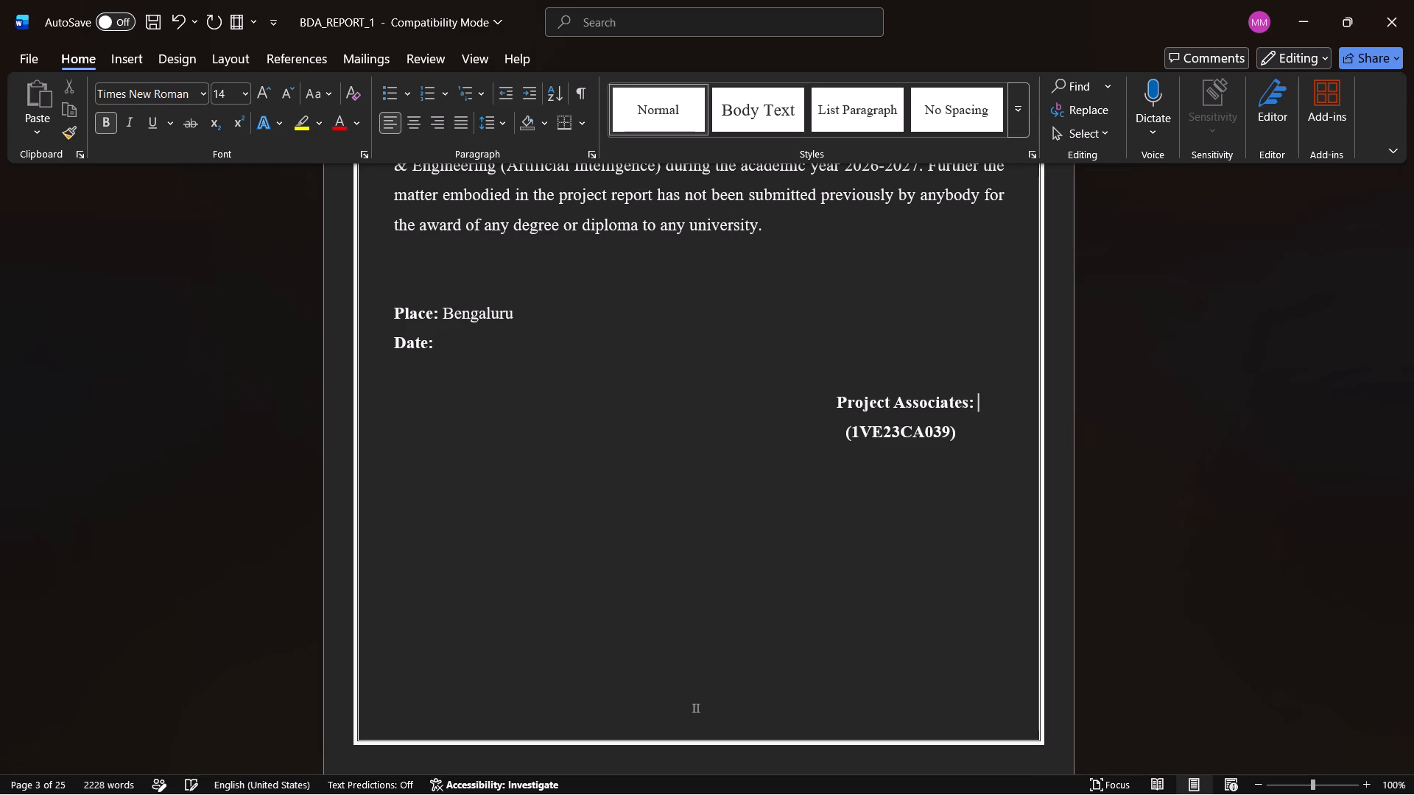
pyautogui.press('Return')
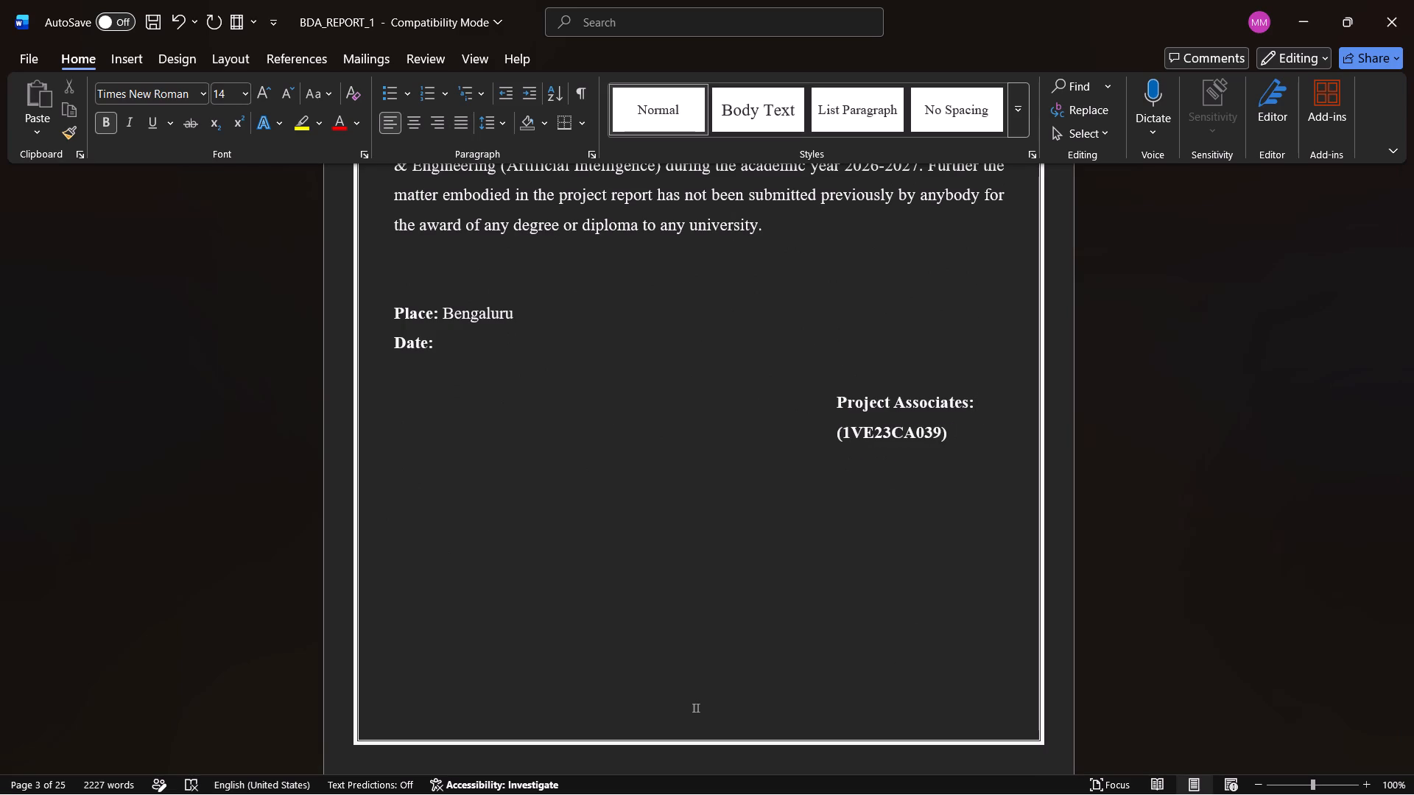
pyautogui.press('s')
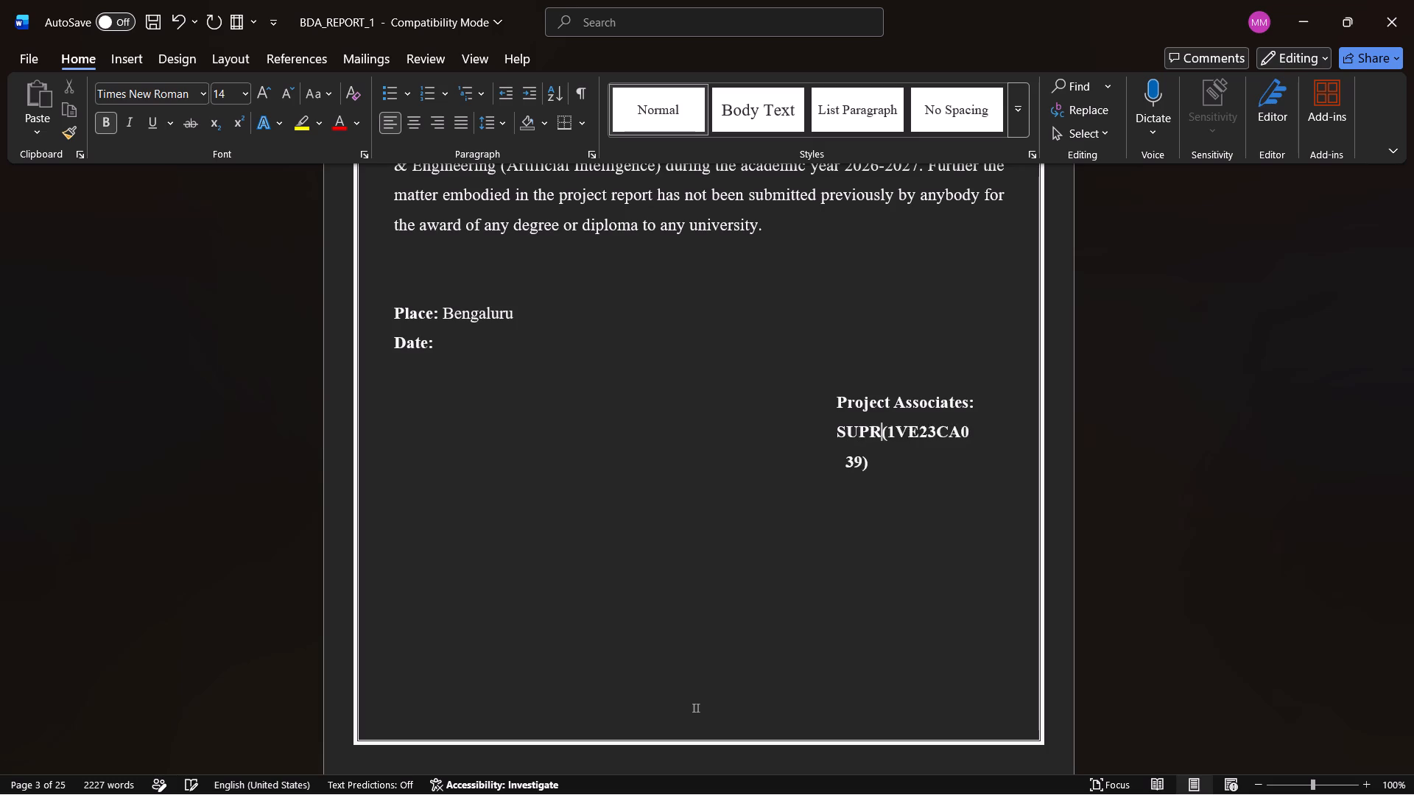
pyautogui.press('BackSpace')
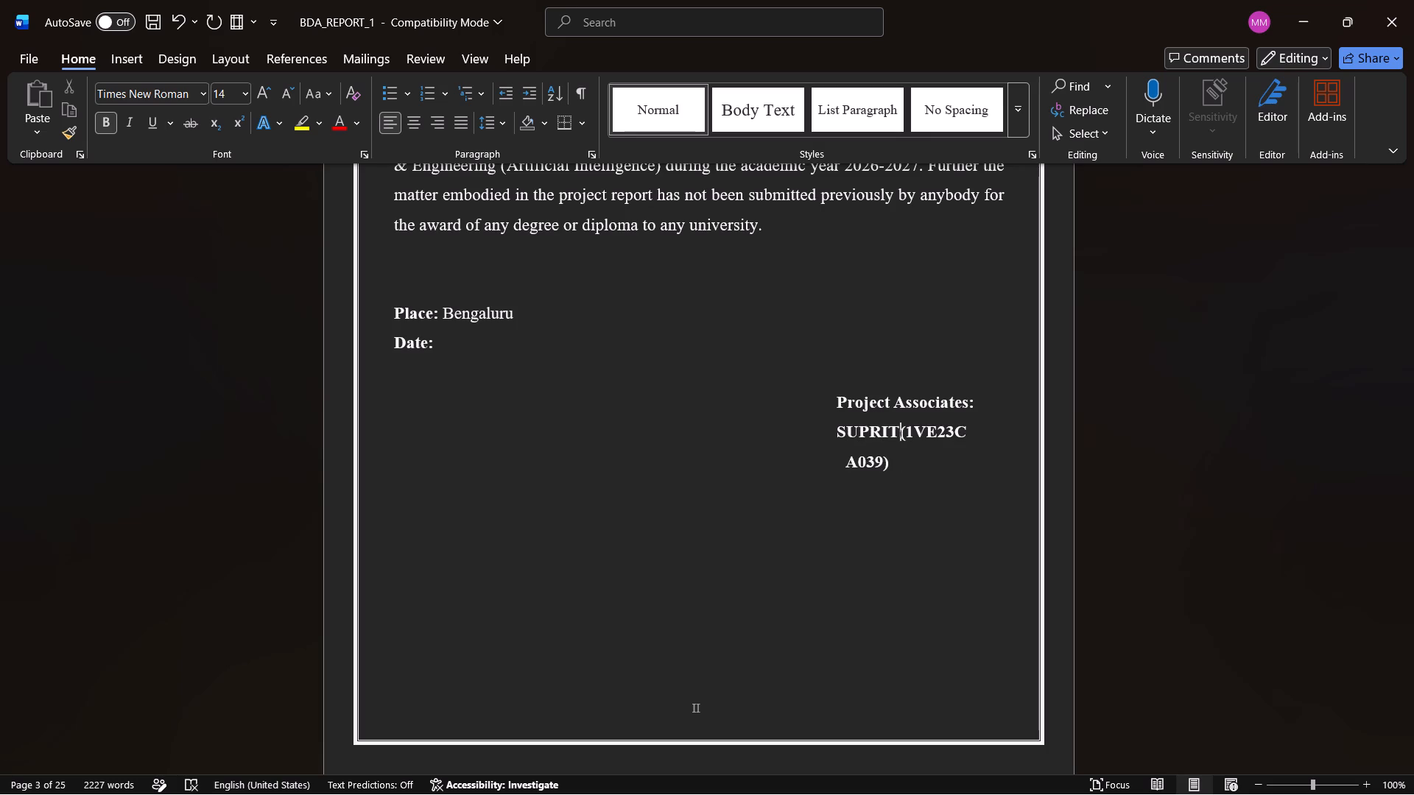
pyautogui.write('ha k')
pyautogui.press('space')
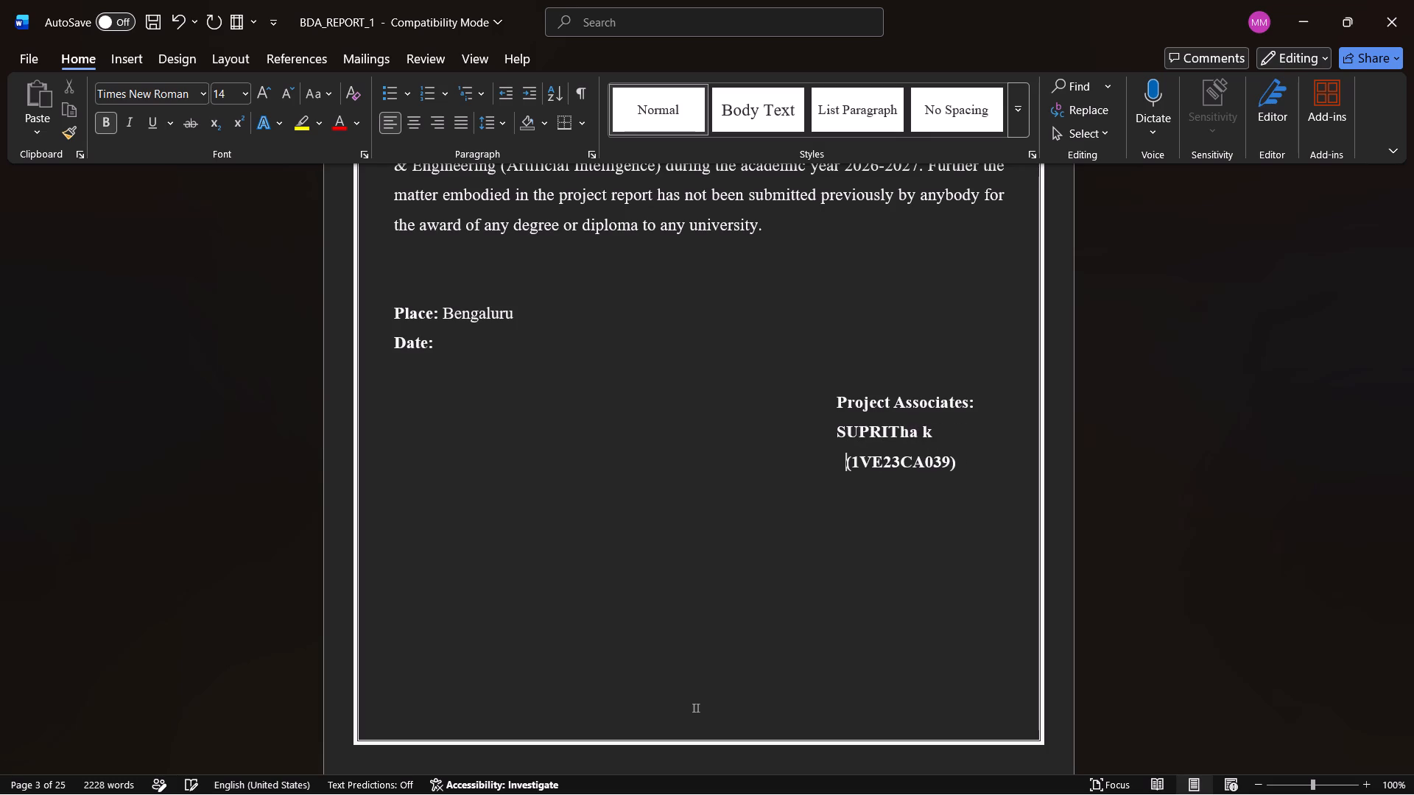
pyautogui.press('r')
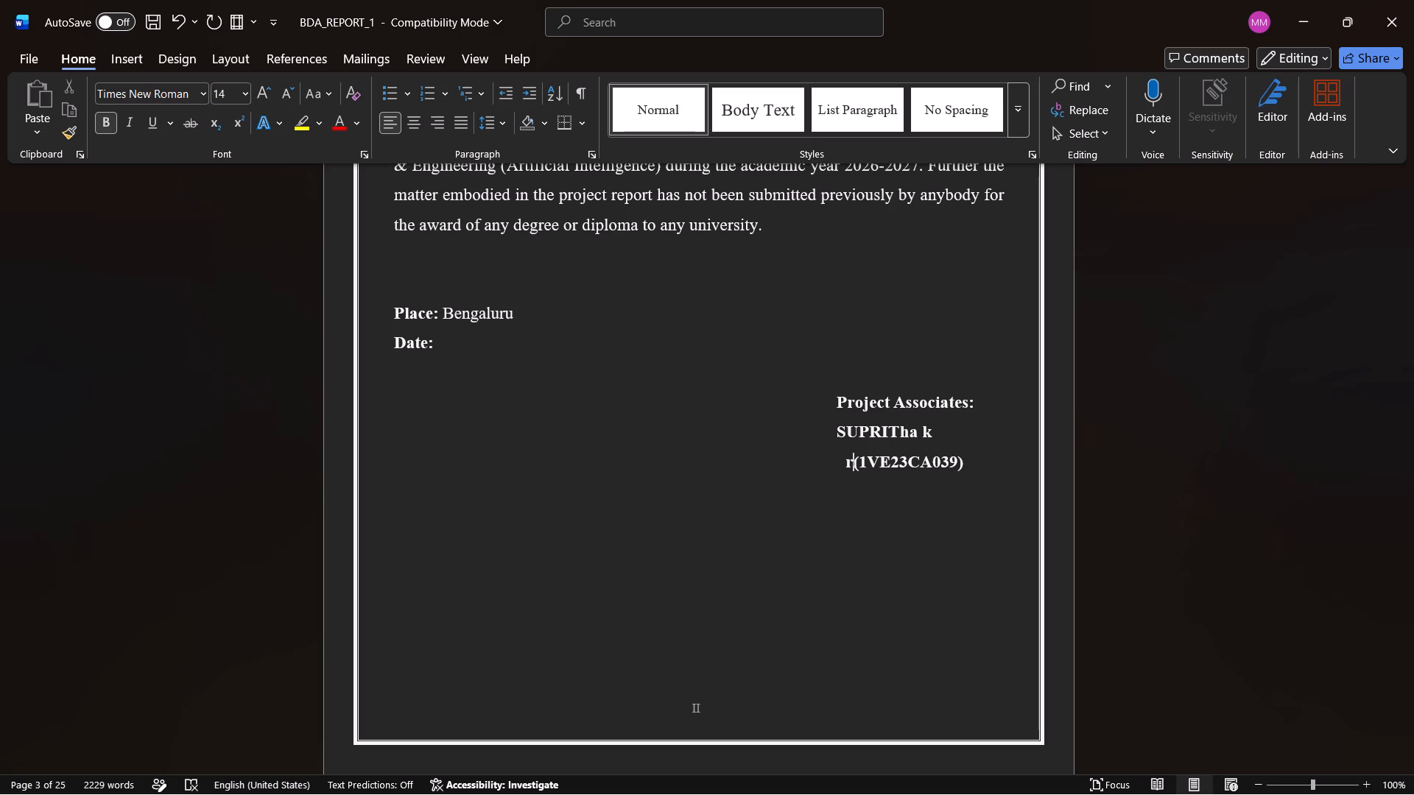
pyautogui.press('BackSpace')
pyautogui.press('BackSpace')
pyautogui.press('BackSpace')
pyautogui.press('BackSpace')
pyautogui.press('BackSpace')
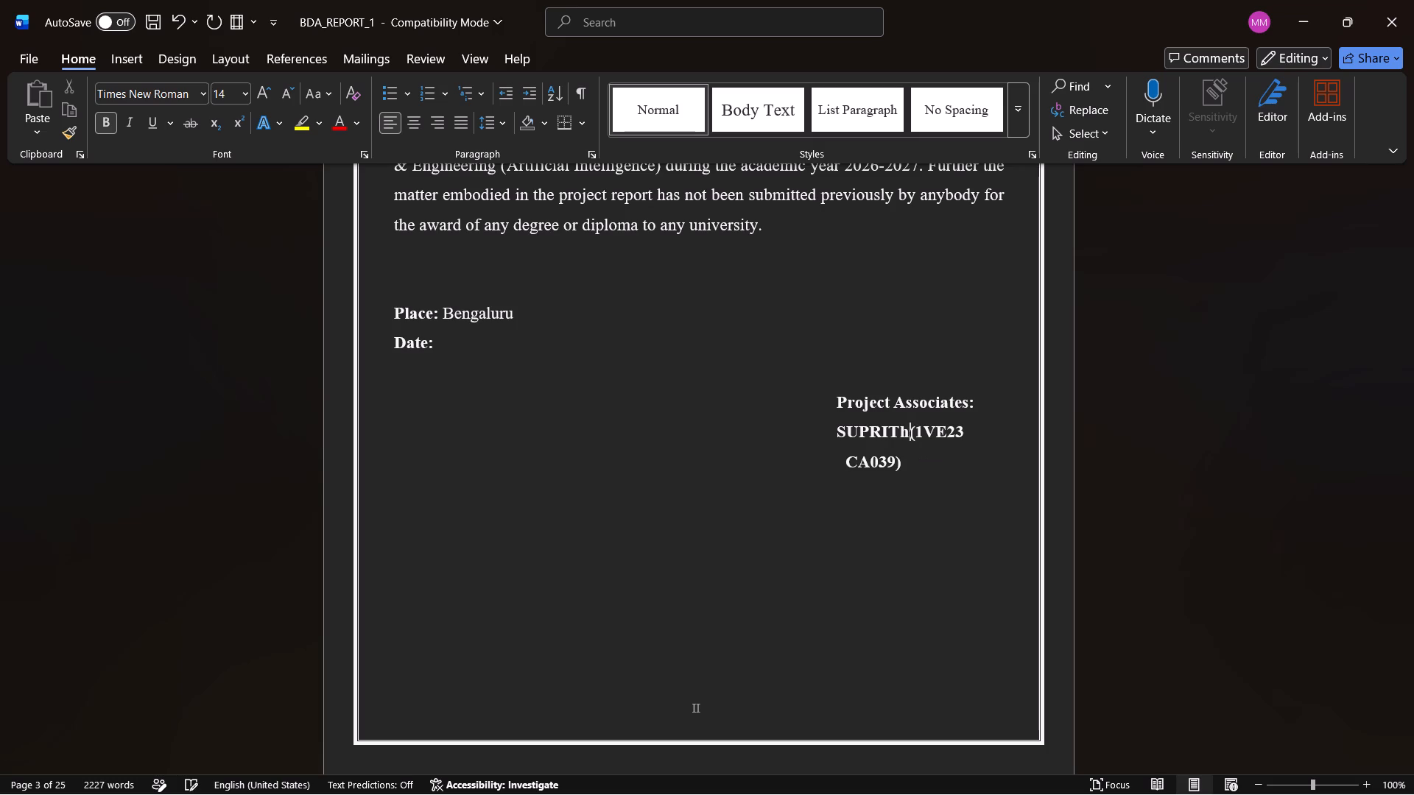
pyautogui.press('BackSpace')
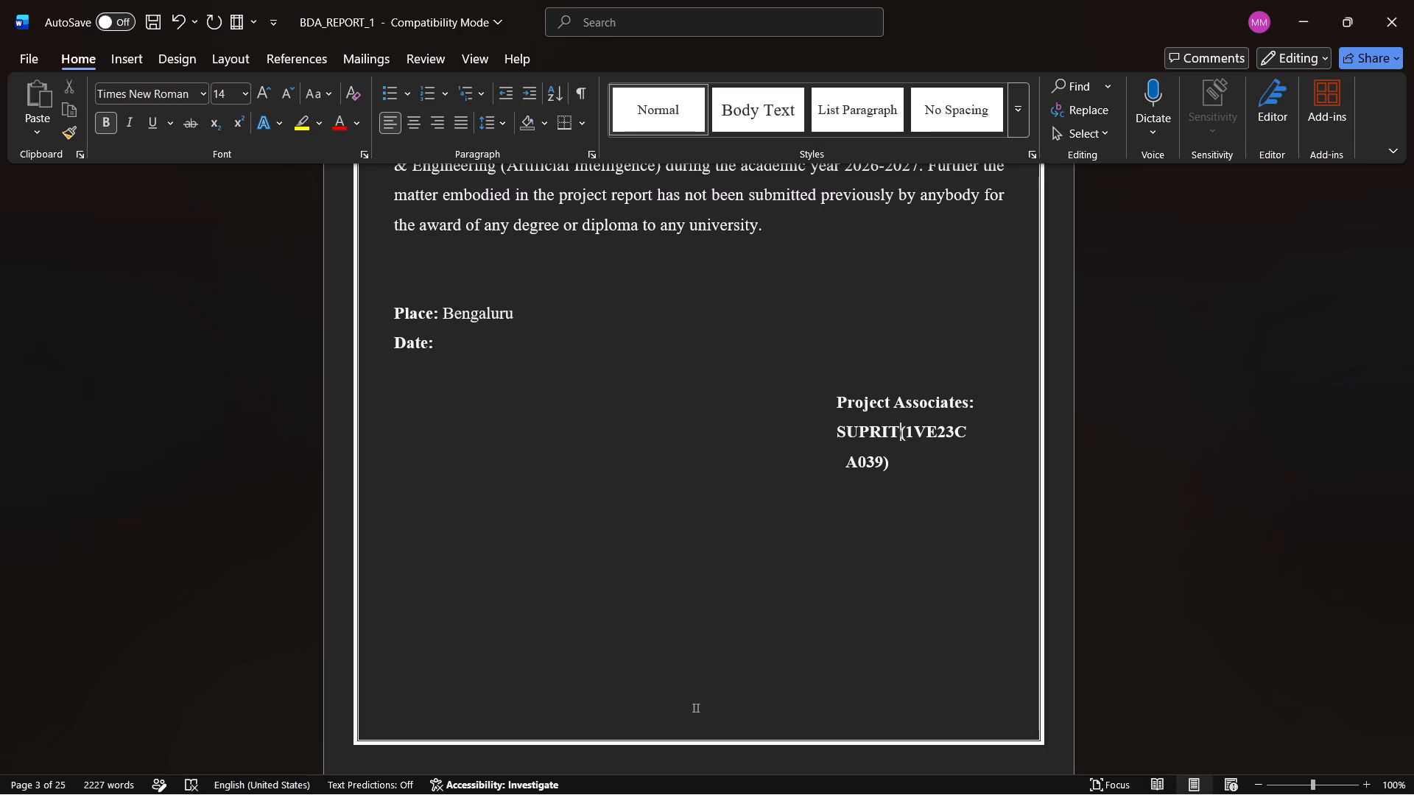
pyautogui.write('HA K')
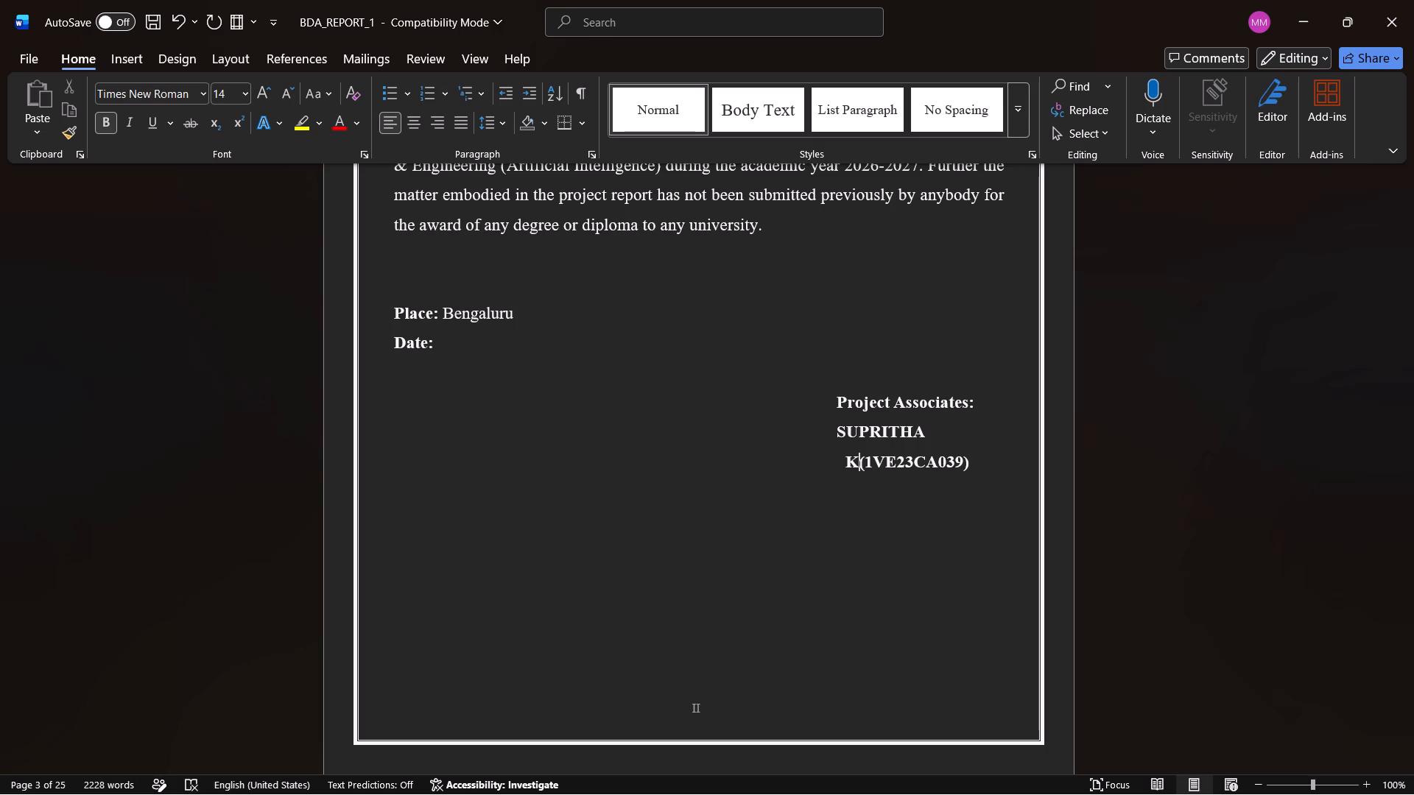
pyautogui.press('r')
# Re-indent the student's name line beneath "Project Associates:" so the name and roll number fit on one line.
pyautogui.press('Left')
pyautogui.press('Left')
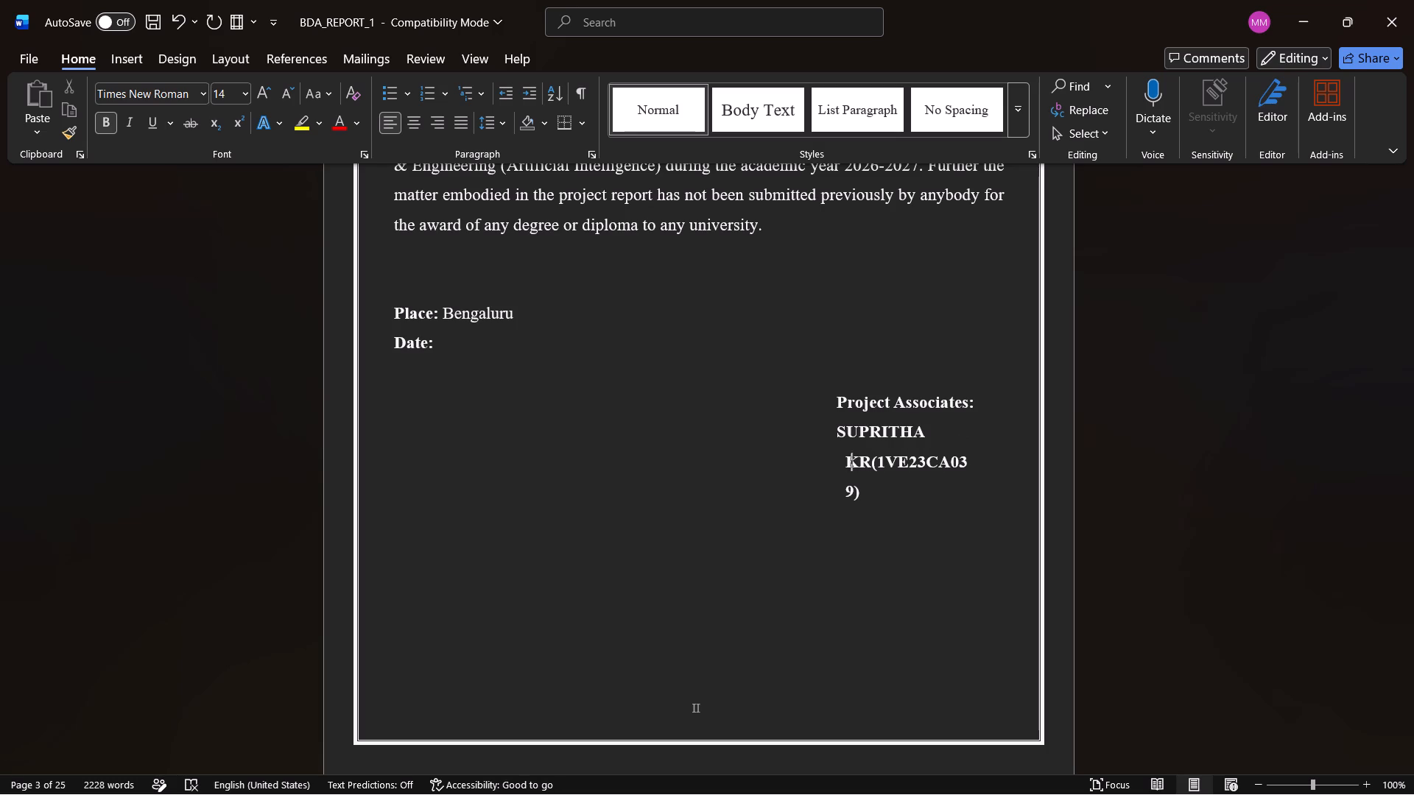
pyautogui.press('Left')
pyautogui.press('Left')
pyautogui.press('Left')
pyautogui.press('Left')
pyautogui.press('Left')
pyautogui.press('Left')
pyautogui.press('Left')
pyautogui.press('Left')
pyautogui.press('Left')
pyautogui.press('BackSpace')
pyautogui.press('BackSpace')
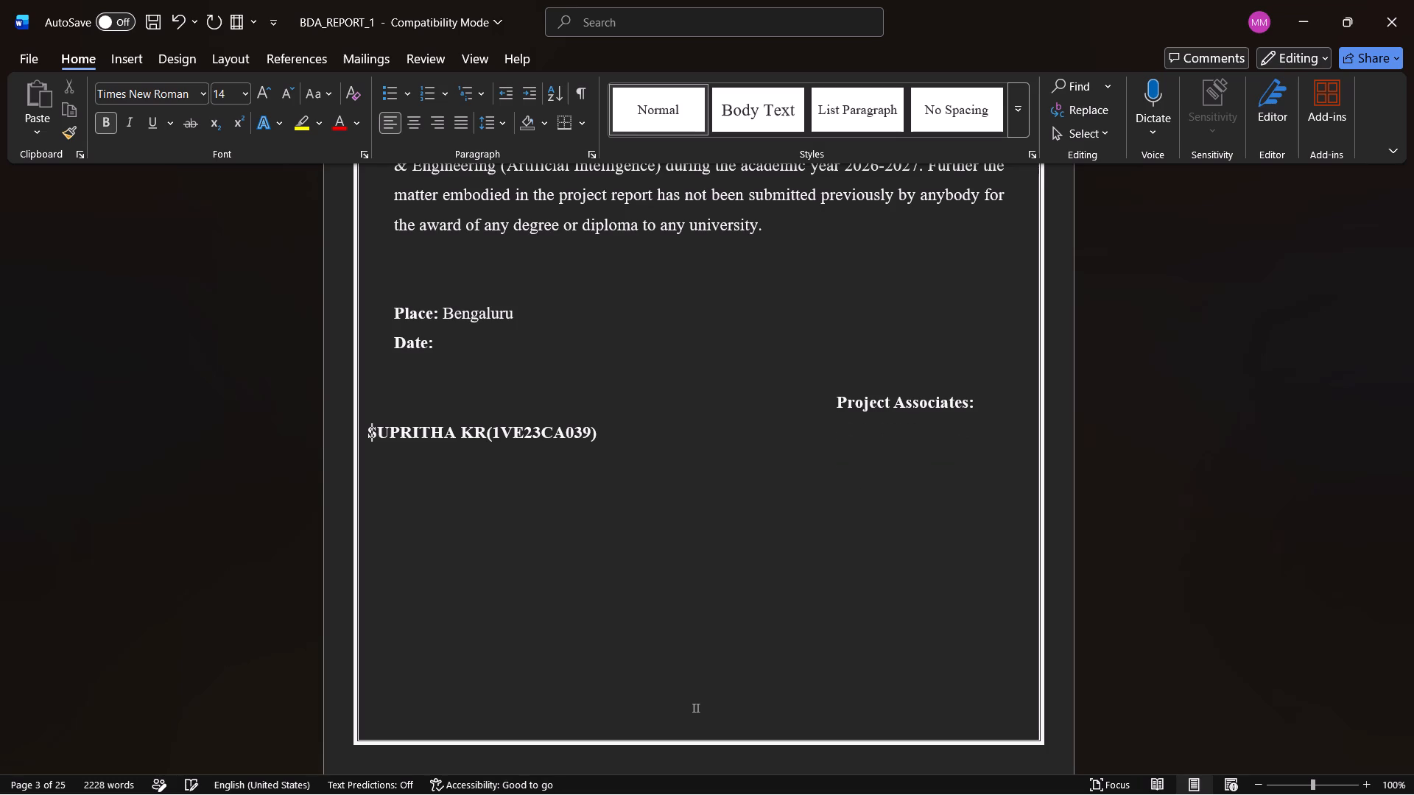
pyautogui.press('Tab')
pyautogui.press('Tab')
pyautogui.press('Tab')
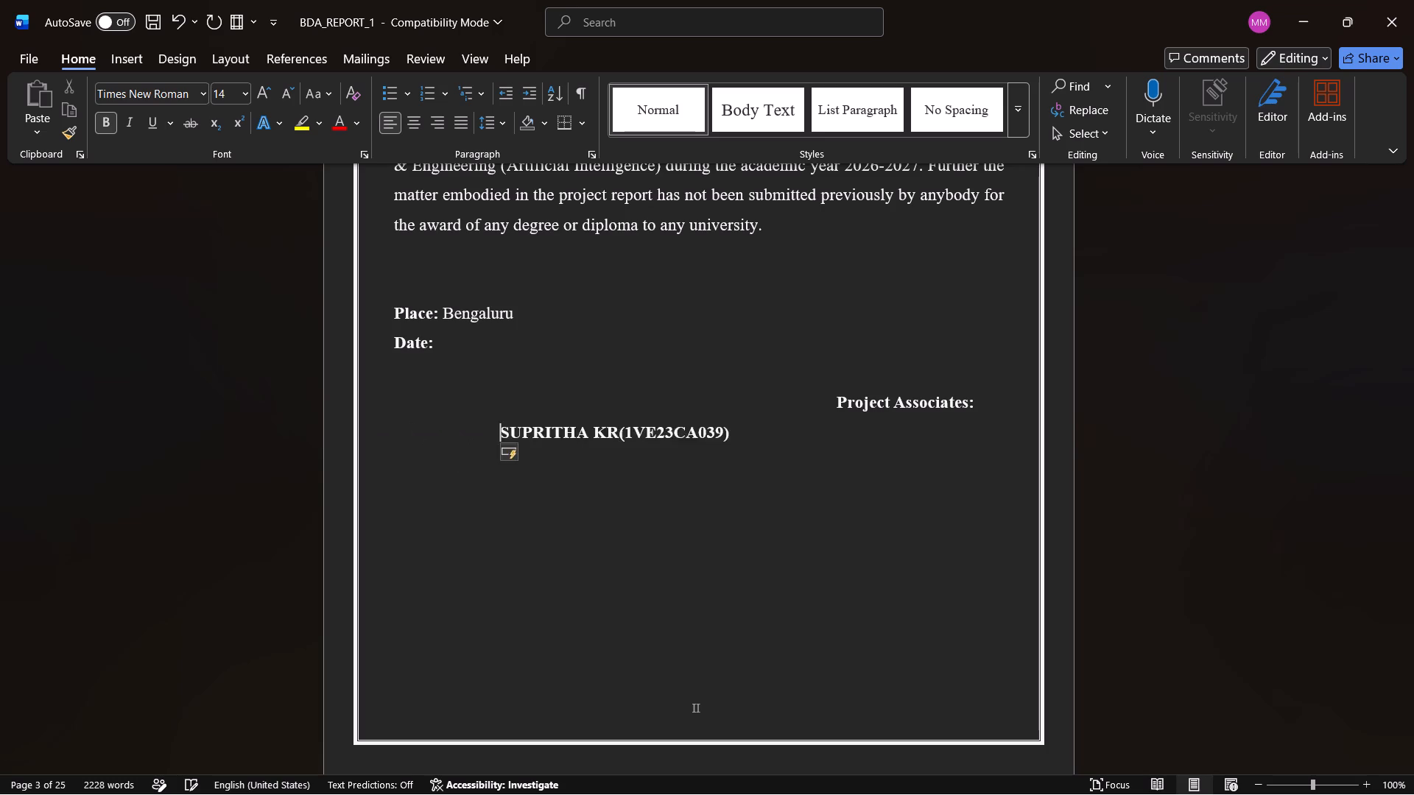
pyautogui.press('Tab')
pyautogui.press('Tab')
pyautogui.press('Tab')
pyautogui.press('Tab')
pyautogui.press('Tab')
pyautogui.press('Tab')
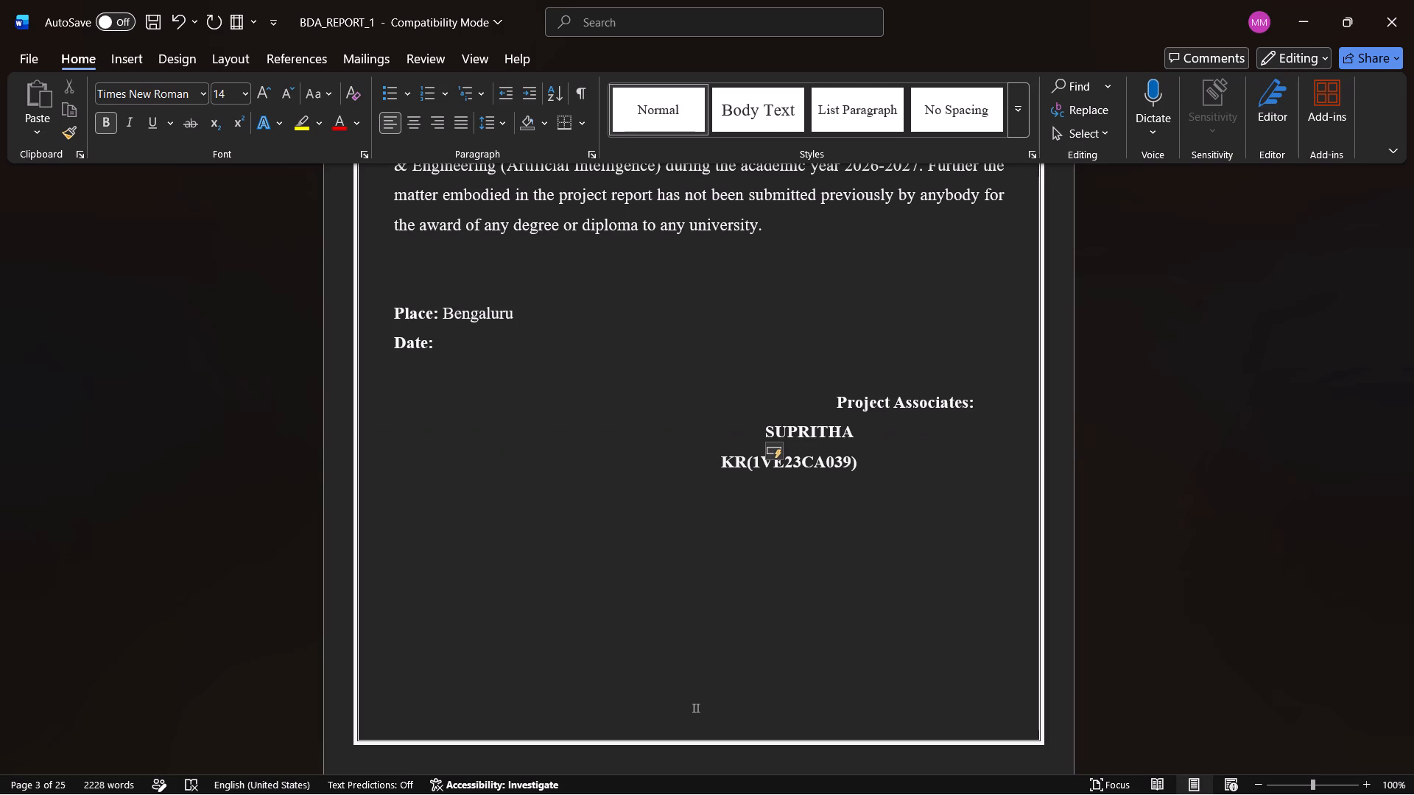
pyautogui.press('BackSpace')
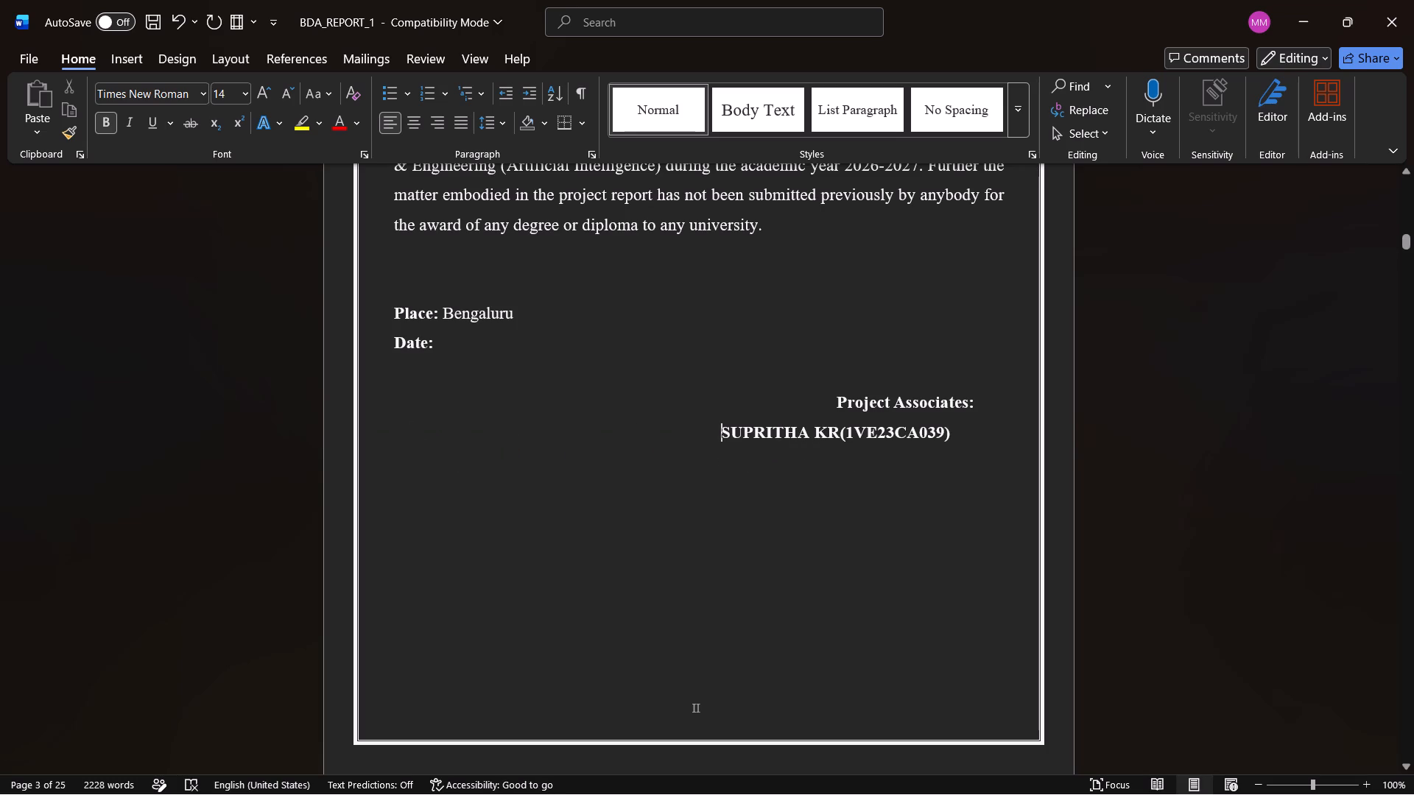
# Move the bracketed roll number onto its own line beneath the student's name on the declaration page.
pyautogui.click(840, 428)
pyautogui.press('Return')
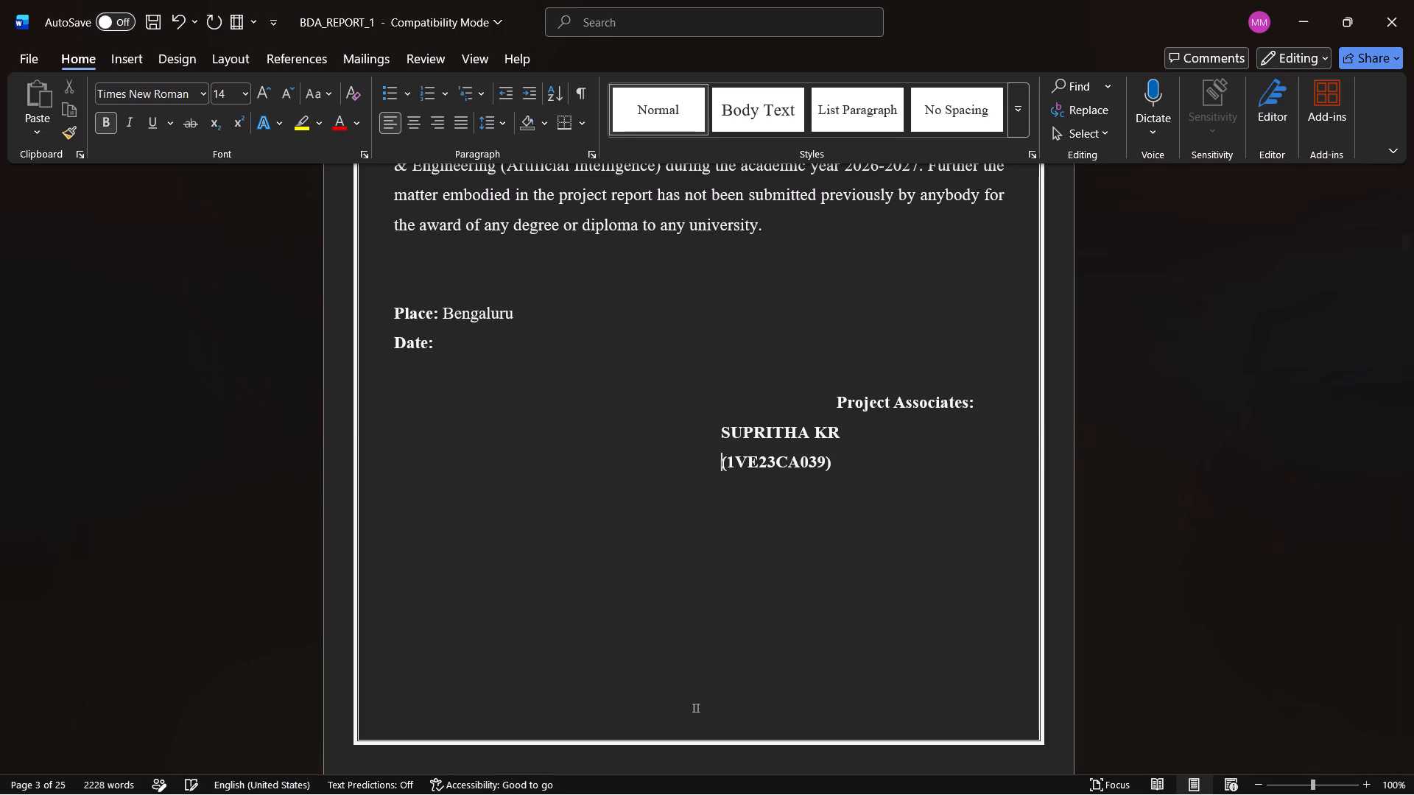
# Remove the gap and indent before "Project Associates:" and re-indent the heading so it sits above the student's name and roll number.
pyautogui.click(836, 403)
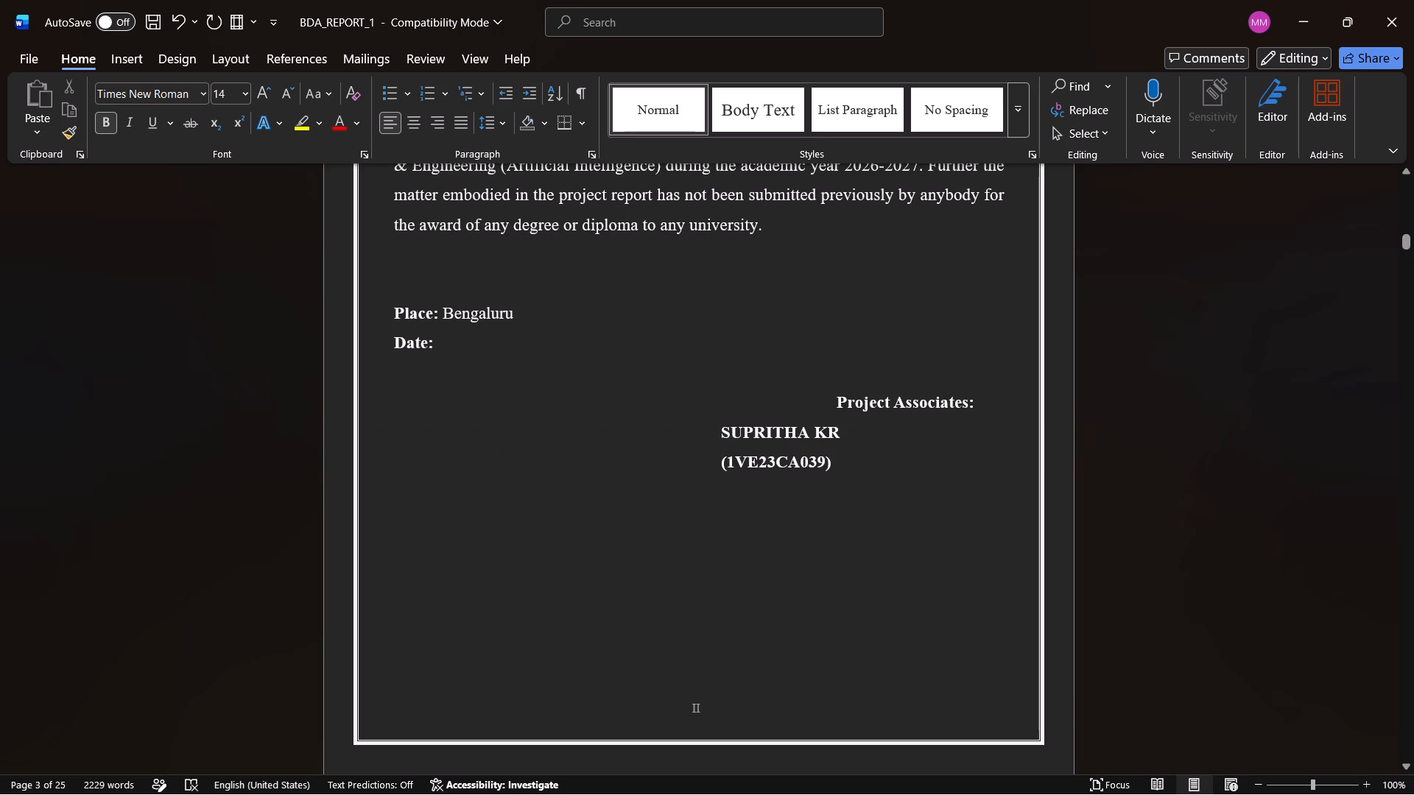
pyautogui.press('BackSpace')
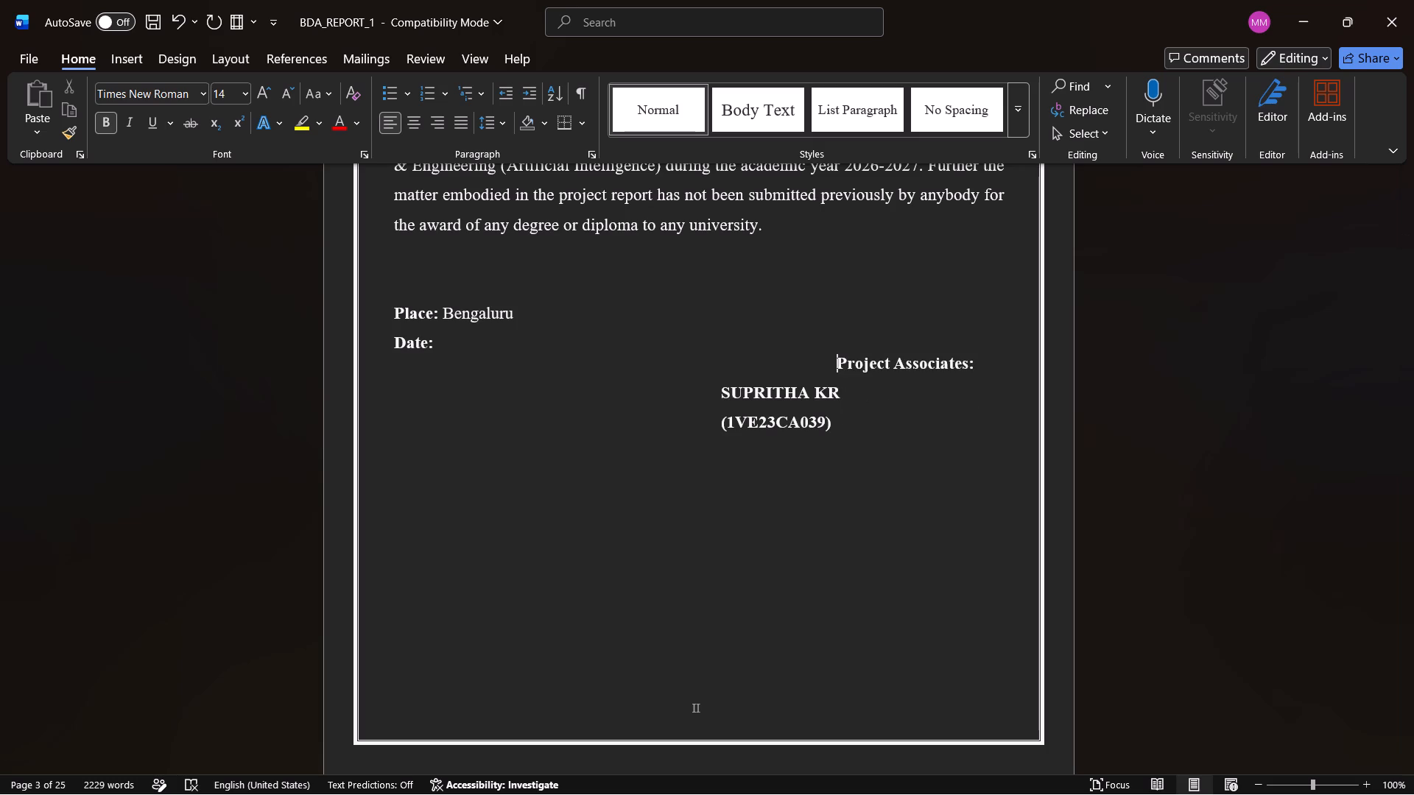
pyautogui.press('Return')
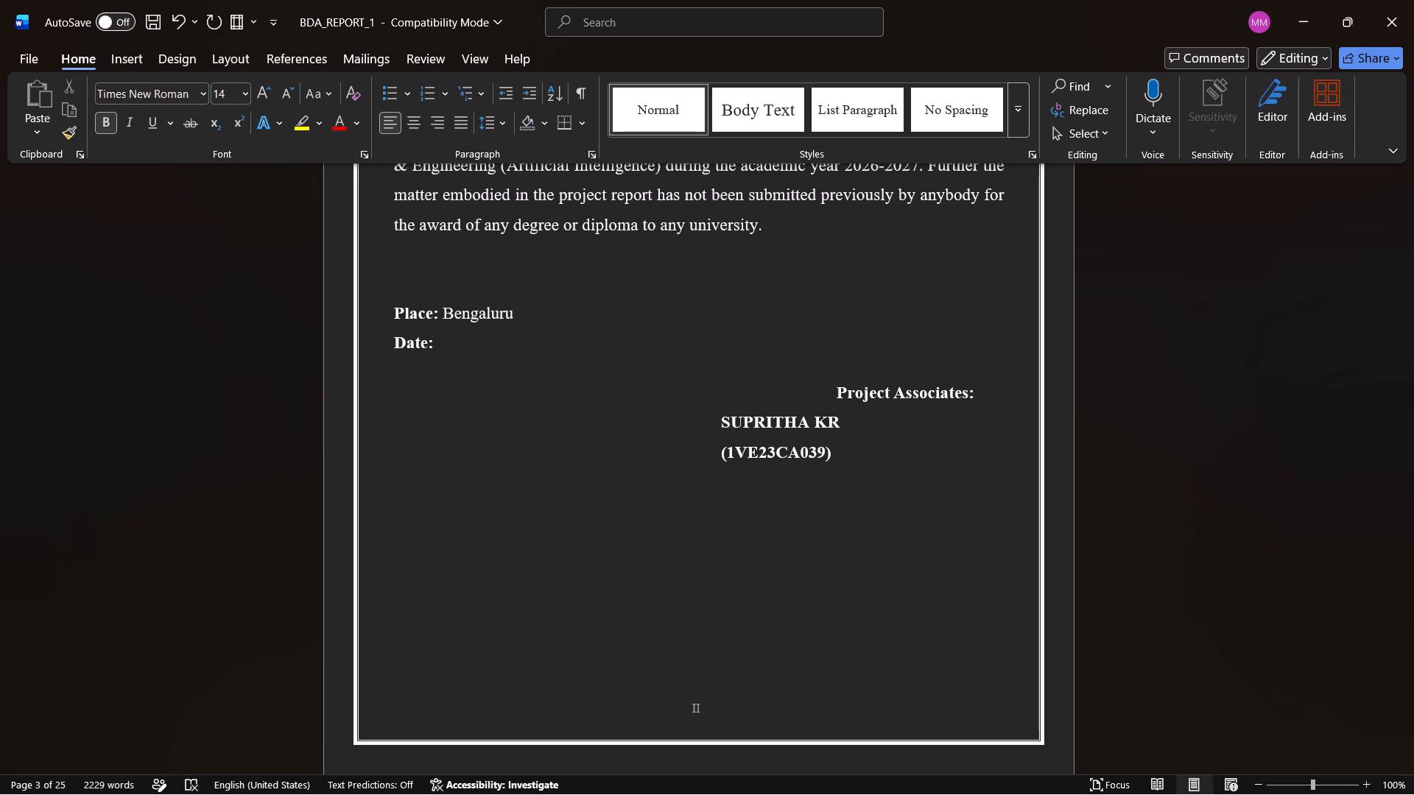
pyautogui.press('BackSpace')
pyautogui.press('BackSpace')
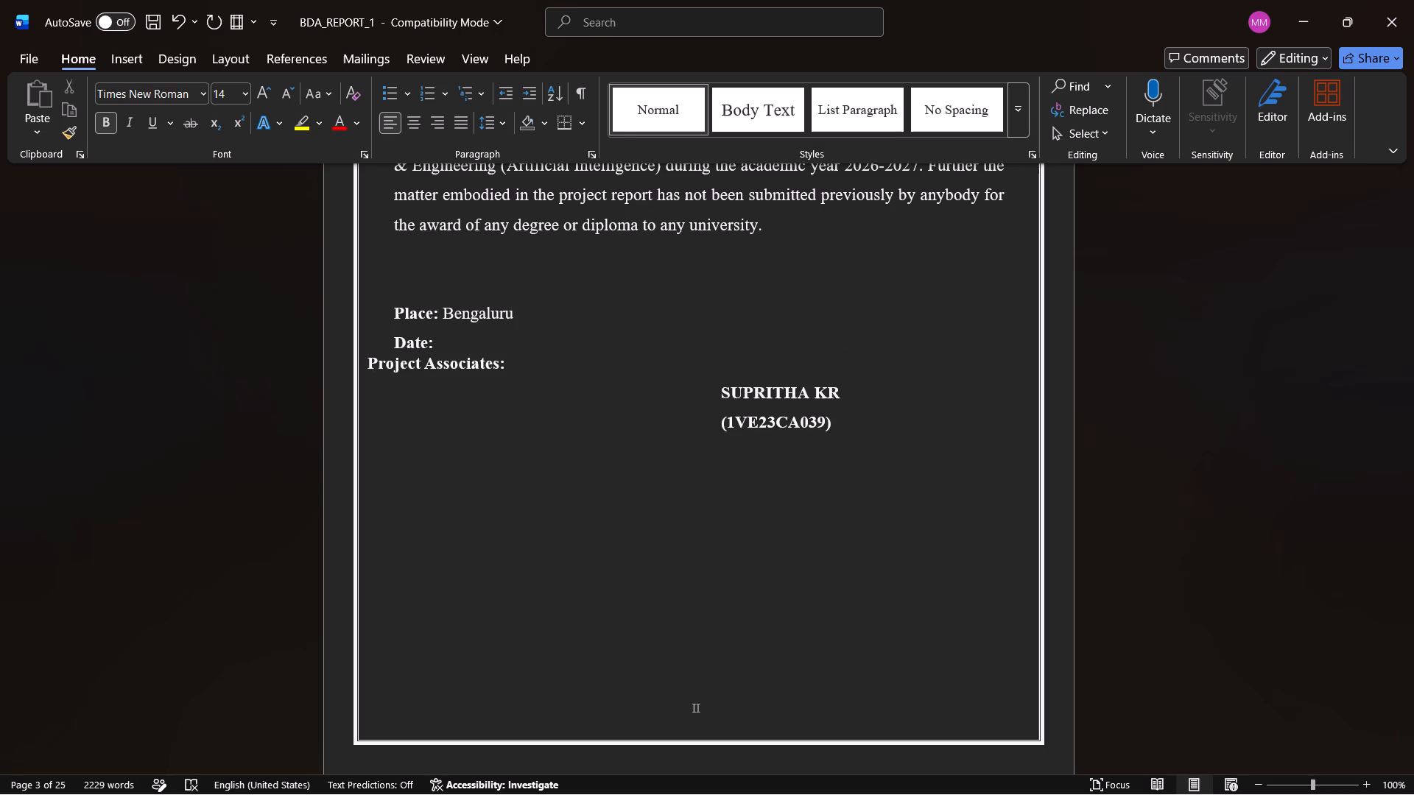
pyautogui.press('Tab')
pyautogui.press('Tab')
pyautogui.press('Tab')
pyautogui.press('Tab')
pyautogui.press('Tab')
pyautogui.press('Tab')
pyautogui.press('Tab')
pyautogui.press('Tab')
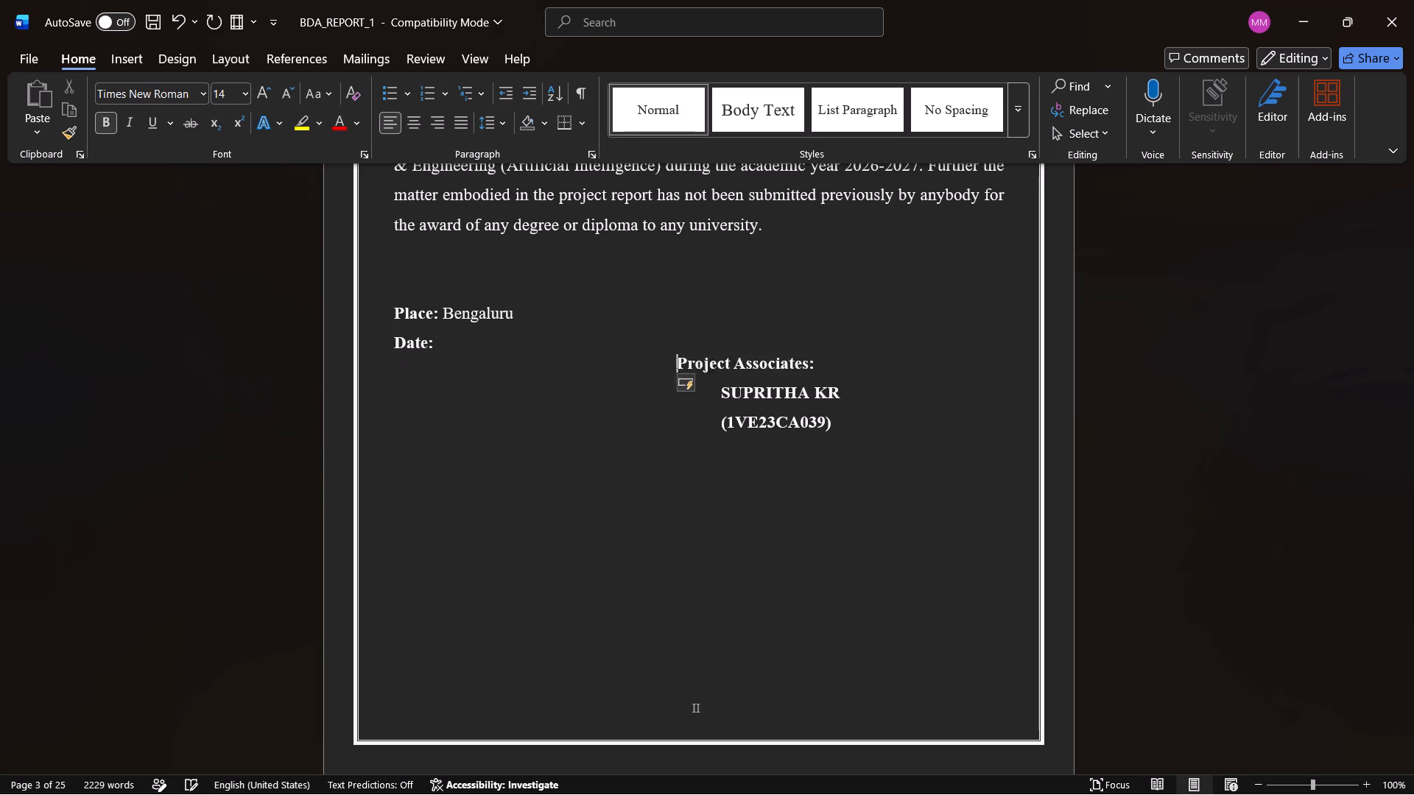
pyautogui.press('Tab')
pyautogui.press('BackSpace')
pyautogui.press('space')
pyautogui.press('space')
pyautogui.press('space')
pyautogui.press('space')
pyautogui.press('space')
pyautogui.press('space')
pyautogui.press('space')
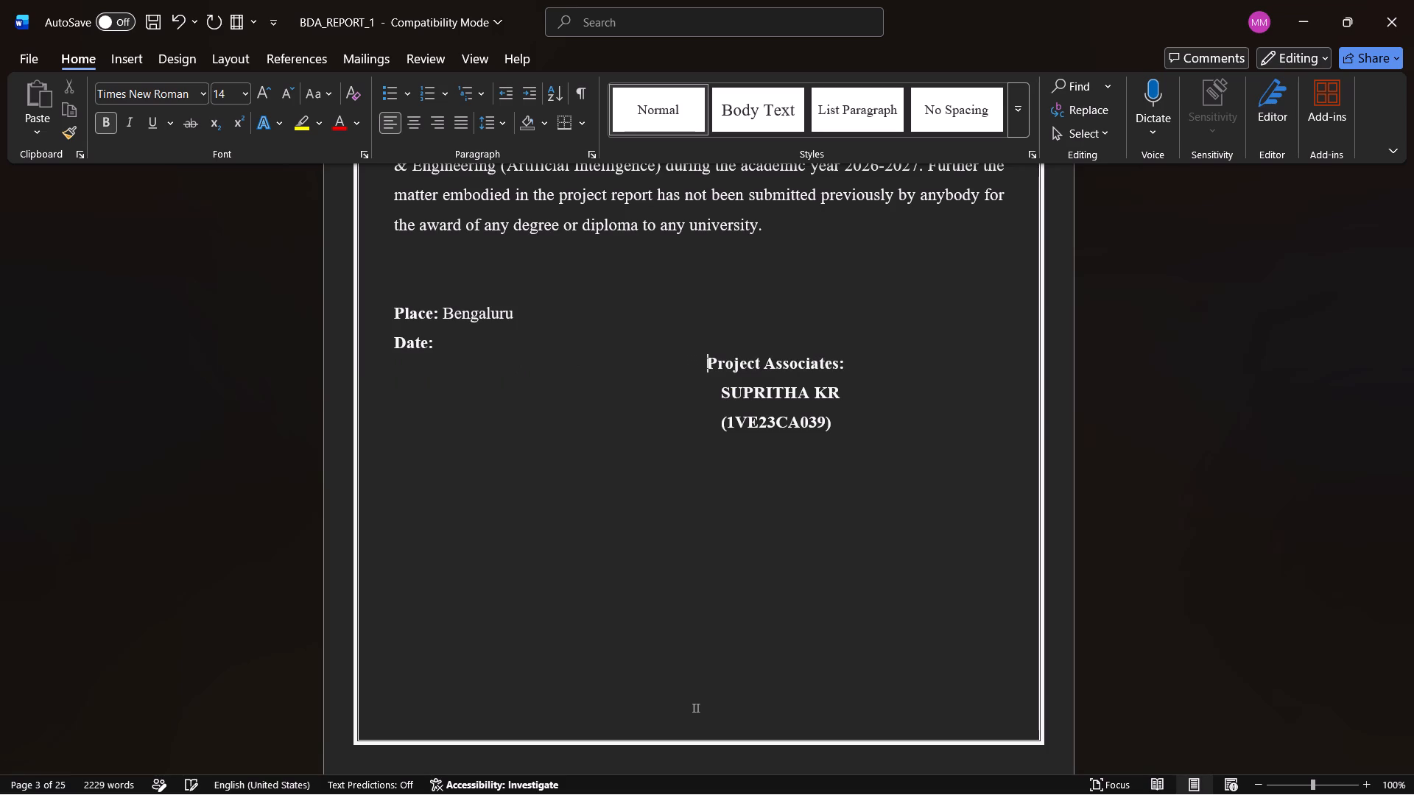
pyautogui.press('space')
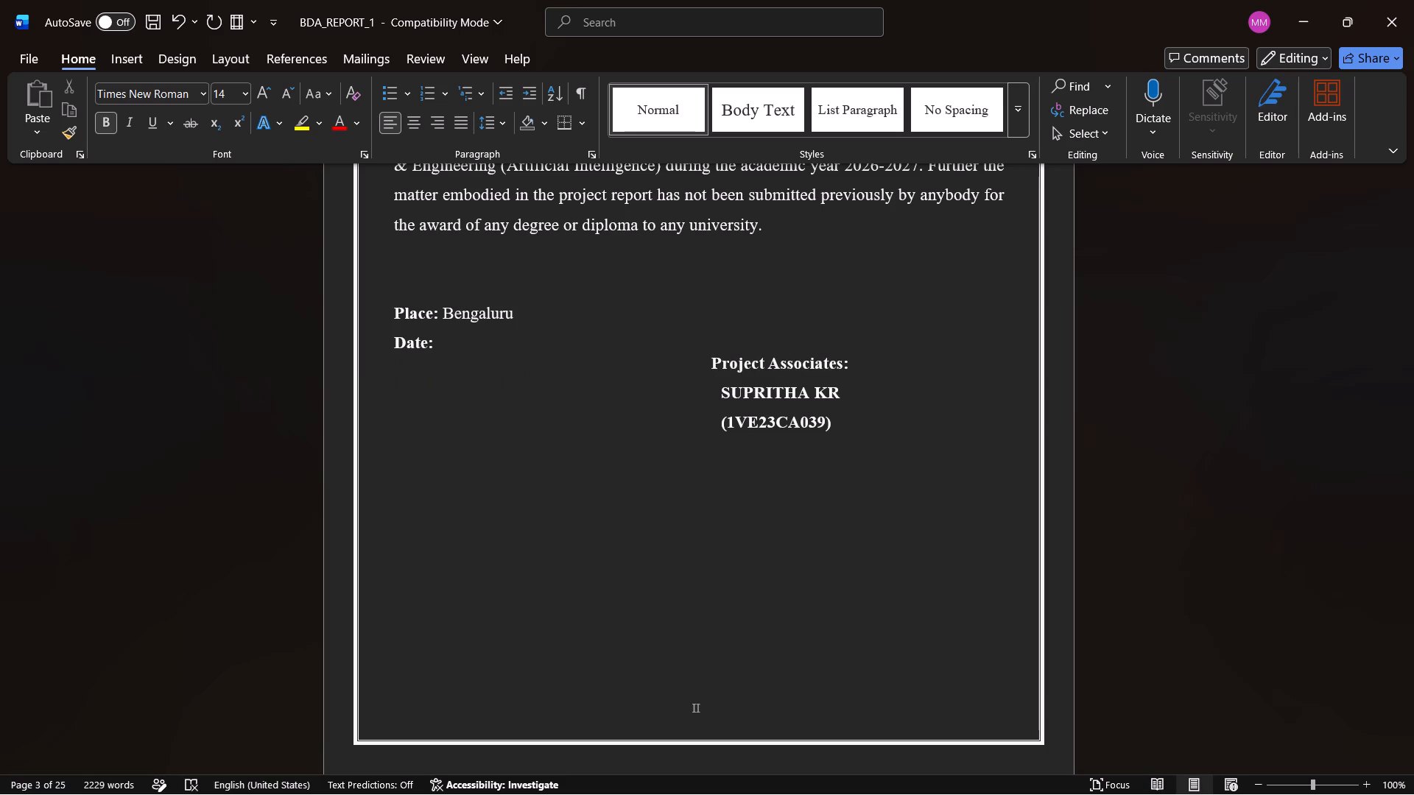
# Right-align the "Project Associates:" heading, student's name and roll number on the declaration page.
pyautogui.moveTo(698, 359); pyautogui.dragTo(904, 539)
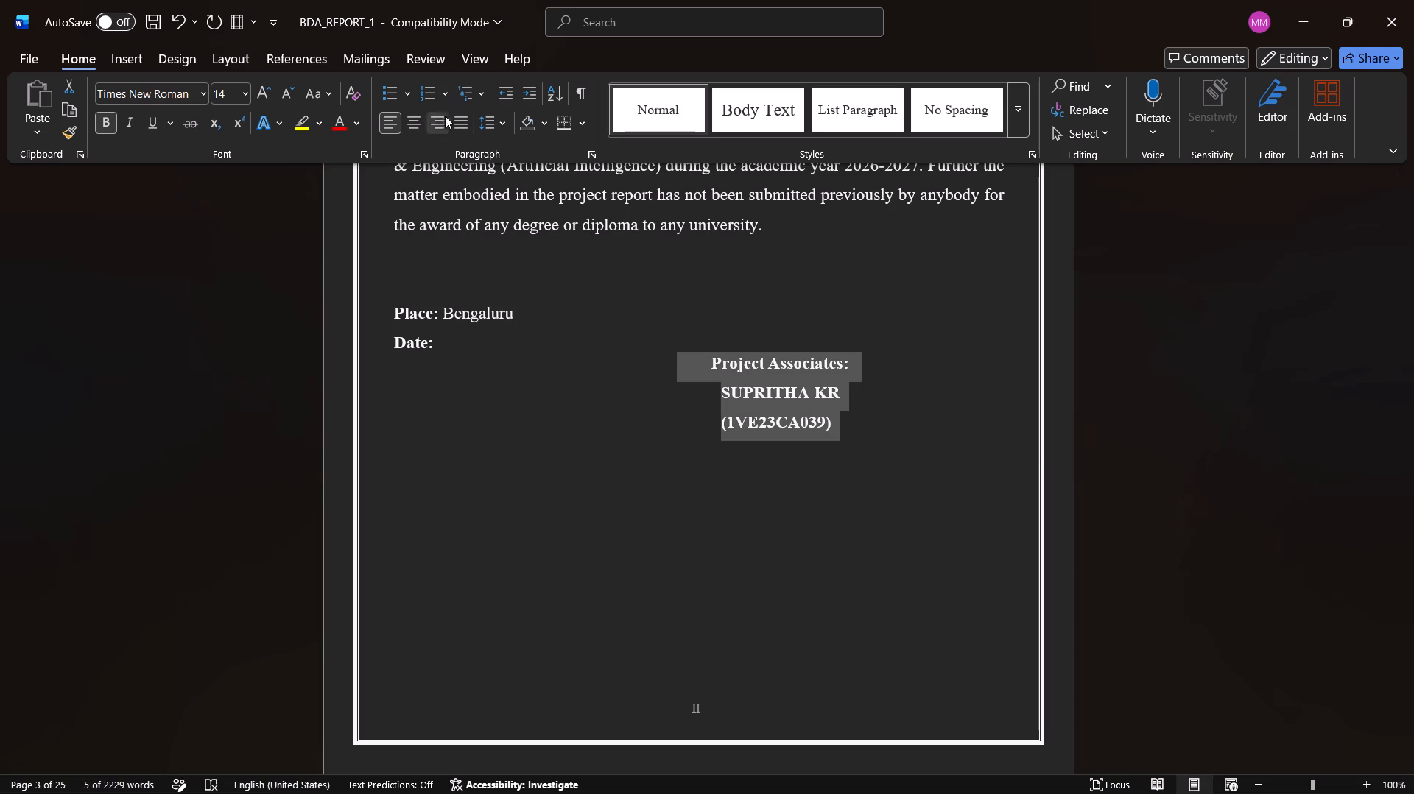
pyautogui.click(439, 126)
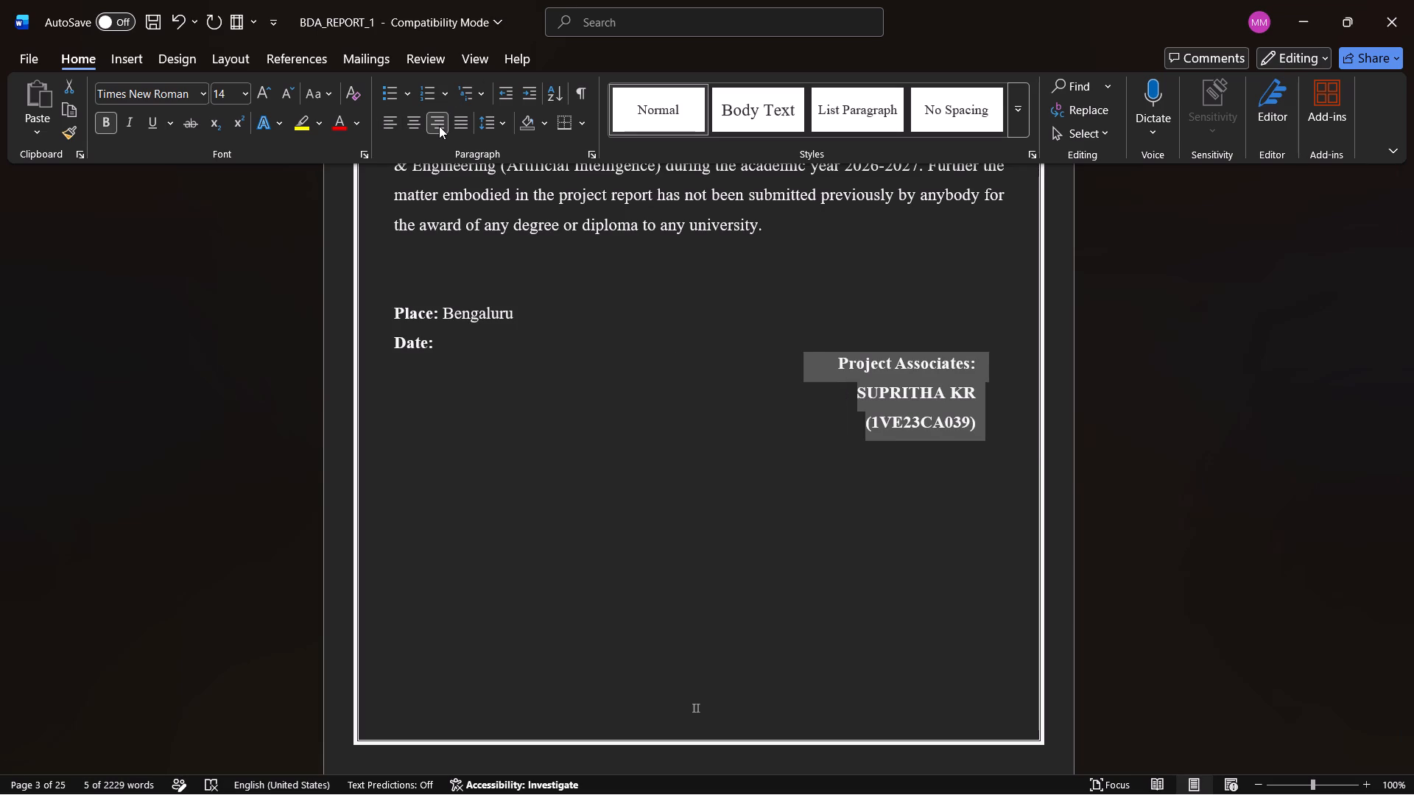
# Insert five blank lines above "Project Associates:" to move the signature block down the declaration page.
pyautogui.click(808, 353)
pyautogui.click(832, 365)
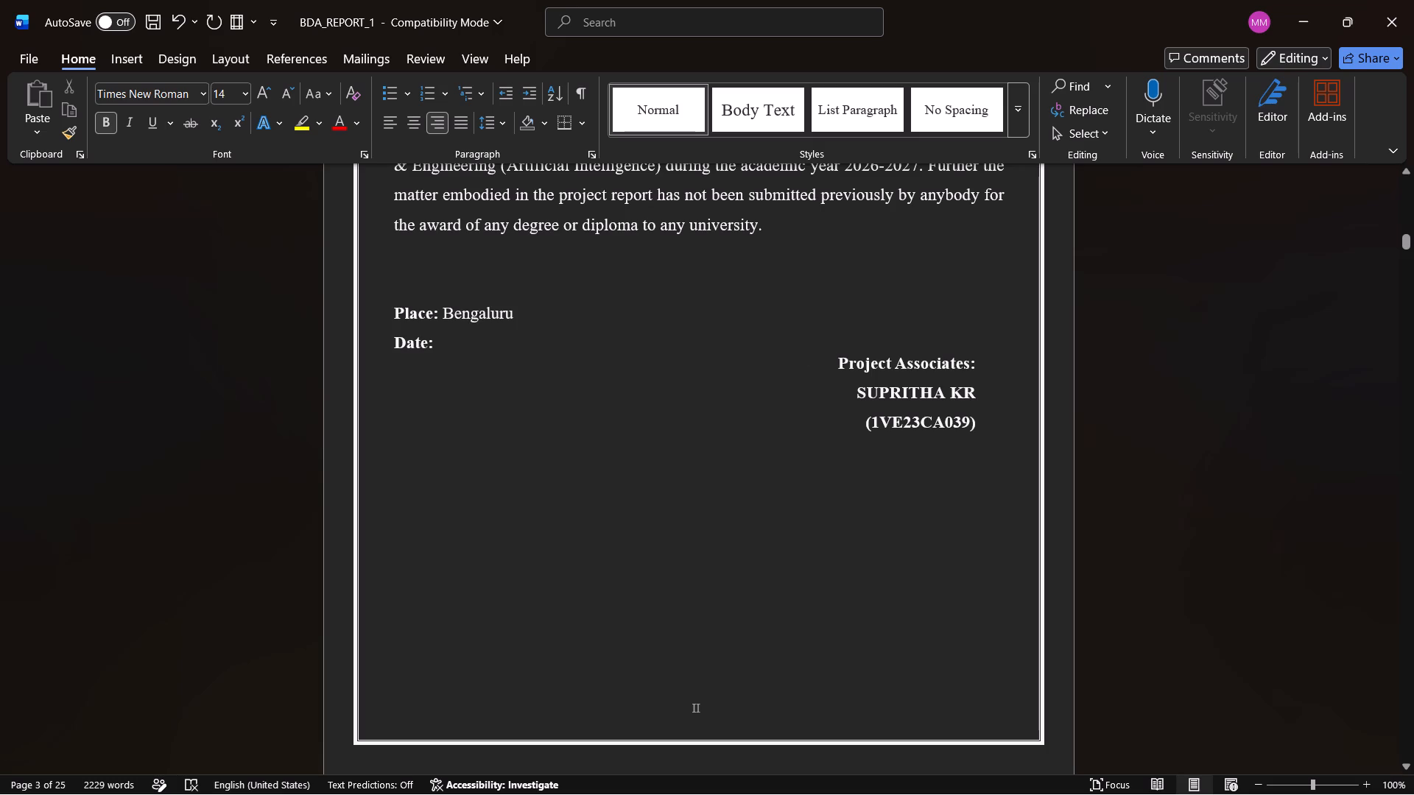
pyautogui.press('Return')
pyautogui.press('Return')
pyautogui.press('Return')
pyautogui.press('Return')
pyautogui.press('Return')
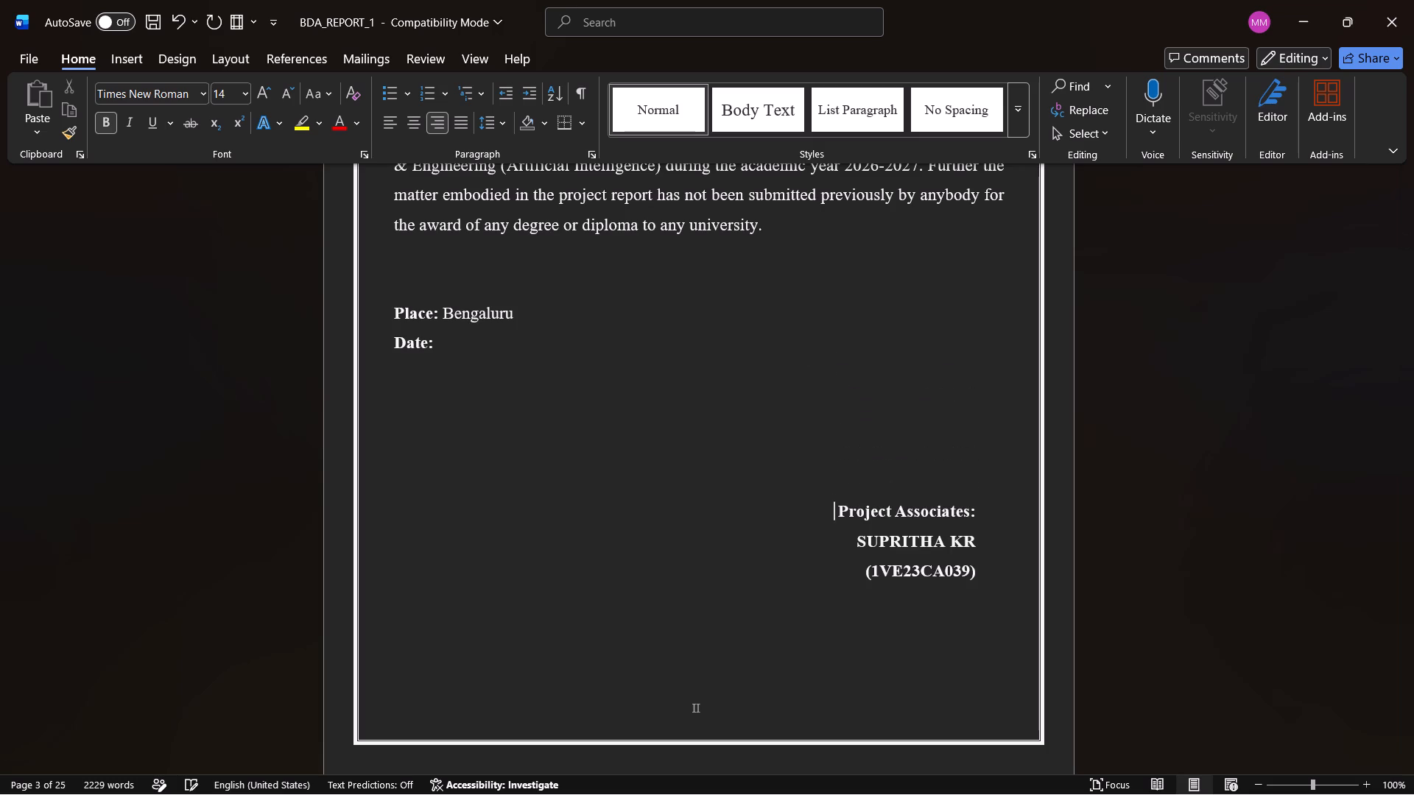
# Delete the spacing immediately before the student's name beneath "Project Associates:".
pyautogui.click(857, 546)
pyautogui.press('BackSpace')
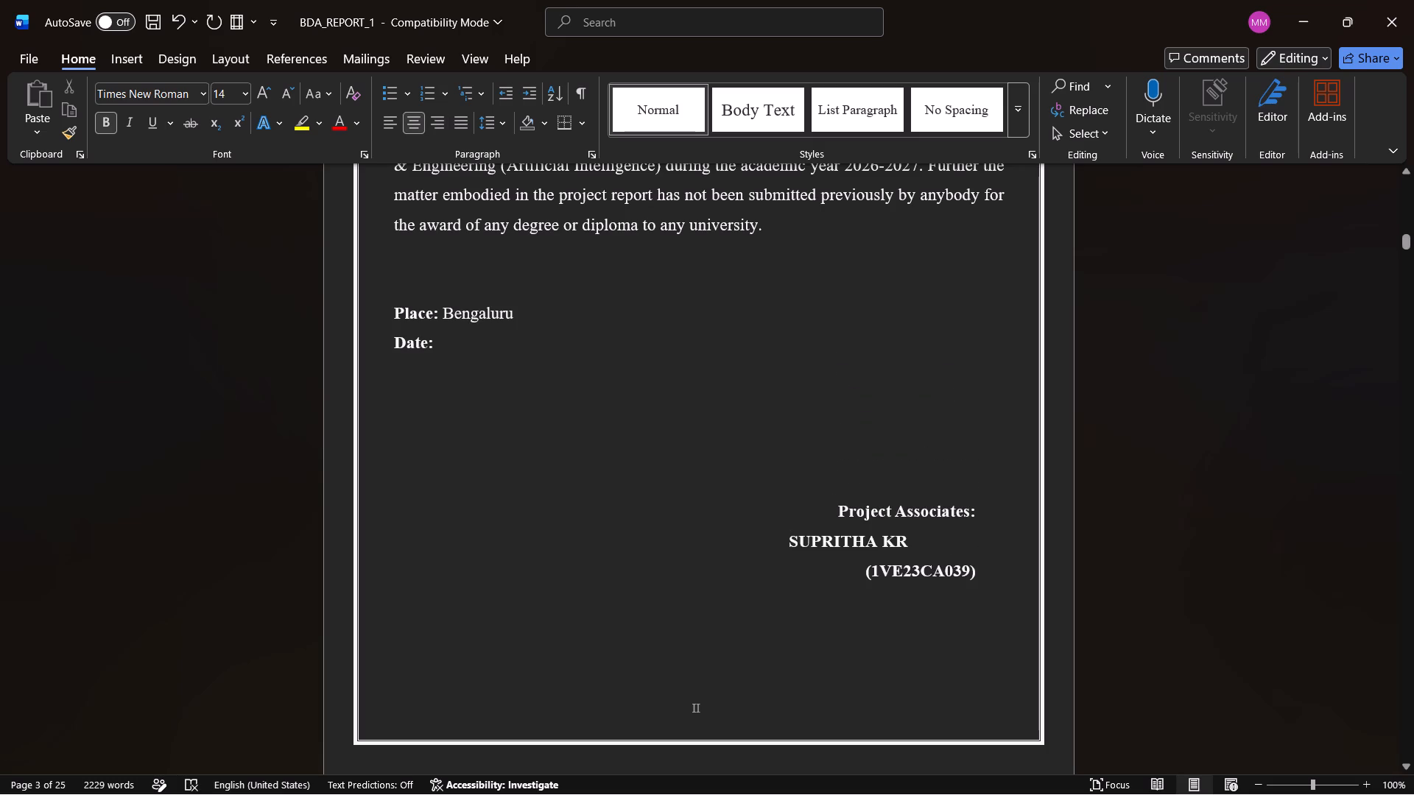
# Indent the student's name on the declaration page so it sits centred beneath the "Project Associates:" heading.
pyautogui.press('Tab')
pyautogui.press('Tab')
pyautogui.press('Tab')
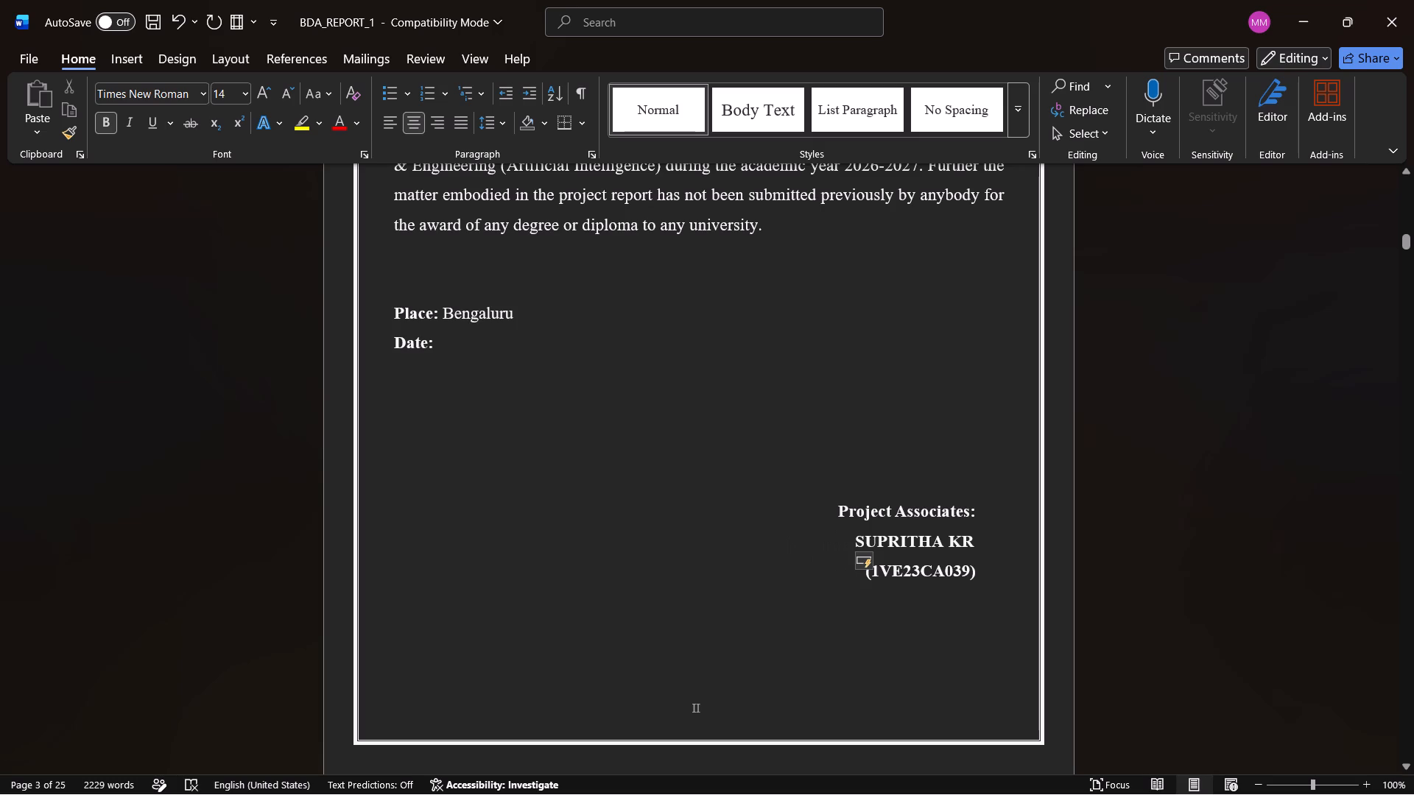
pyautogui.press('BackSpace')
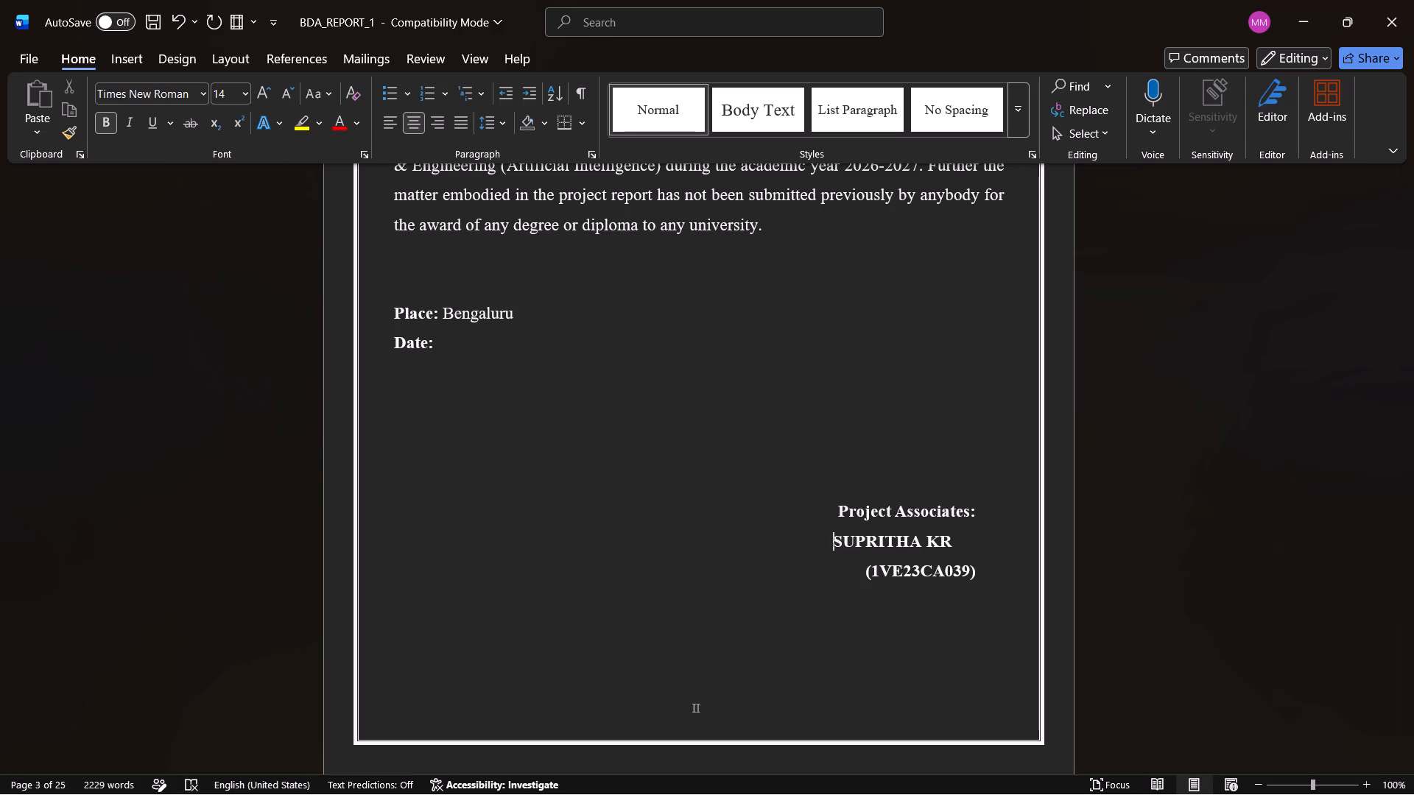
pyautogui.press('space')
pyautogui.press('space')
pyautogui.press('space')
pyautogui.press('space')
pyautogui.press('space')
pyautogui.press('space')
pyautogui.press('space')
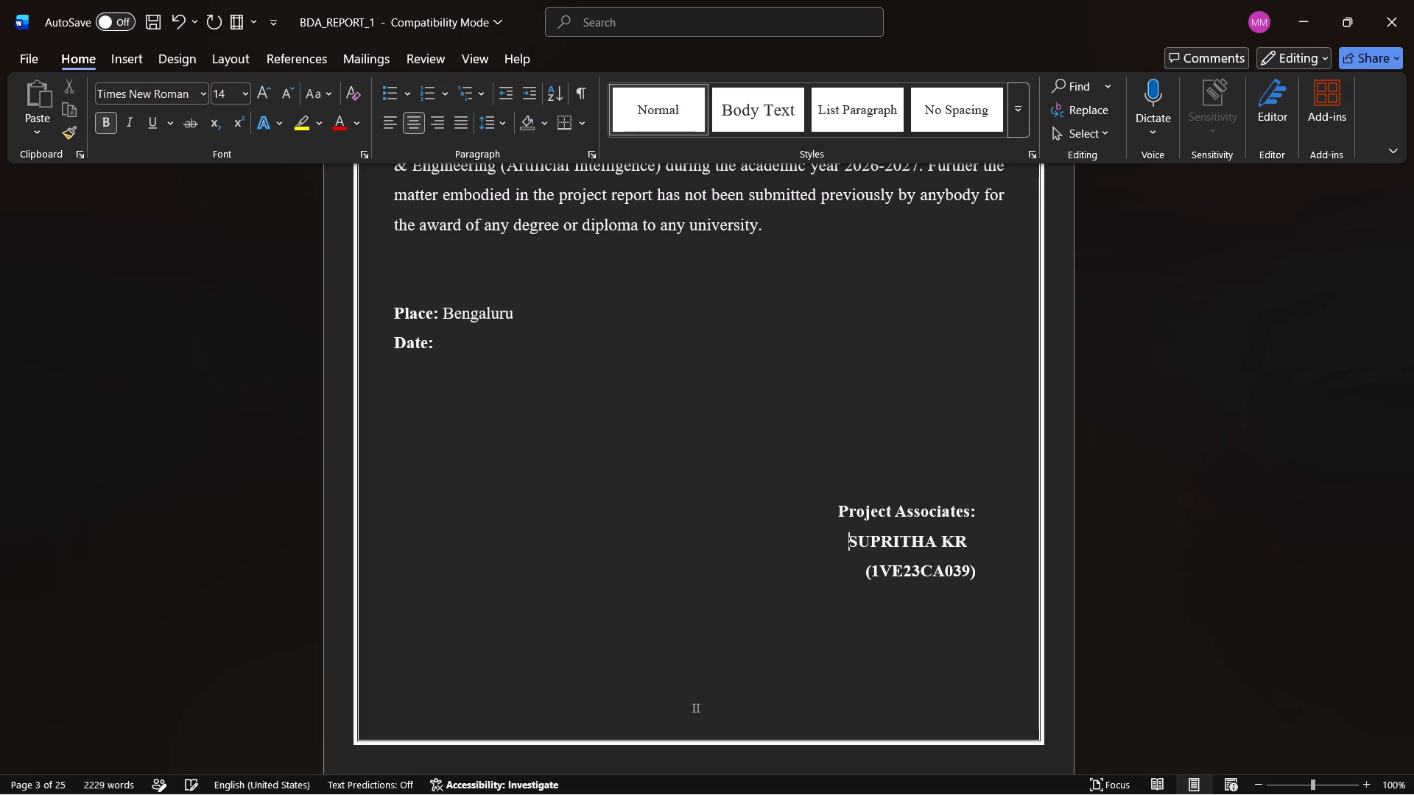
# Remove the roll number's right alignment and re-indent it so it lines up beneath the student's name.
pyautogui.click(867, 570)
pyautogui.press('BackSpace')
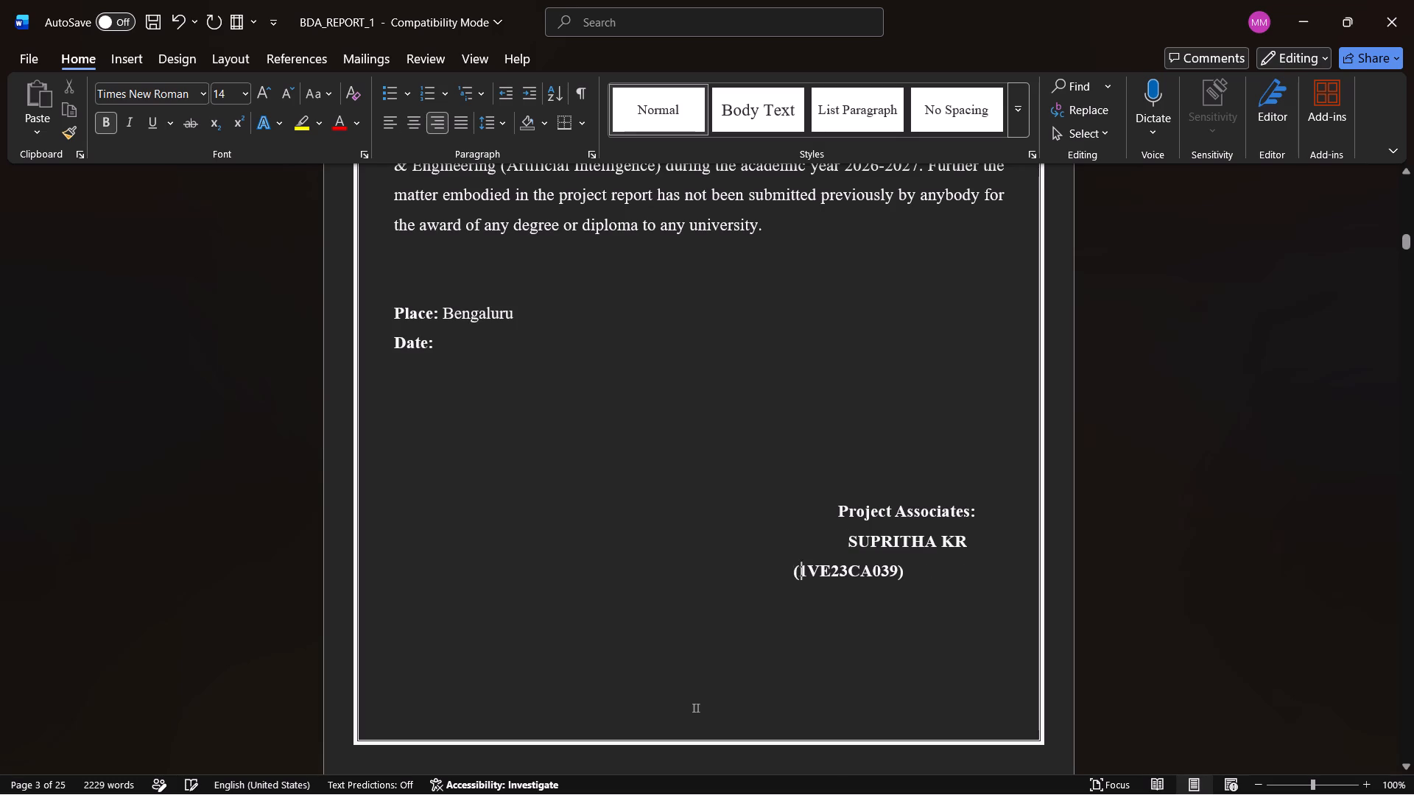
pyautogui.press('Tab')
pyautogui.press('Tab')
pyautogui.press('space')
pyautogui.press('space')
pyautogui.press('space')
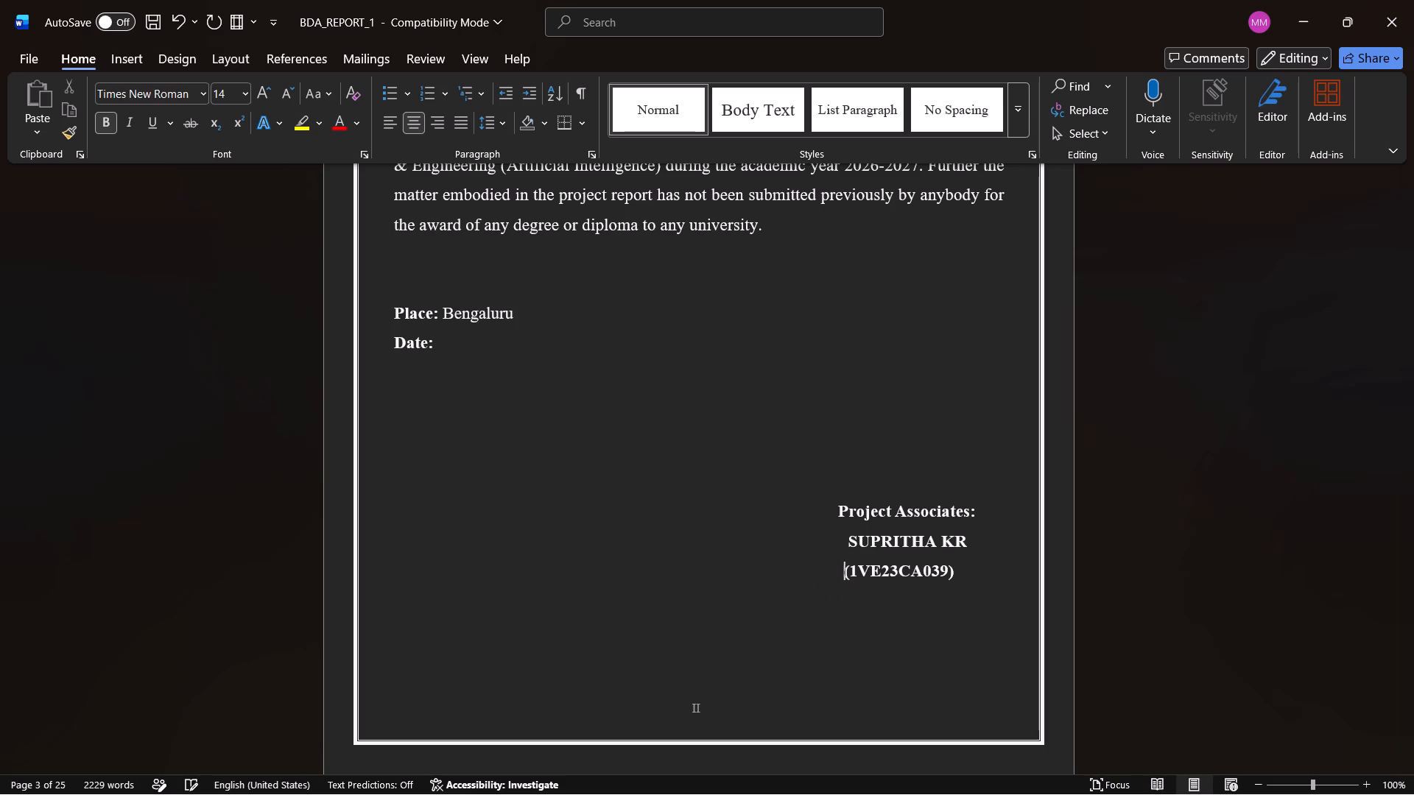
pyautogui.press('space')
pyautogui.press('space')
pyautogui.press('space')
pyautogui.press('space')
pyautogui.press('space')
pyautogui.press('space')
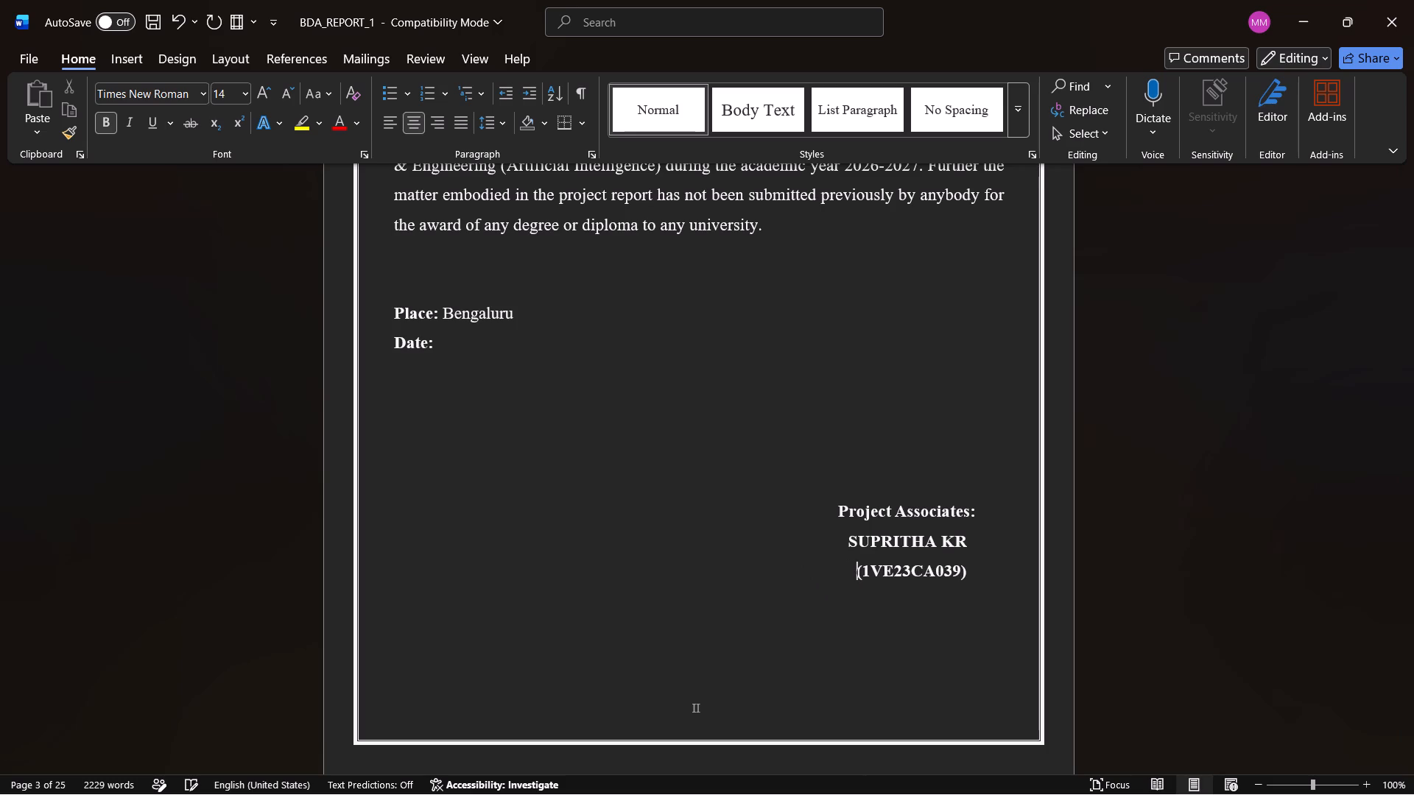
# Look over the acknowledgement and abstract pages that follow the declaration.
pyautogui.scroll(-1, 867, 570)
pyautogui.click(815, 476)
pyautogui.scroll(-1, 815, 476)
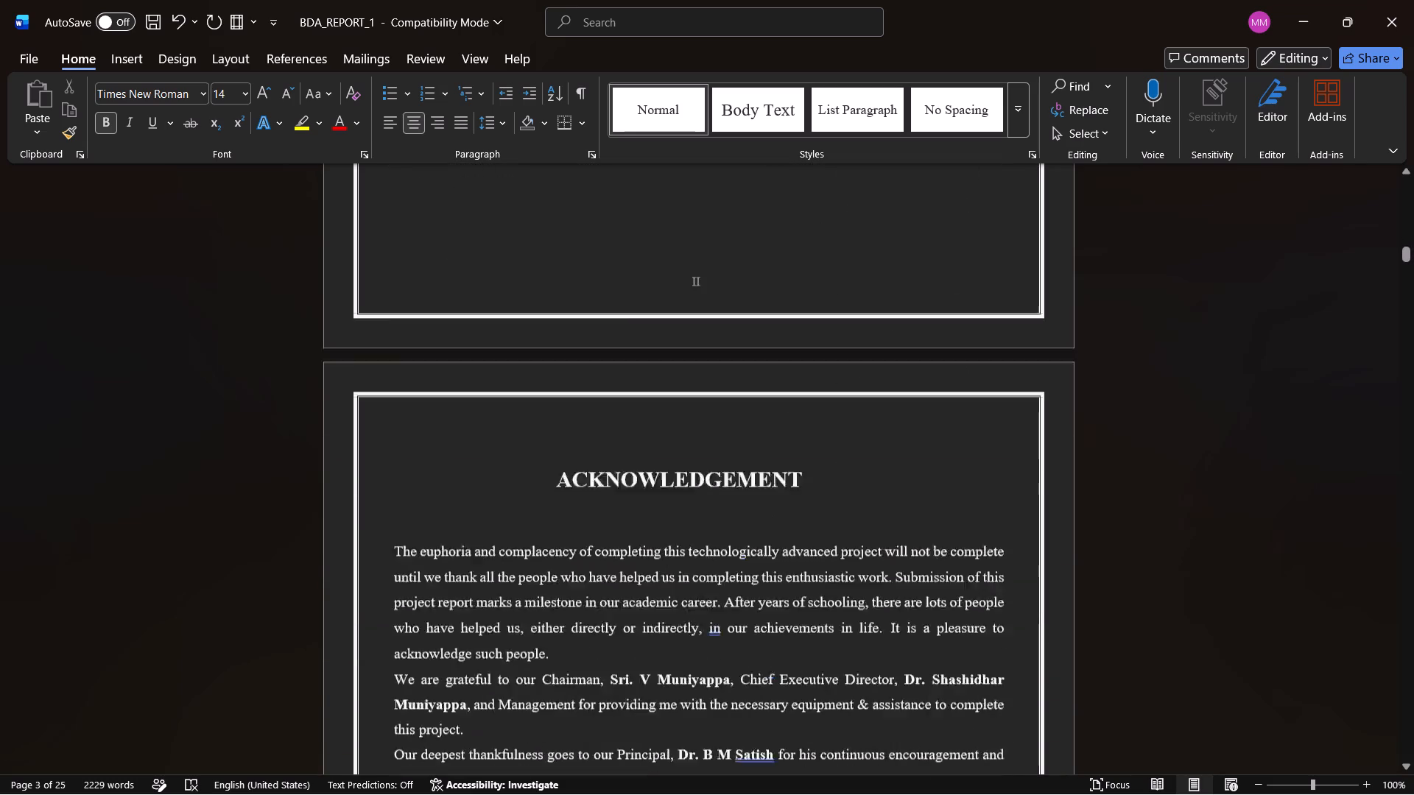
pyautogui.scroll(-4, 815, 476)
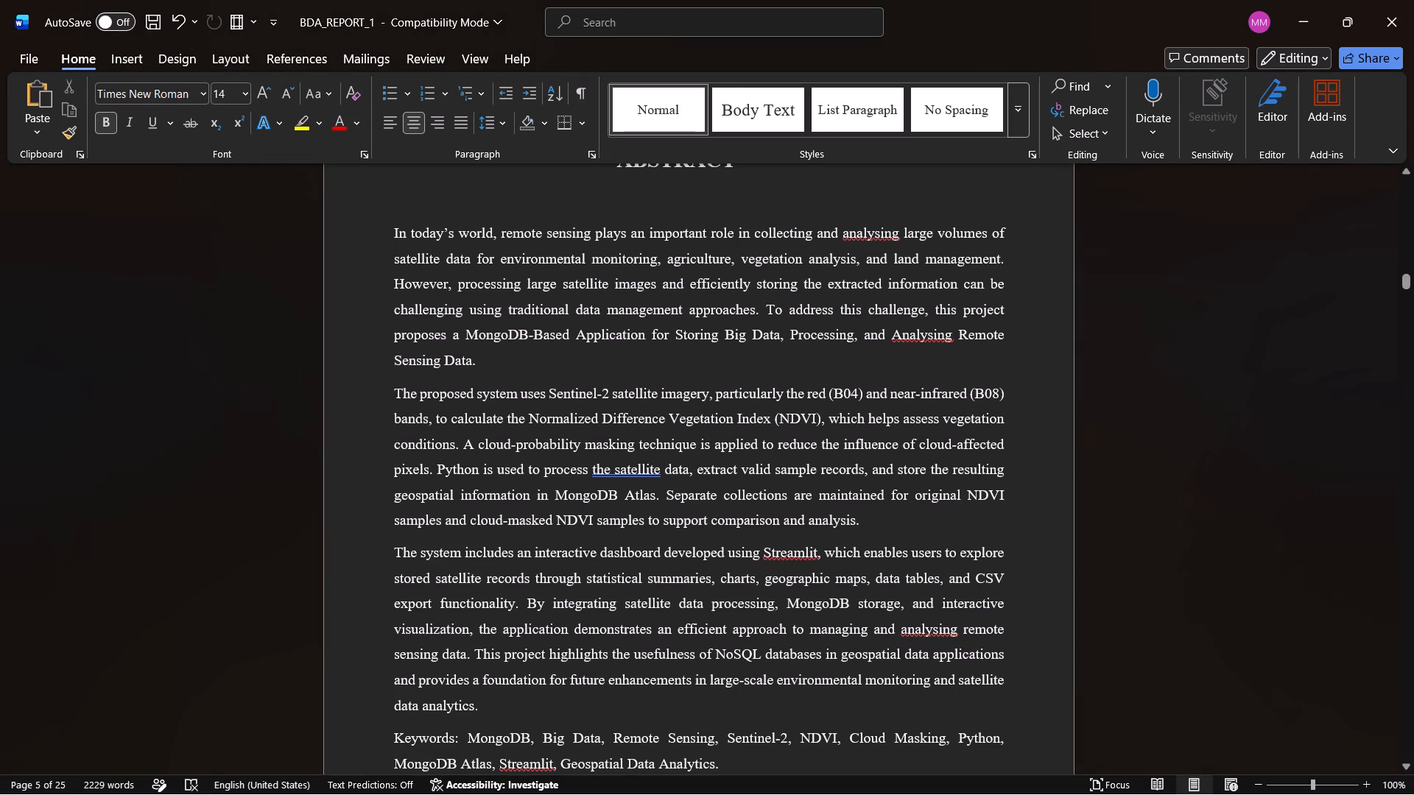
# Switch to the BDA_REPORT_1 Word document and replace the remote-sensing Abstract paragraphs and keywords with the copied text.
pyautogui.moveTo(395, 230); pyautogui.dragTo(711, 696)
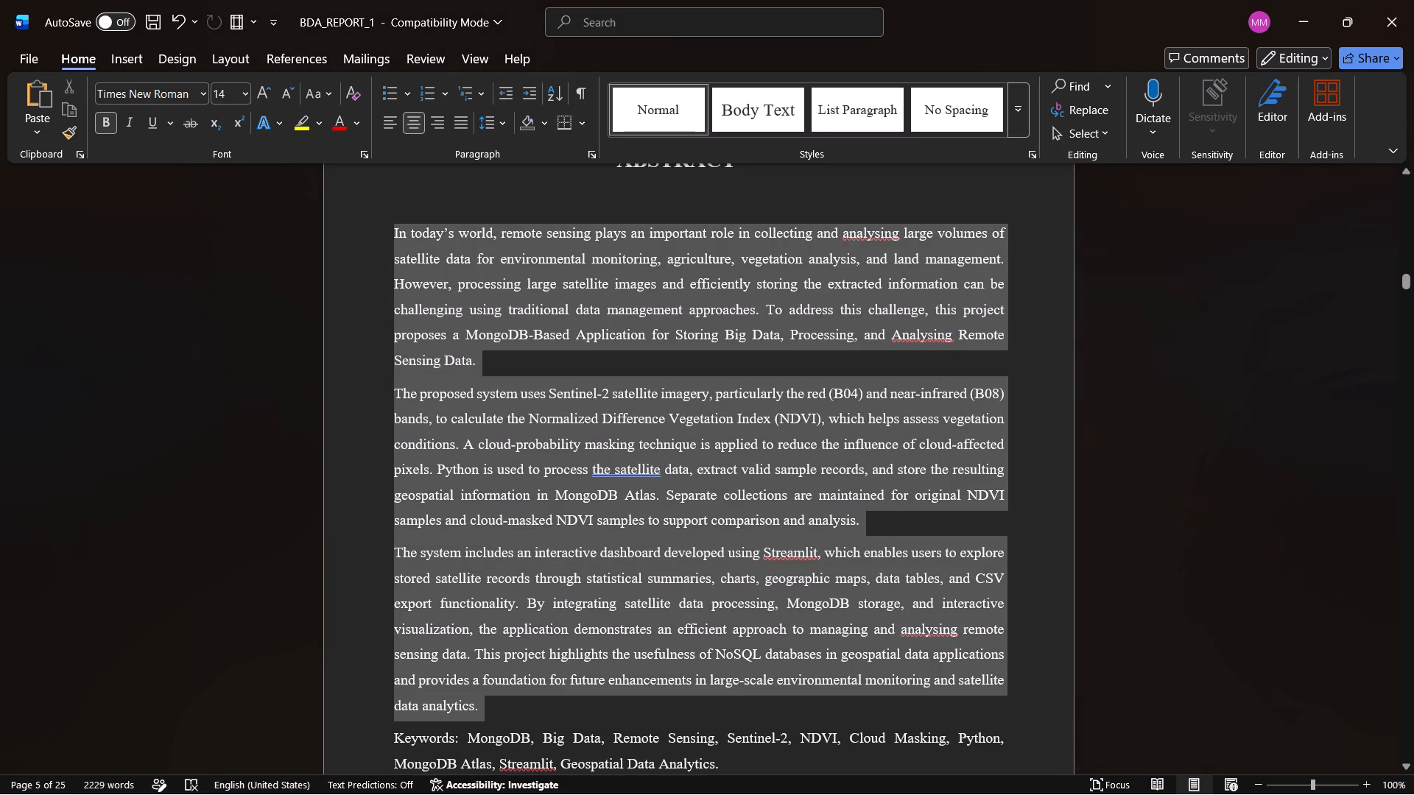
pyautogui.moveTo(711, 696); pyautogui.dragTo(695, 624)
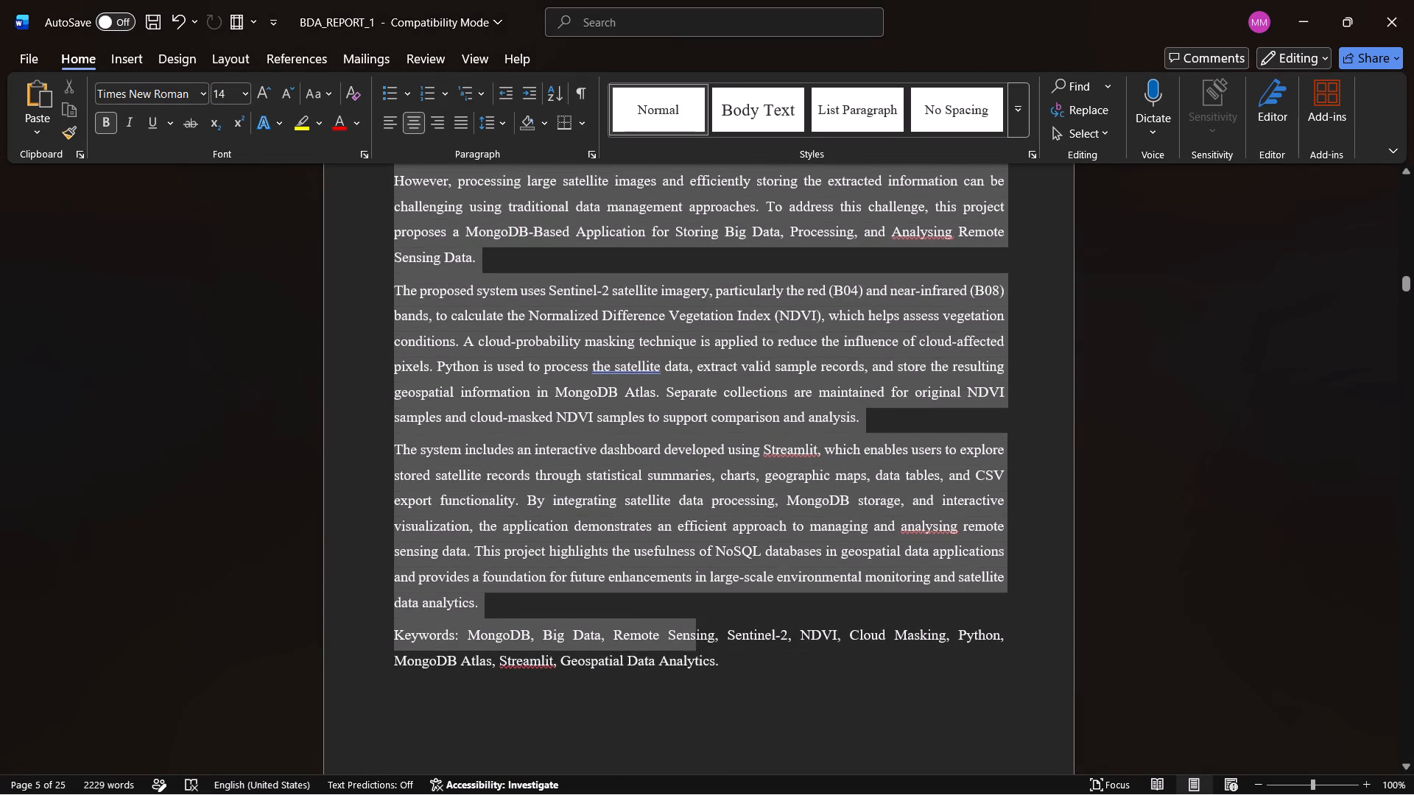
pyautogui.moveTo(695, 624); pyautogui.dragTo(725, 662)
pyautogui.hotkey('ctrl', 'v')
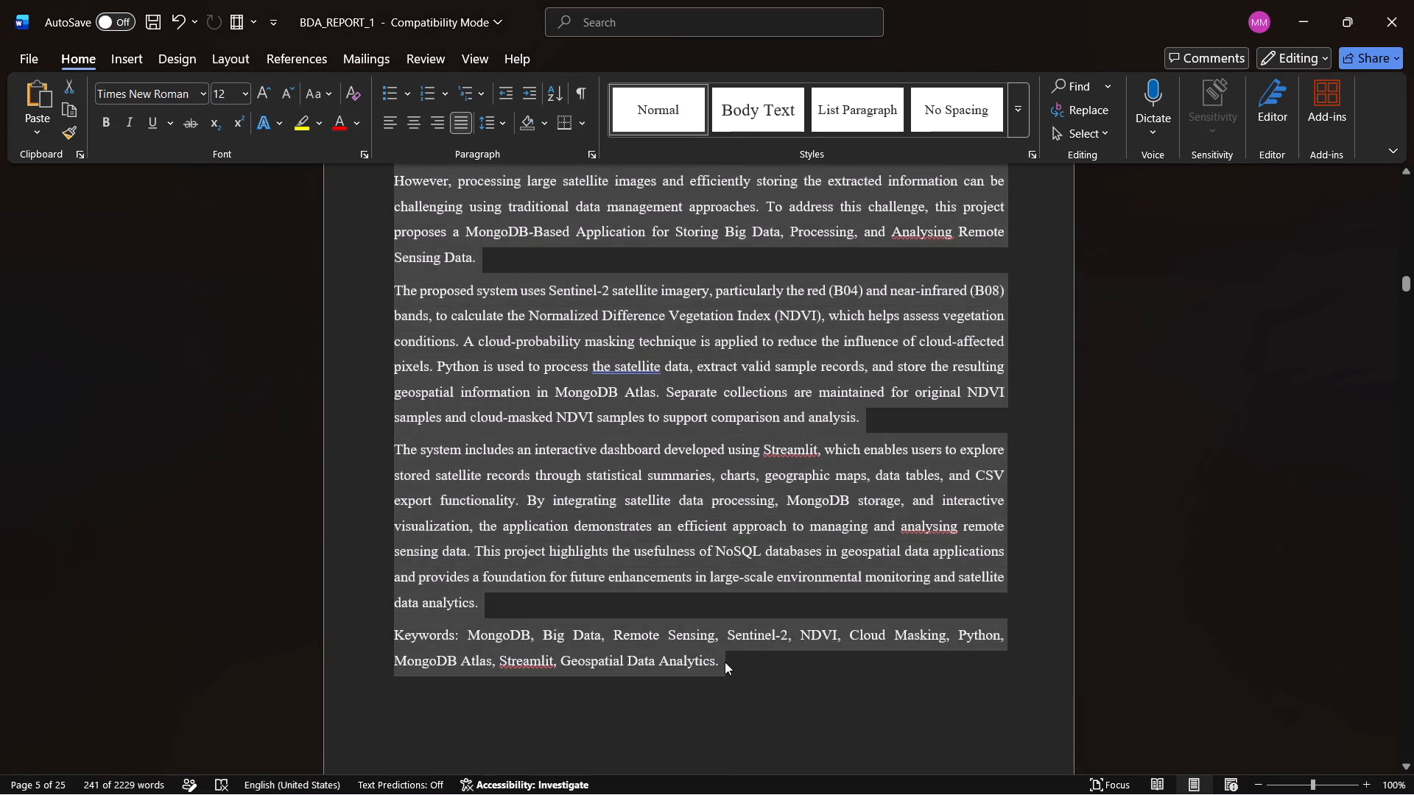
pyautogui.scroll(2, 725, 662)
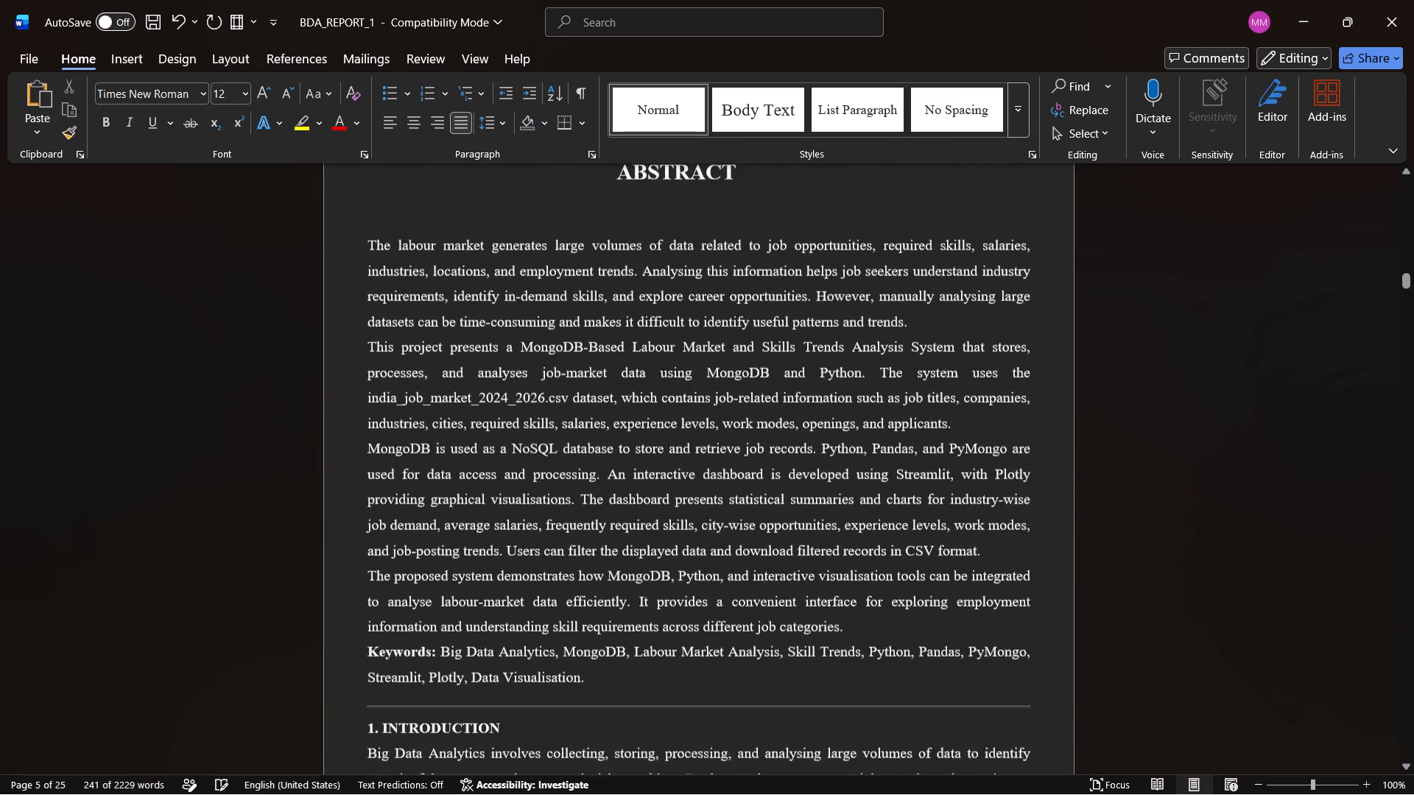
pyautogui.scroll(1, 725, 662)
pyautogui.scroll(-1, 725, 662)
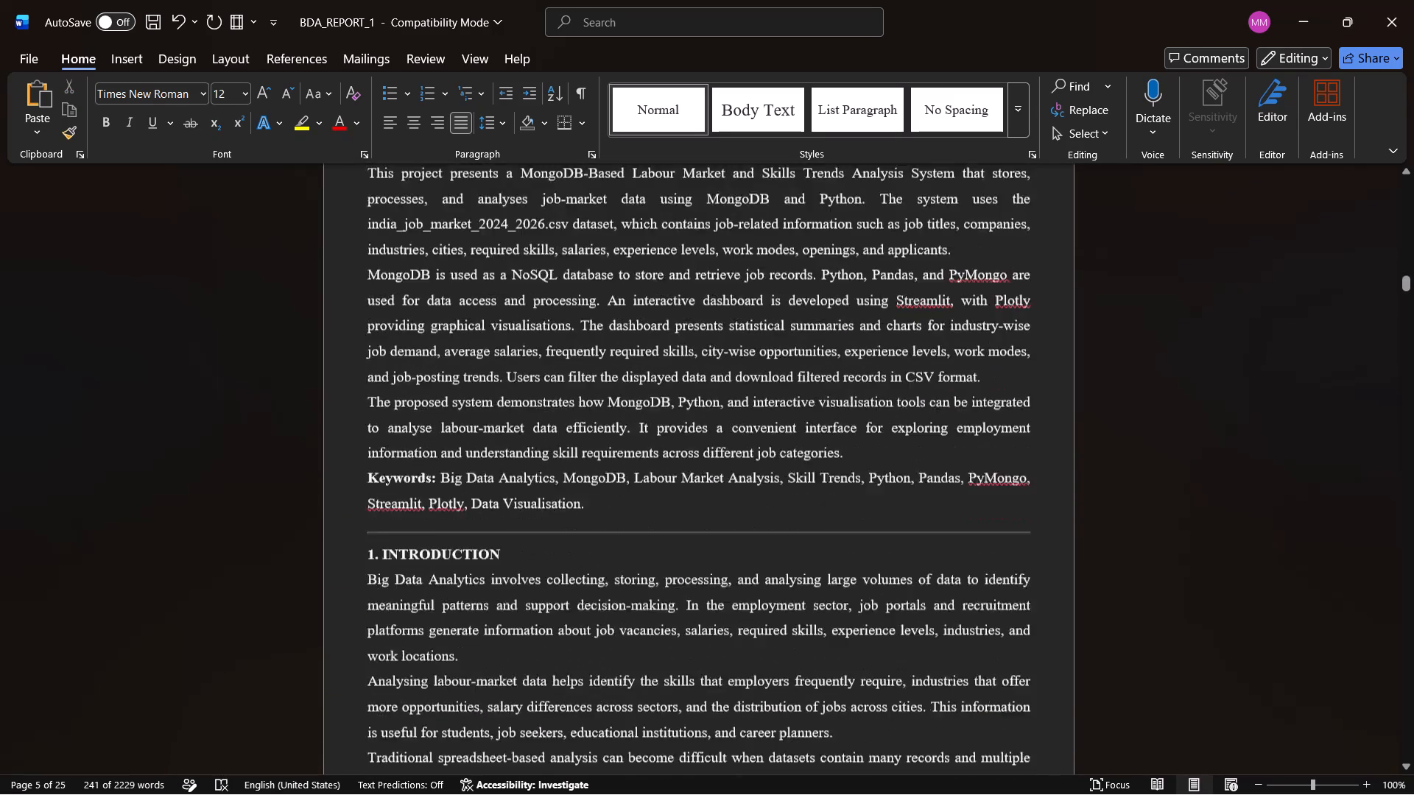
pyautogui.scroll(-1, 725, 662)
pyautogui.scroll(1, 725, 662)
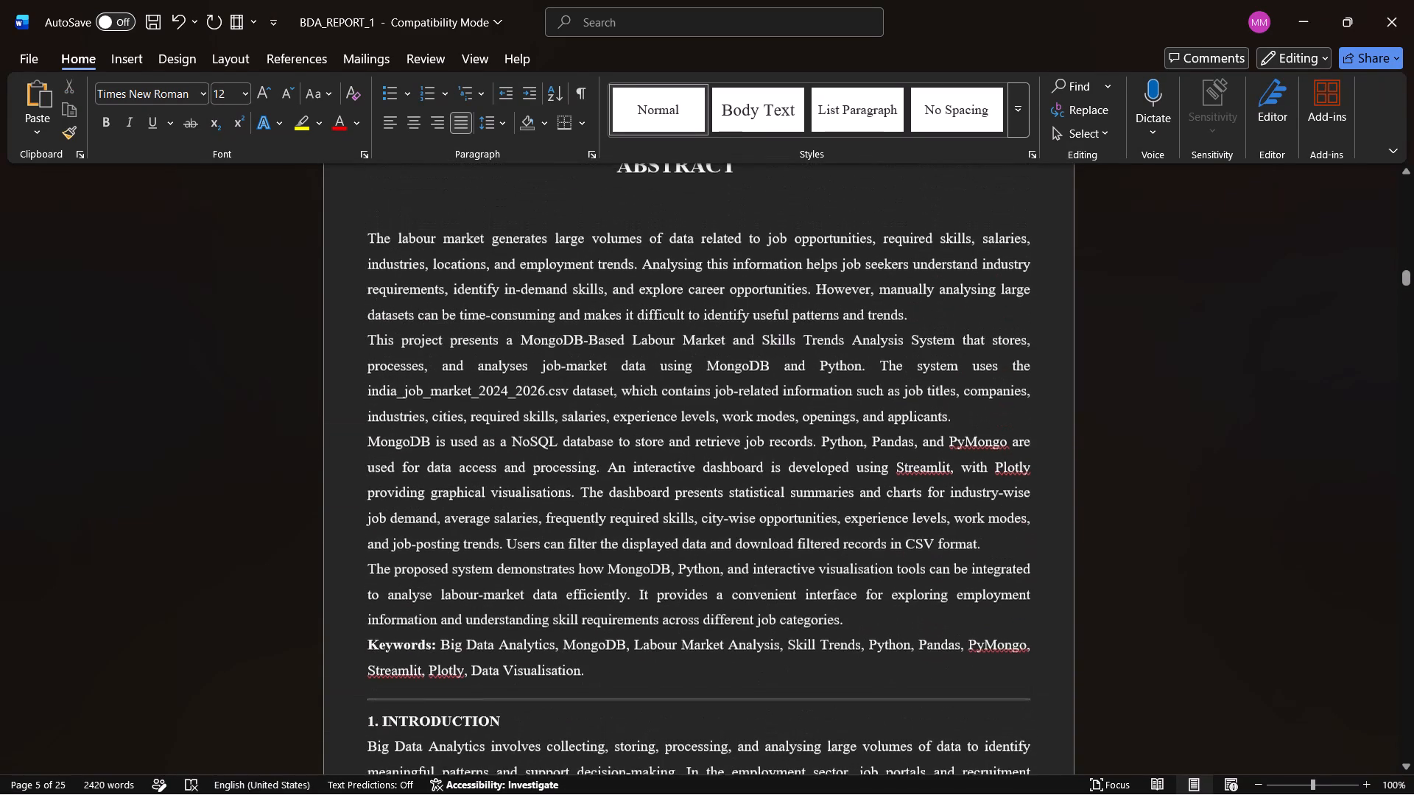
pyautogui.scroll(1, 725, 662)
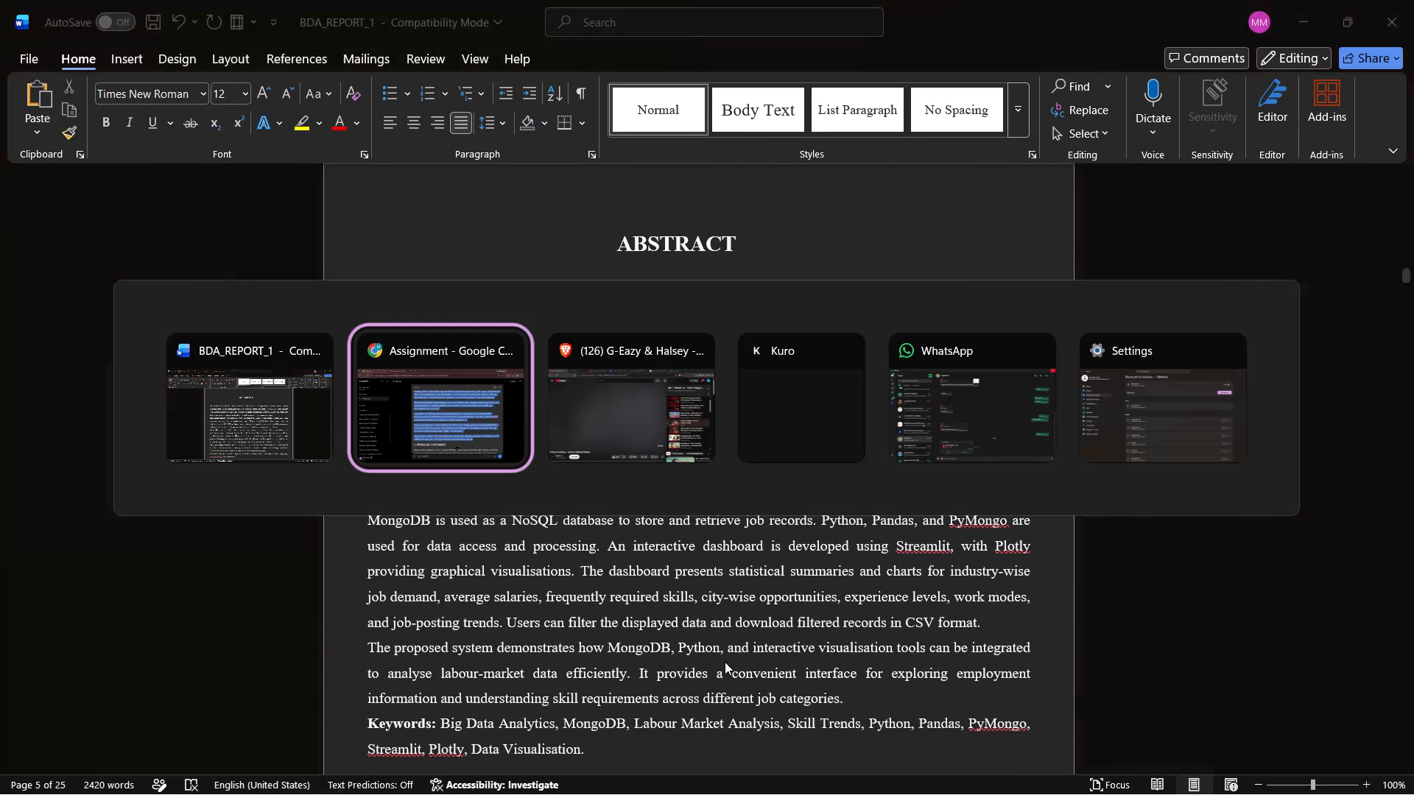
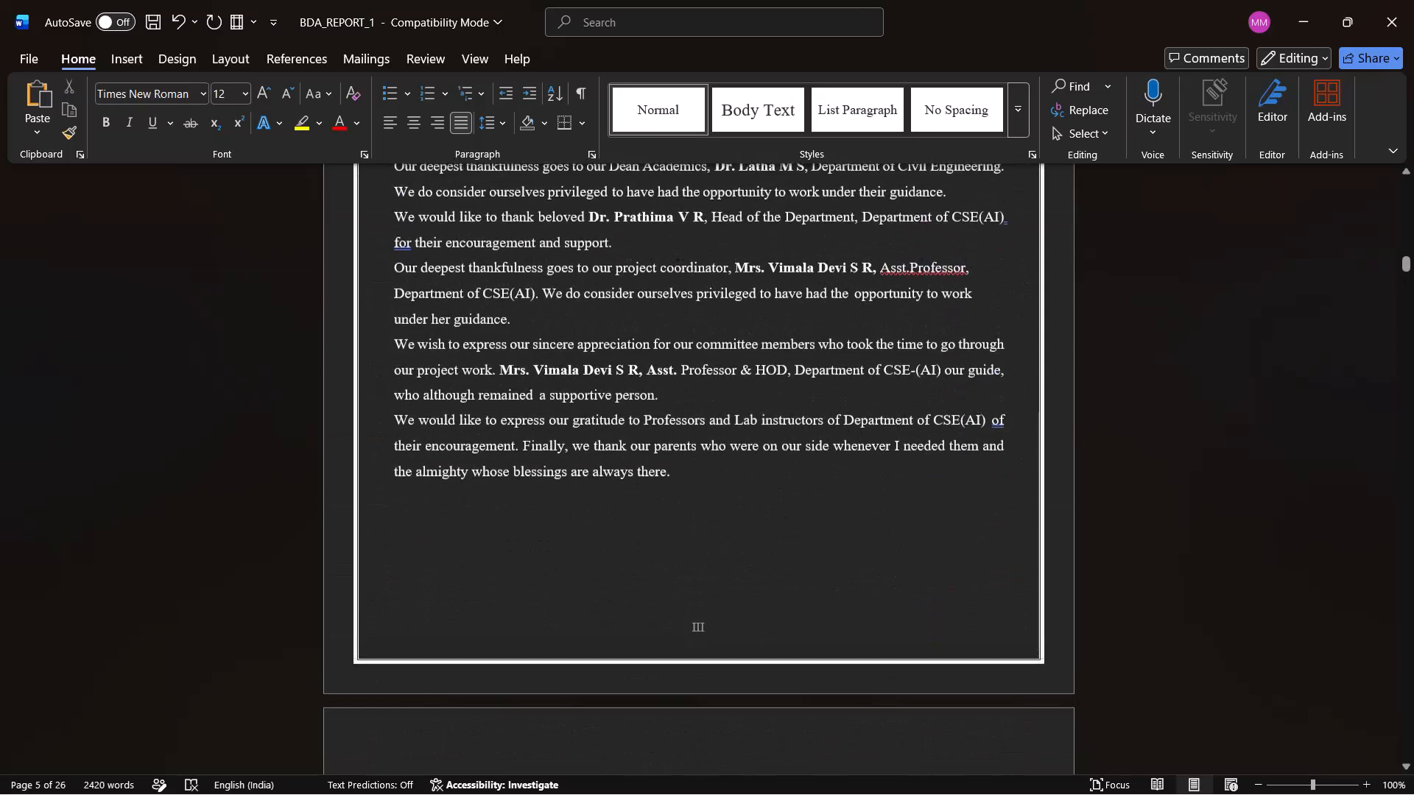
# Insert one blank line before the horizontal divider below the Abstract keywords to push the divider onto the Introduction page.
pyautogui.scroll(-5, 535, 468)
pyautogui.click(535, 468)
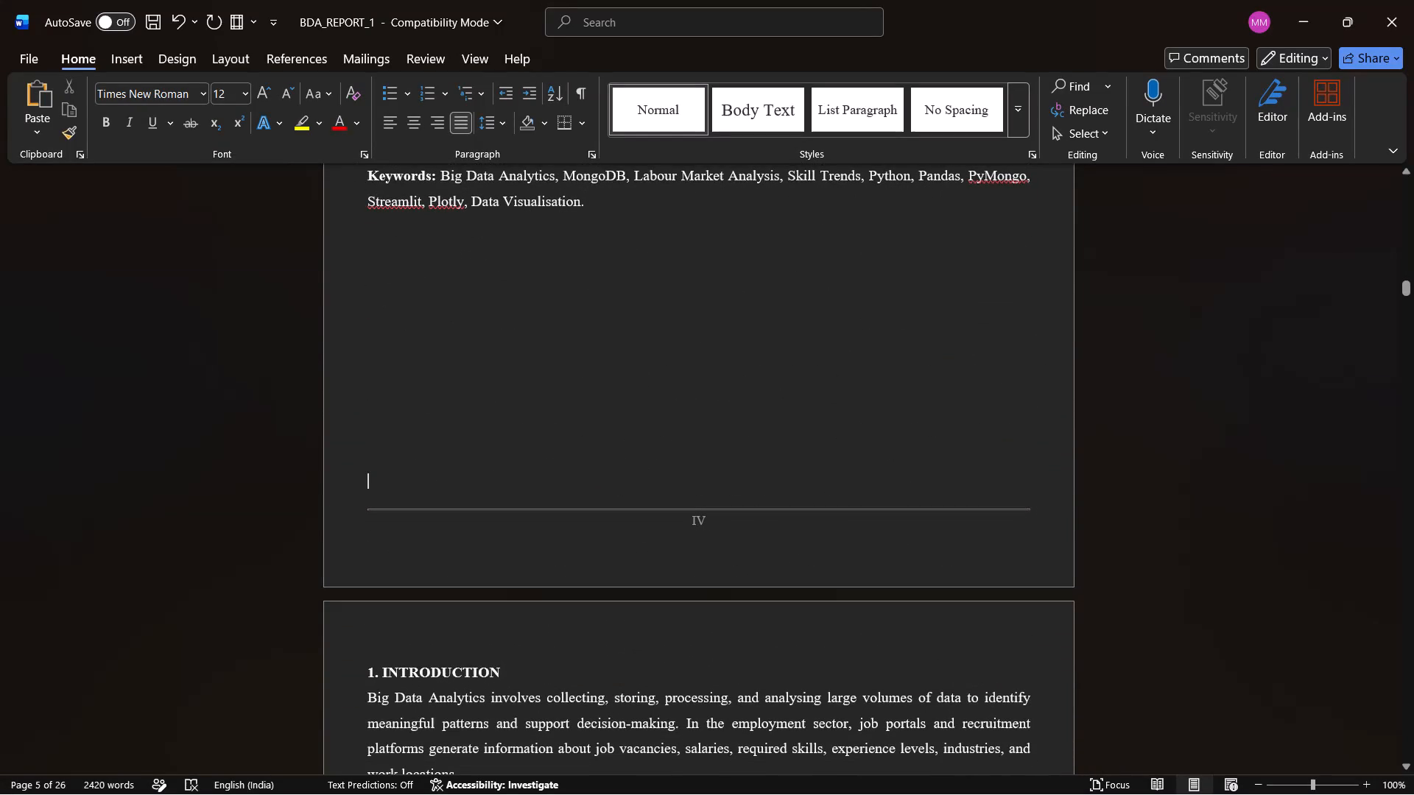
pyautogui.press('Return')
pyautogui.press('Return')
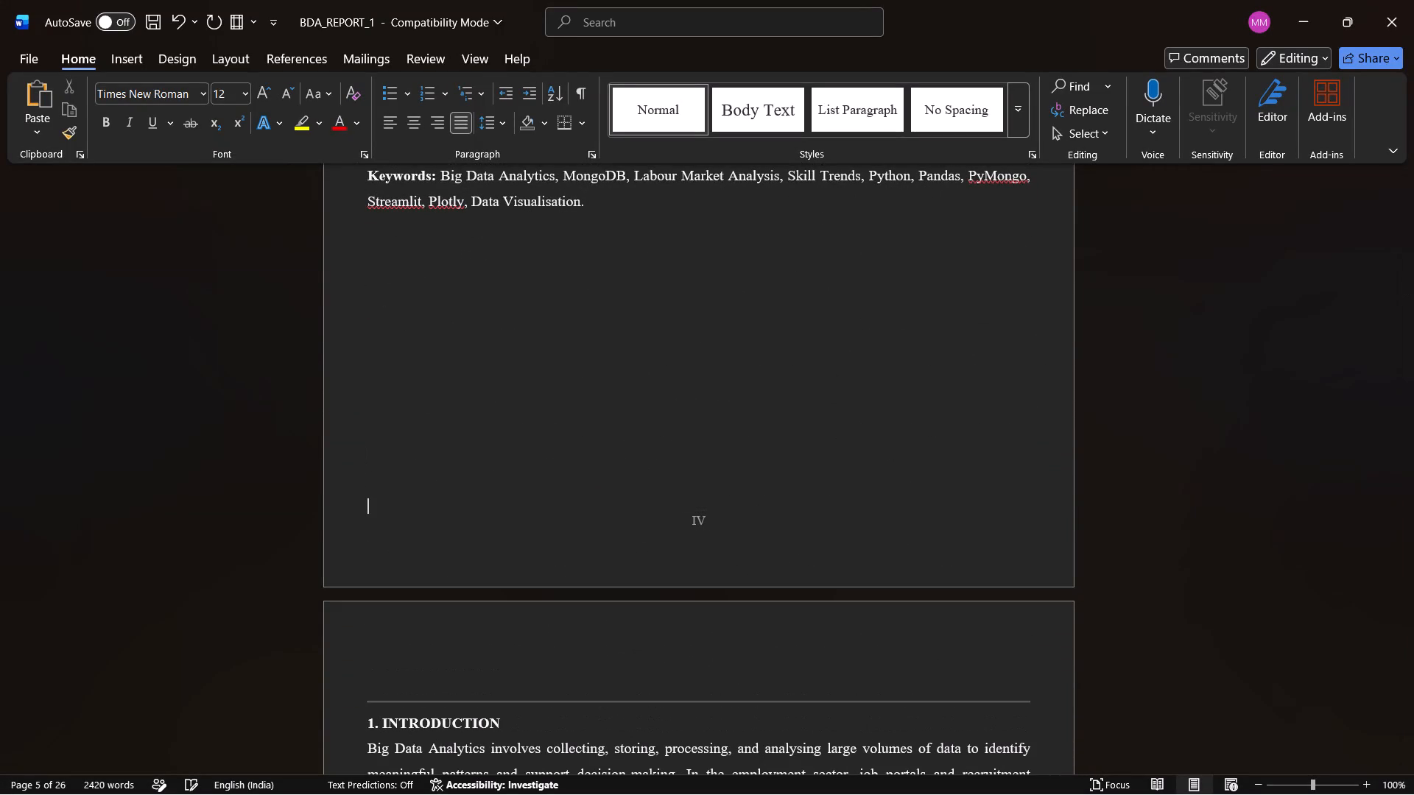
pyautogui.press('BackSpace')
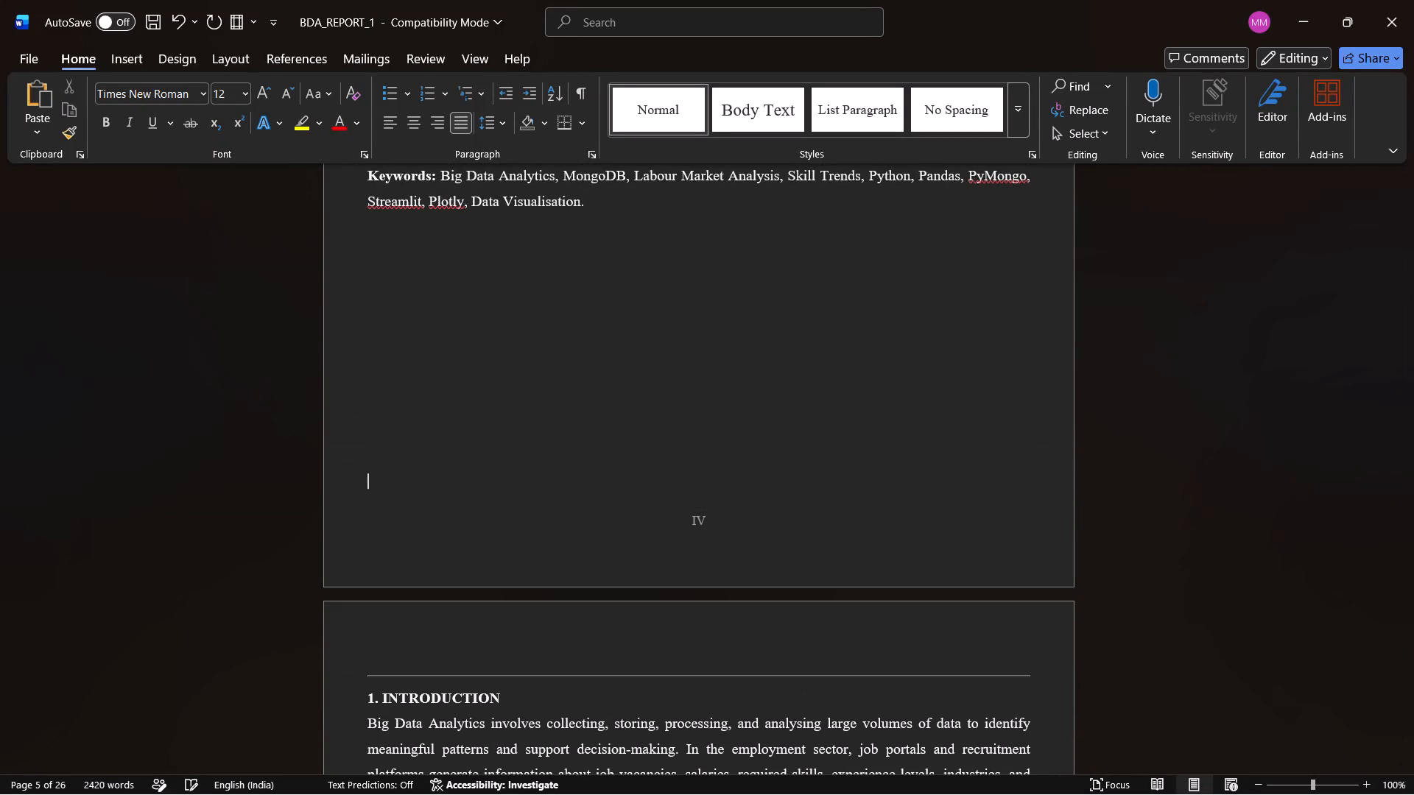
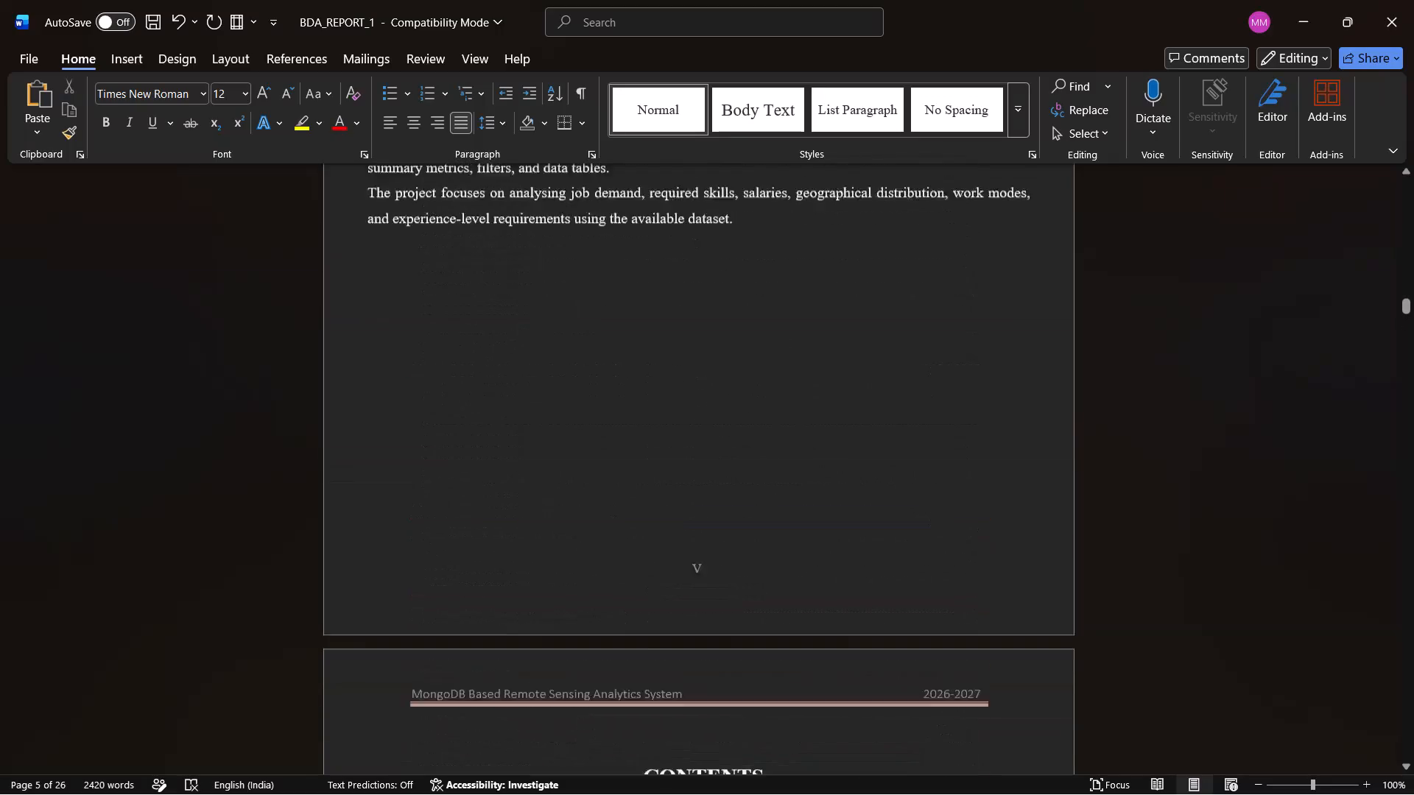
# Select the horizontal divider above the "1. INTRODUCTION" heading at the top of the Introduction page.
pyautogui.scroll(1, 535, 468)
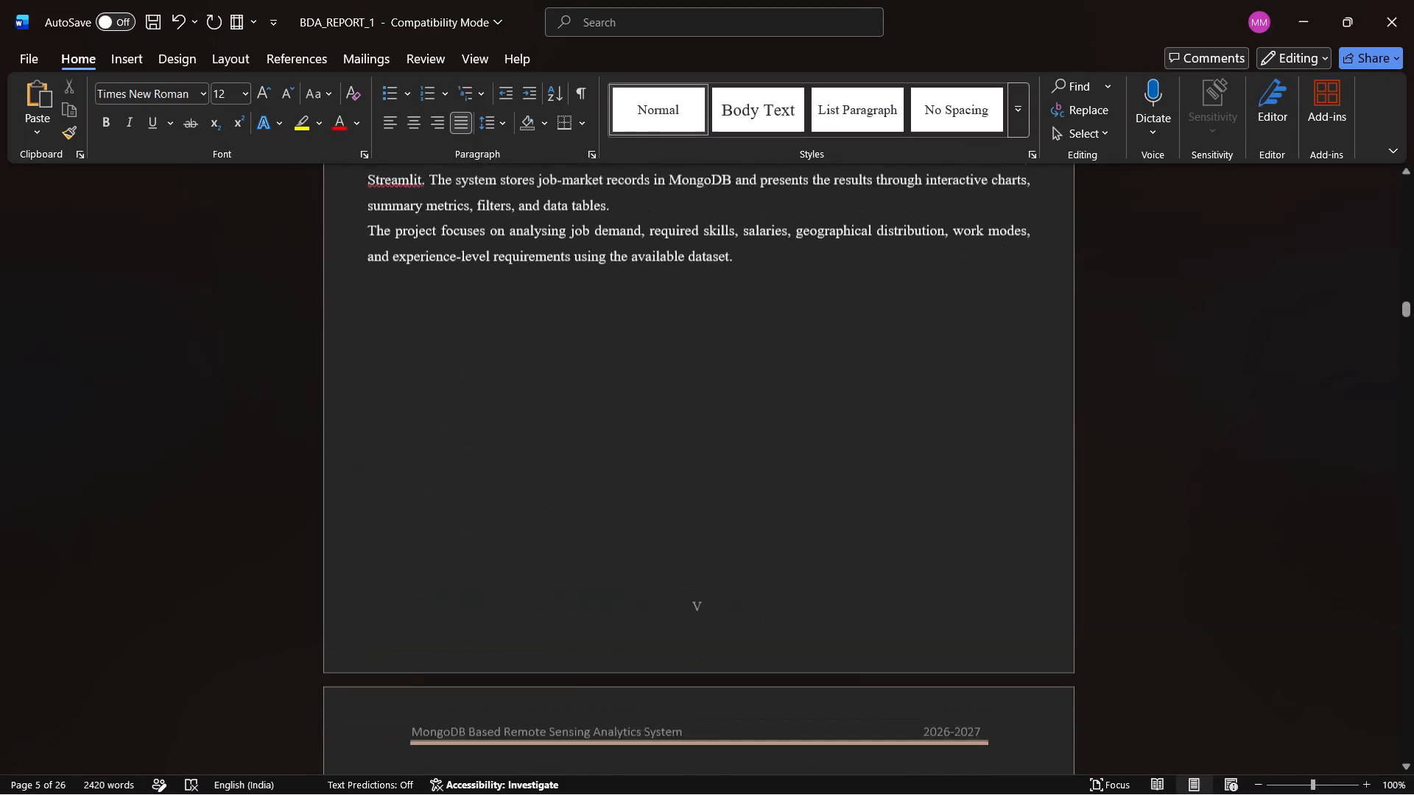
pyautogui.scroll(1, 535, 468)
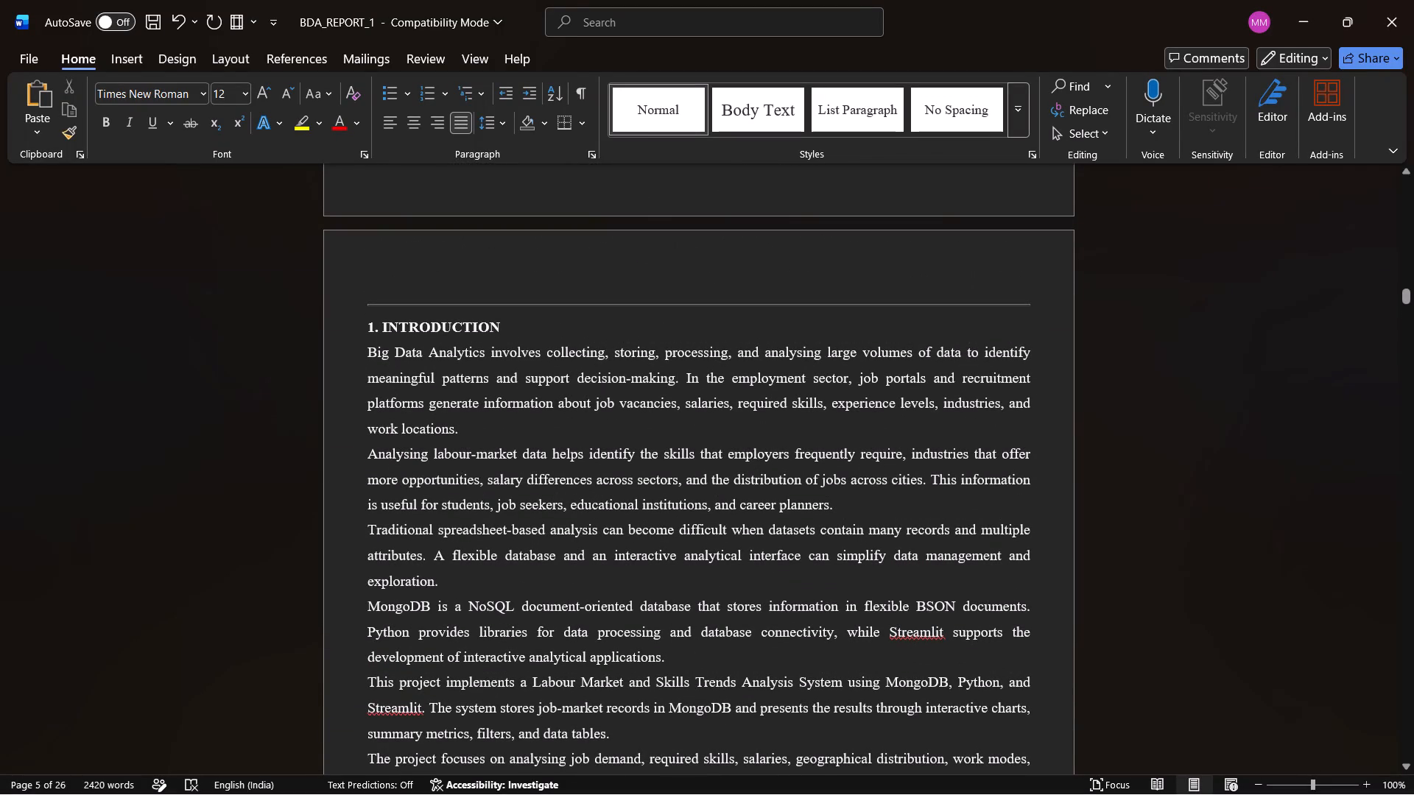
pyautogui.click(435, 273)
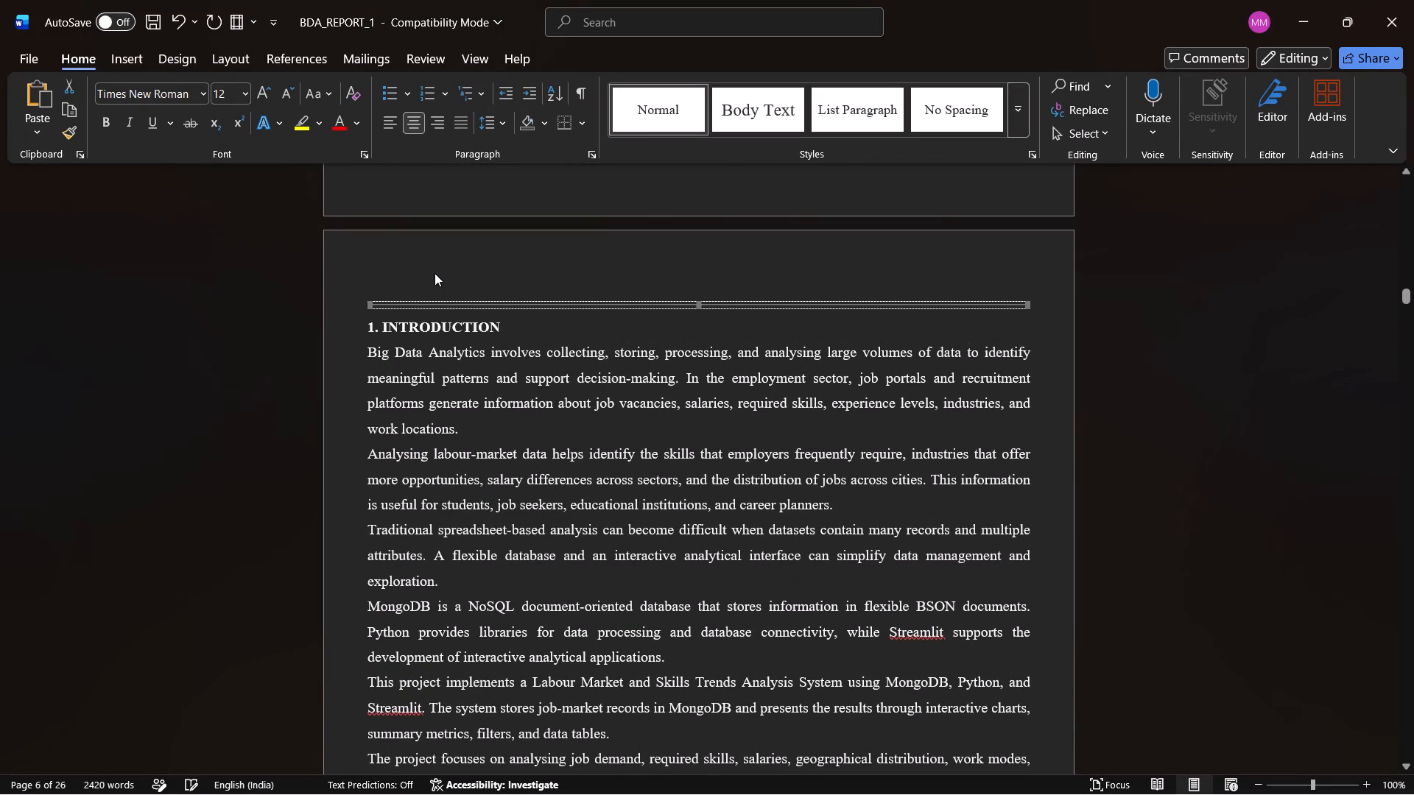
pyautogui.click(435, 273)
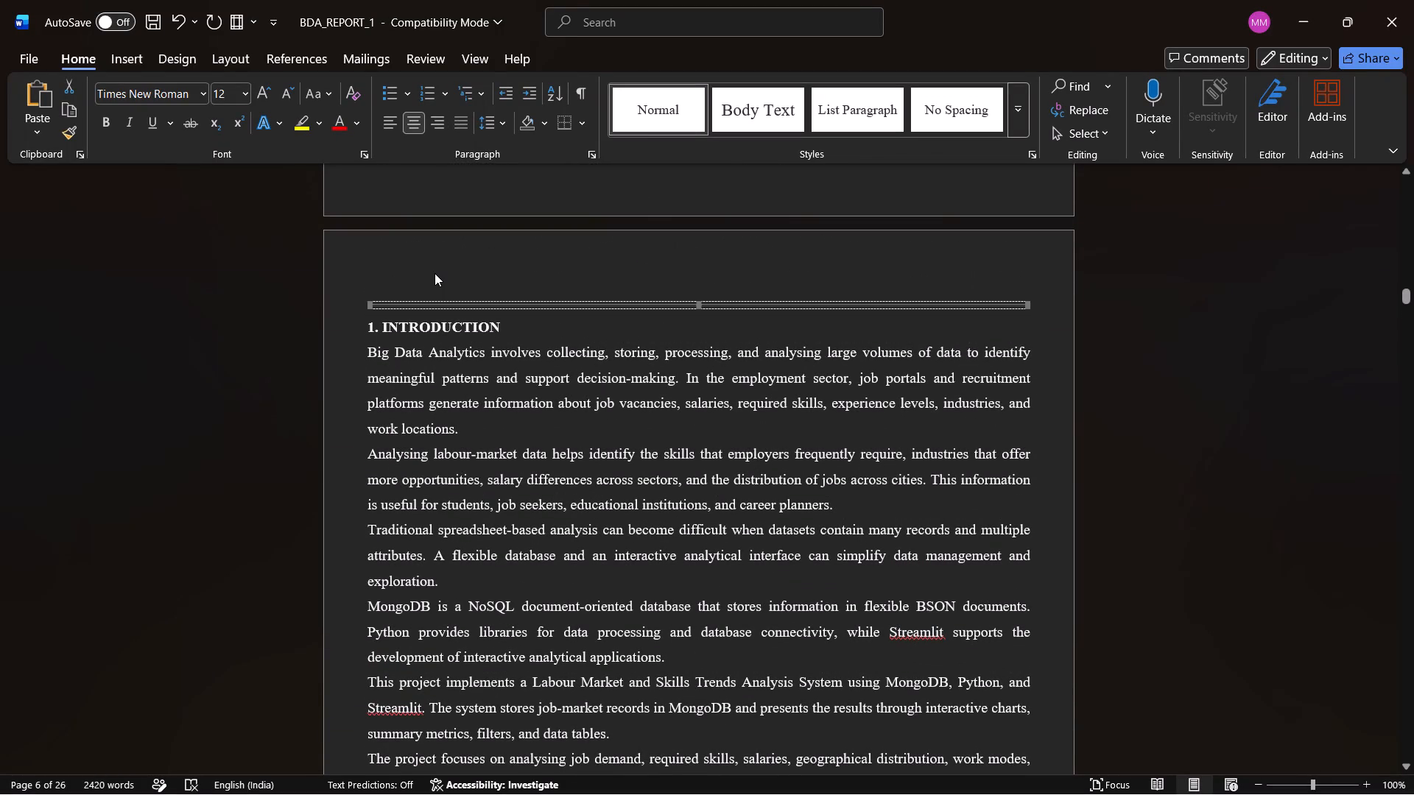
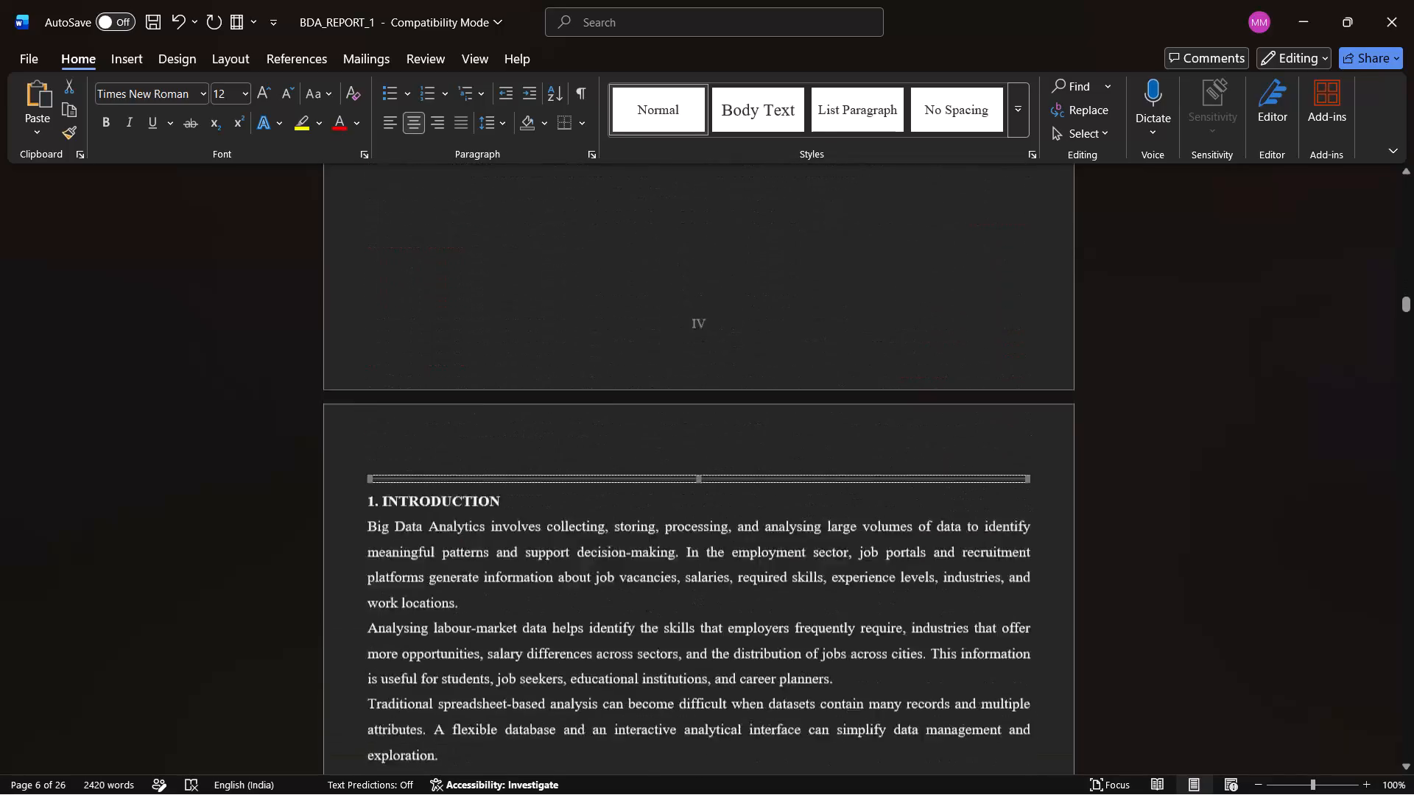
# Review the Contents page and the old remote-sensing Introduction and Proposed Statement sections against the newly added Introduction page.
pyautogui.scroll(-4, 435, 273)
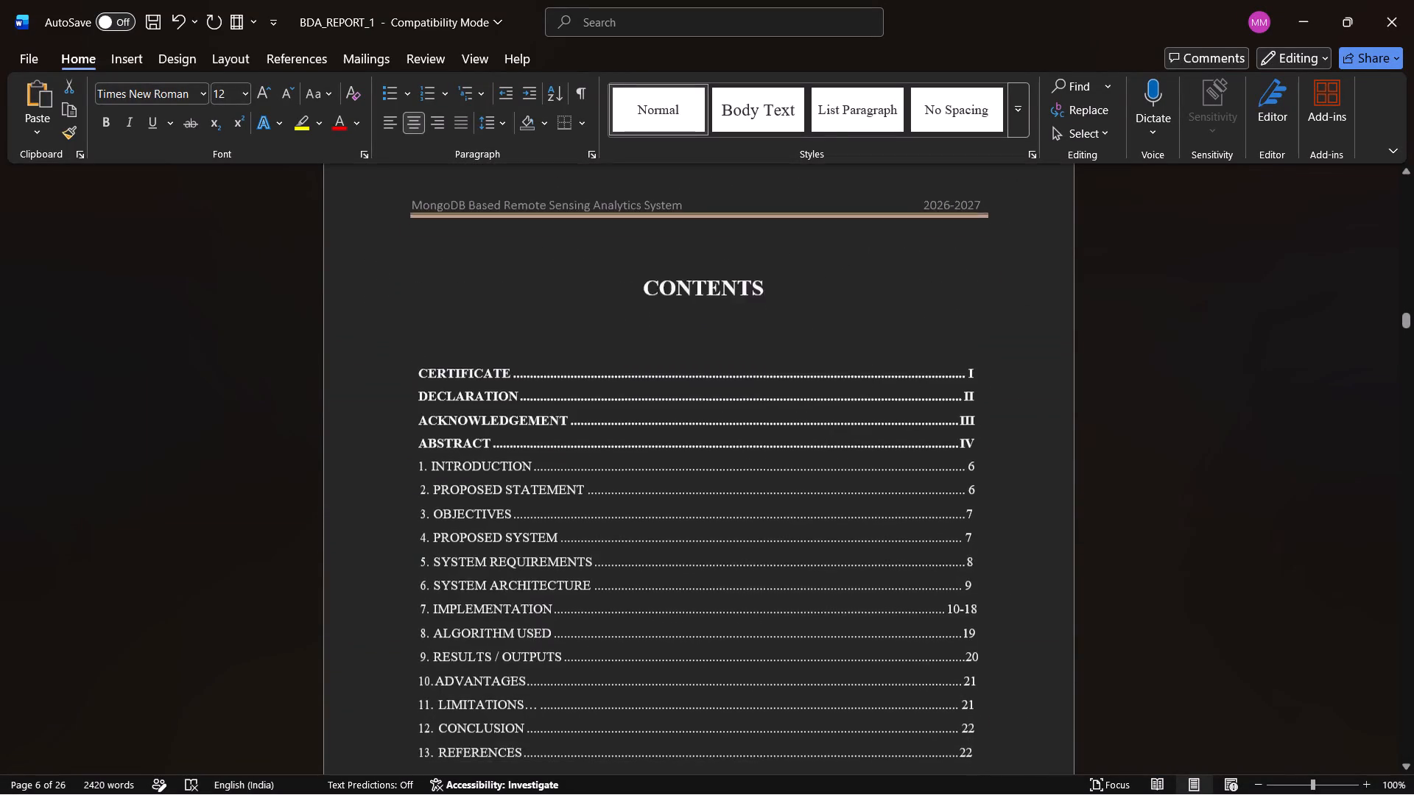
pyautogui.scroll(-2, 435, 273)
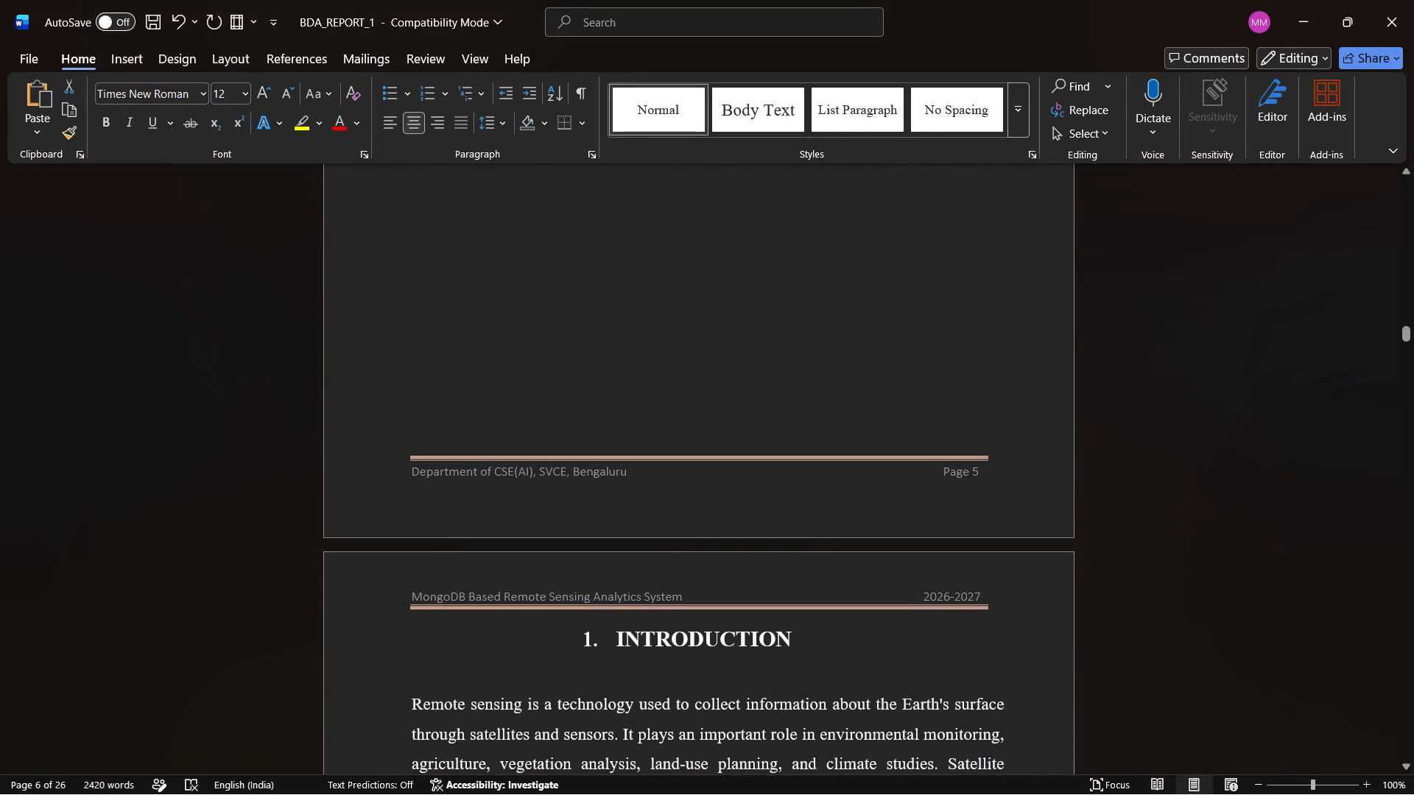
pyautogui.scroll(-2, 435, 273)
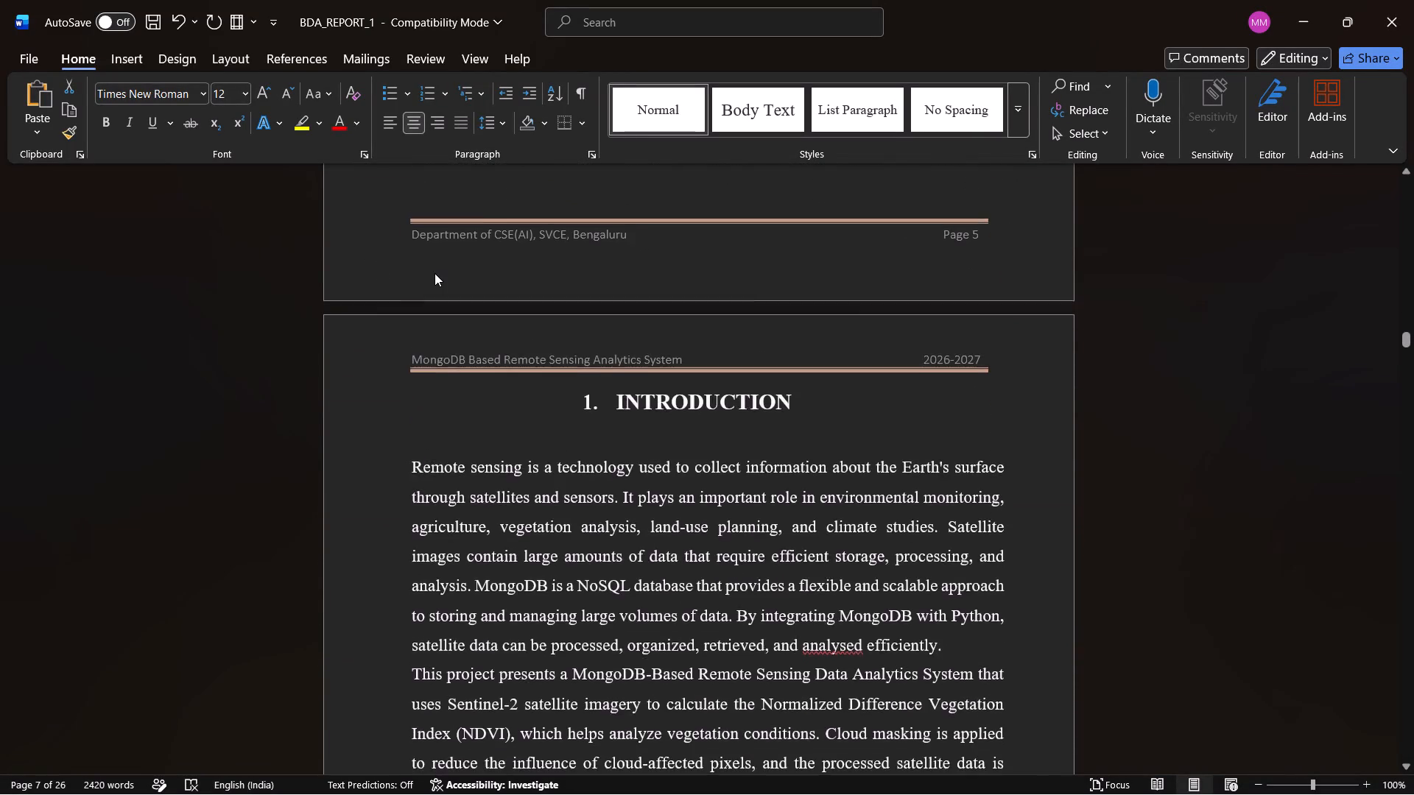
pyautogui.scroll(-2, 435, 273)
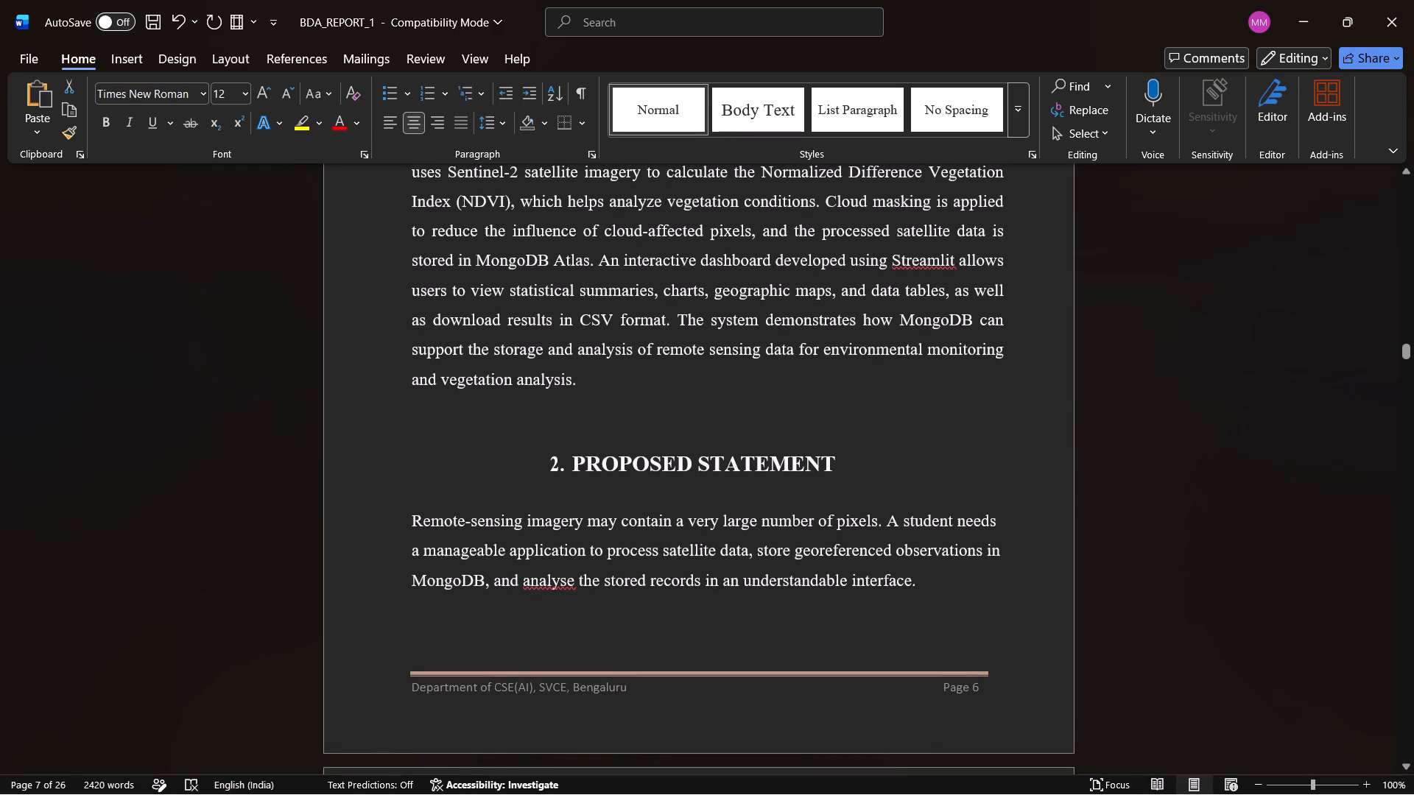
pyautogui.scroll(4, 435, 273)
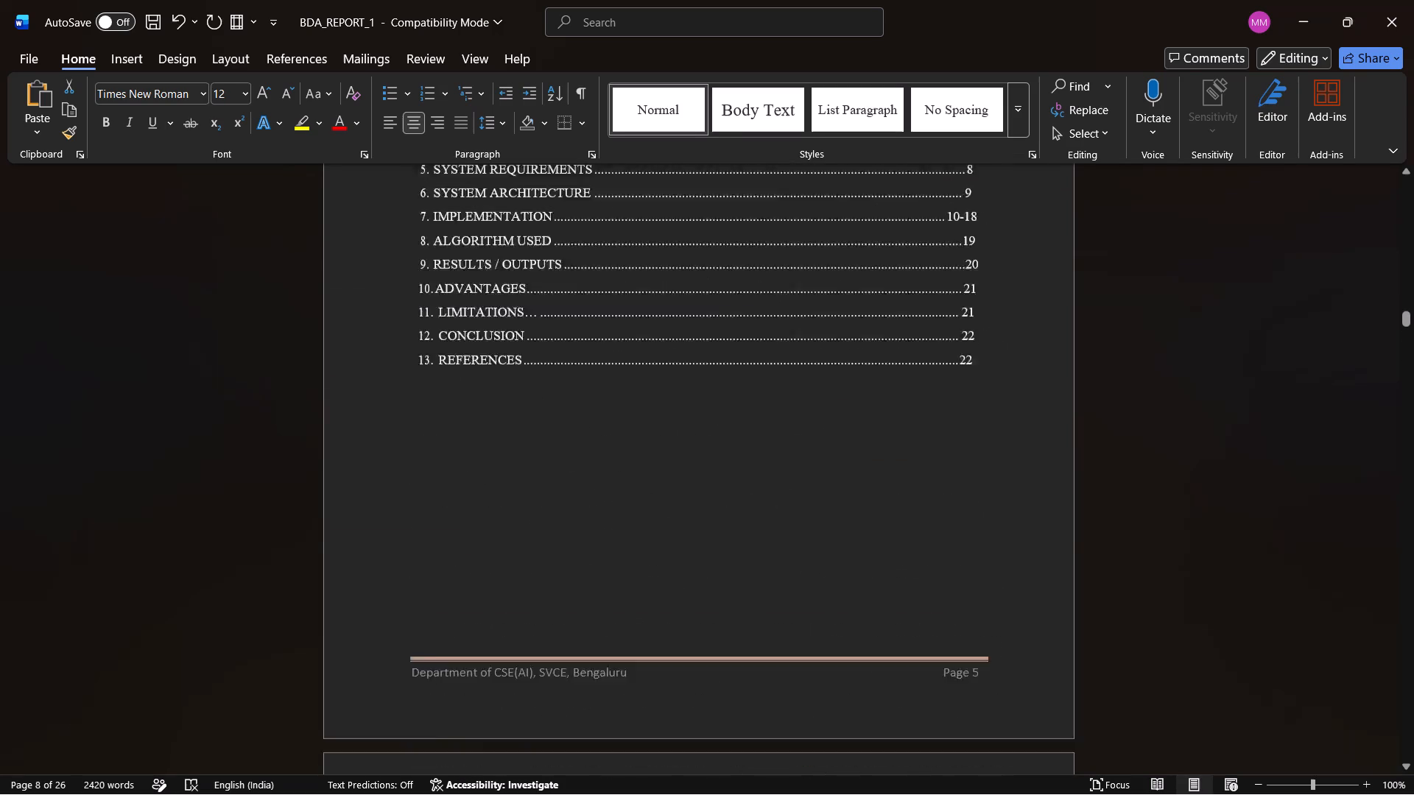
pyautogui.scroll(4, 435, 273)
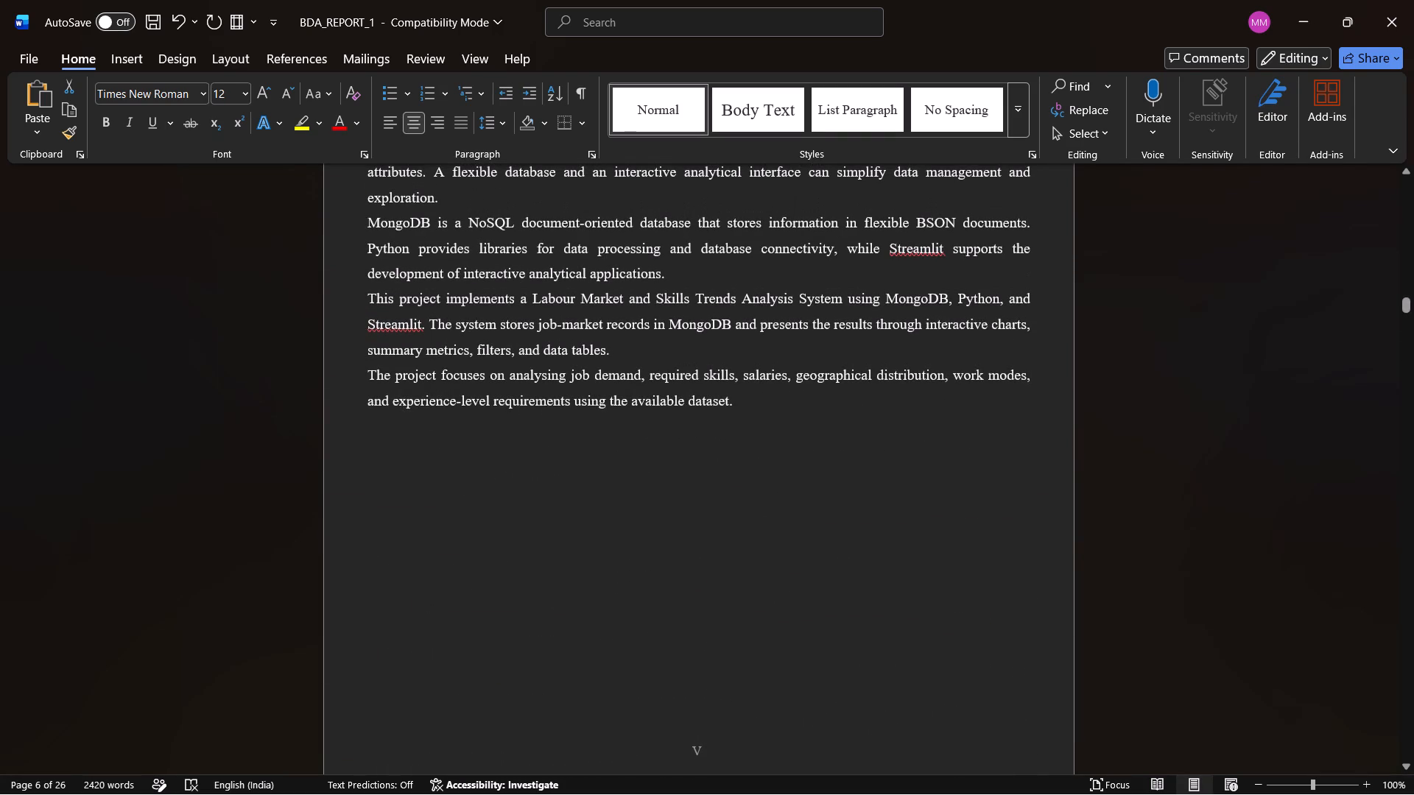
pyautogui.click(495, 425)
# Insert a blank line between the last paragraph of the Abstract and its Keywords line.
pyautogui.scroll(4, 495, 425)
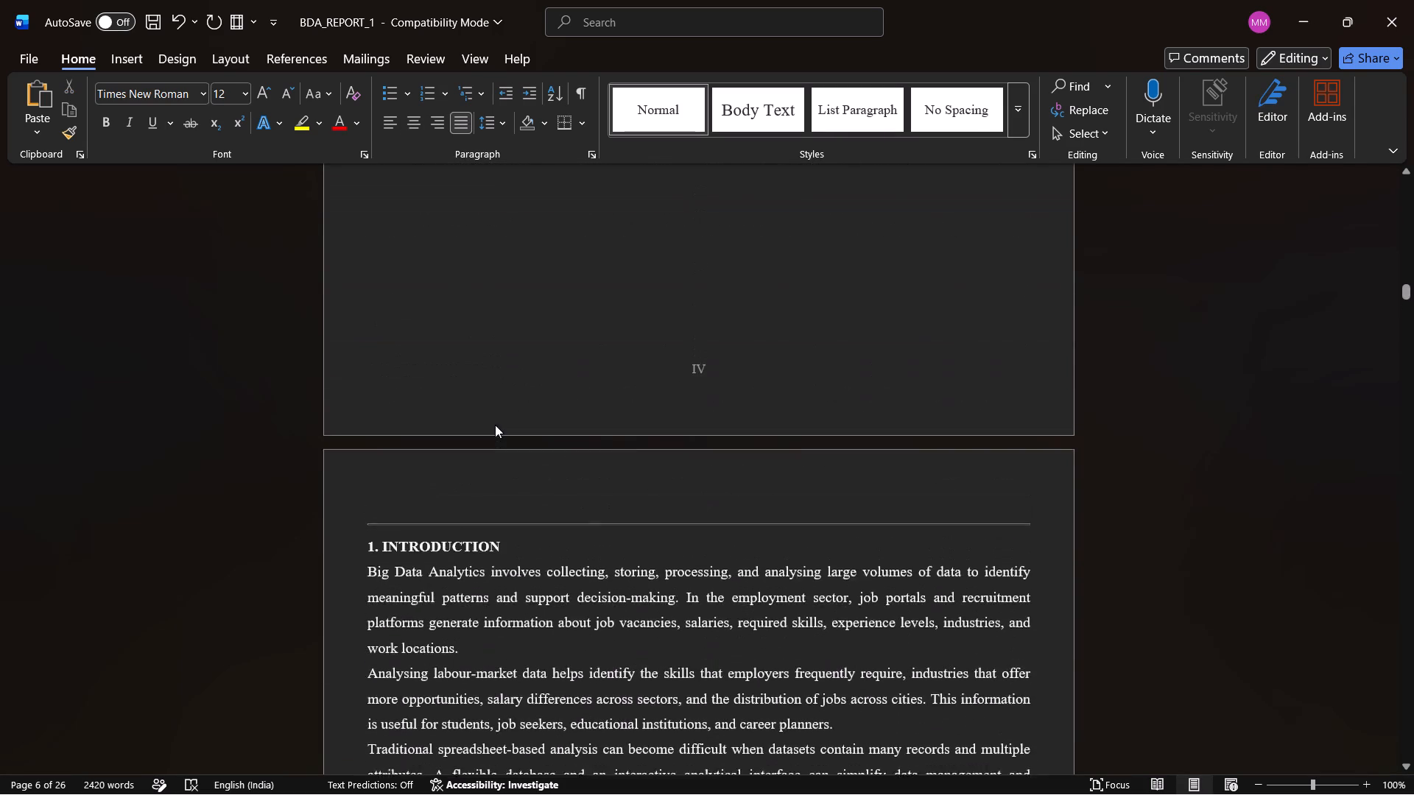
pyautogui.scroll(3, 495, 425)
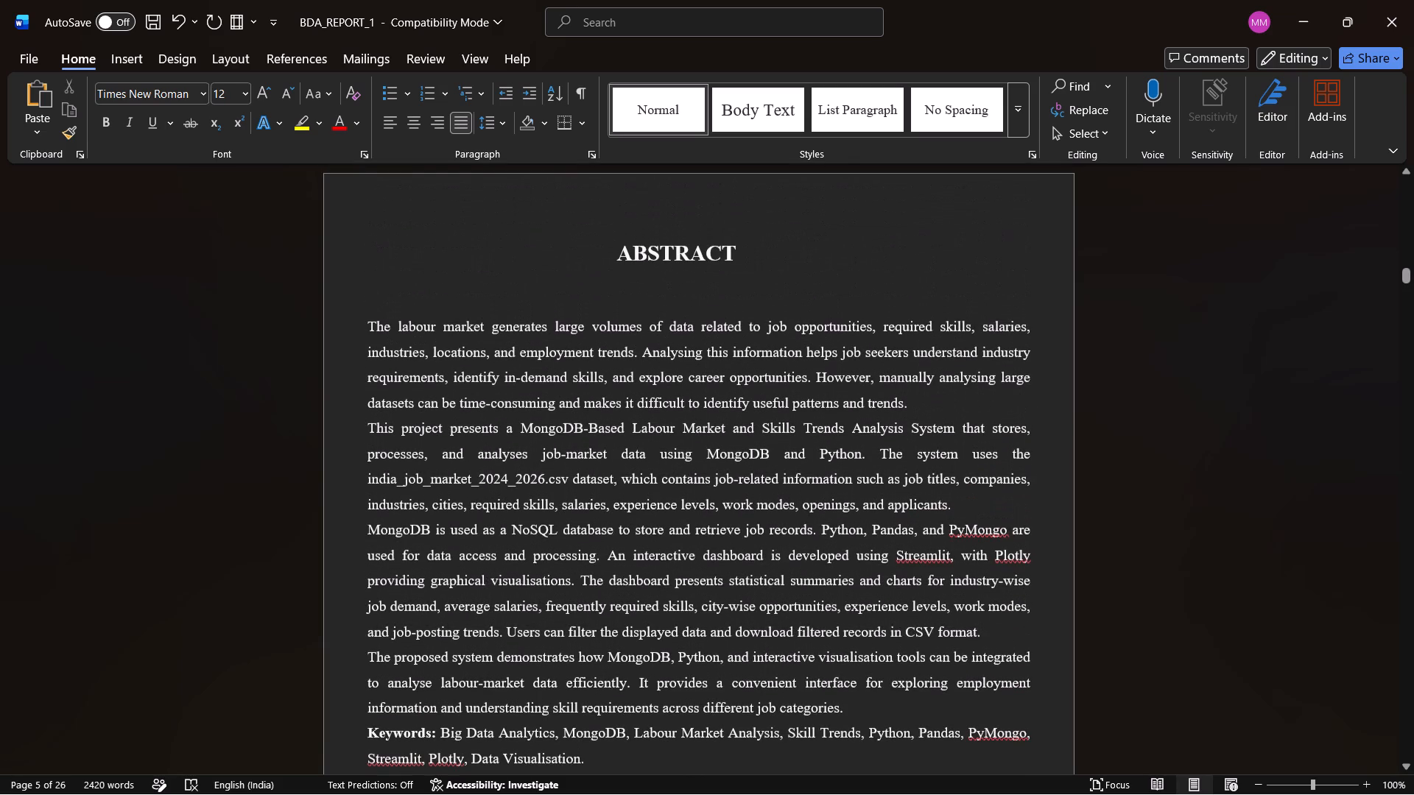
pyautogui.scroll(-1, 495, 425)
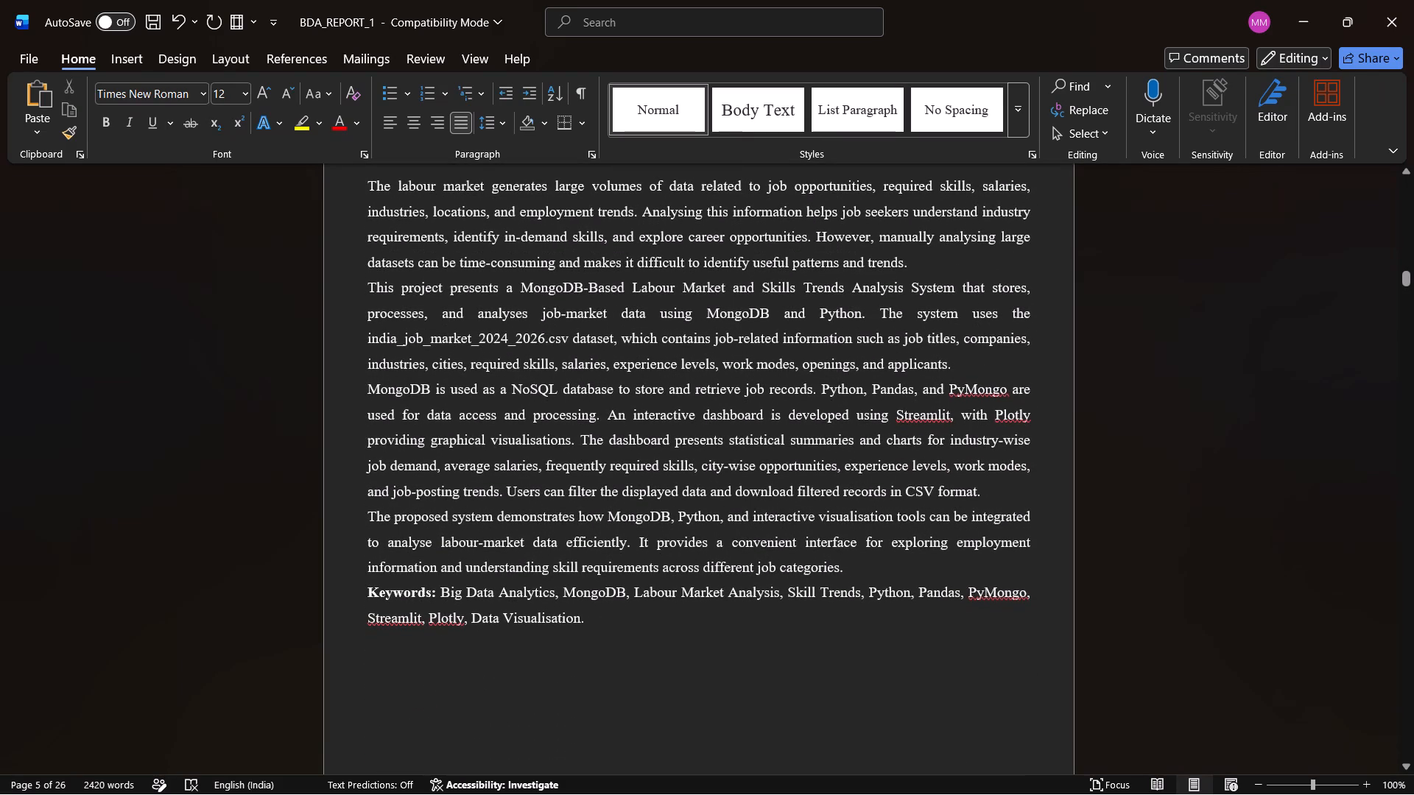
pyautogui.click(842, 560)
pyautogui.press('Return')
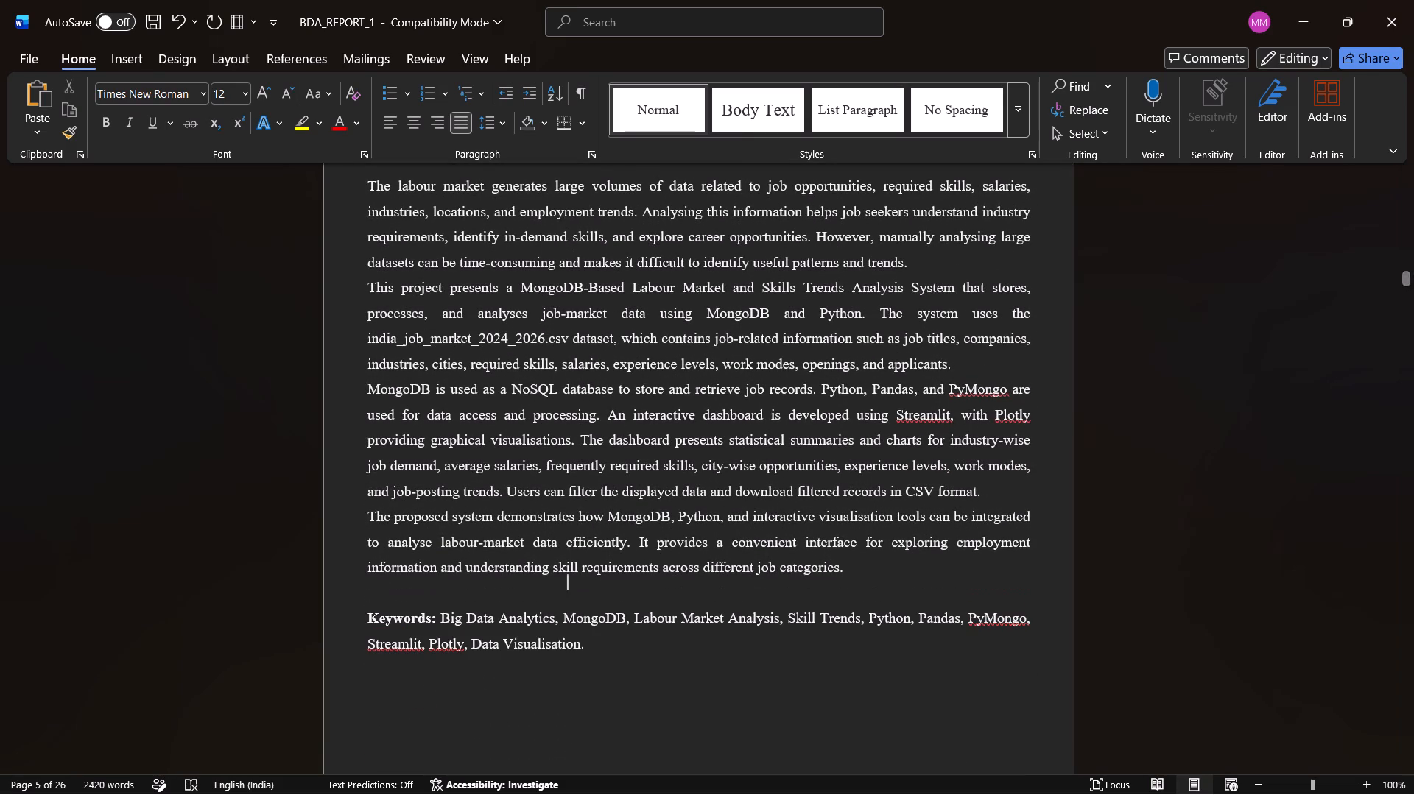
pyautogui.scroll(1, 842, 560)
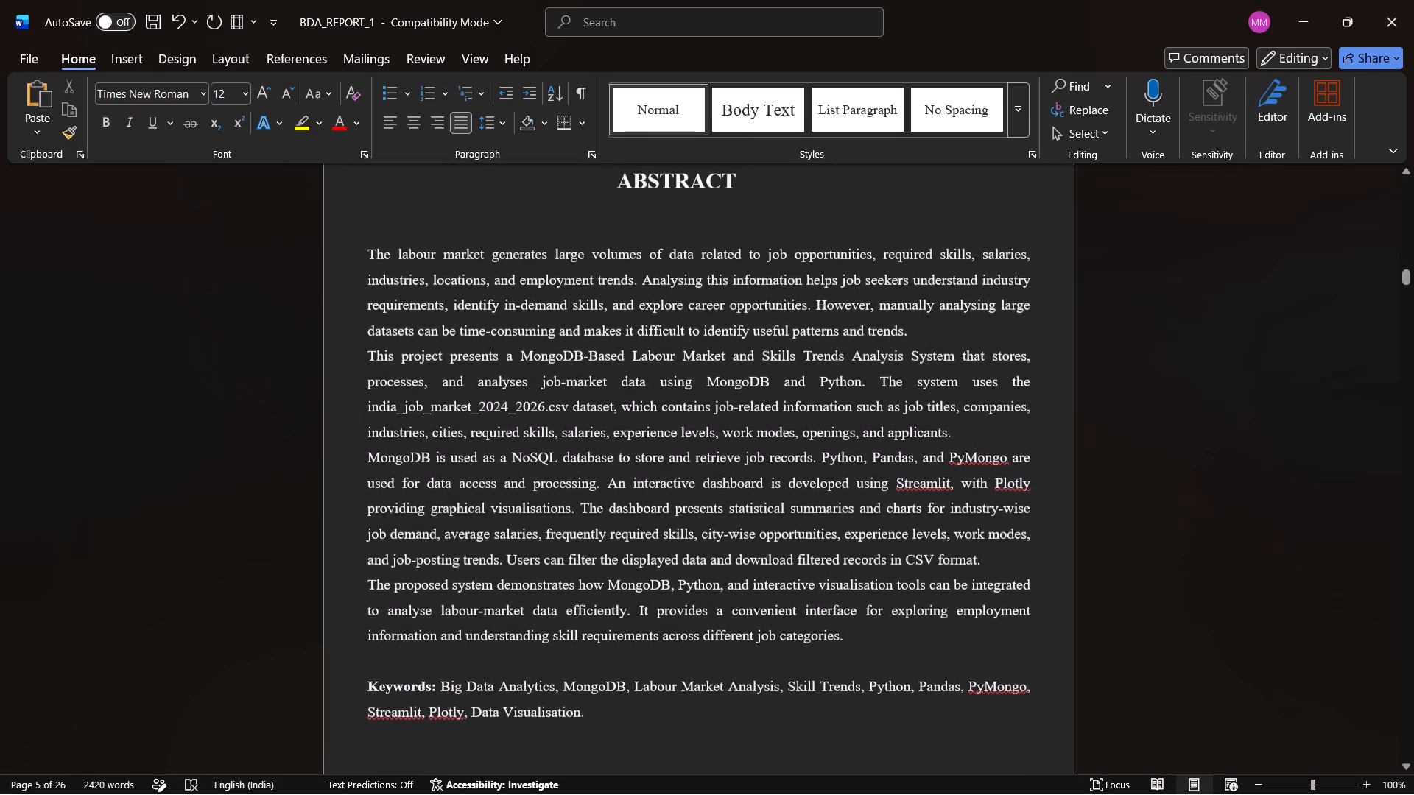
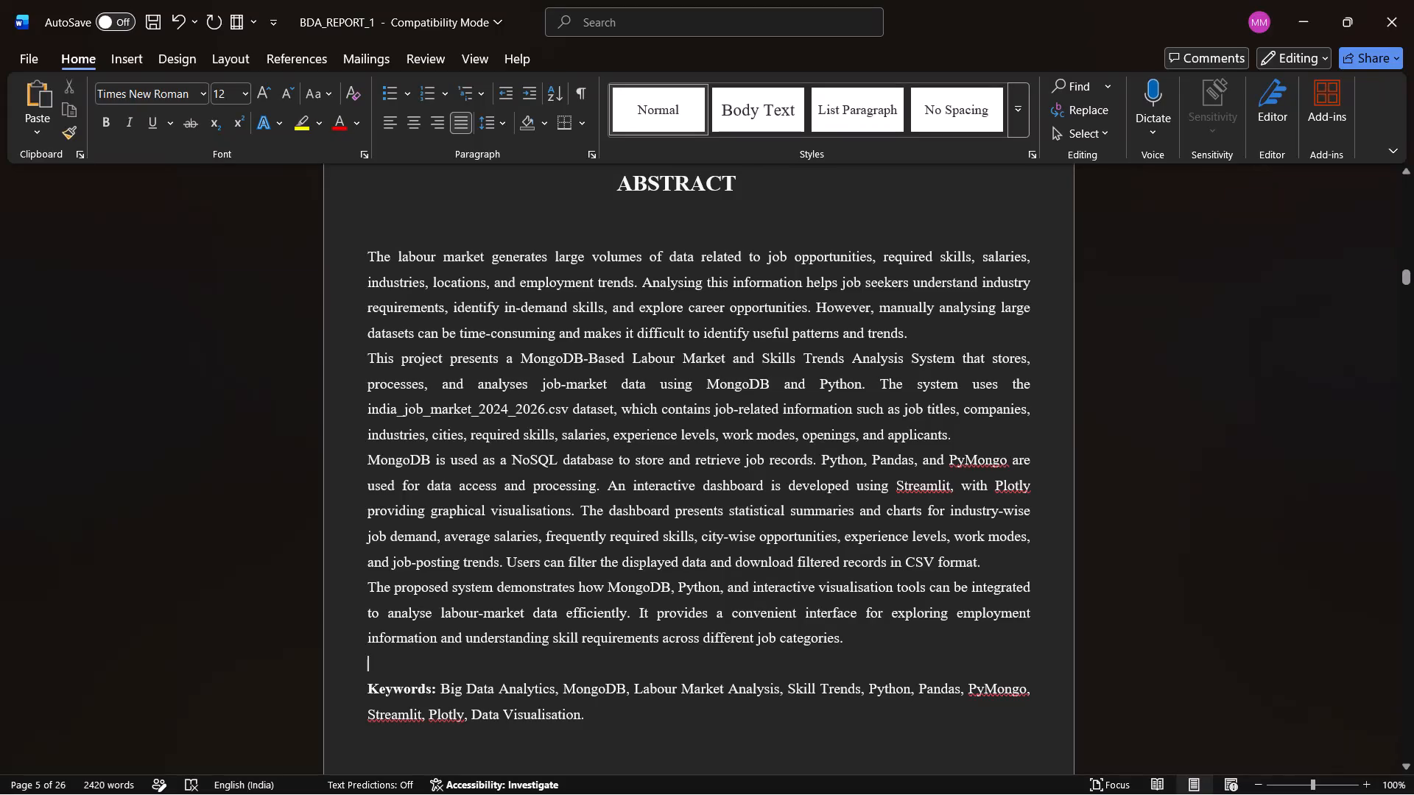
# Add space before every paragraph of the Abstract text, from its first paragraph through the Keywords line.
pyautogui.moveTo(364, 250); pyautogui.dragTo(668, 654)
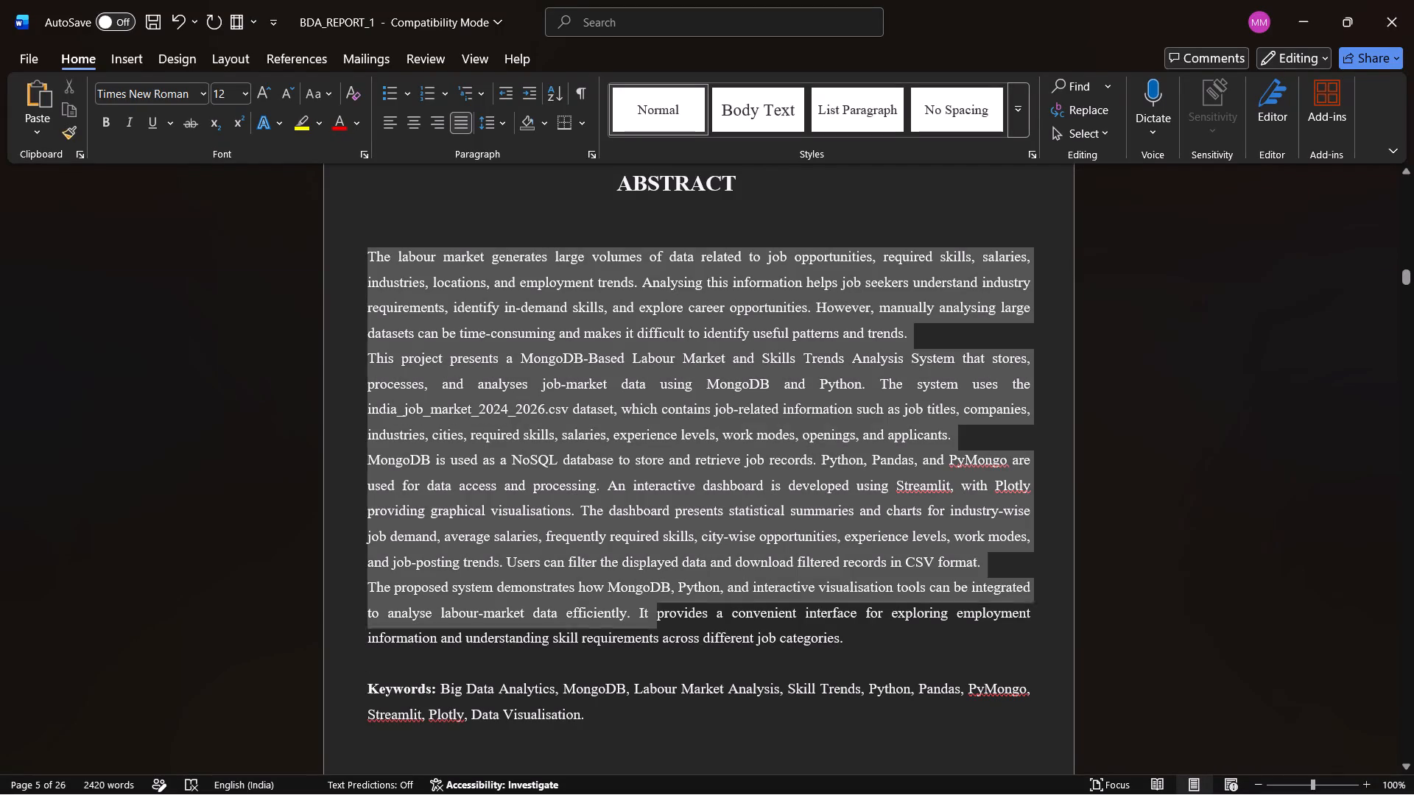
pyautogui.moveTo(668, 654); pyautogui.dragTo(675, 716)
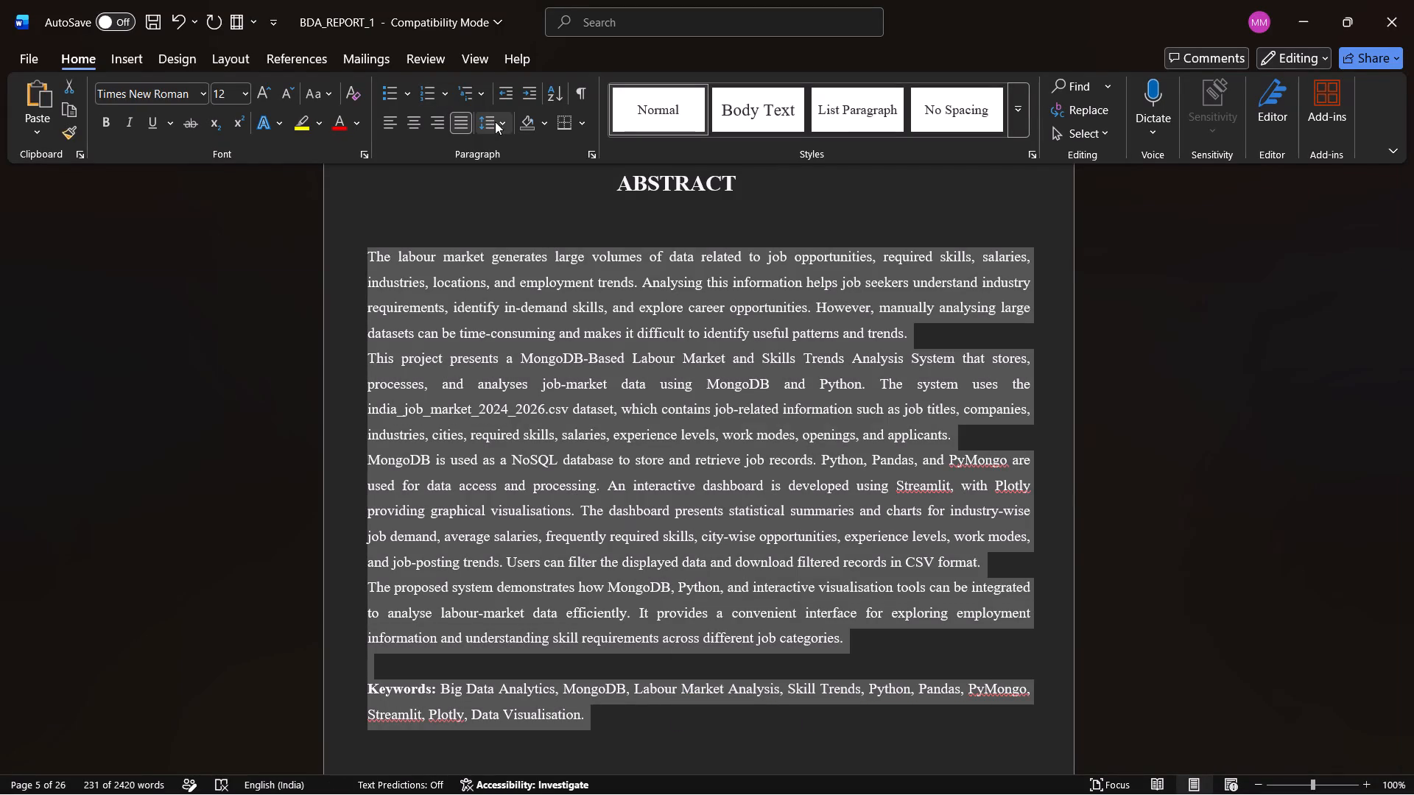
pyautogui.click(498, 121)
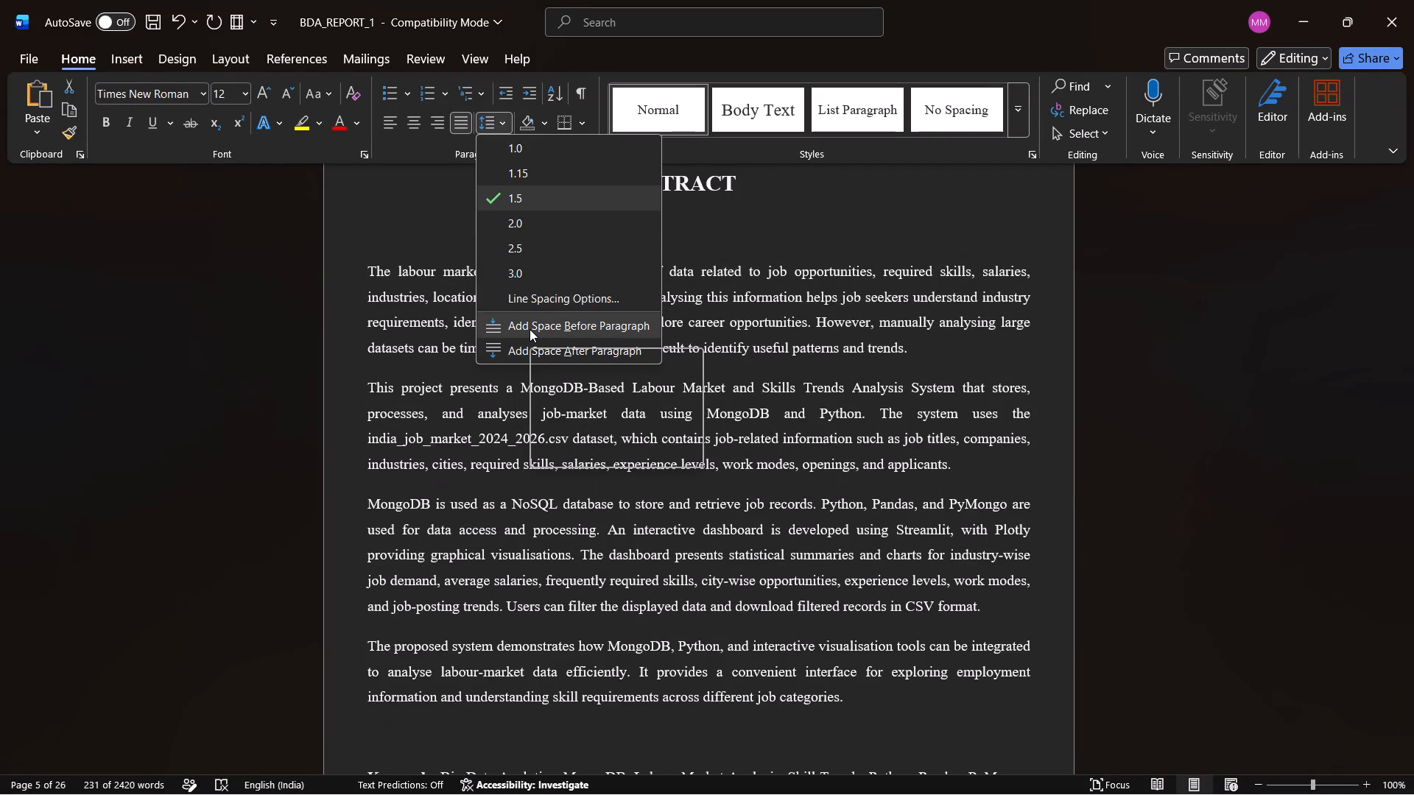
pyautogui.click(530, 329)
pyautogui.click(874, 615)
# Delete the blank line between the Abstract's last paragraph and its Keywords line.
pyautogui.scroll(-1, 874, 615)
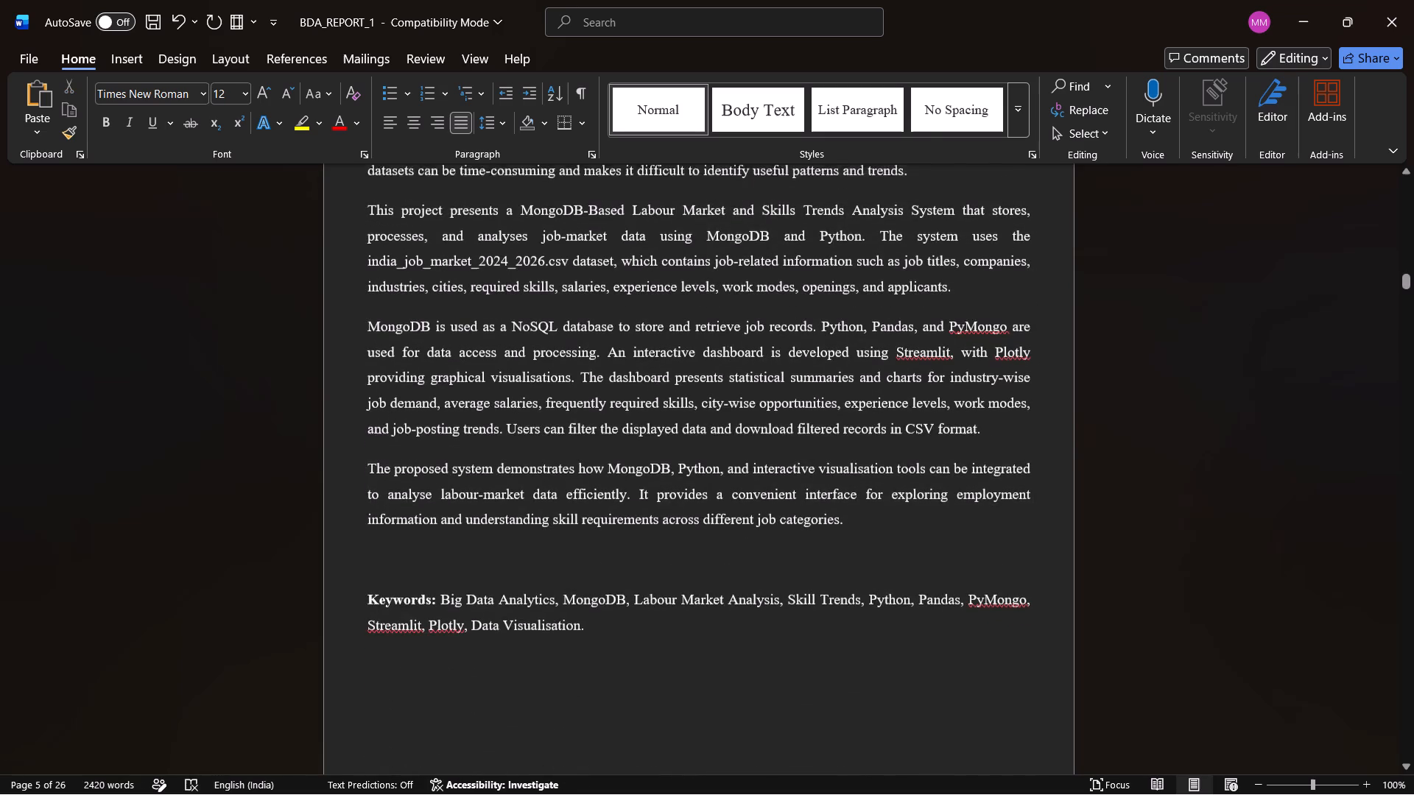
pyautogui.click(527, 566)
pyautogui.click(527, 566)
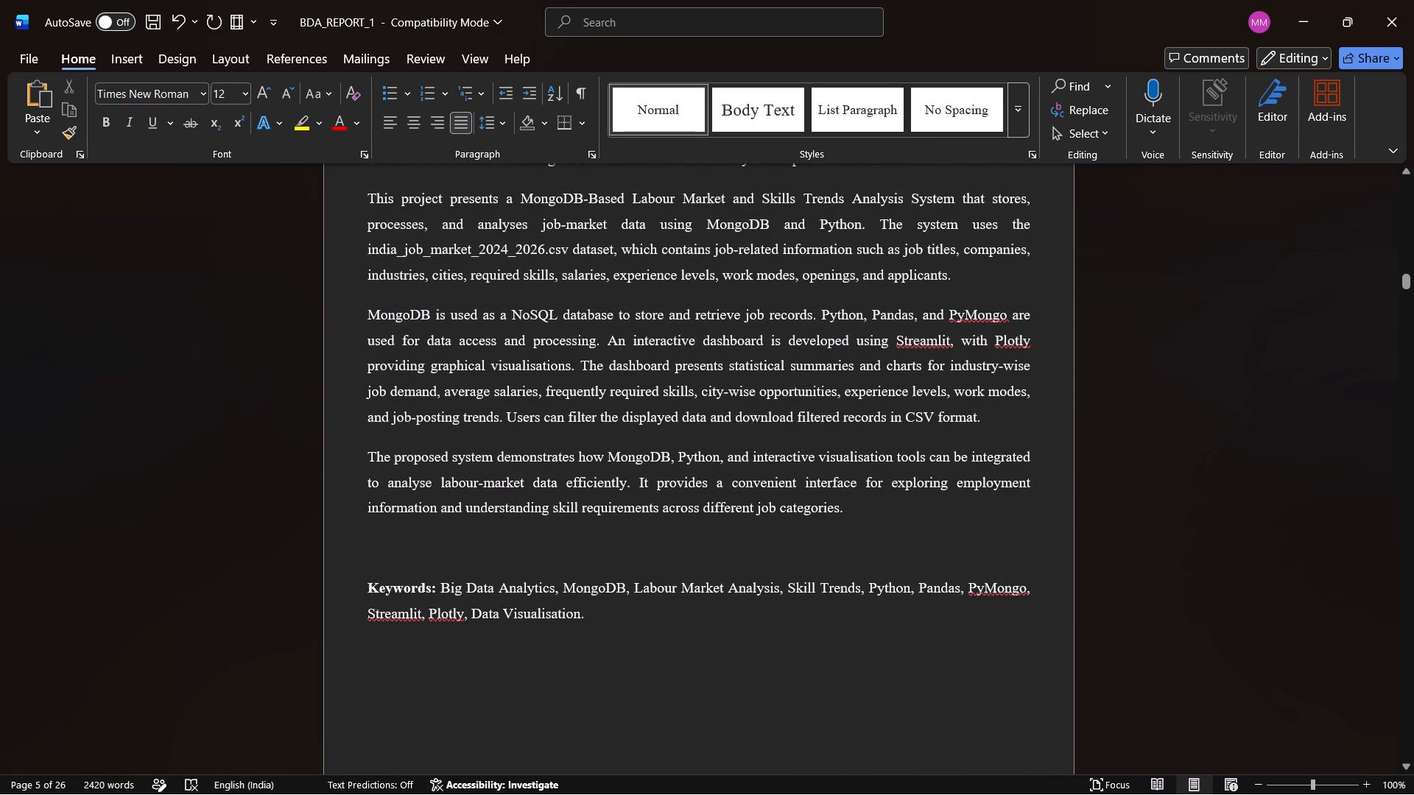
pyautogui.click(499, 545)
pyautogui.press('BackSpace')
# Compare the newly added labour-market Introduction page with the Contents page and the old remote-sensing Introduction and Proposed Statement sections.
pyautogui.scroll(2, 499, 545)
pyautogui.scroll(-2, 499, 545)
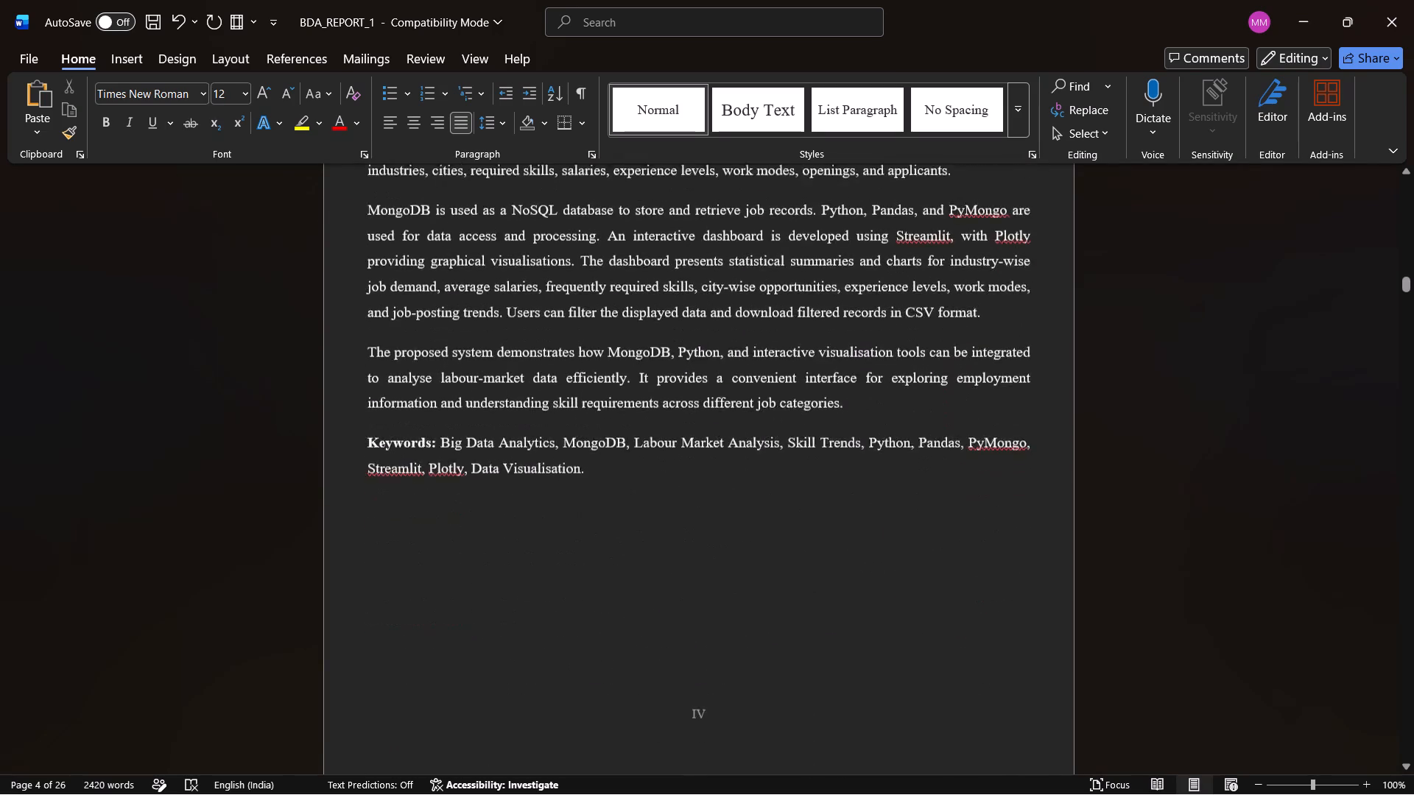
pyautogui.scroll(-3, 499, 545)
pyautogui.scroll(1, 499, 545)
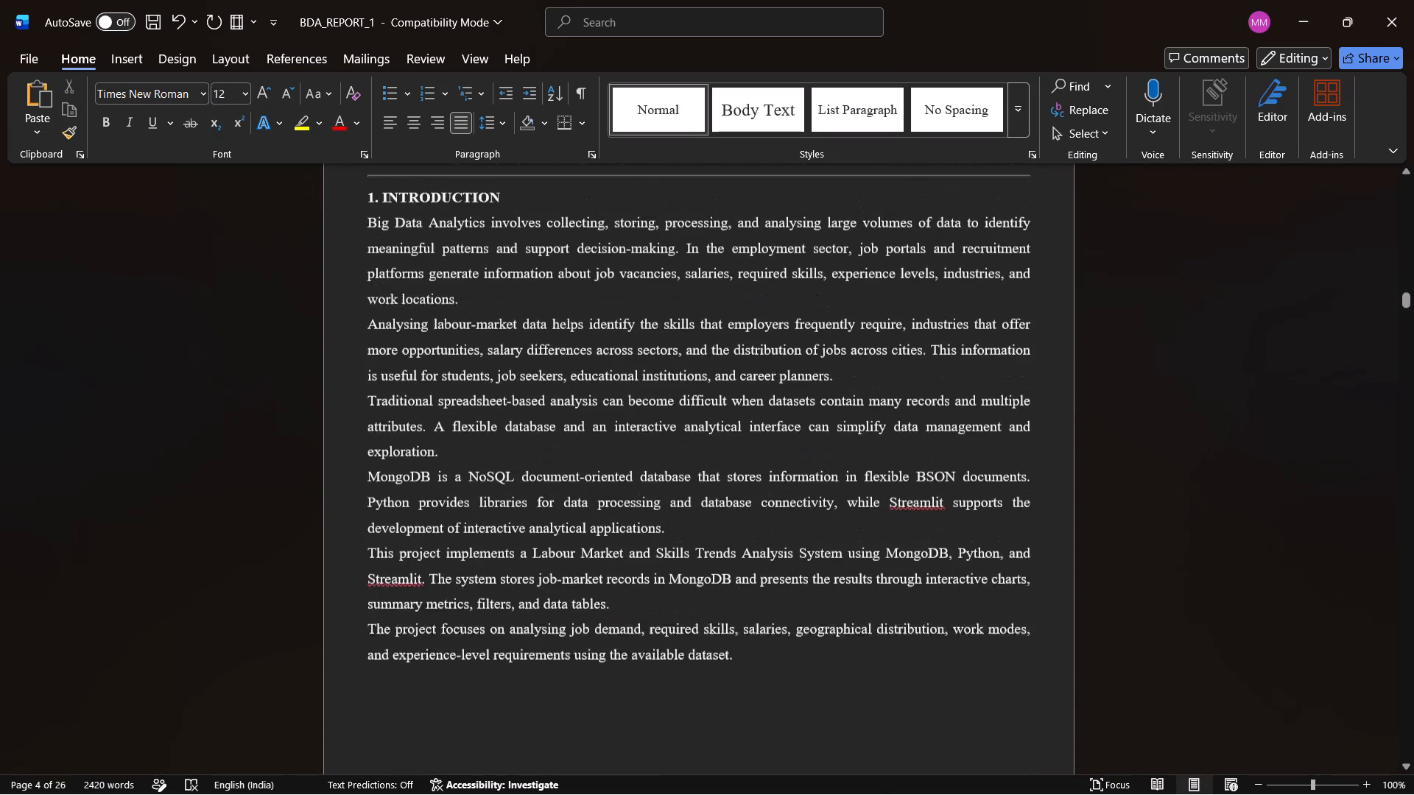
pyautogui.scroll(1, 499, 545)
pyautogui.scroll(-1, 499, 545)
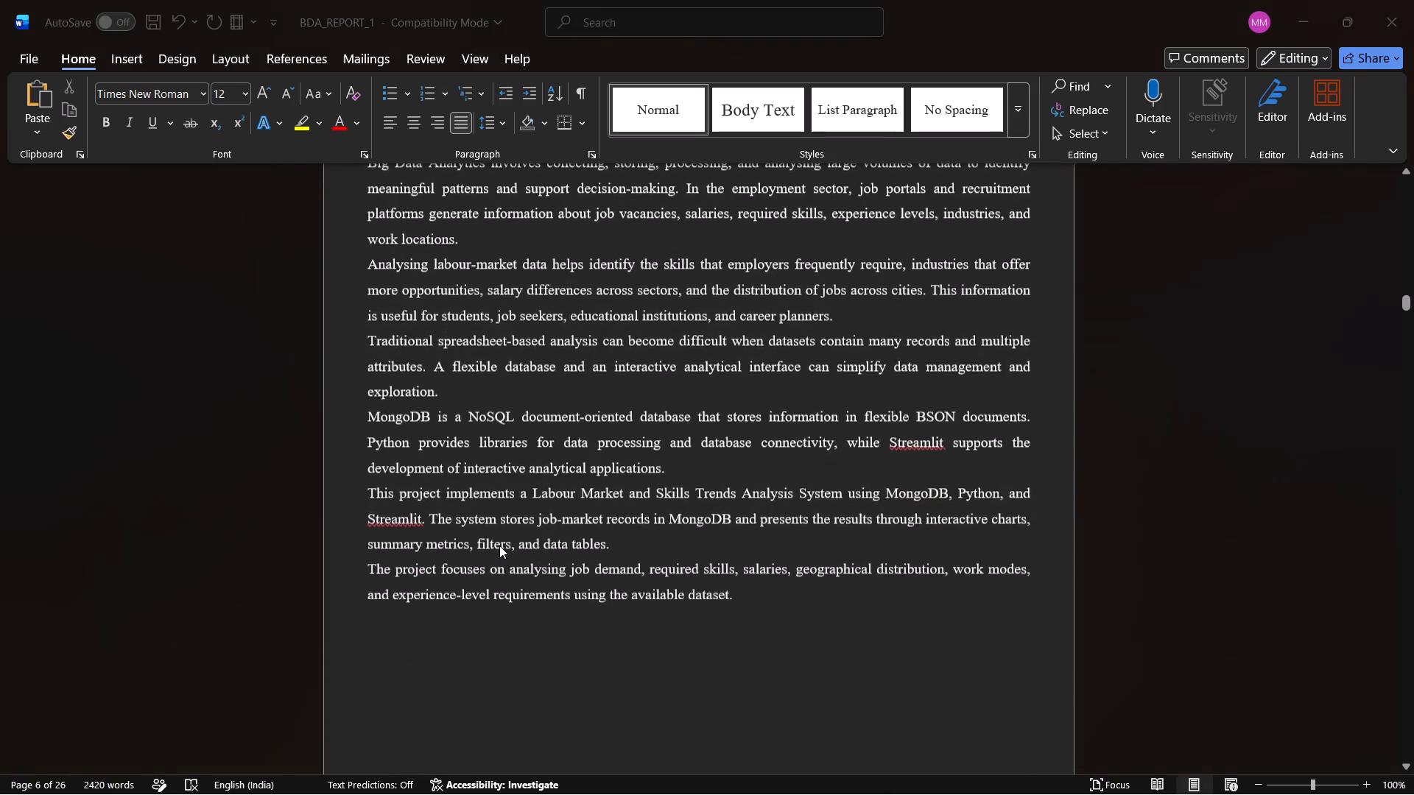
pyautogui.scroll(-1, 499, 545)
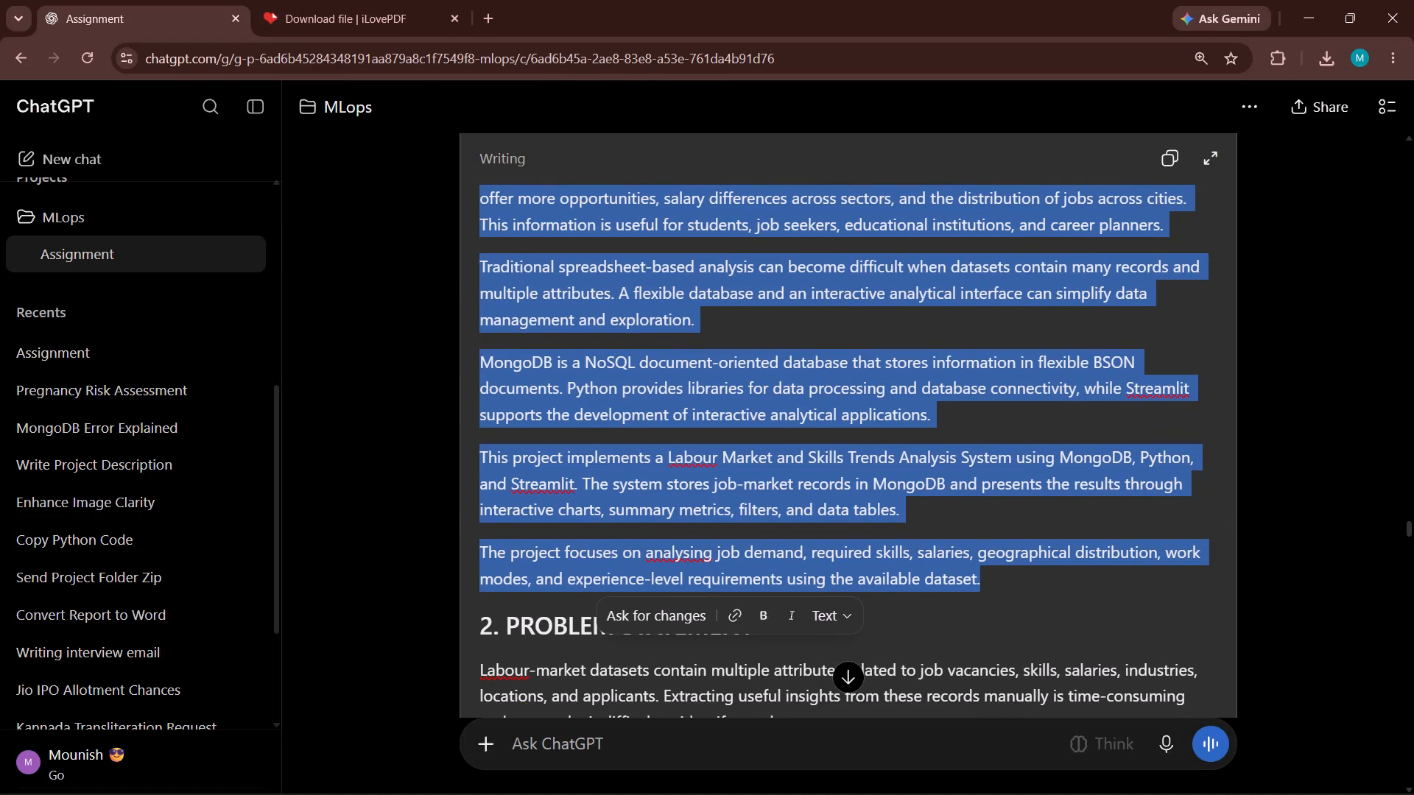
pyautogui.scroll(-3, 499, 545)
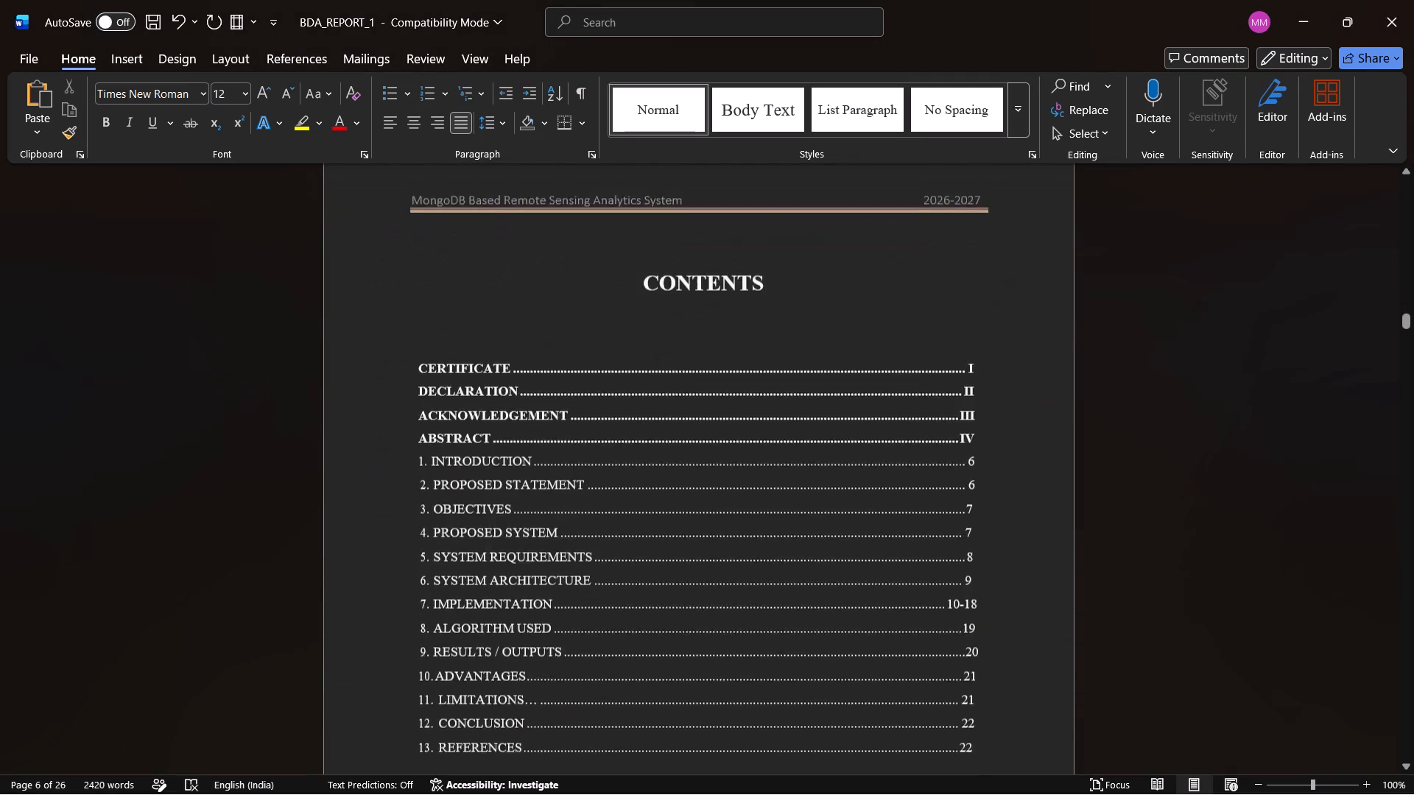
pyautogui.scroll(-3, 499, 545)
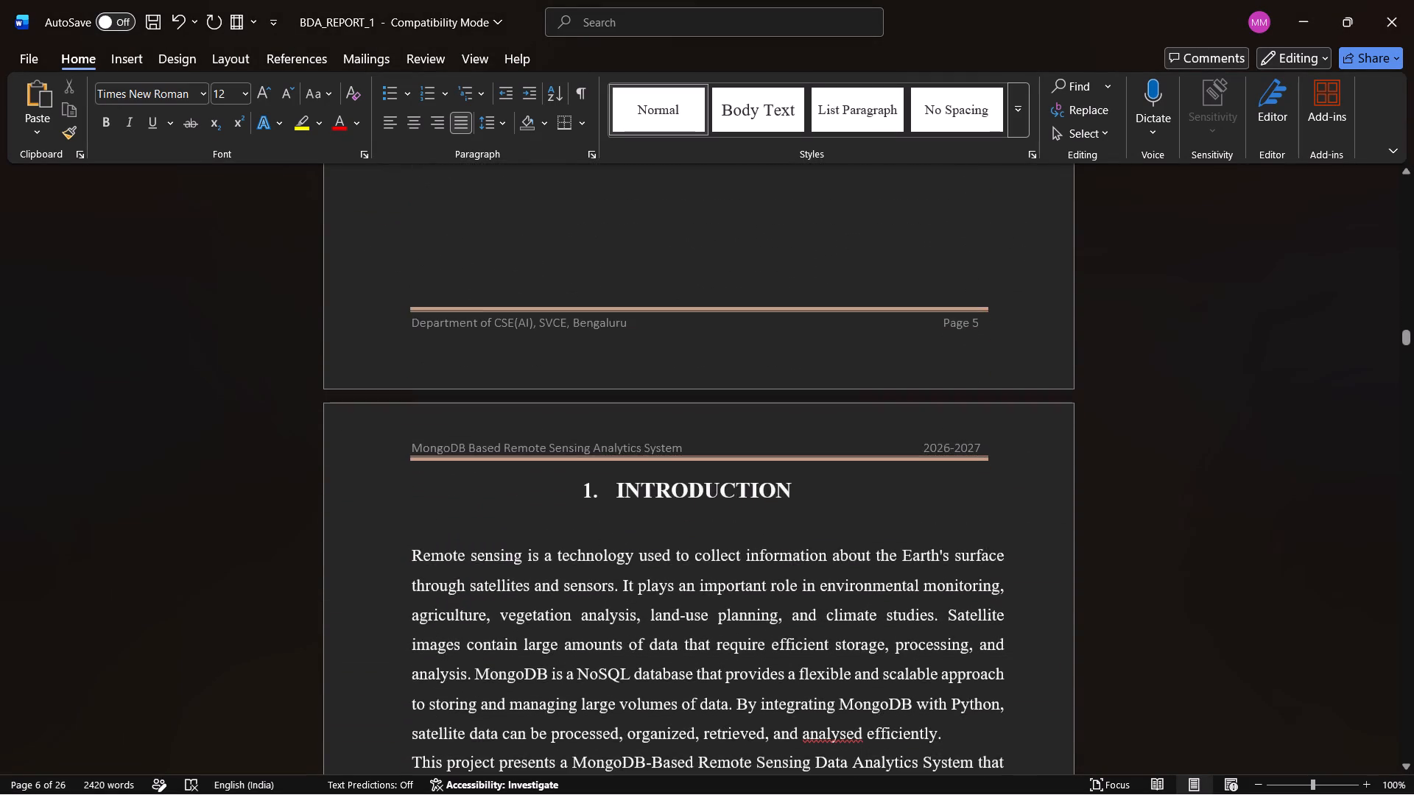
pyautogui.scroll(-3, 499, 545)
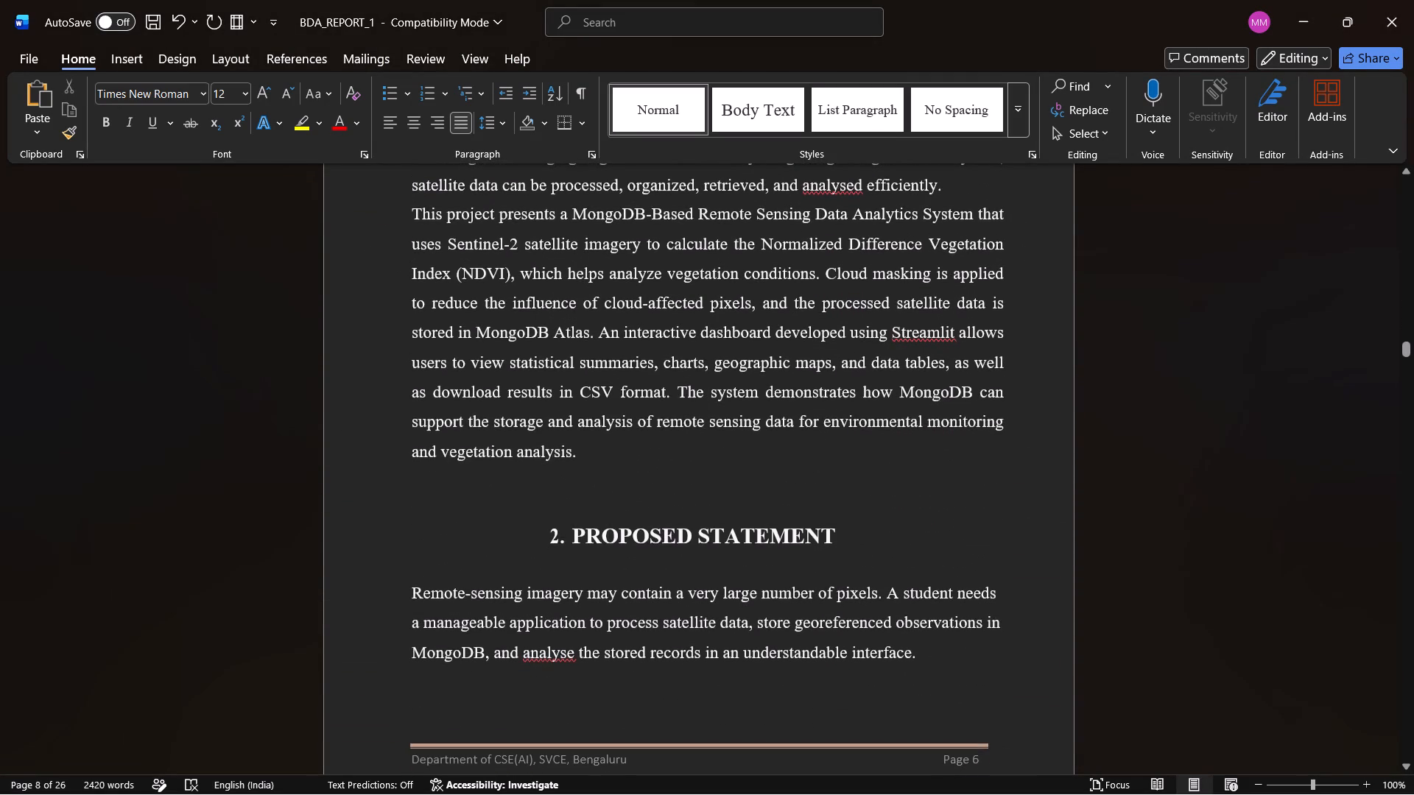
pyautogui.scroll(7, 499, 545)
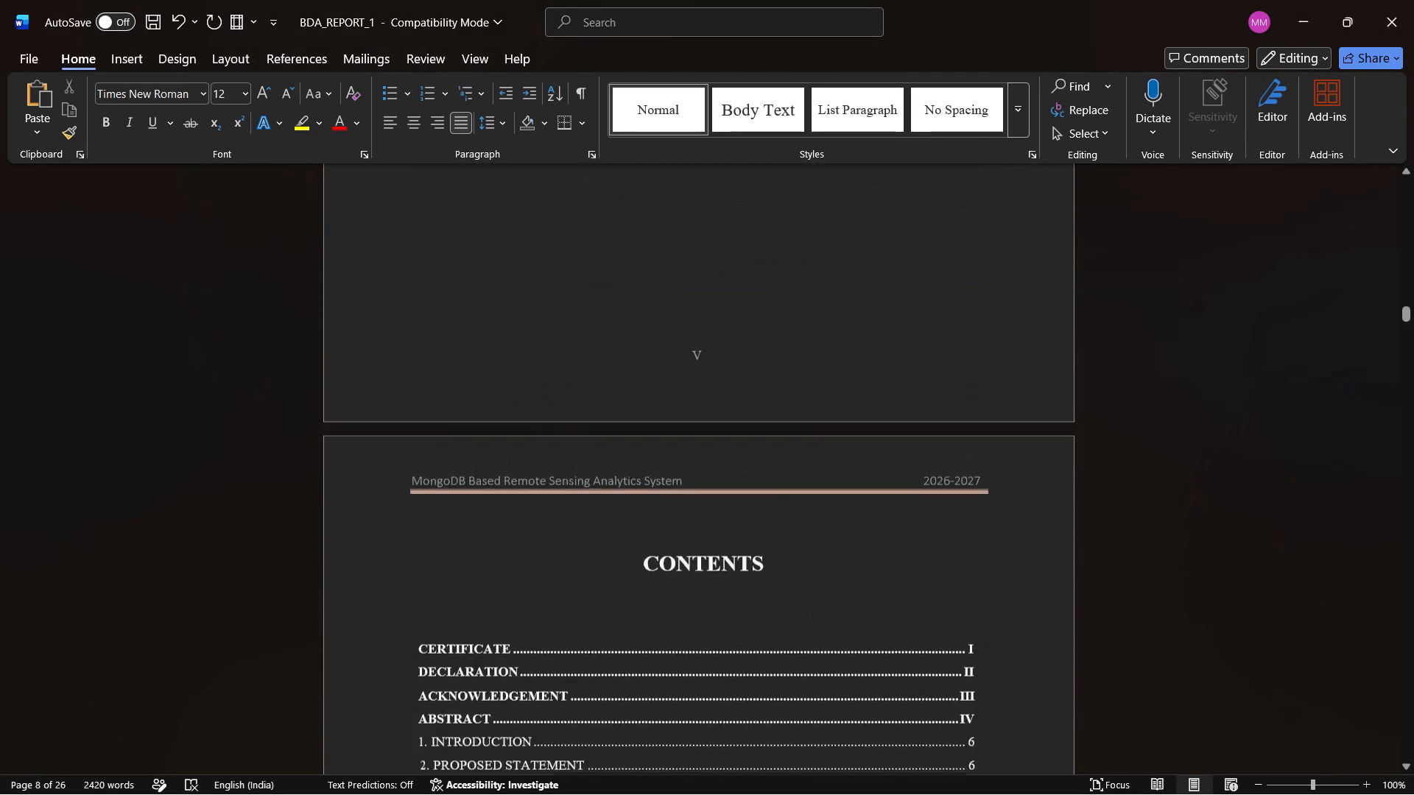
pyautogui.scroll(3, 499, 545)
pyautogui.scroll(-2, 499, 545)
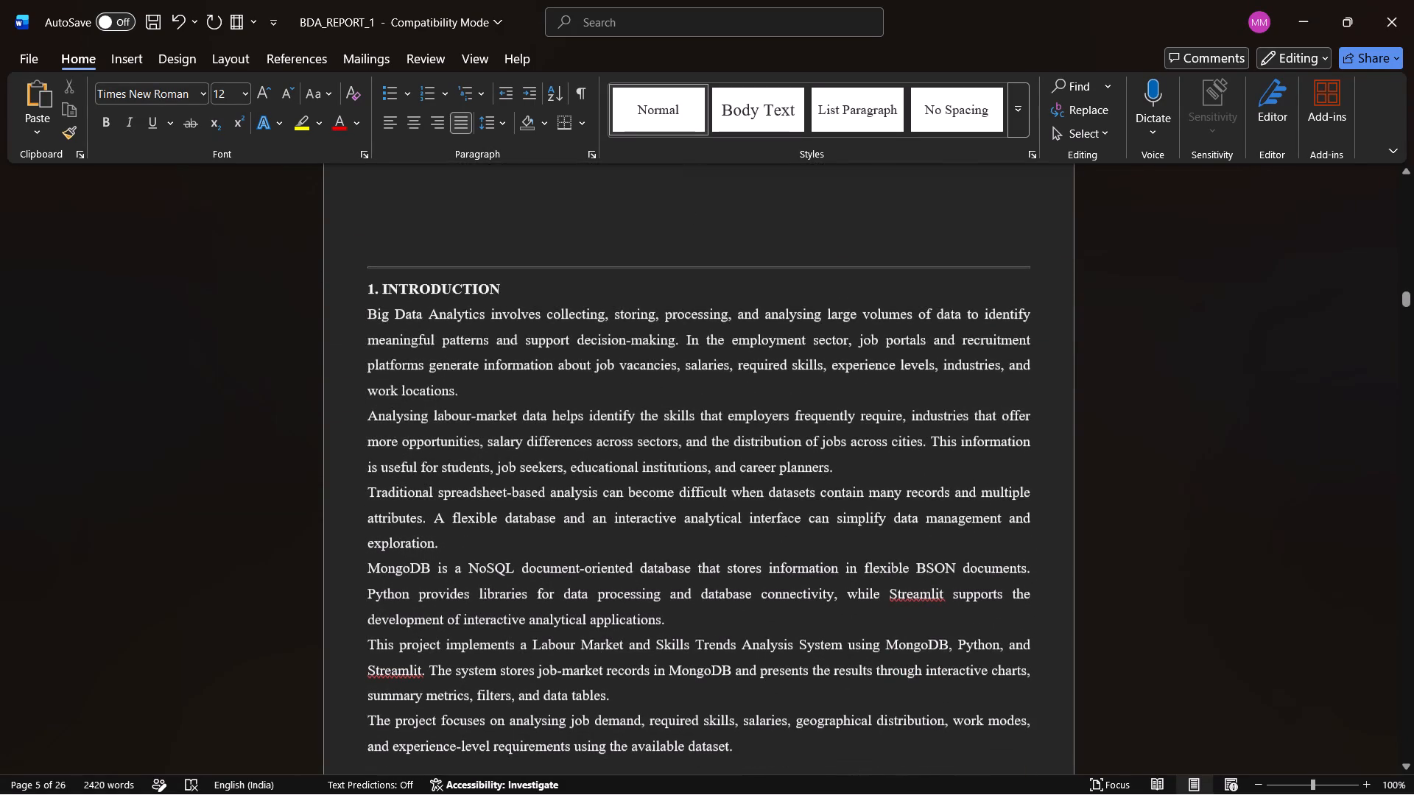
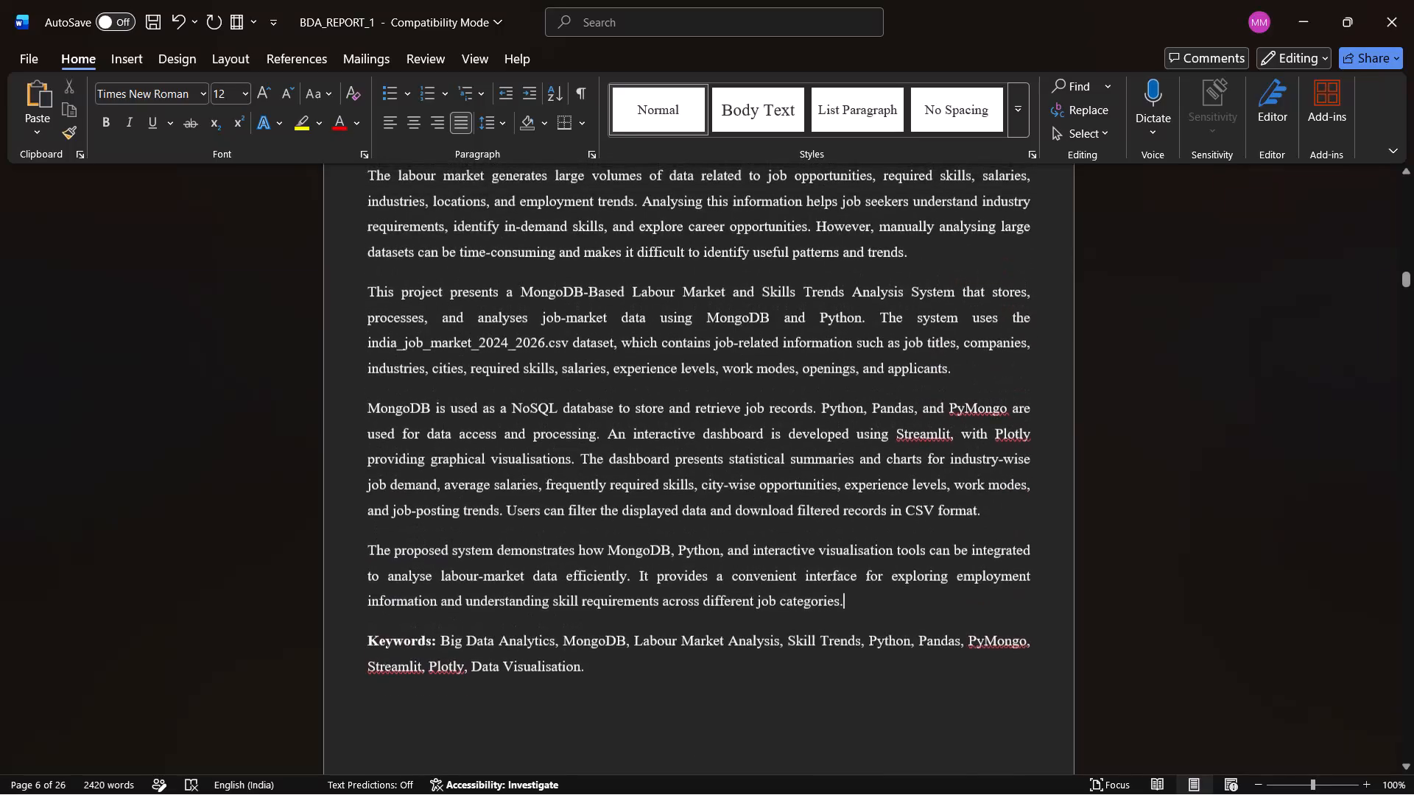
# Delete the pasted labour-market "1. INTRODUCTION" section and its horizontal line from the page between the Abstract and the Contents.
pyautogui.scroll(1, 499, 545)
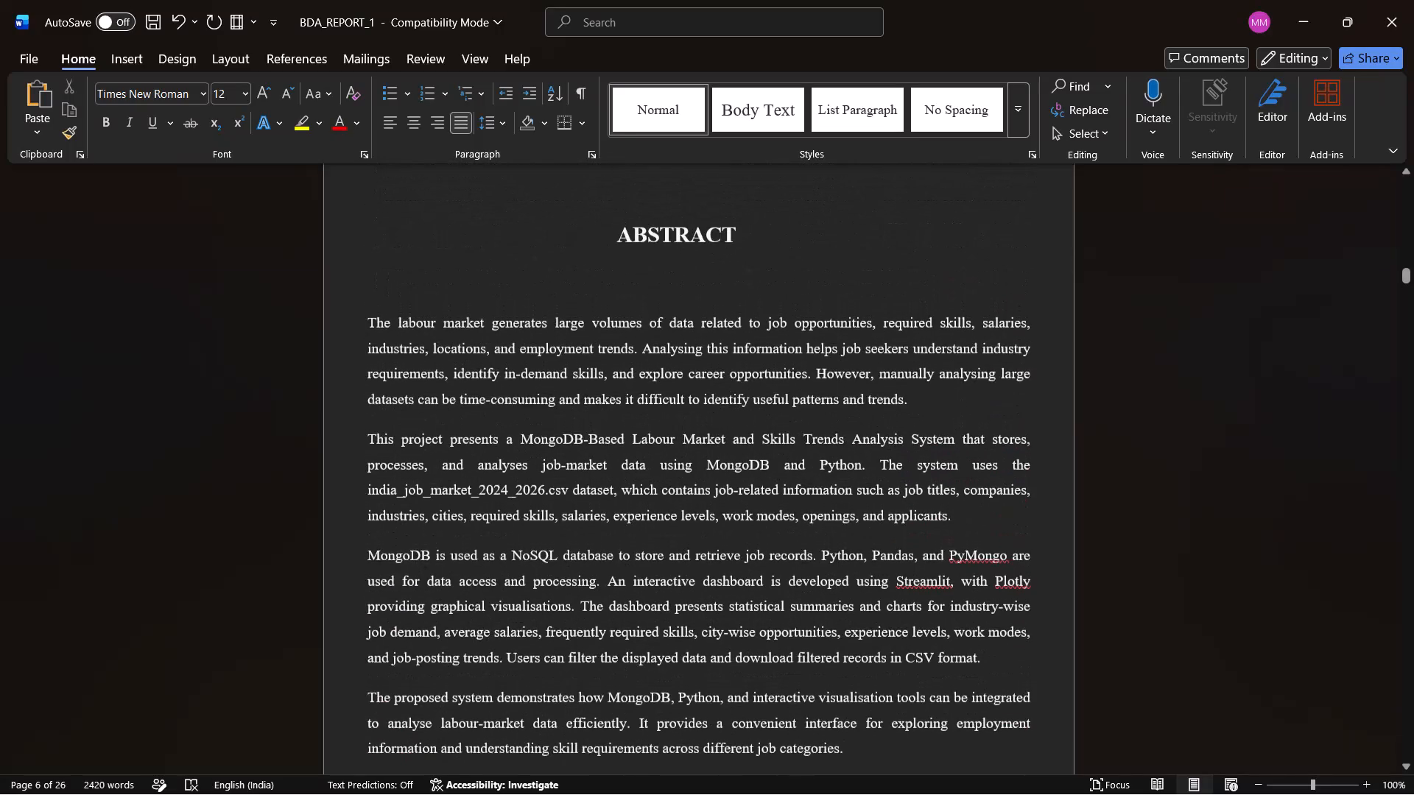
pyautogui.scroll(-4, 499, 545)
pyautogui.scroll(1, 499, 545)
pyautogui.scroll(-1, 499, 545)
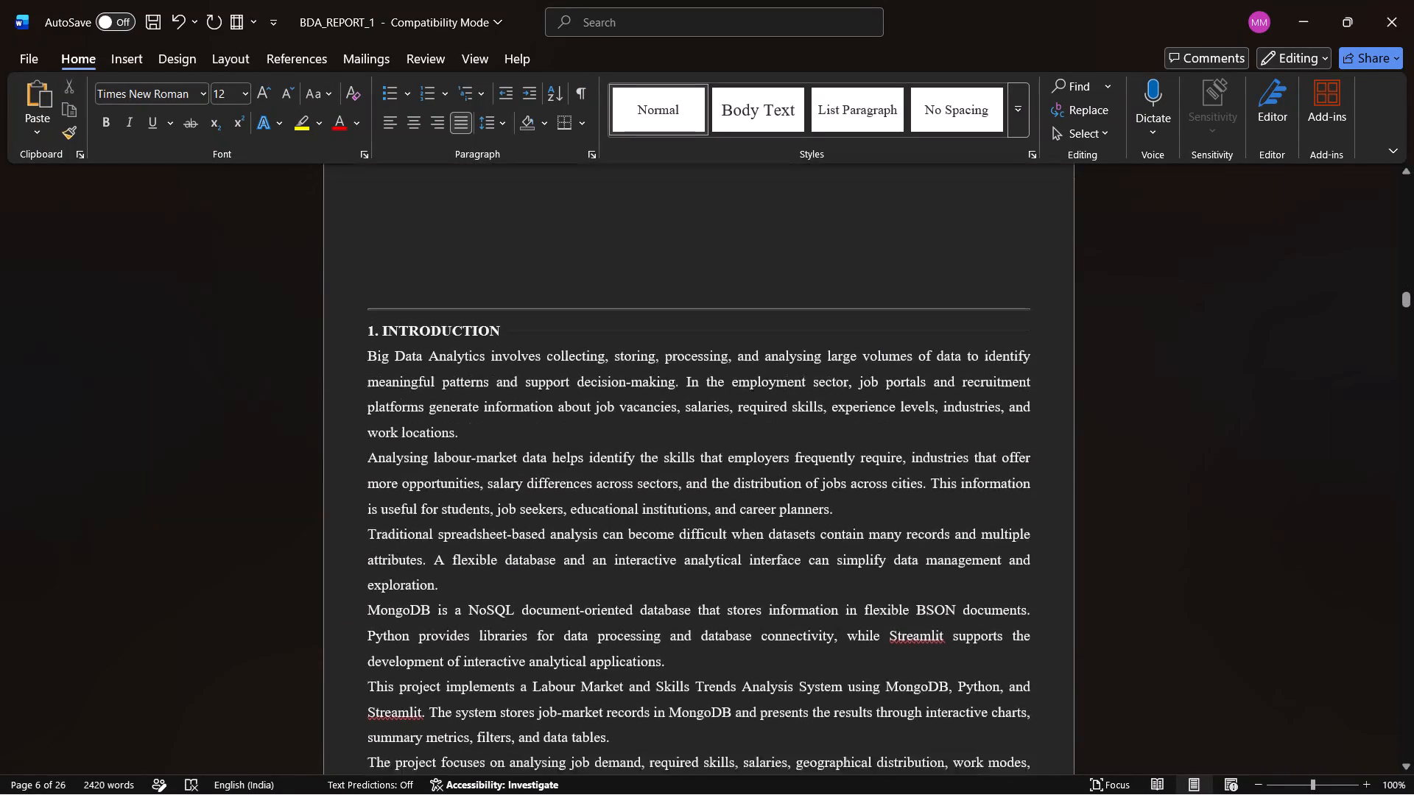
pyautogui.scroll(-1, 499, 545)
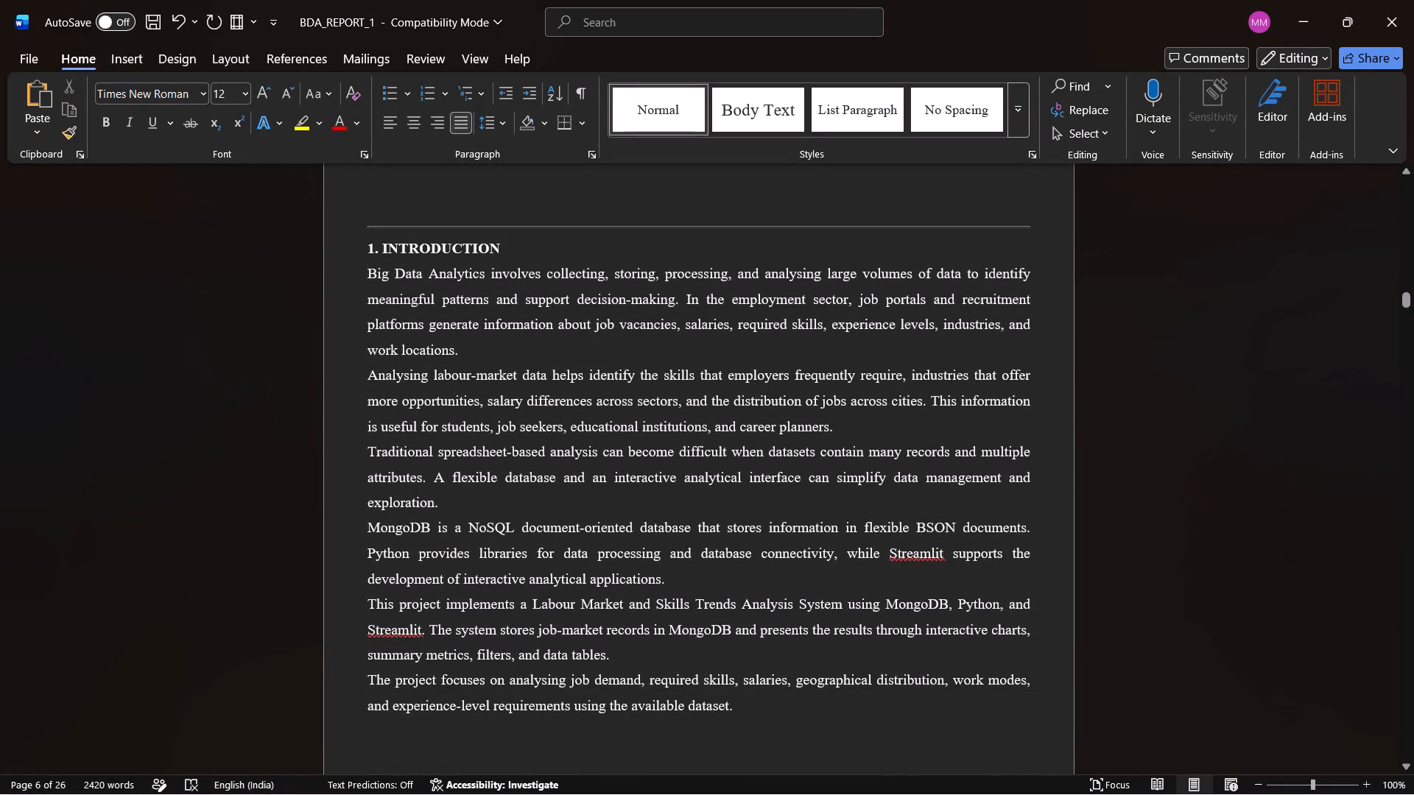
pyautogui.moveTo(355, 219); pyautogui.dragTo(748, 735)
pyautogui.press('BackSpace')
pyautogui.hscroll(1, 748, 735)
# Review the page layout from the Contents page back through the Abstract to the end of the Acknowledgement.
pyautogui.scroll(2, 748, 735)
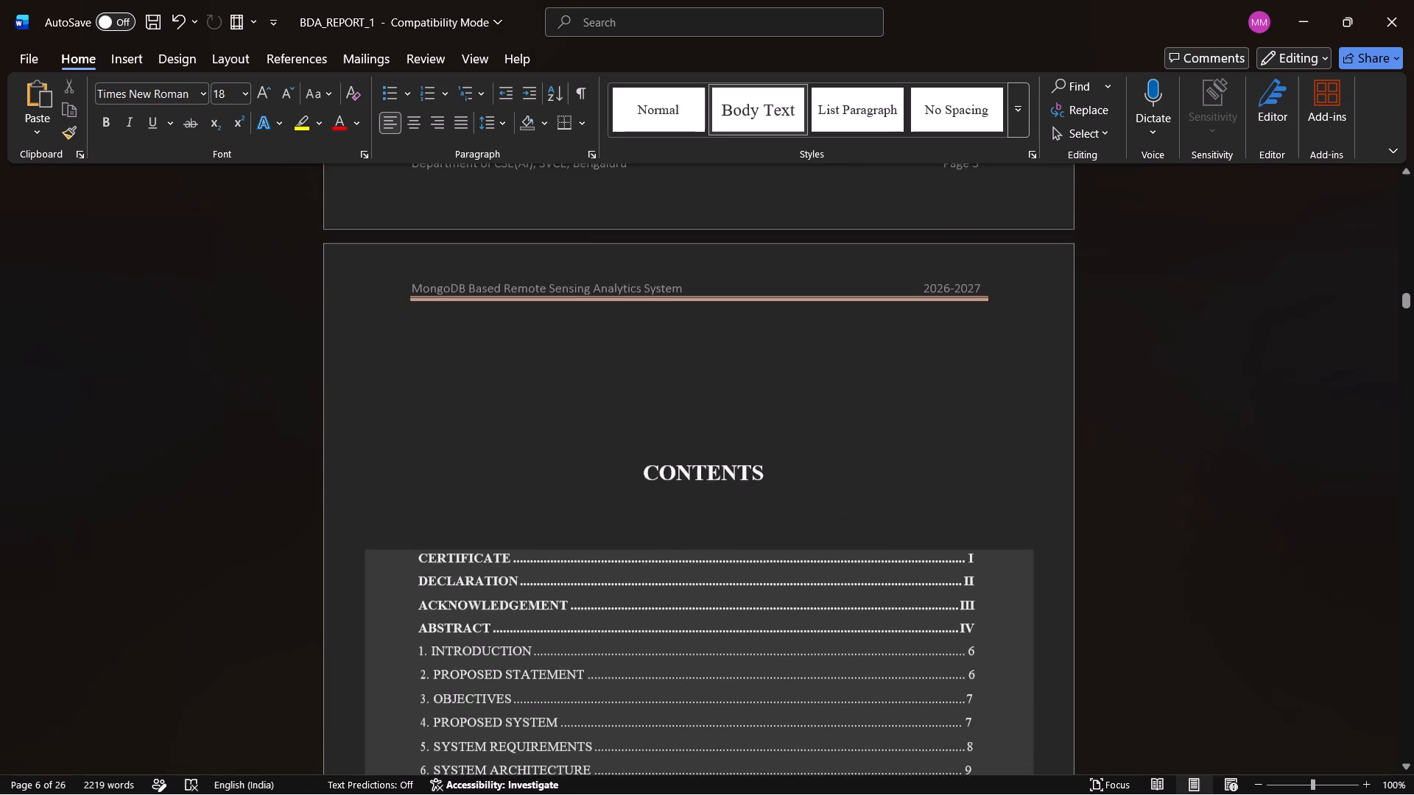
pyautogui.scroll(5, 748, 735)
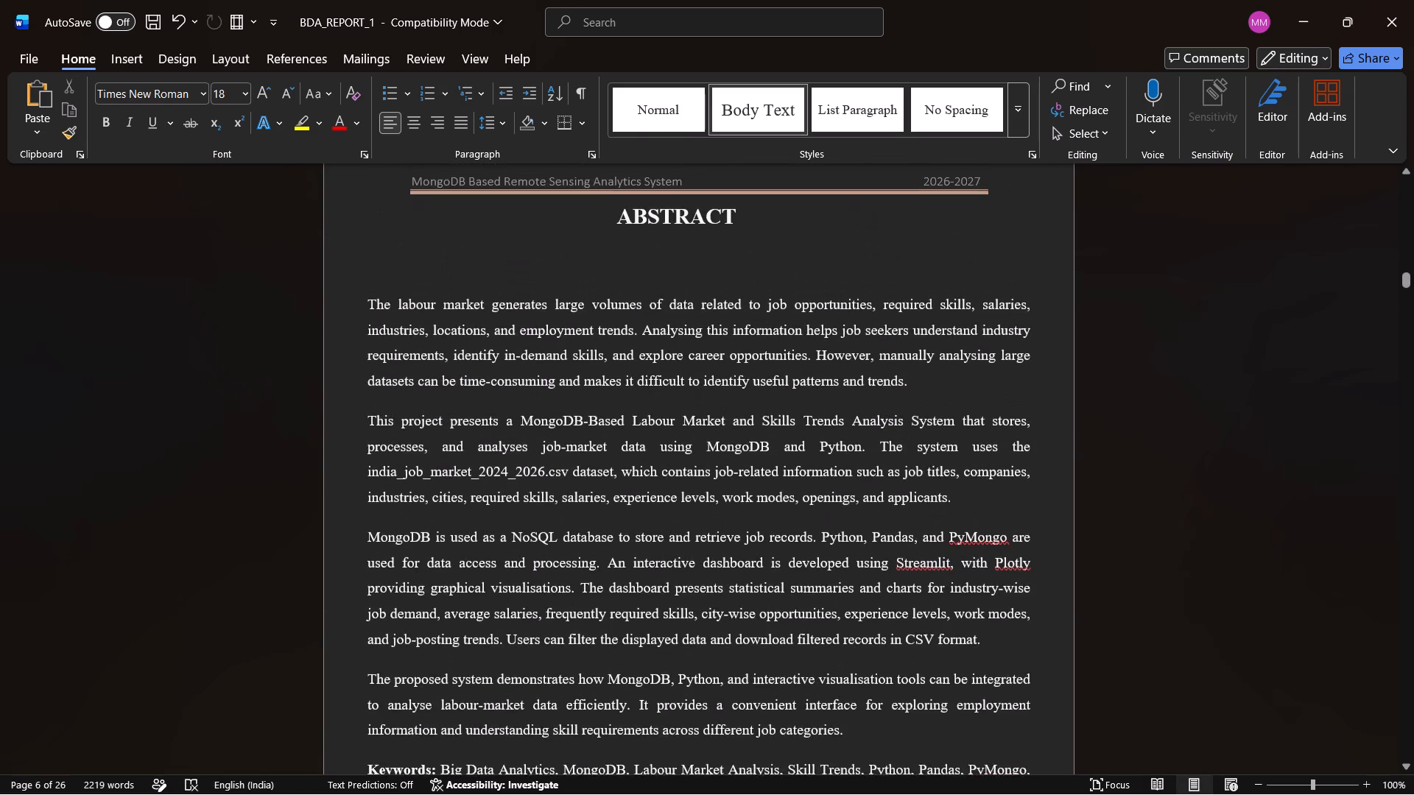
pyautogui.scroll(4, 748, 735)
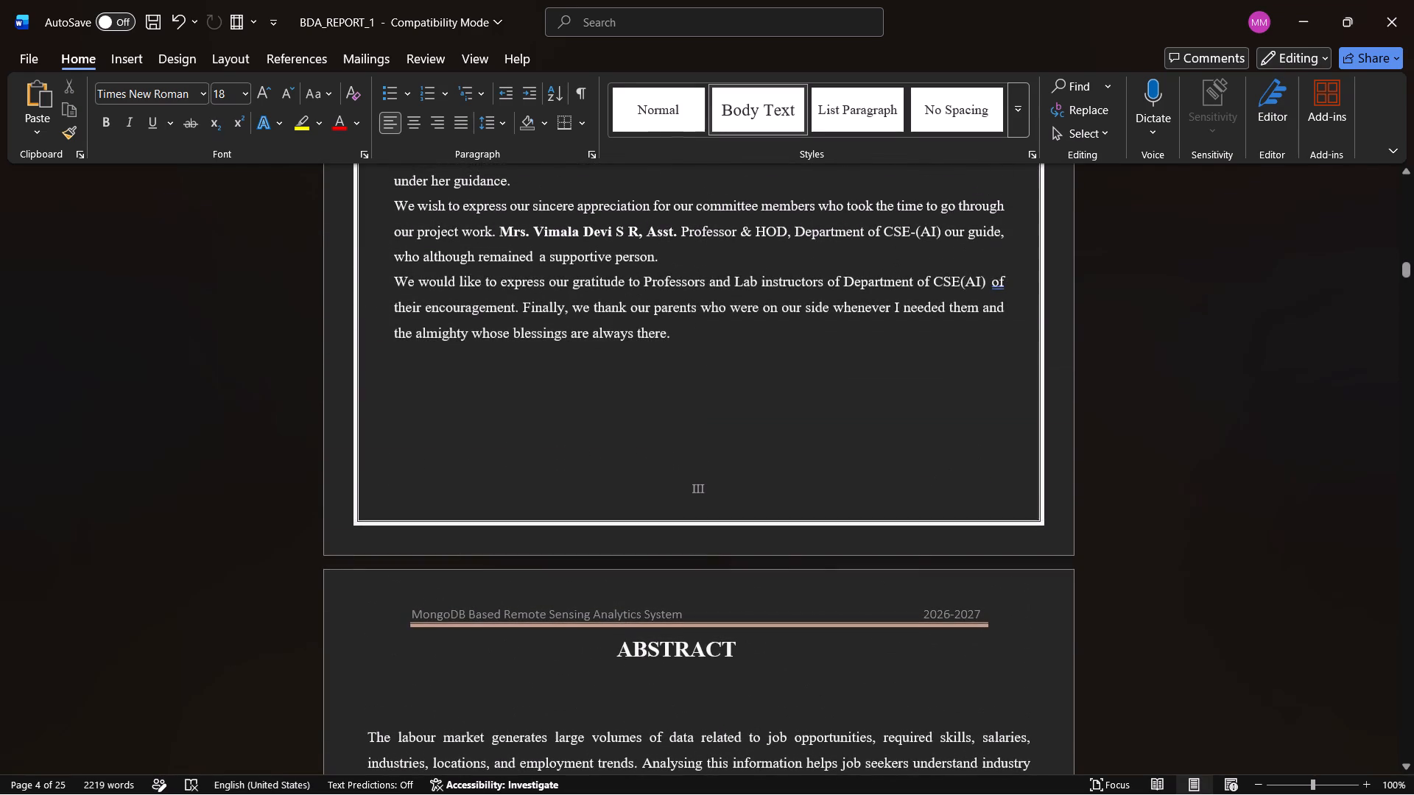
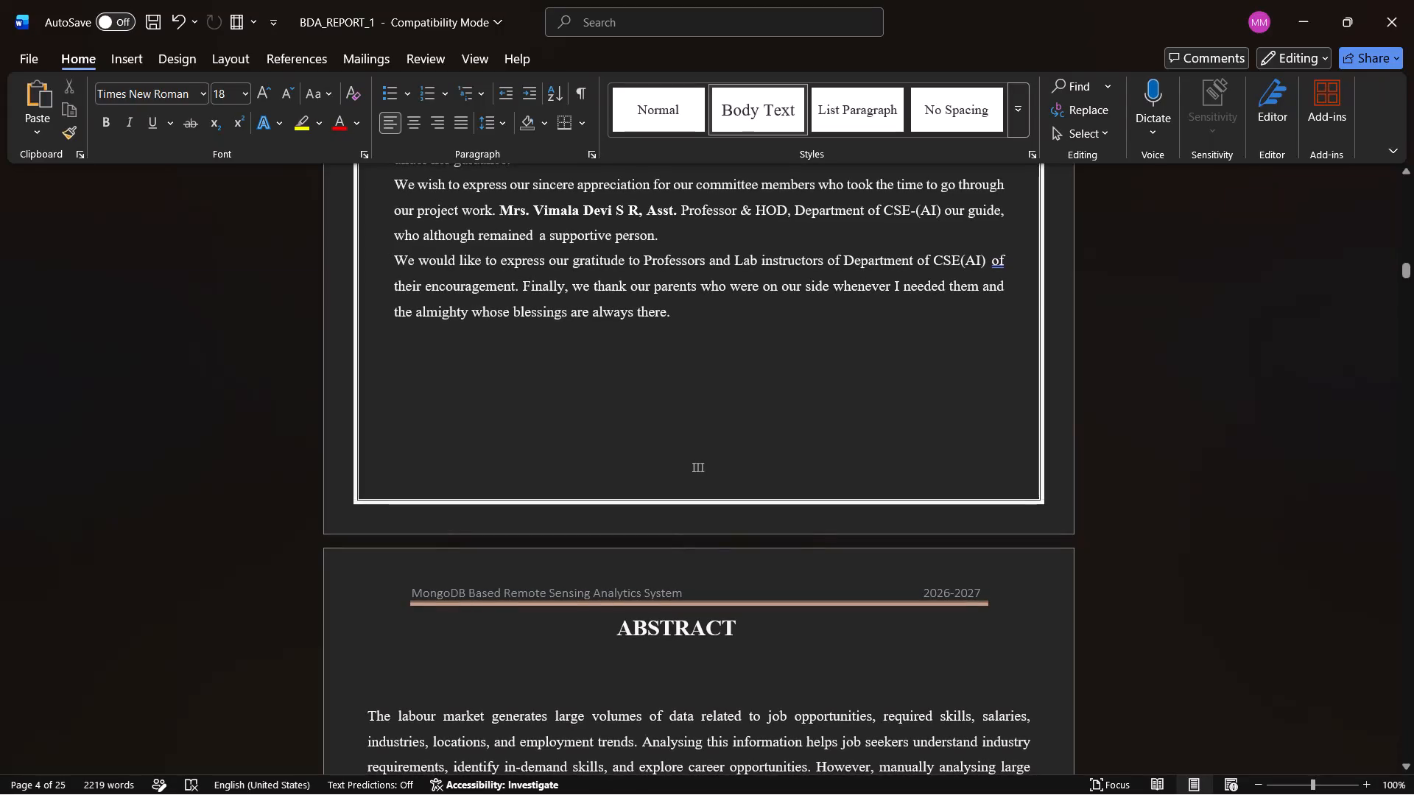
# Insert one blank line above the ABSTRACT heading to separate it from the page header line.
pyautogui.click(499, 556)
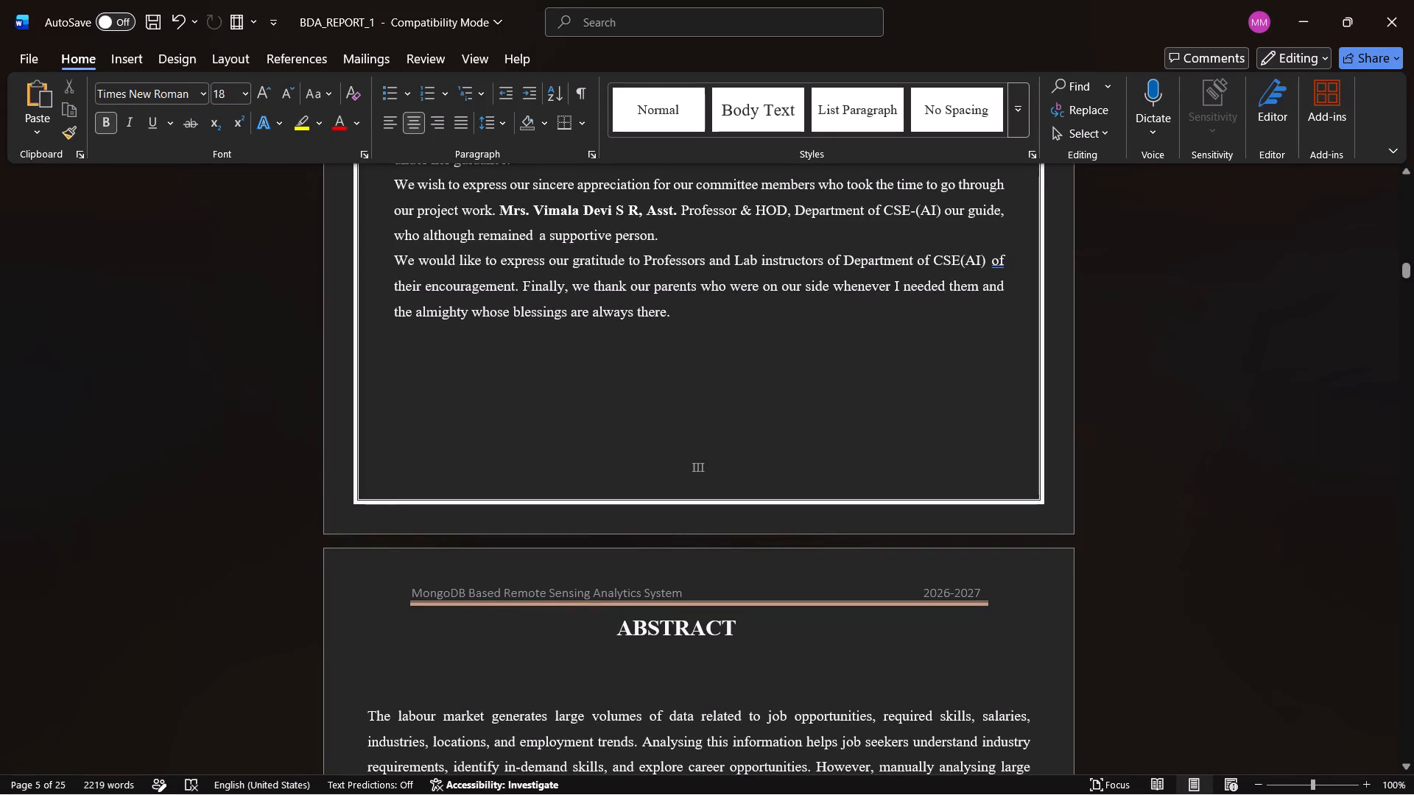
pyautogui.press('Return')
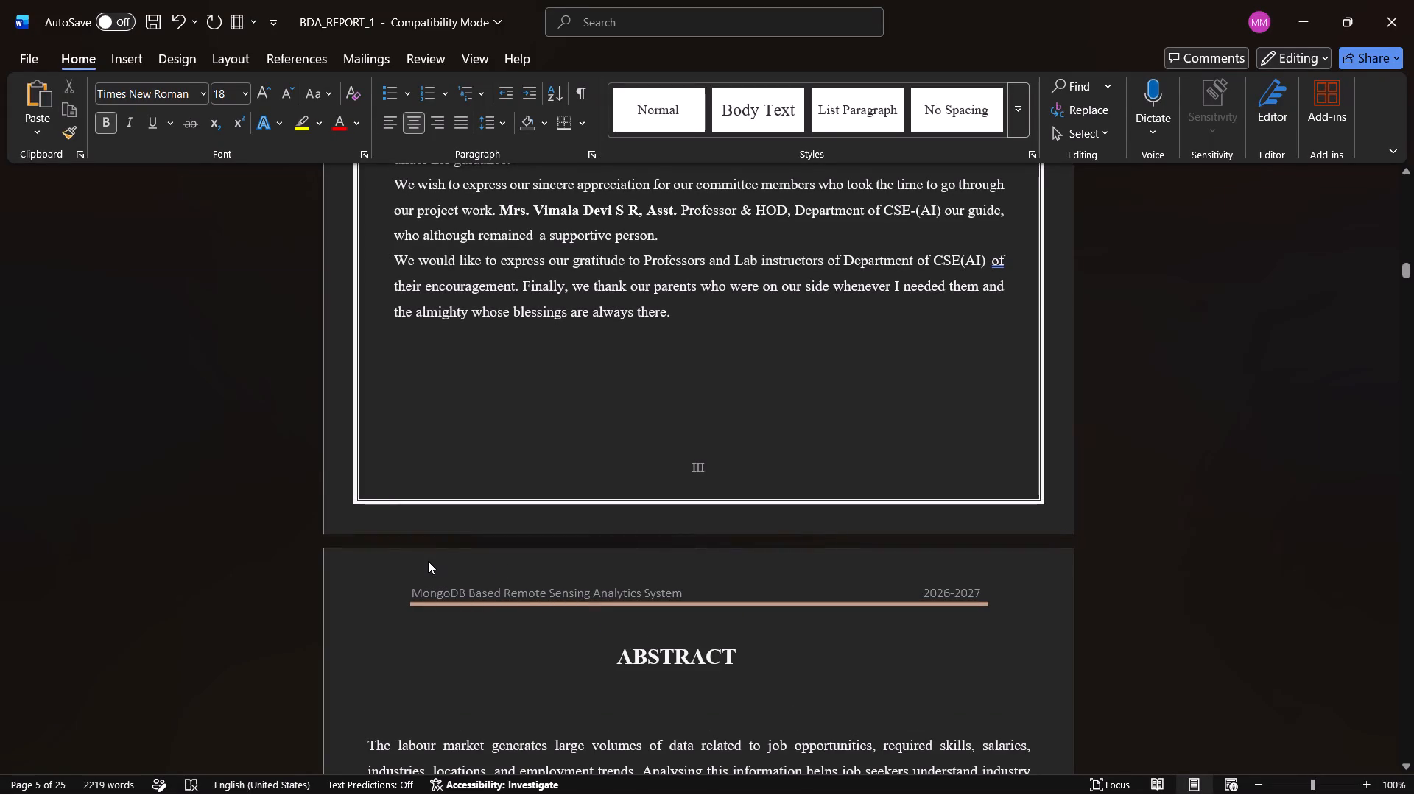
pyautogui.click(428, 561)
# Remove the surplus blank lines above the CONTENTS heading, leaving one blank line between it and the page header.
pyautogui.scroll(-6, 428, 561)
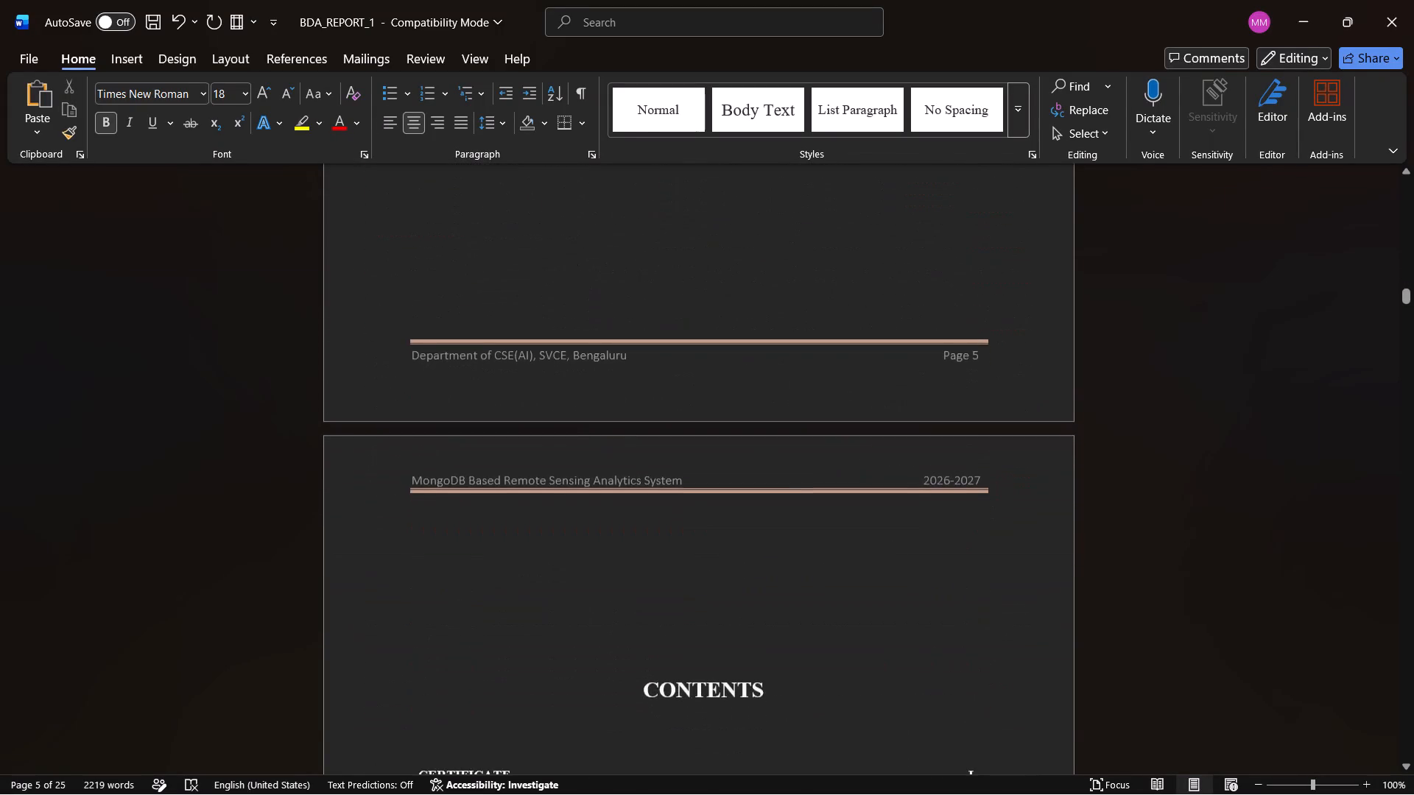
pyautogui.scroll(-2, 428, 561)
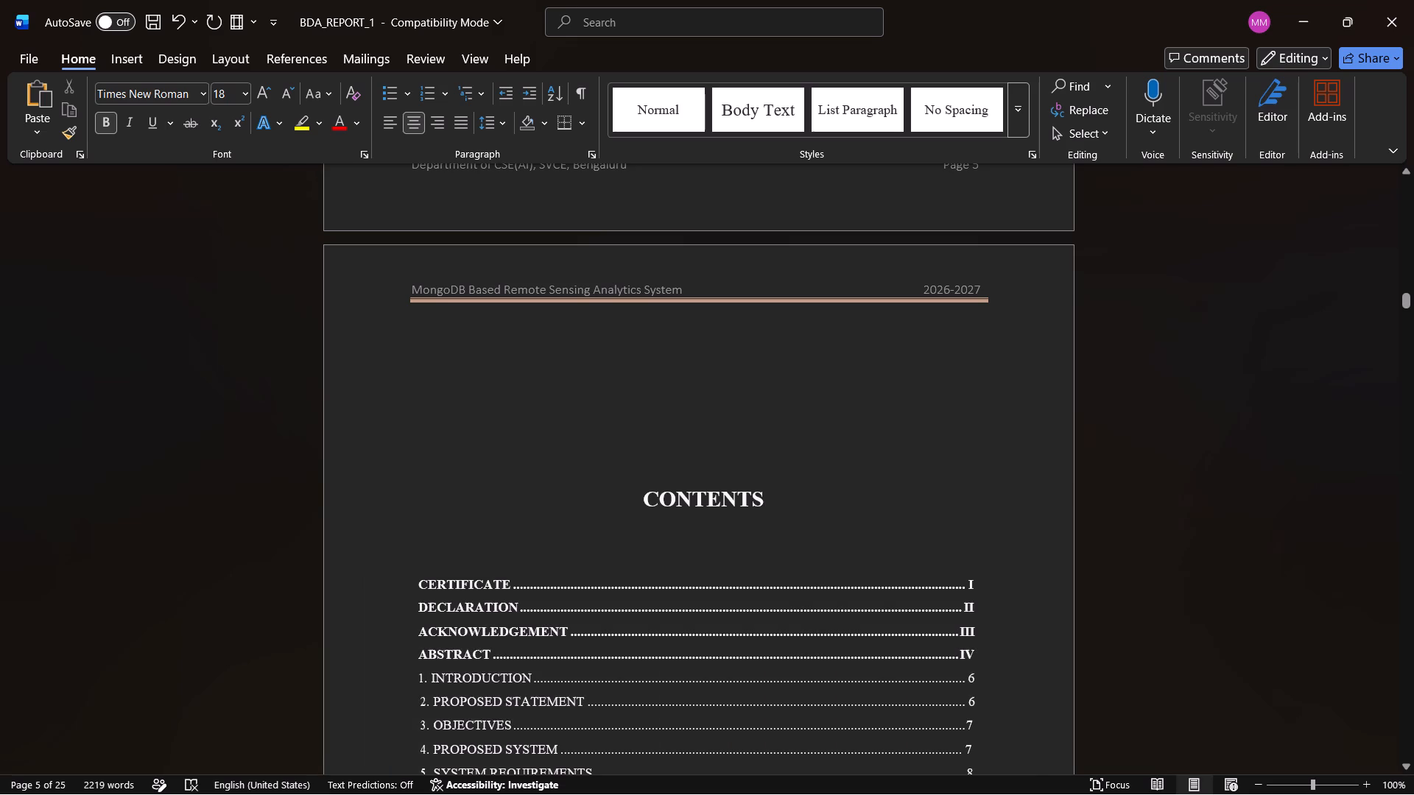
pyautogui.click(579, 475)
pyautogui.press('BackSpace')
pyautogui.press('BackSpace')
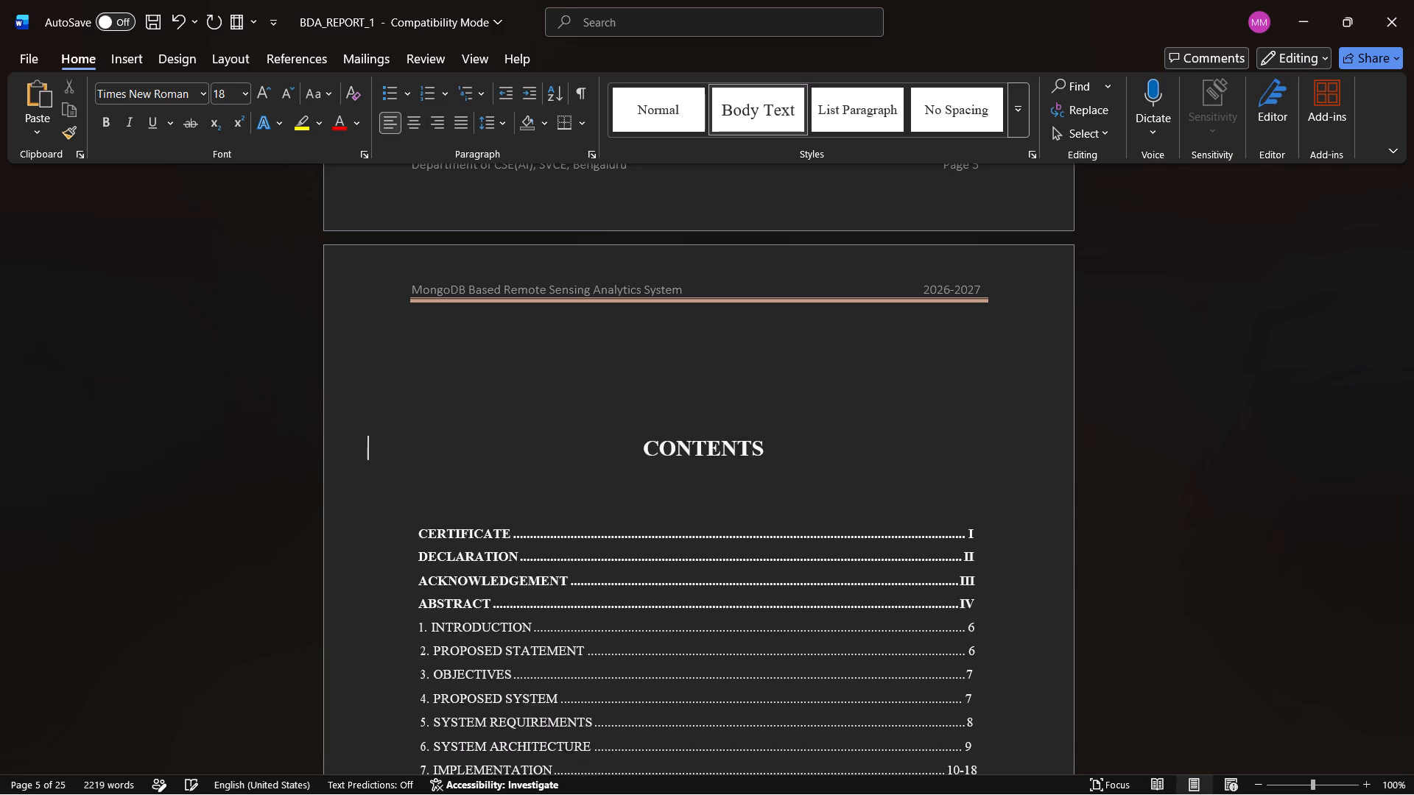
pyautogui.press('BackSpace')
pyautogui.press('BackSpace')
pyautogui.press('BackSpace')
pyautogui.press('BackSpace')
pyautogui.press('BackSpace')
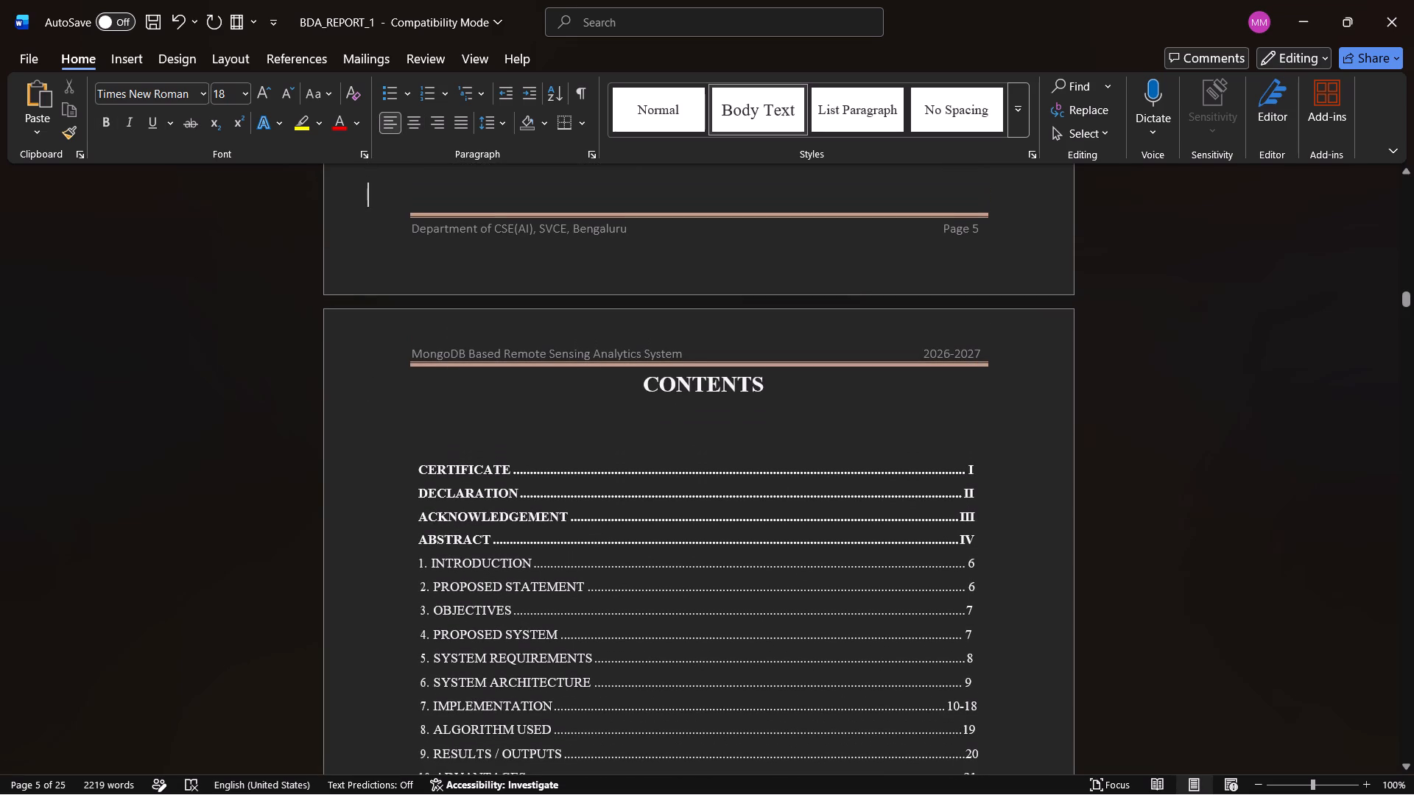
pyautogui.press('Return')
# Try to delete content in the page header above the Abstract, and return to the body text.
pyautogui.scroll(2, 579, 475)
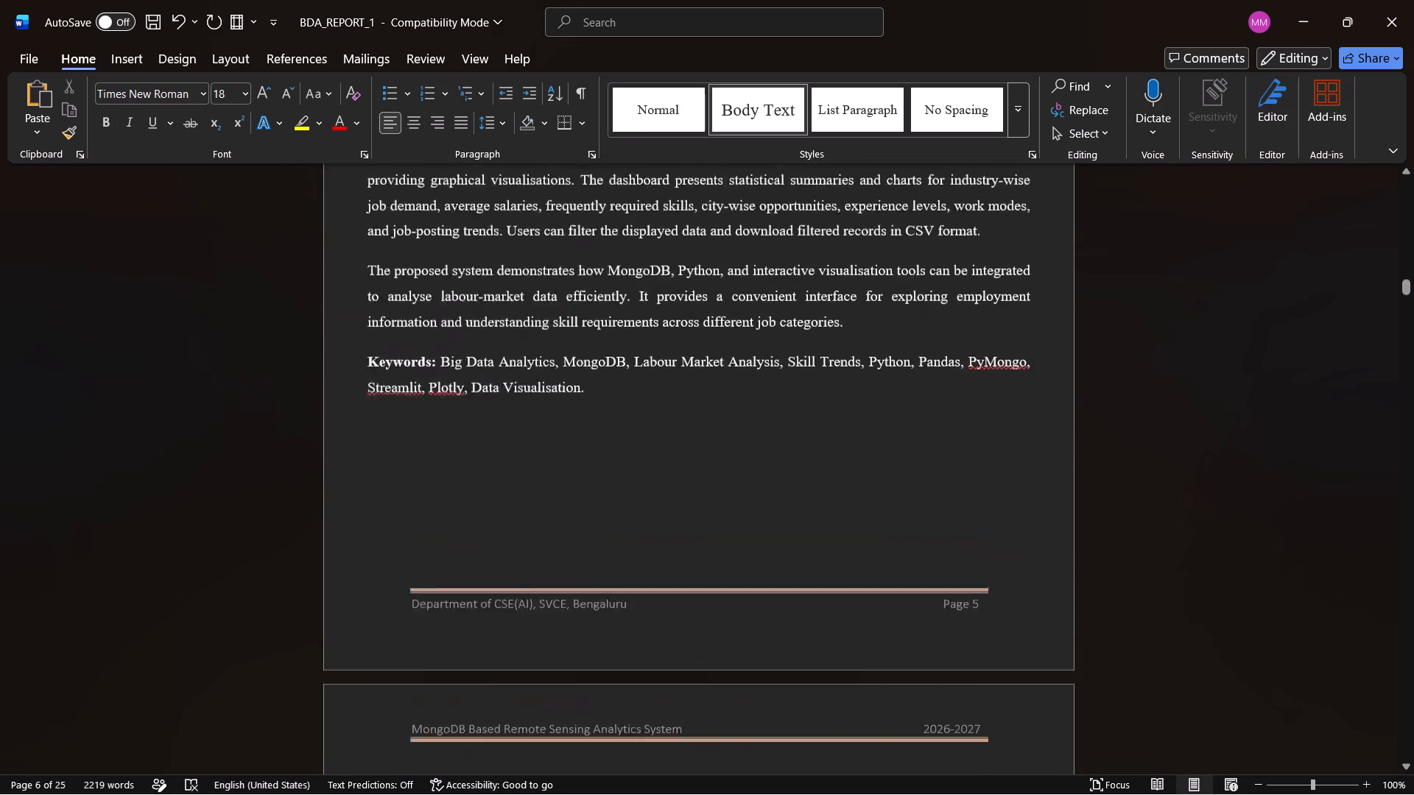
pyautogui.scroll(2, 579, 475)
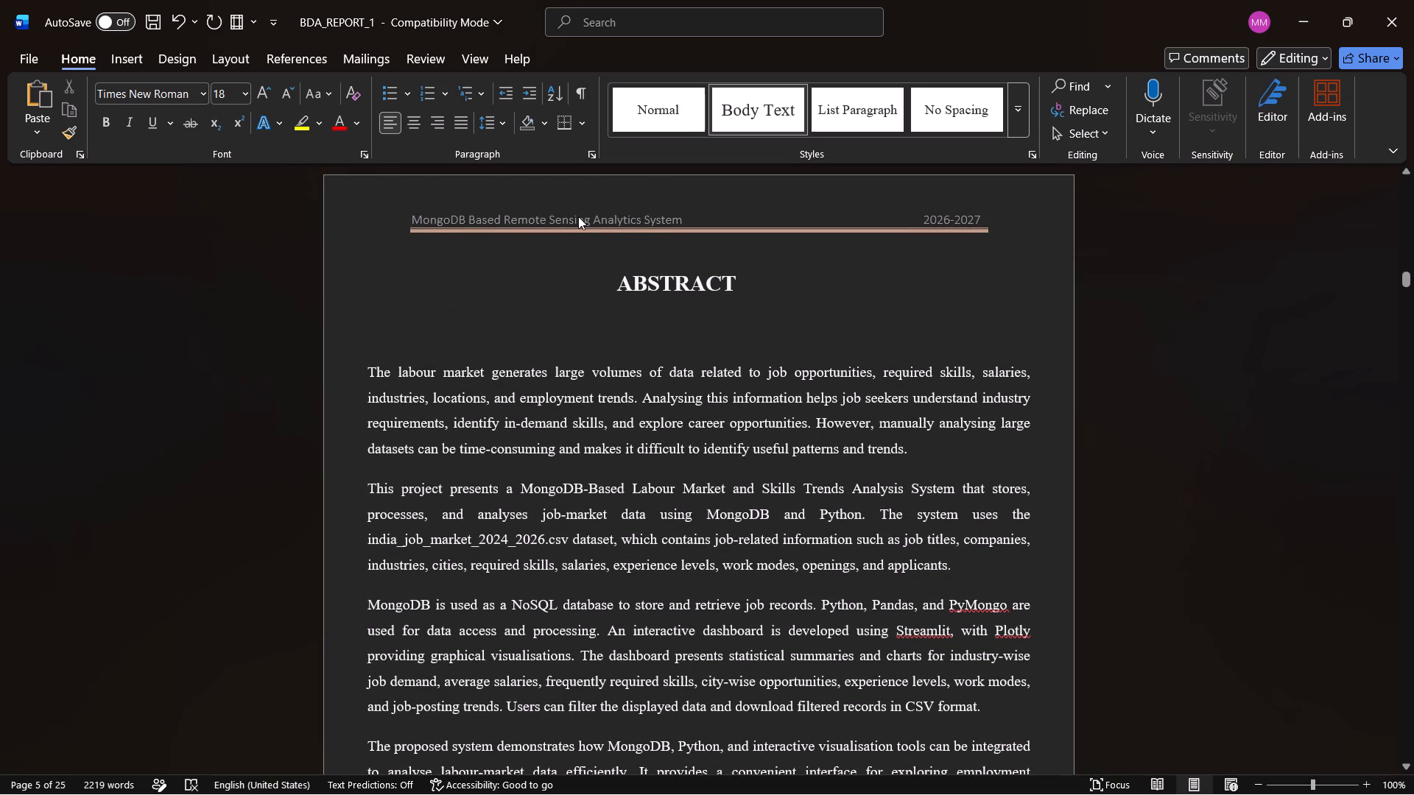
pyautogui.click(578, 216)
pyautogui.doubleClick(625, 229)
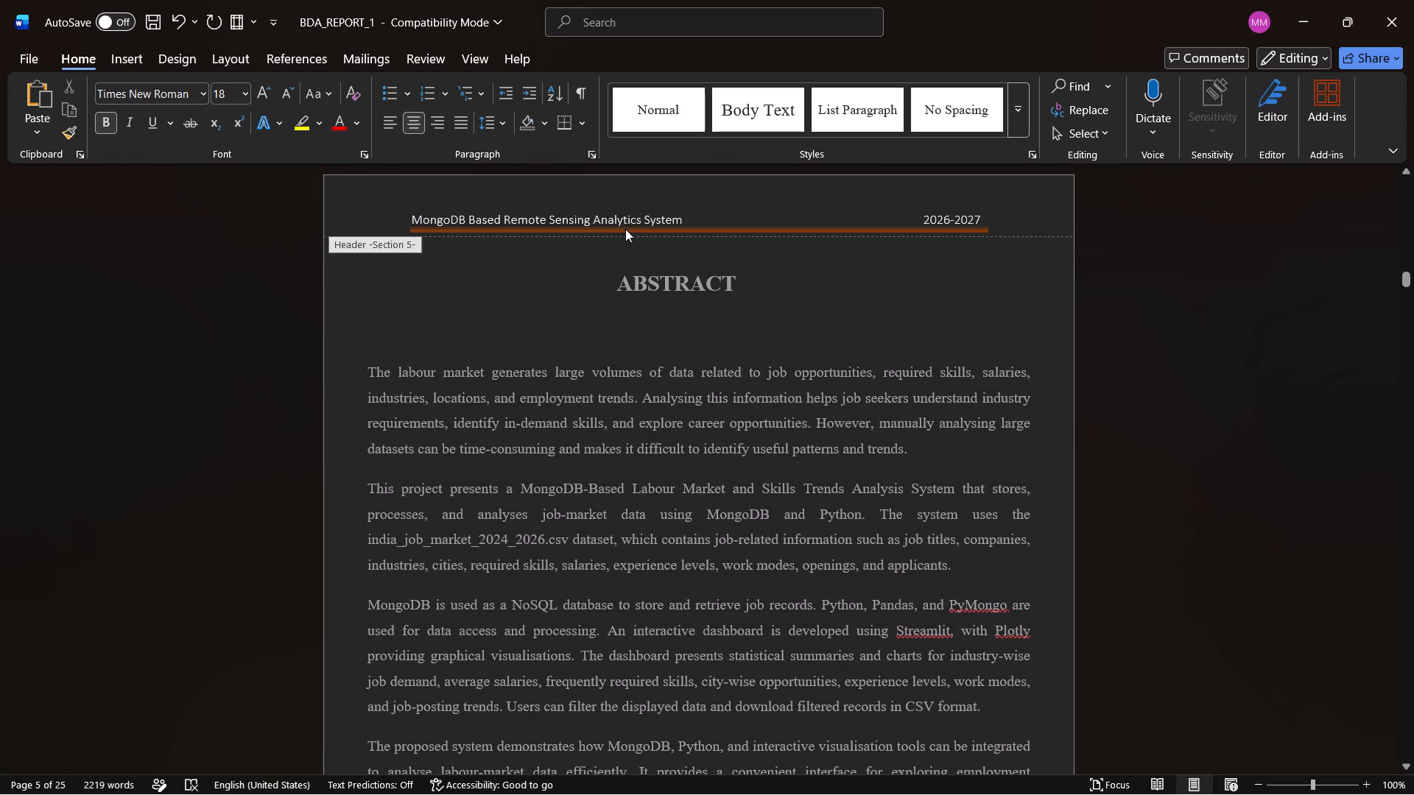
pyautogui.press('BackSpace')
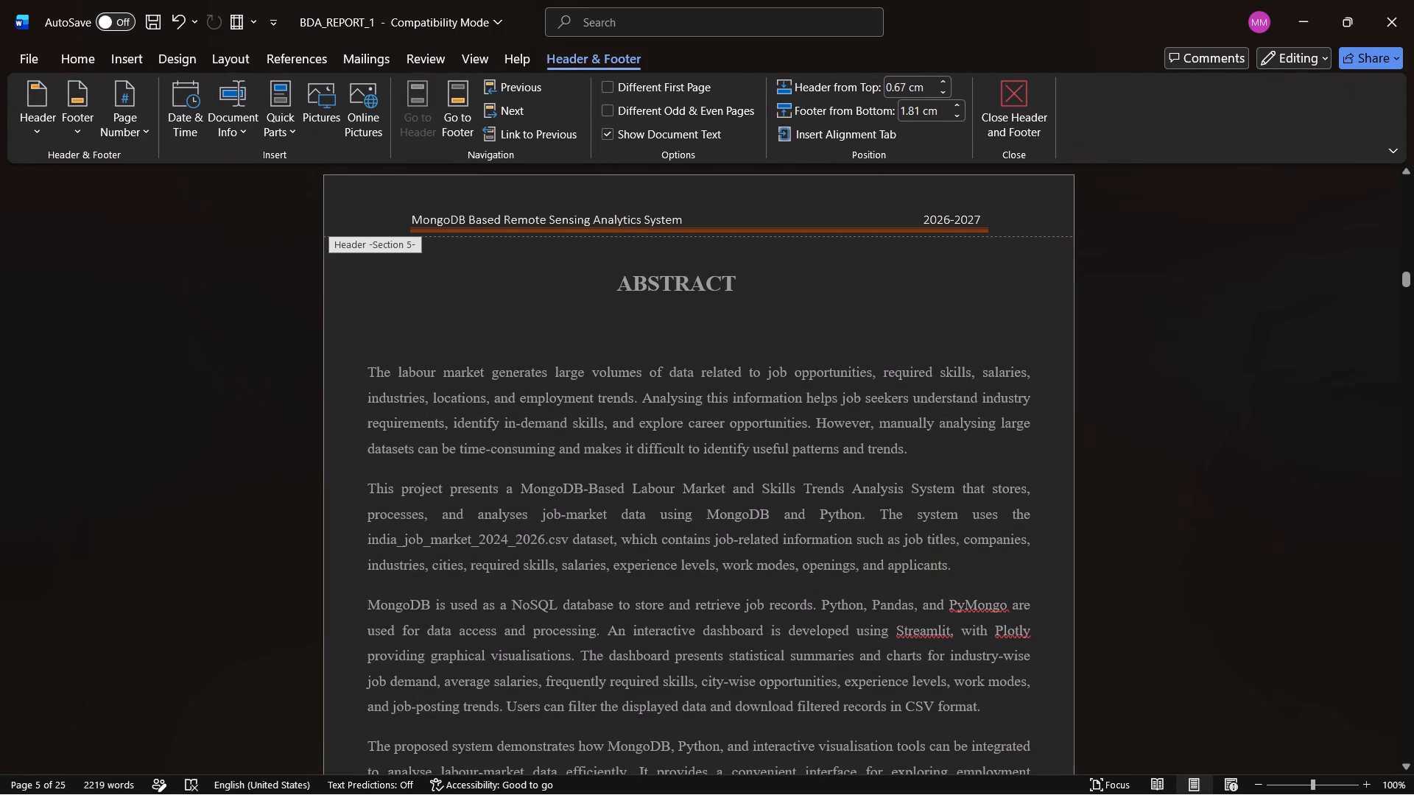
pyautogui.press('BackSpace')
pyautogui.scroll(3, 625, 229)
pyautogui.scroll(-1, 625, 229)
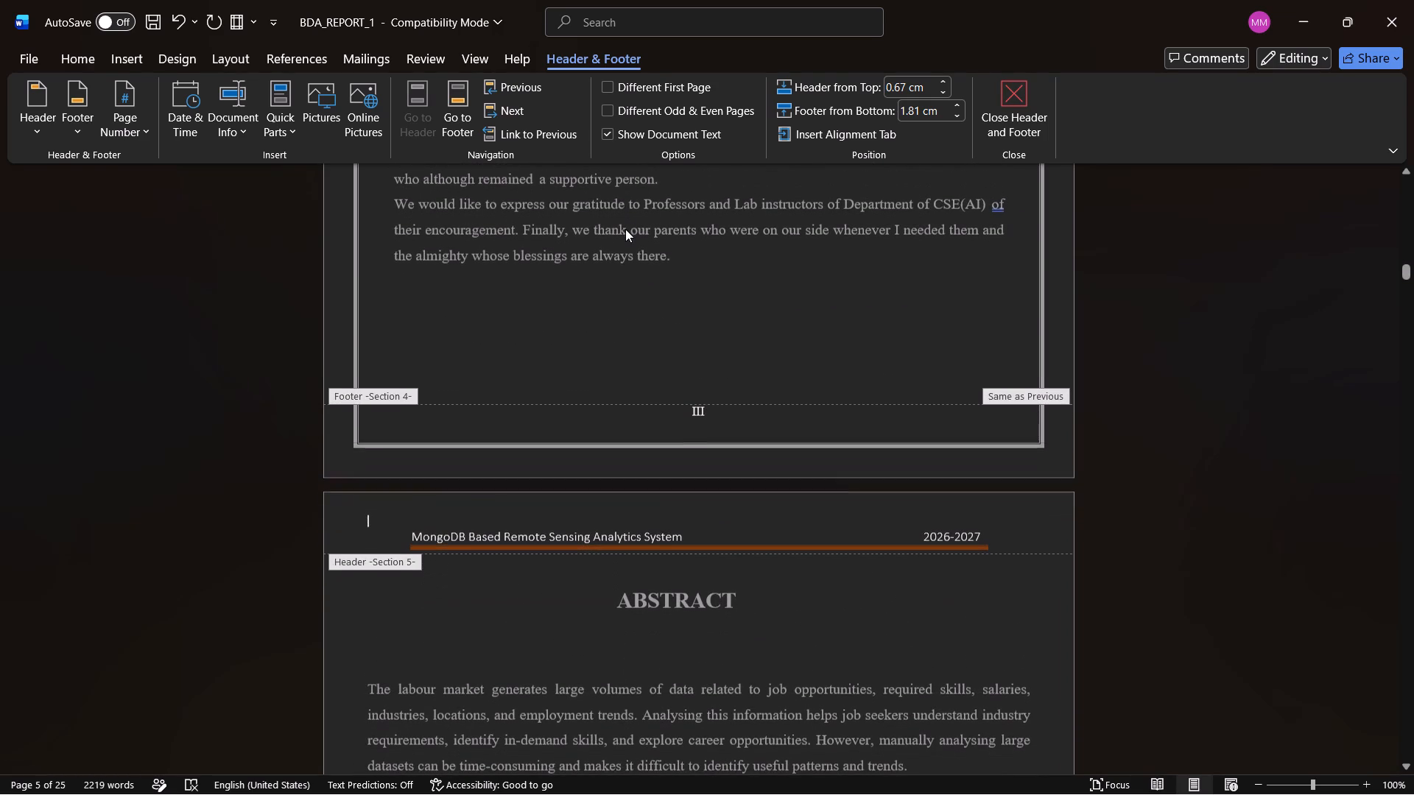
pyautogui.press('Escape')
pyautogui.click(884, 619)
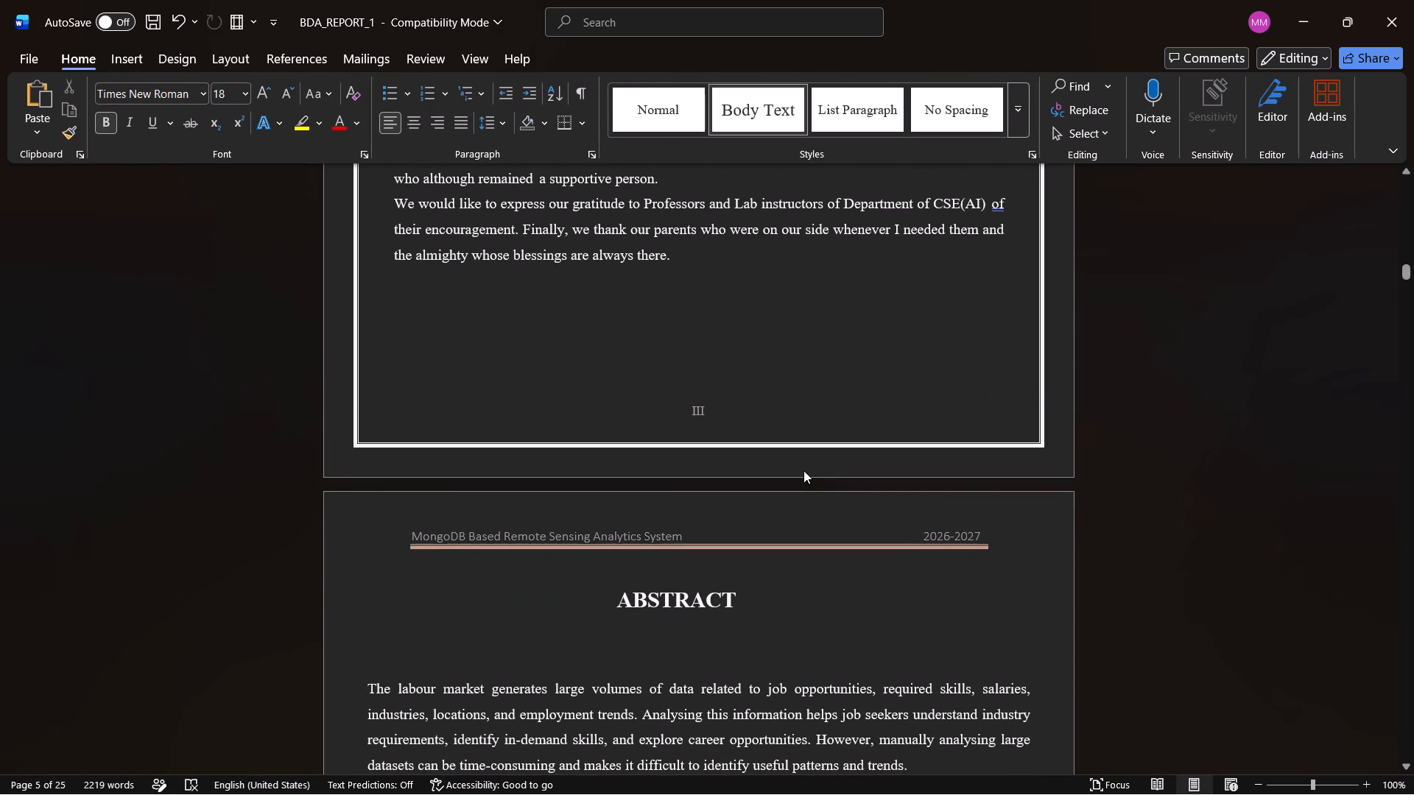
# Check the page layout from the Abstract through the Contents page to the start of the Introduction.
pyautogui.scroll(-4, 803, 470)
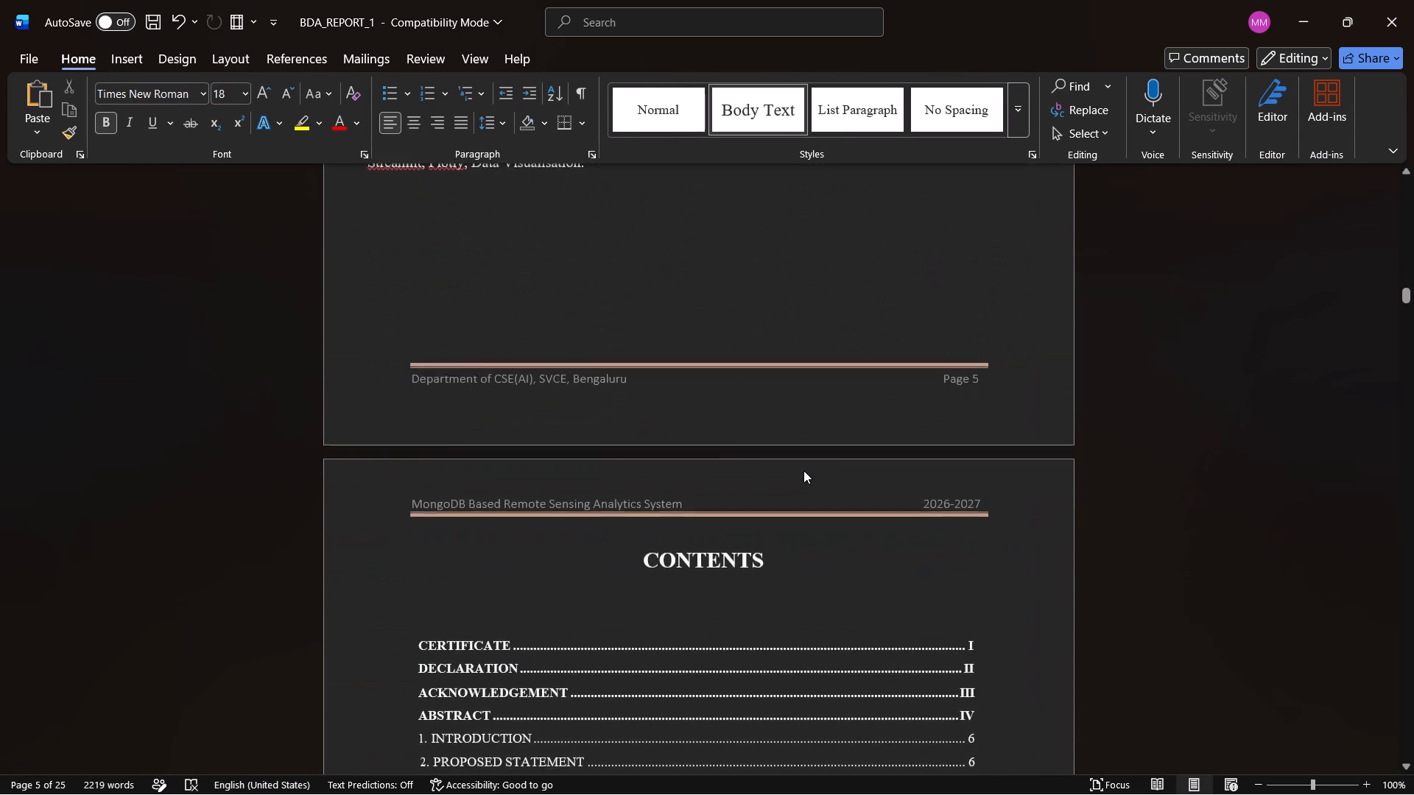
pyautogui.scroll(-4, 803, 470)
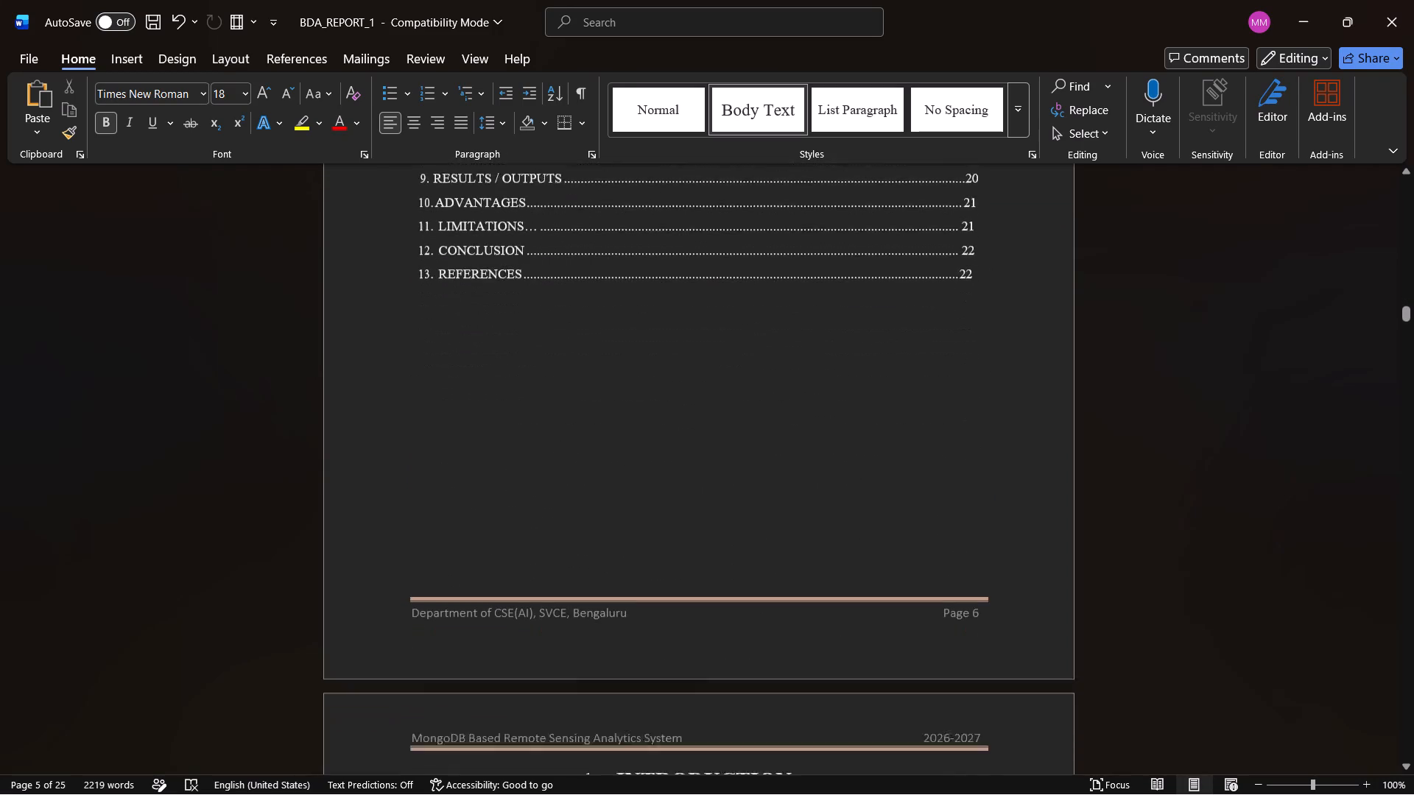
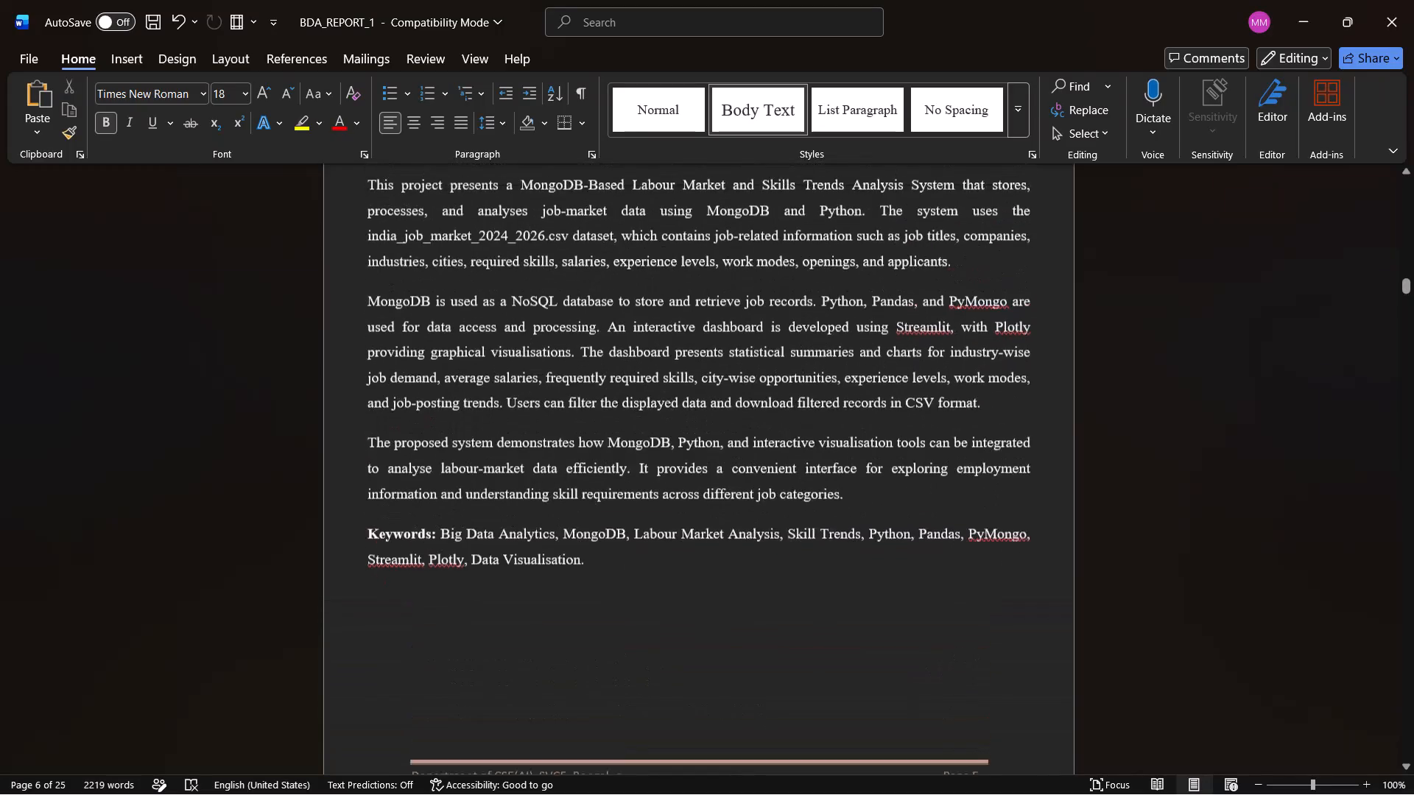
# Review the Abstract text and the Contents page for content and spacing.
pyautogui.scroll(1, 803, 470)
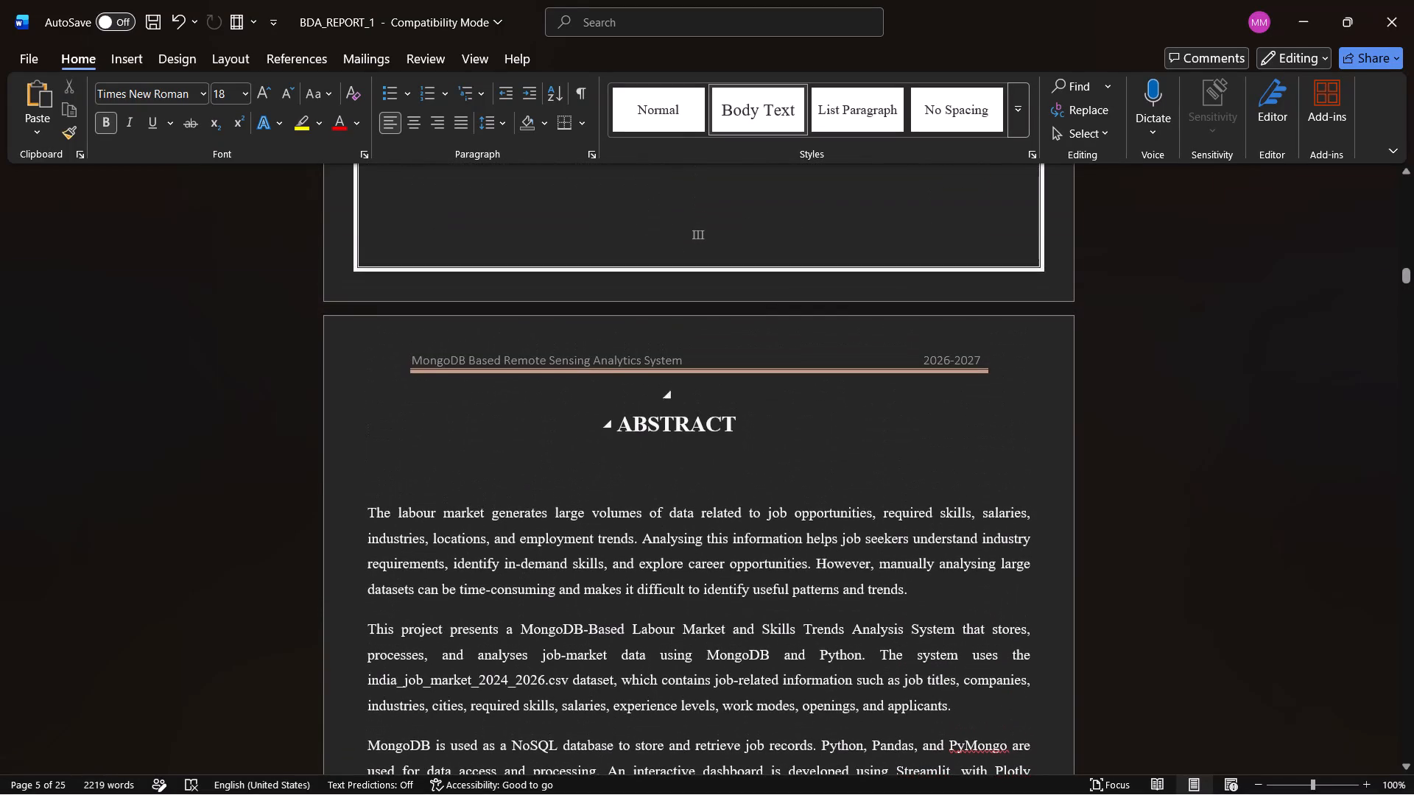
pyautogui.scroll(-2, 1045, 455)
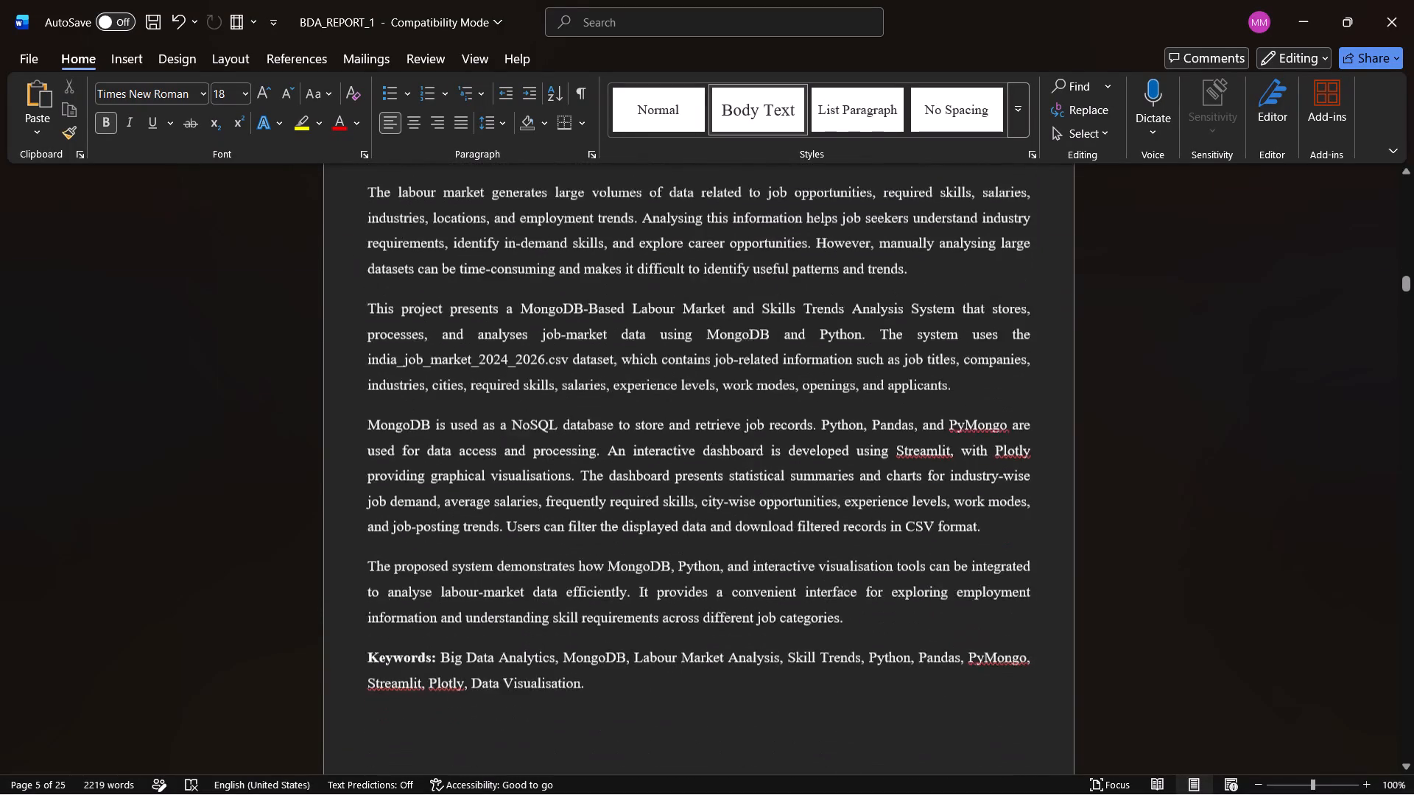
pyautogui.scroll(1, 1045, 455)
pyautogui.scroll(-1, 716, 475)
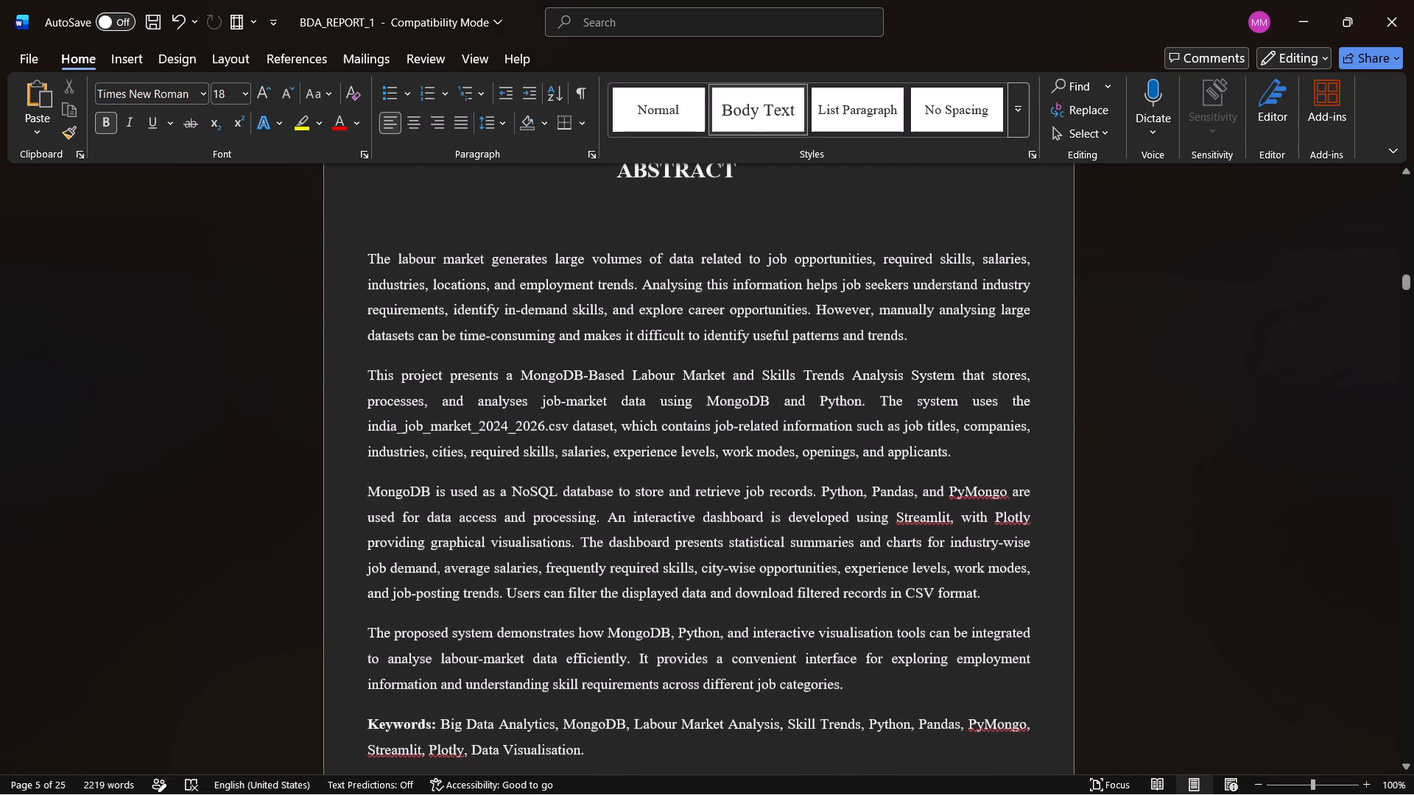
pyautogui.scroll(-2, 716, 475)
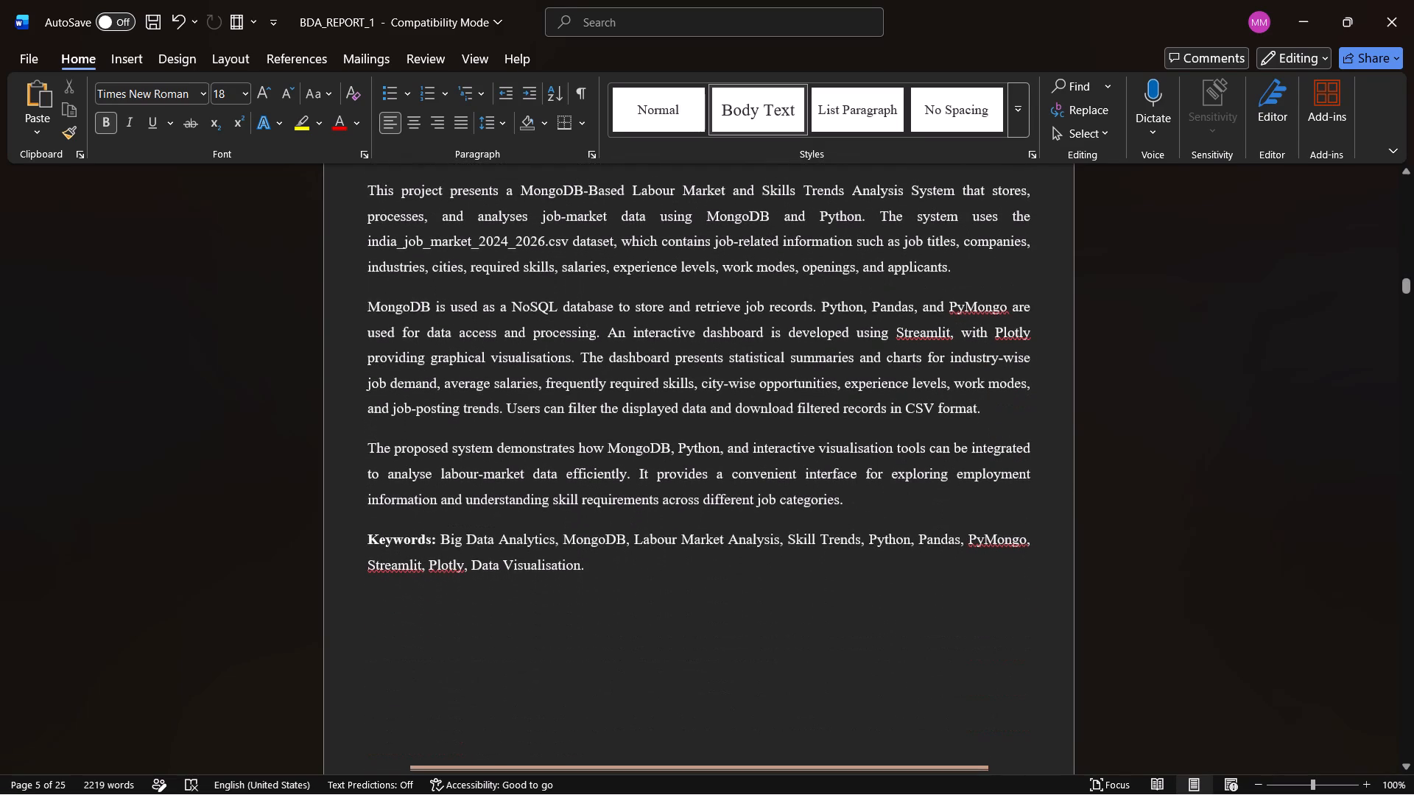
pyautogui.scroll(-3, 716, 475)
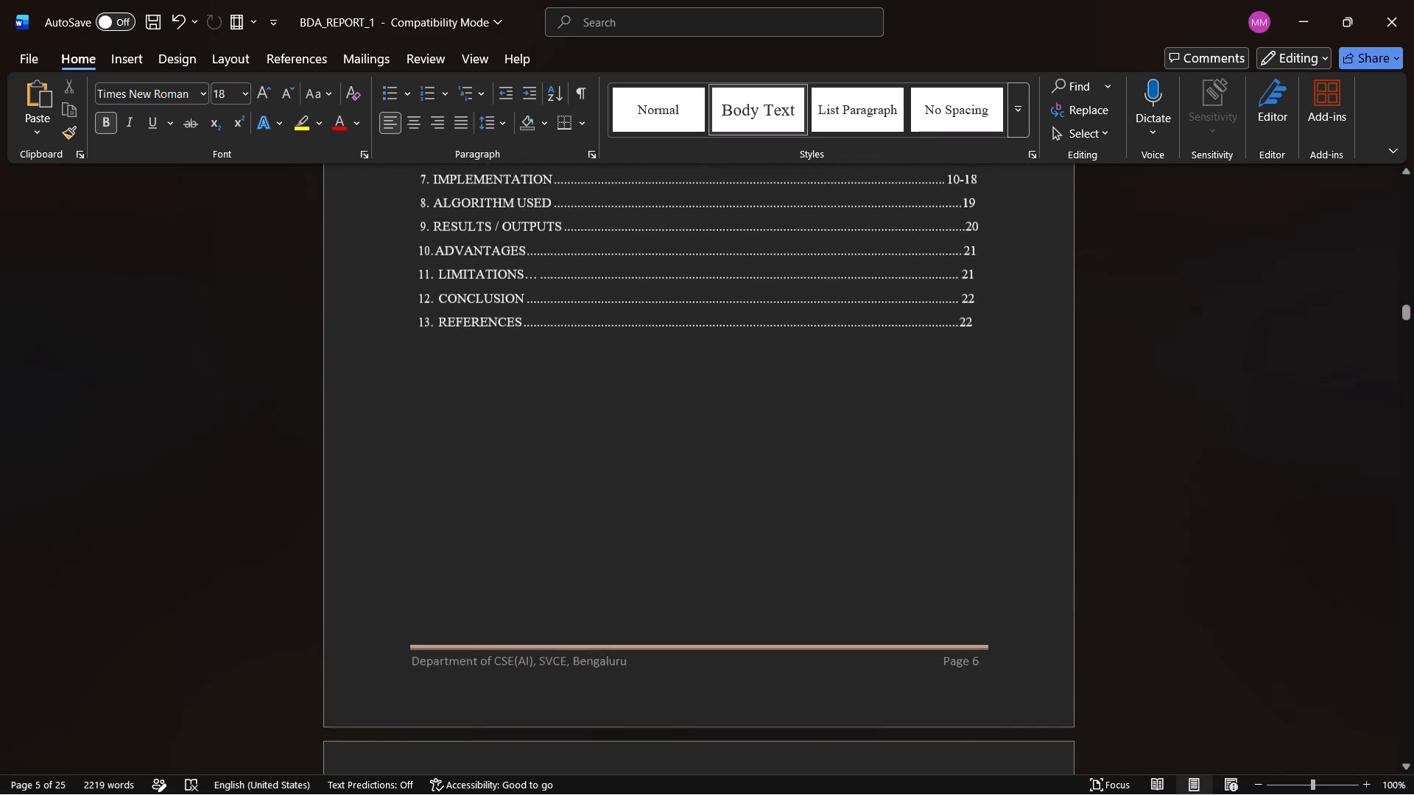
pyautogui.scroll(1, 716, 475)
pyautogui.scroll(-2, 716, 475)
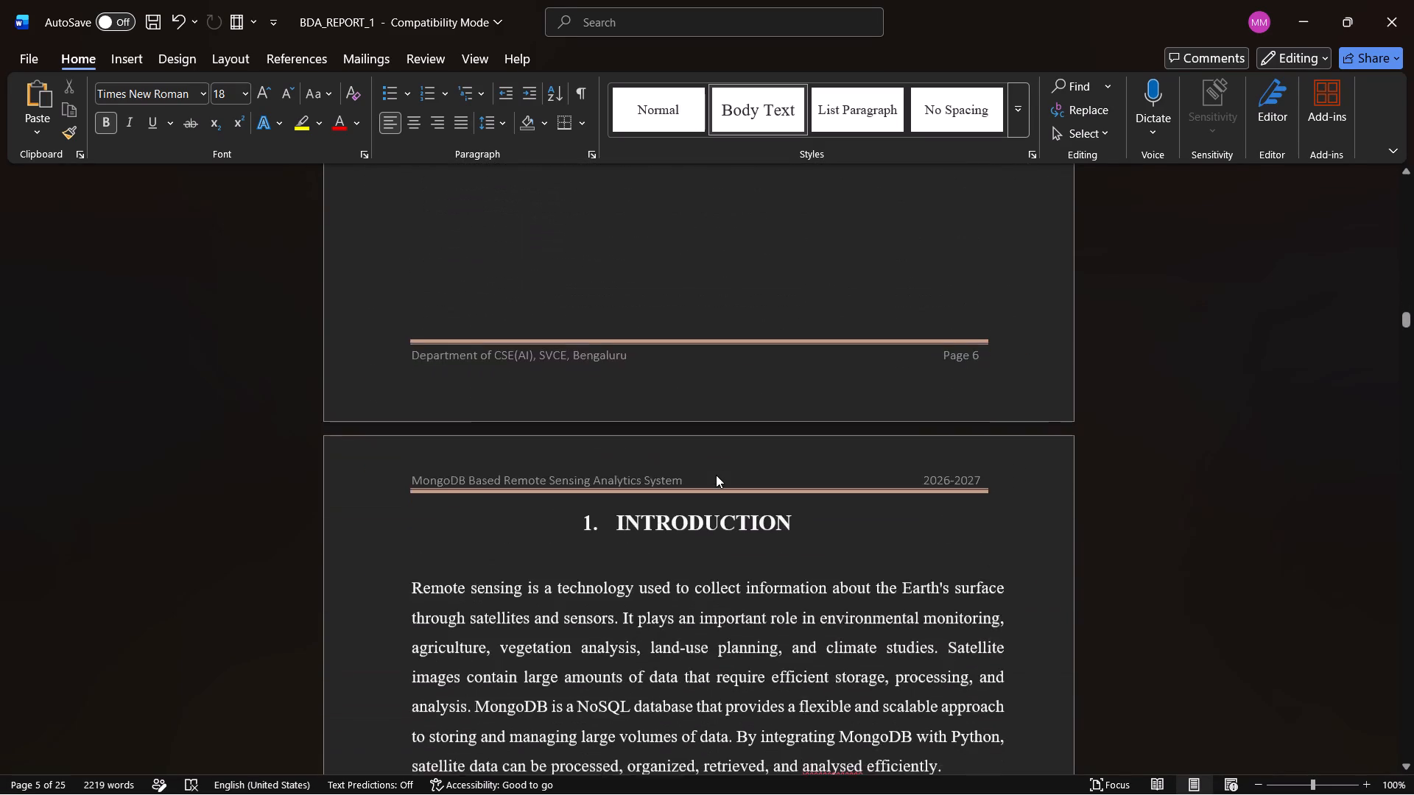
pyautogui.scroll(-3, 716, 475)
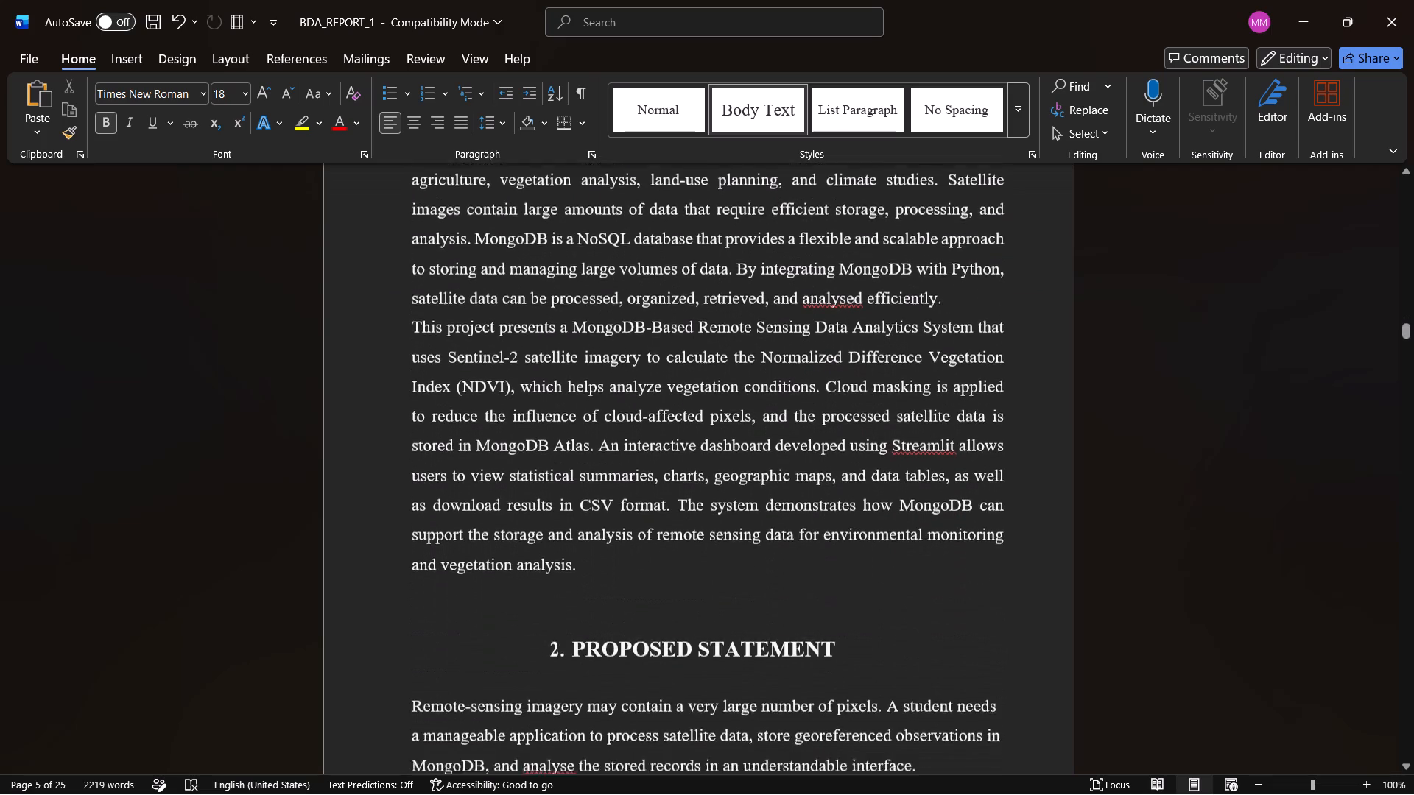
pyautogui.scroll(-1, 716, 475)
pyautogui.scroll(1, 716, 475)
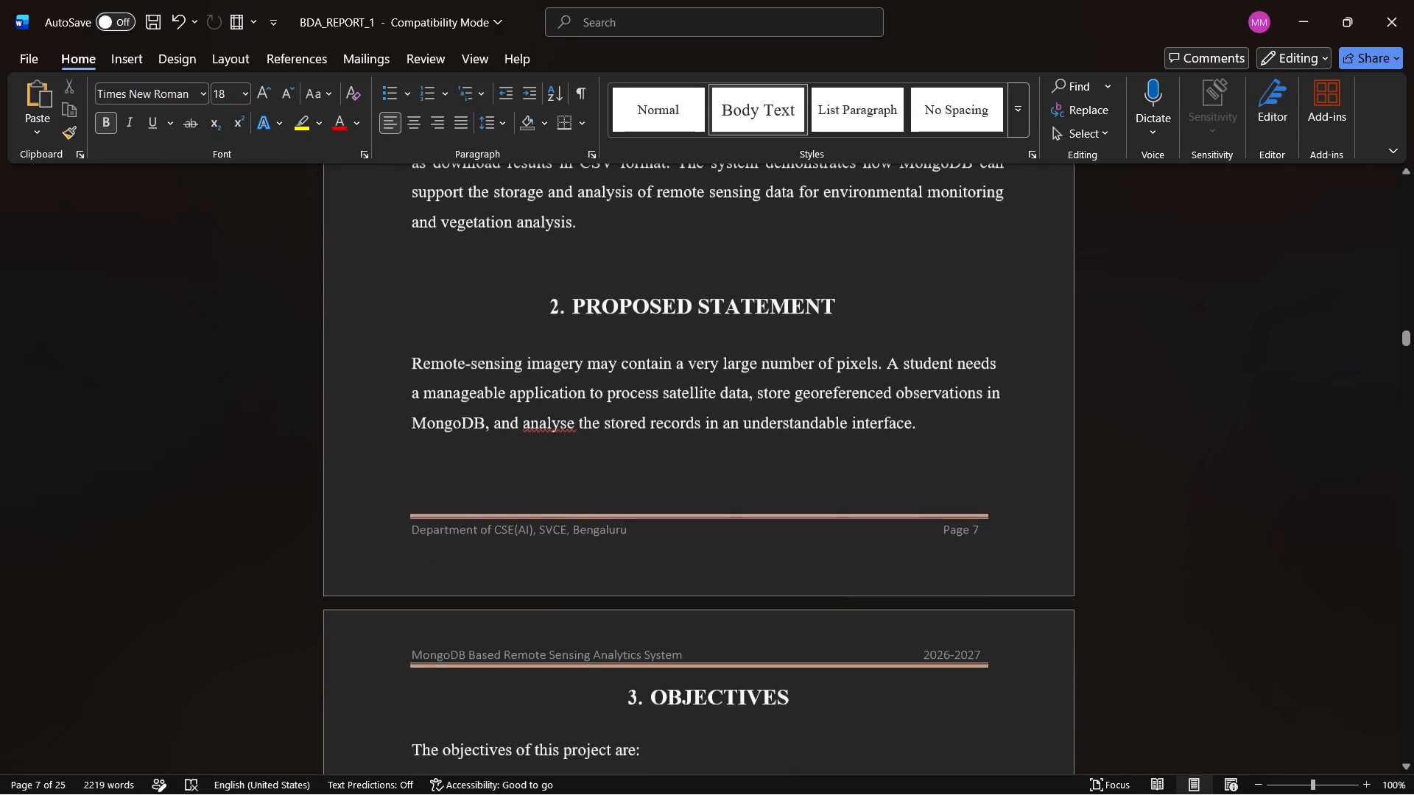
pyautogui.scroll(2, 716, 475)
pyautogui.scroll(-1, 716, 475)
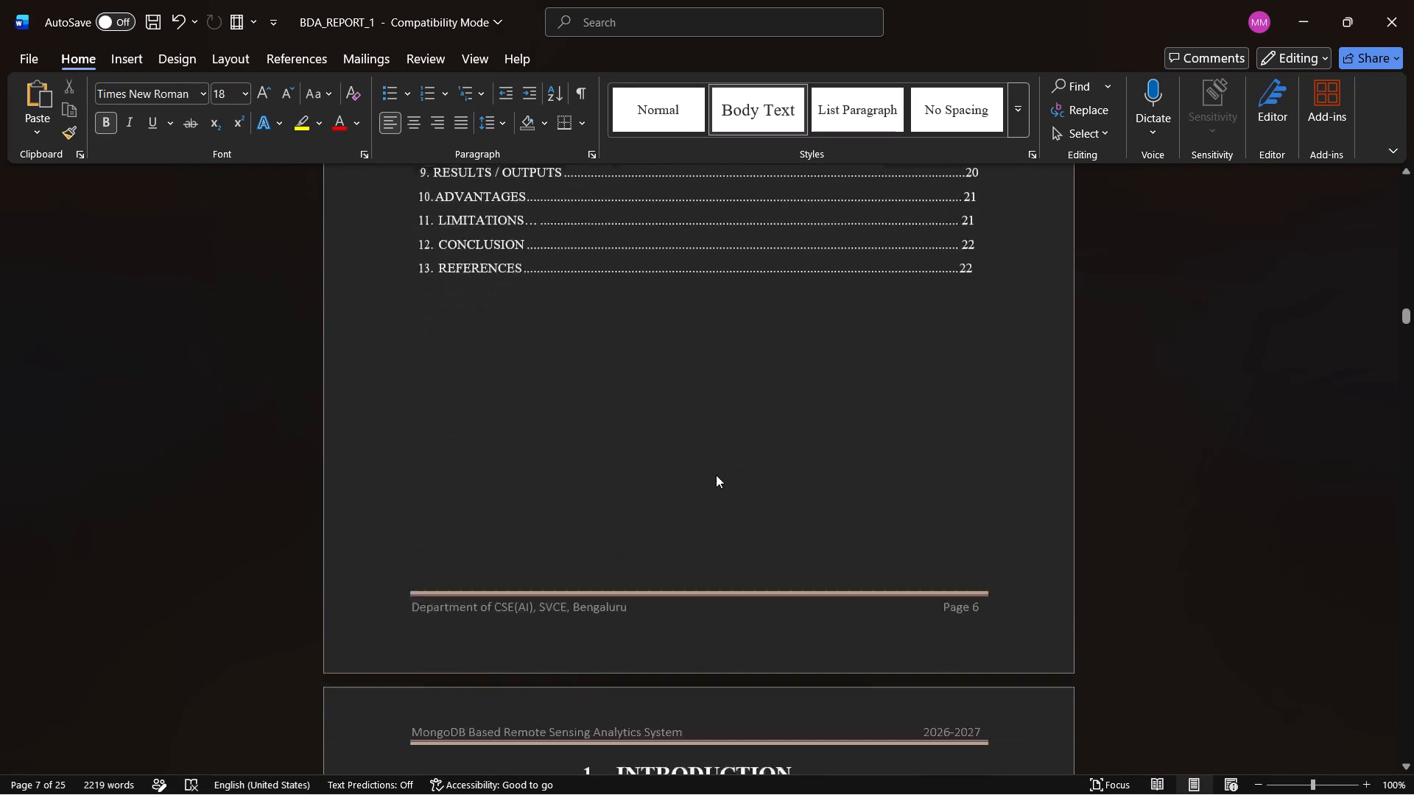
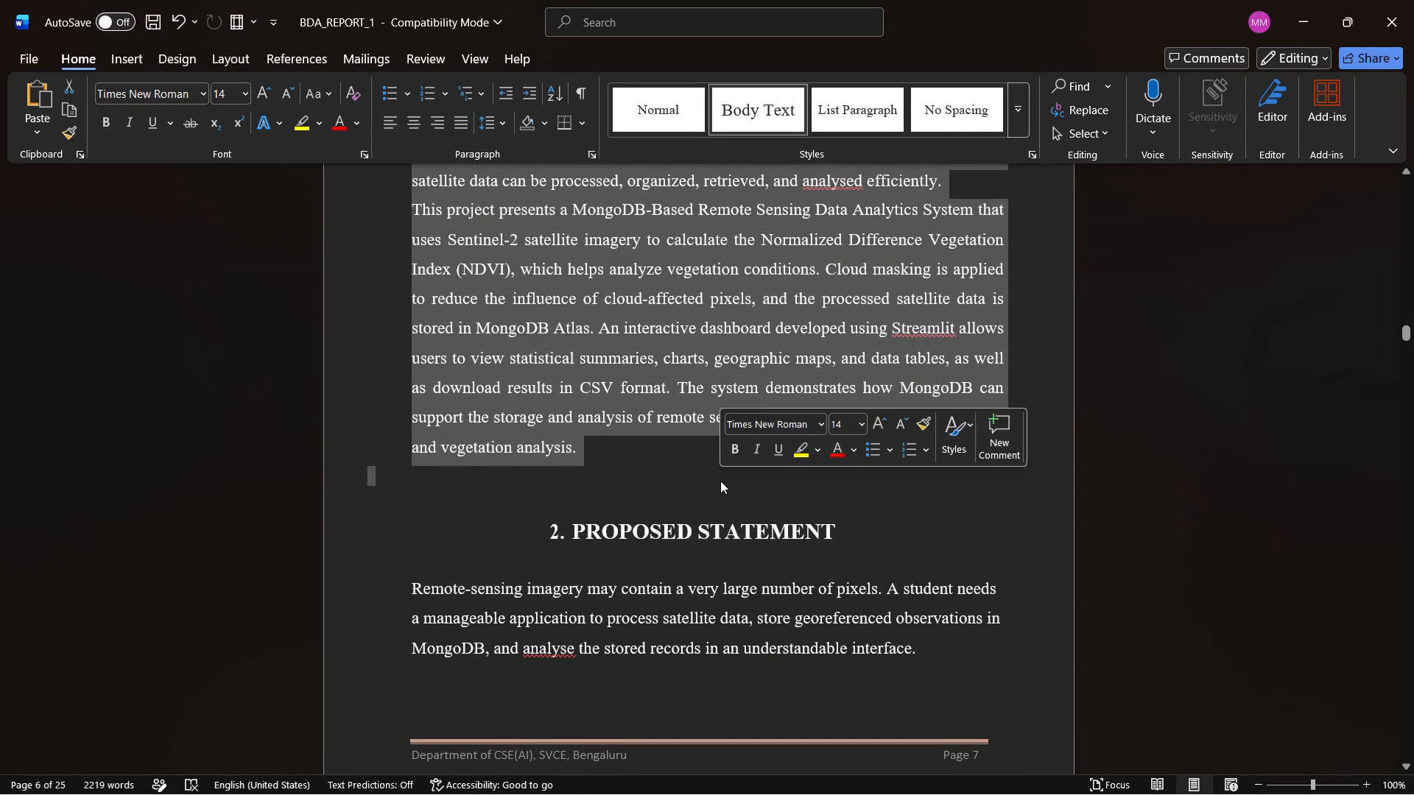
# Replace the selected remote-sensing introduction paragraphs above 2. PROPOSED STATEMENT with the copied labour-market introduction text.
pyautogui.hotkey('ctrl', 'v')
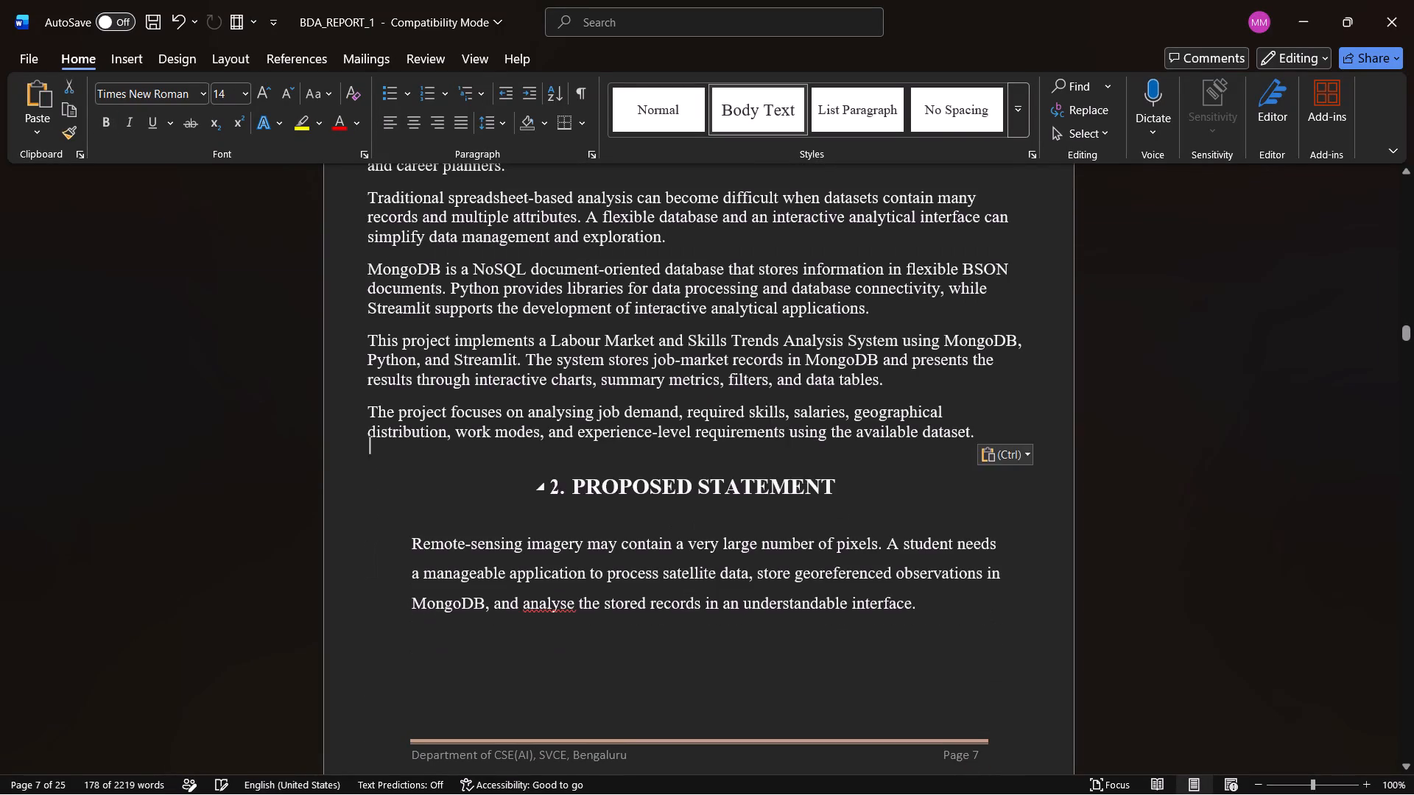
pyautogui.scroll(2, 720, 481)
pyautogui.scroll(-3, 720, 481)
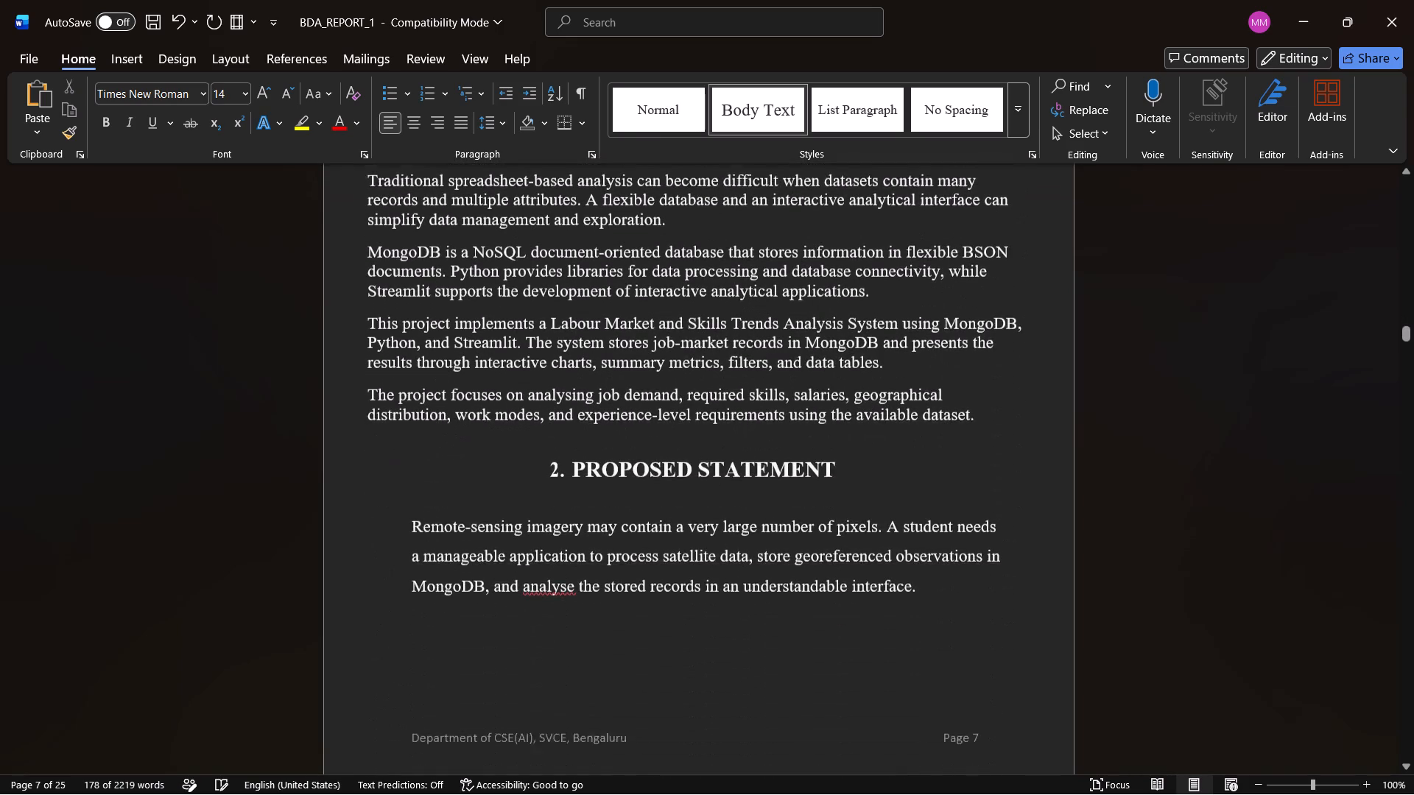
pyautogui.scroll(-1, 720, 481)
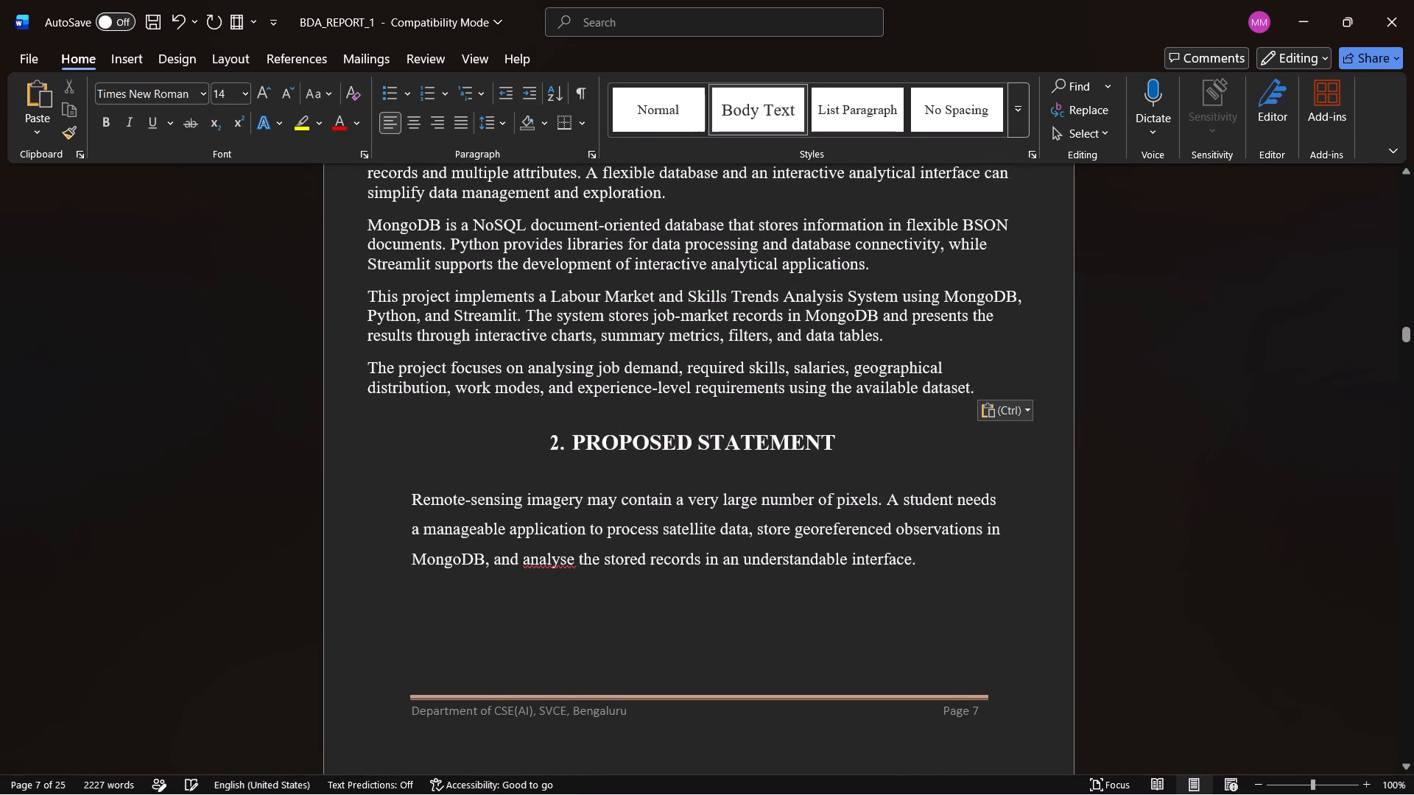
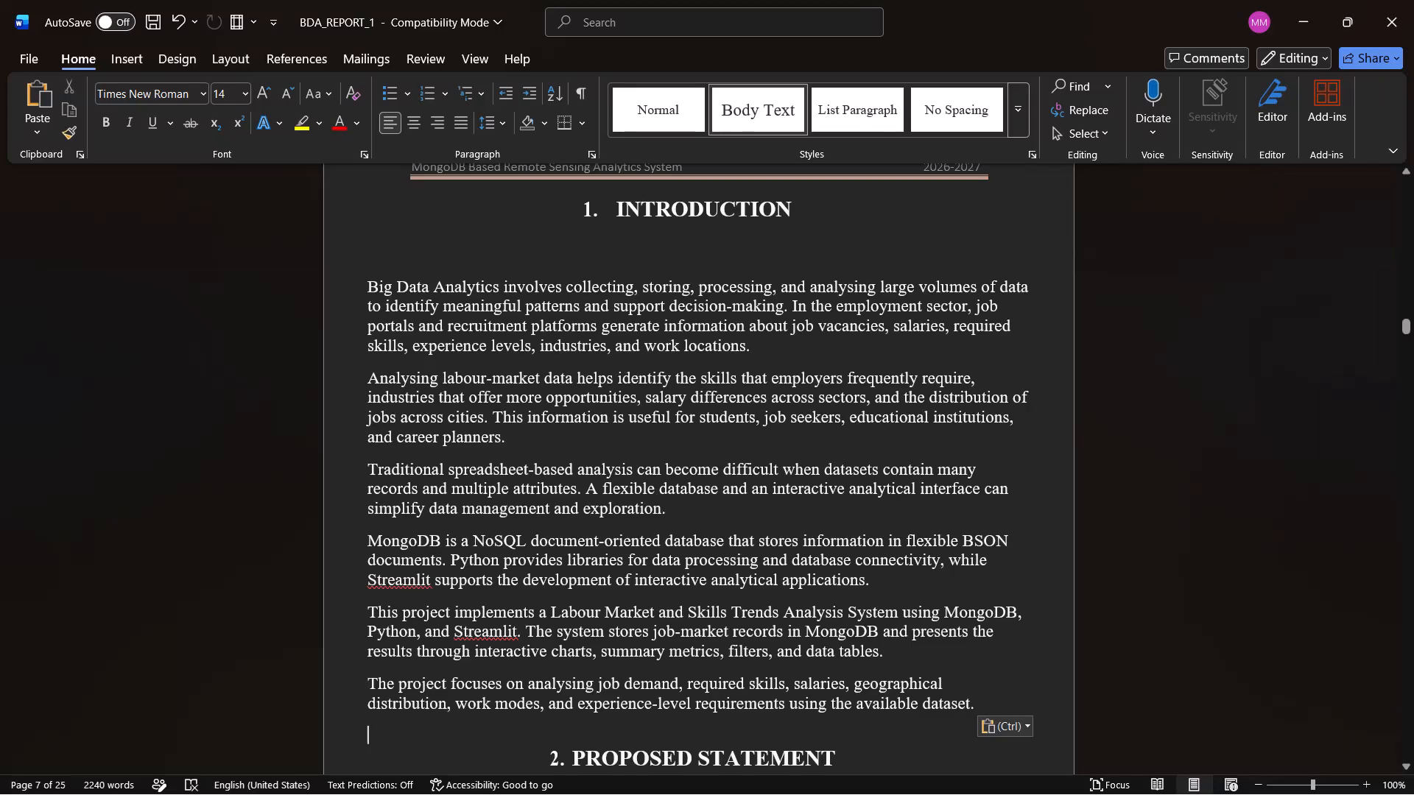
# Justify all the labour-market paragraphs under the 1. INTRODUCTION heading.
pyautogui.moveTo(362, 281); pyautogui.dragTo(791, 628)
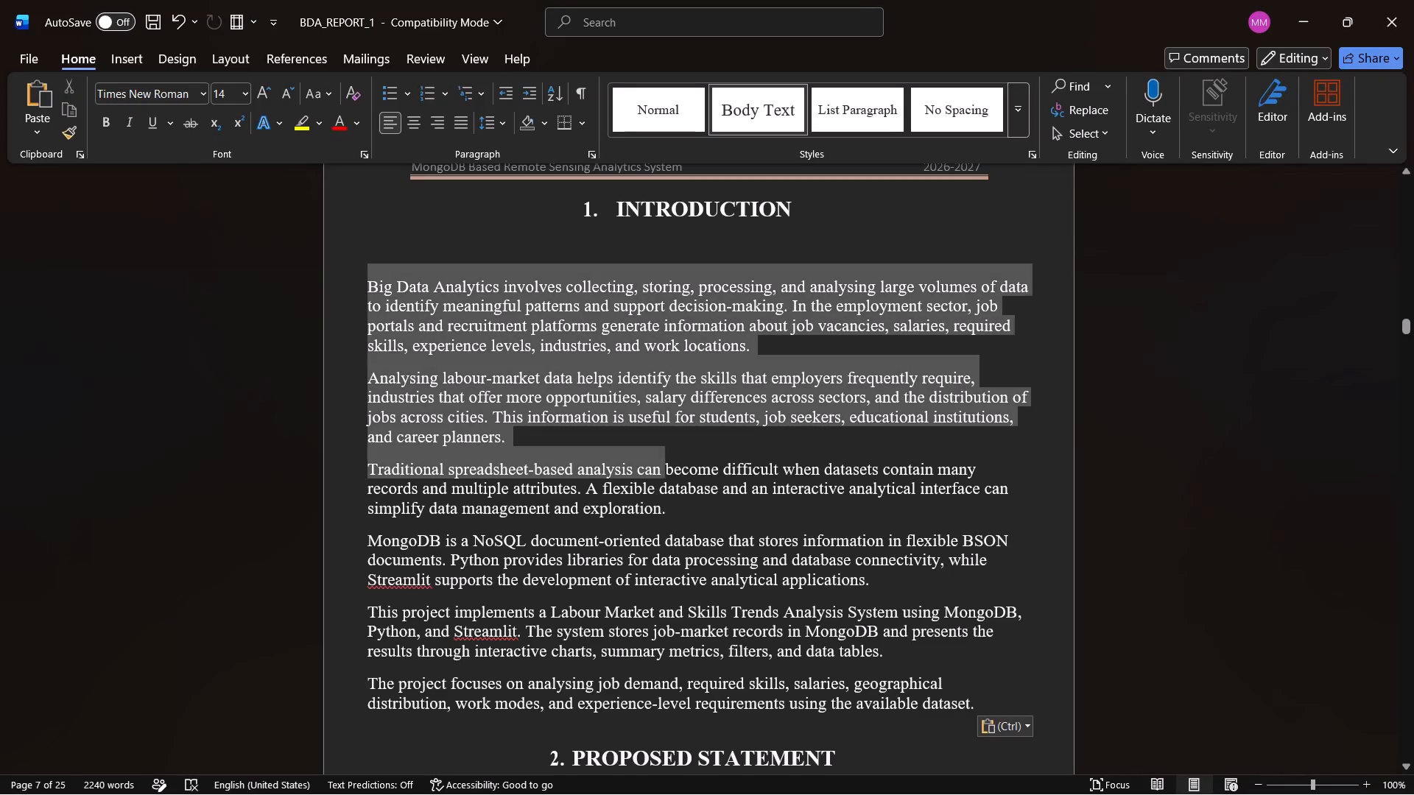
pyautogui.moveTo(791, 628); pyautogui.dragTo(896, 713)
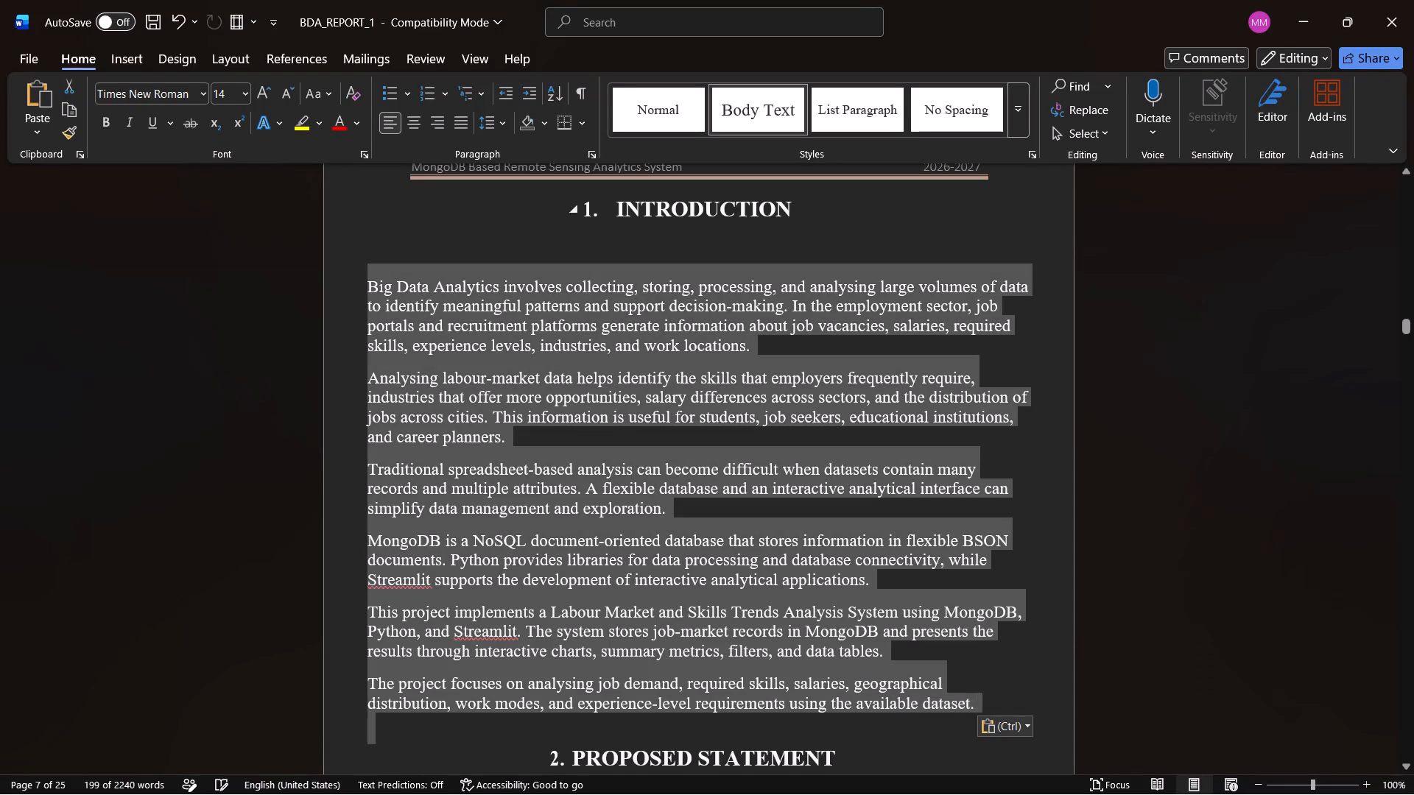
pyautogui.click(466, 127)
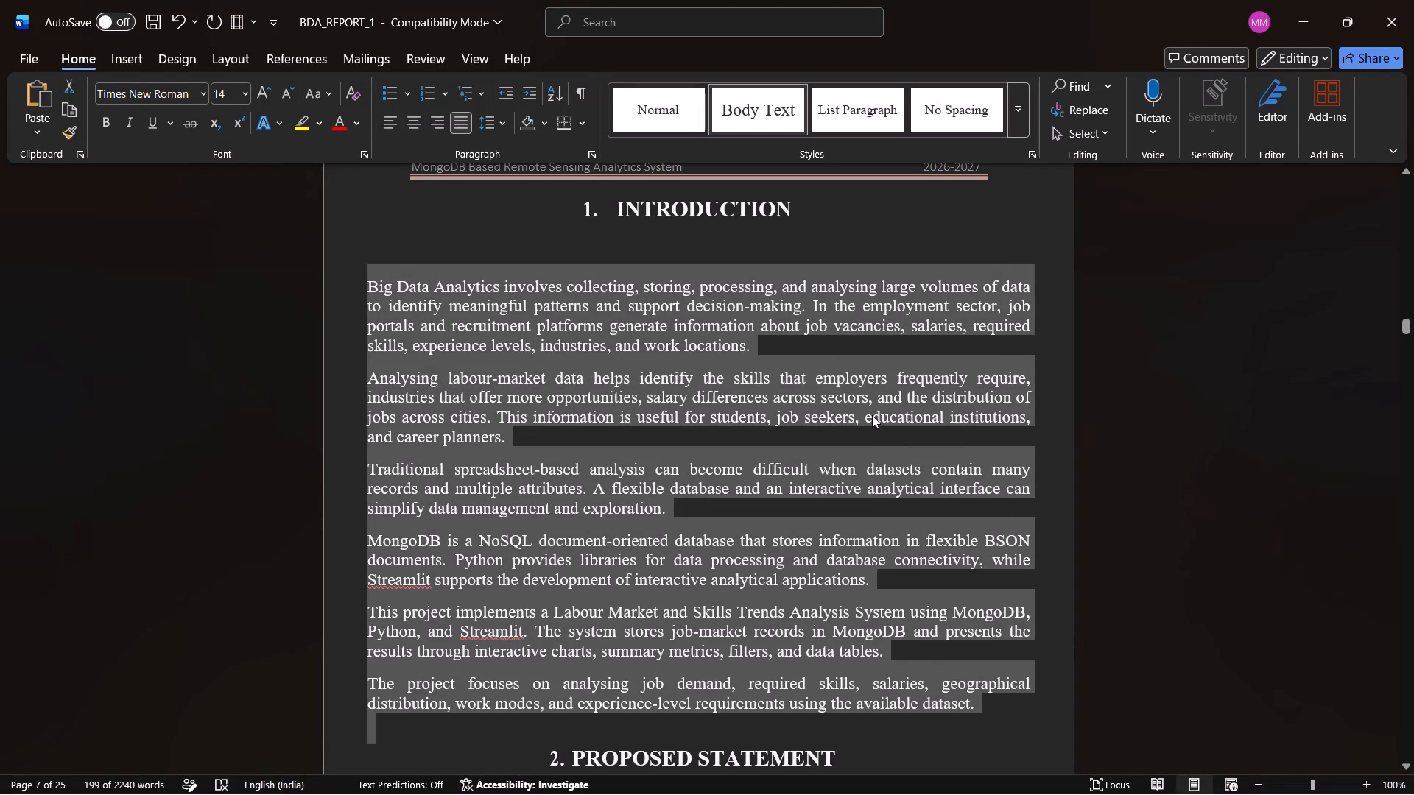
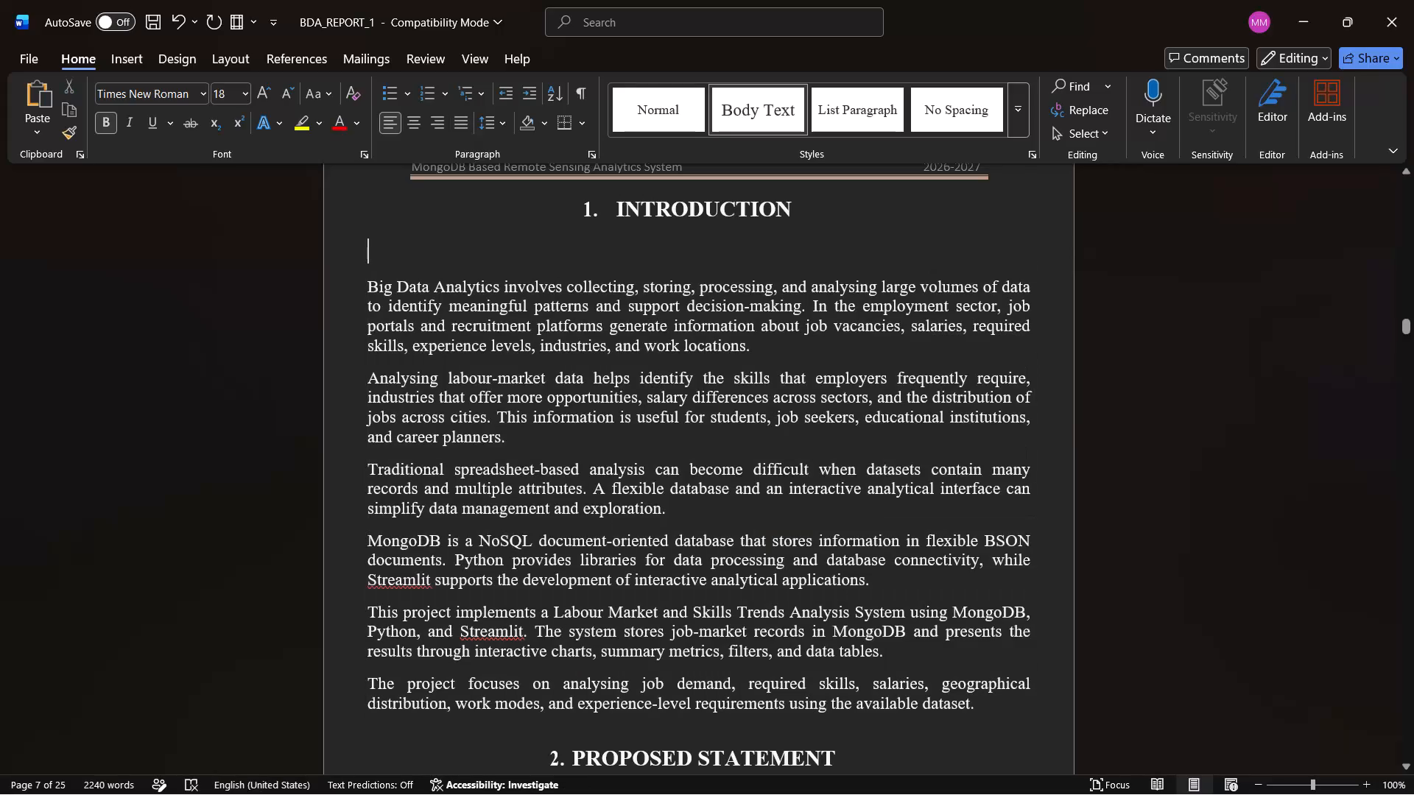
# Set the line spacing of all the body paragraphs under the 1. INTRODUCTION heading to 1.5.
pyautogui.scroll(-1, 899, 231)
pyautogui.scroll(1, 899, 231)
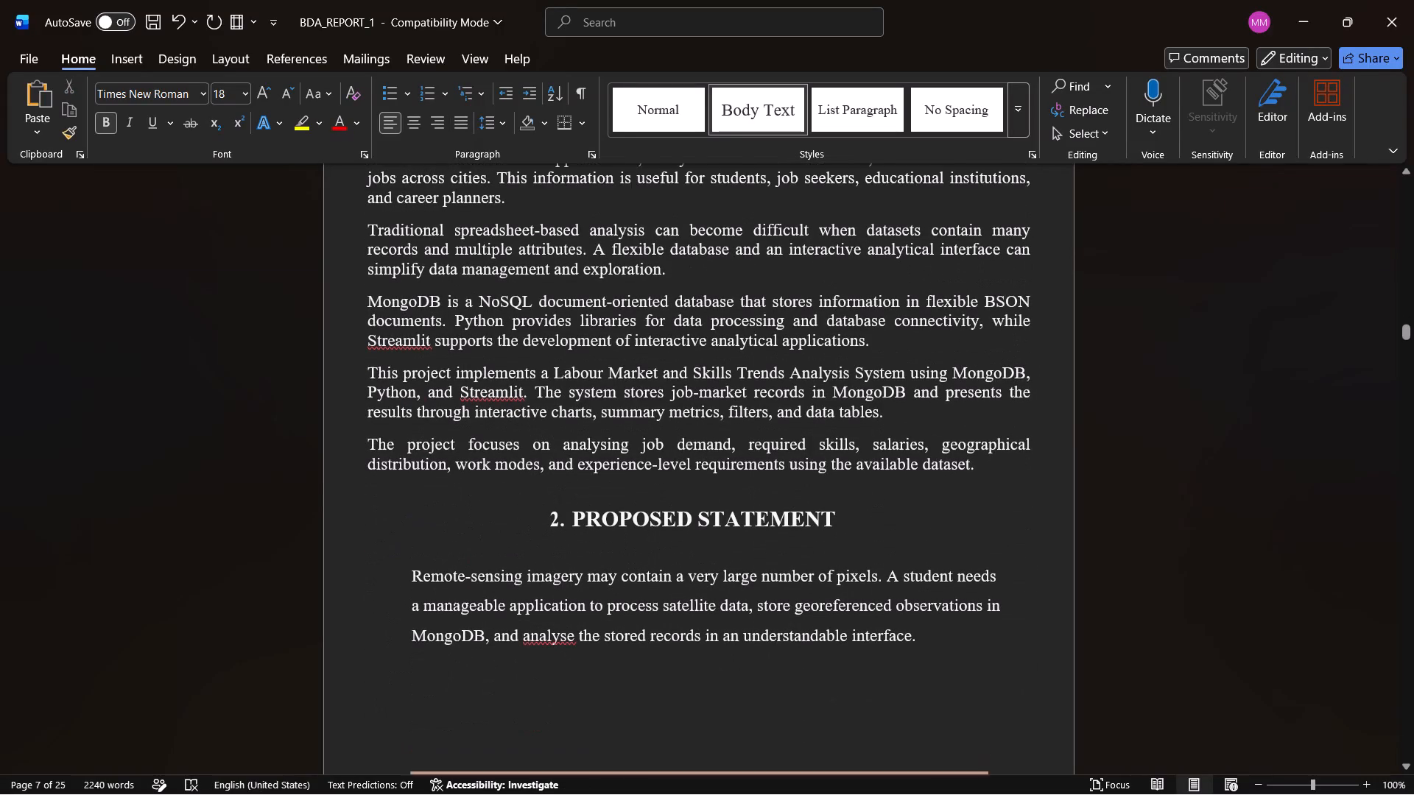
pyautogui.scroll(1, 899, 231)
pyautogui.moveTo(399, 618); pyautogui.dragTo(948, 726)
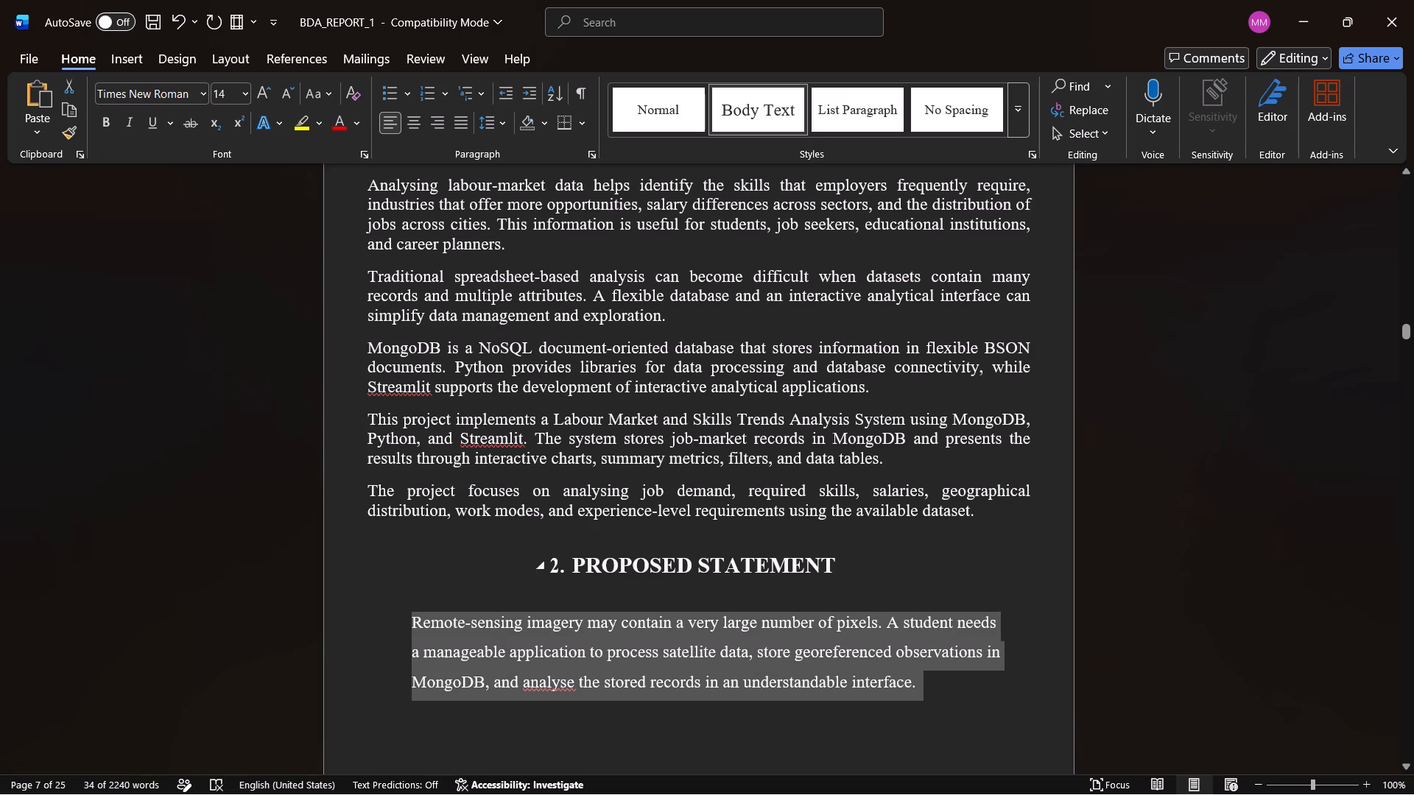
pyautogui.click(688, 403)
pyautogui.scroll(-2, 688, 403)
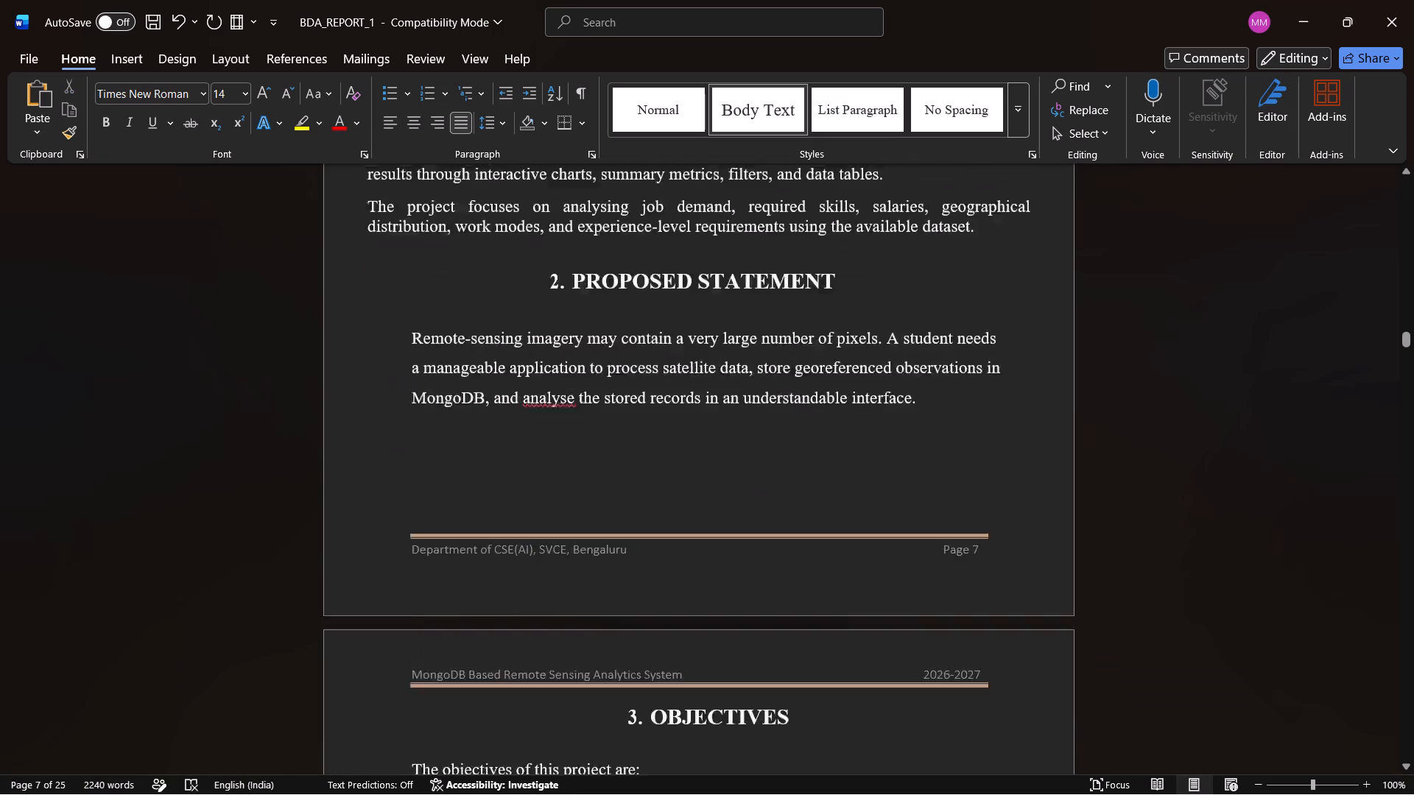
pyautogui.scroll(-1, 688, 403)
pyautogui.scroll(3, 688, 403)
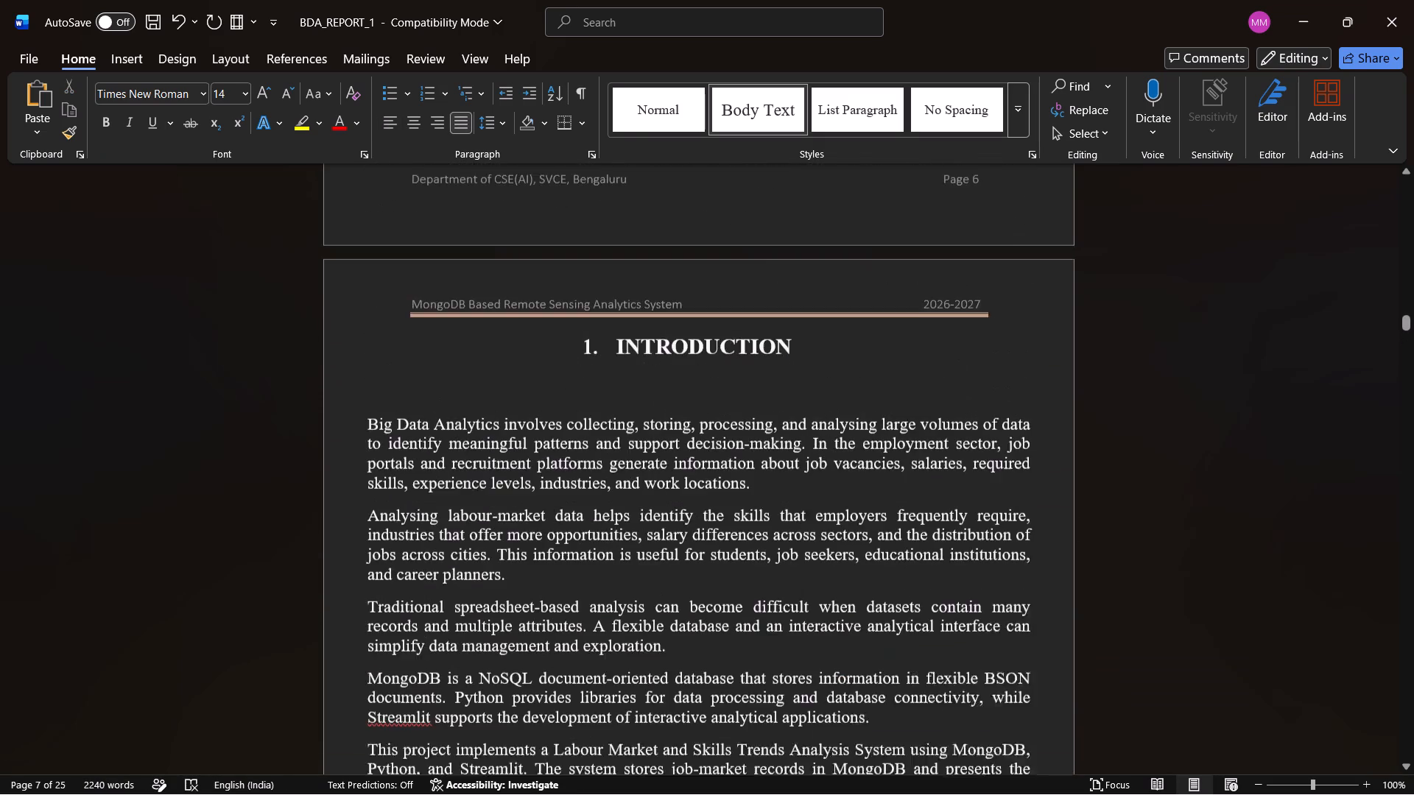
pyautogui.scroll(-1, 688, 403)
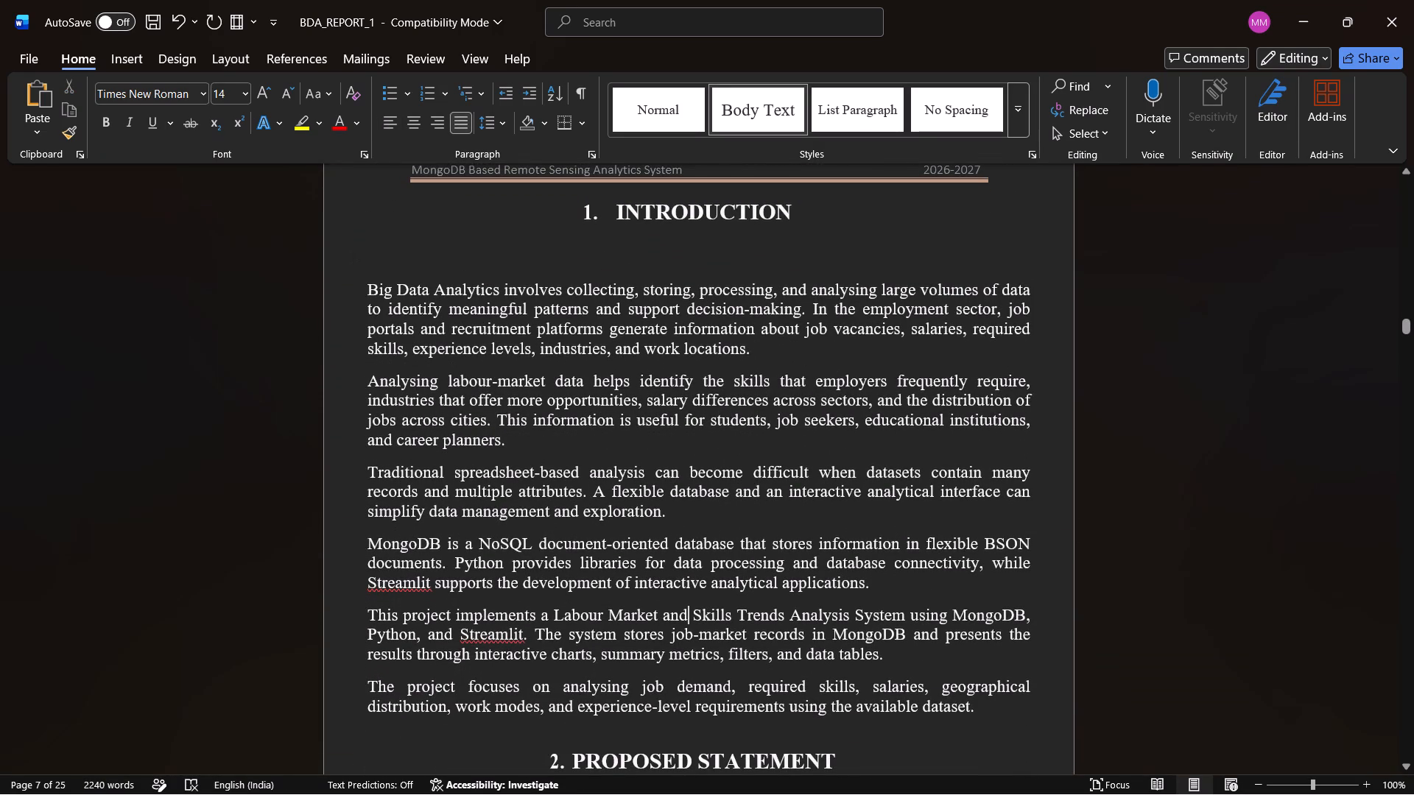
pyautogui.moveTo(362, 281); pyautogui.dragTo(1108, 718)
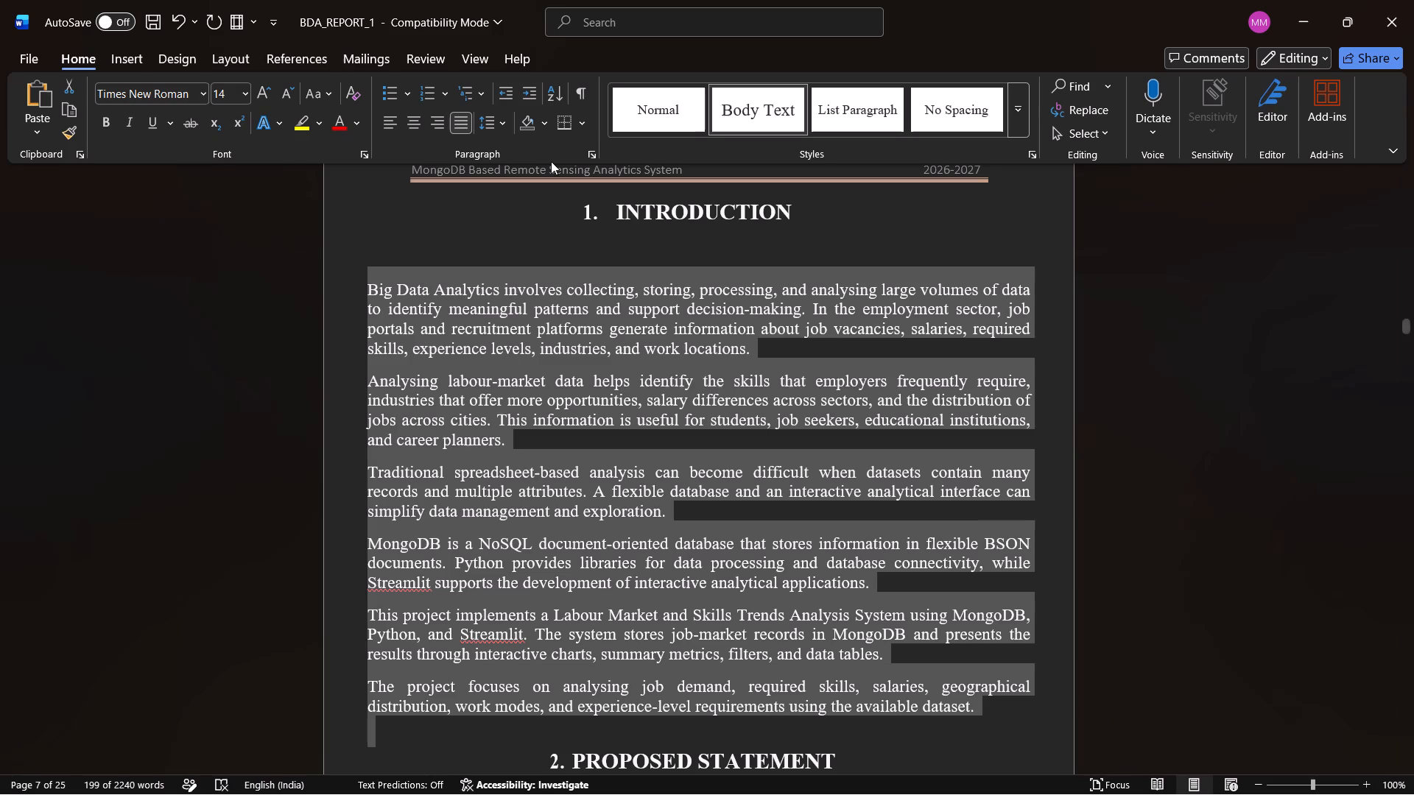
pyautogui.click(507, 125)
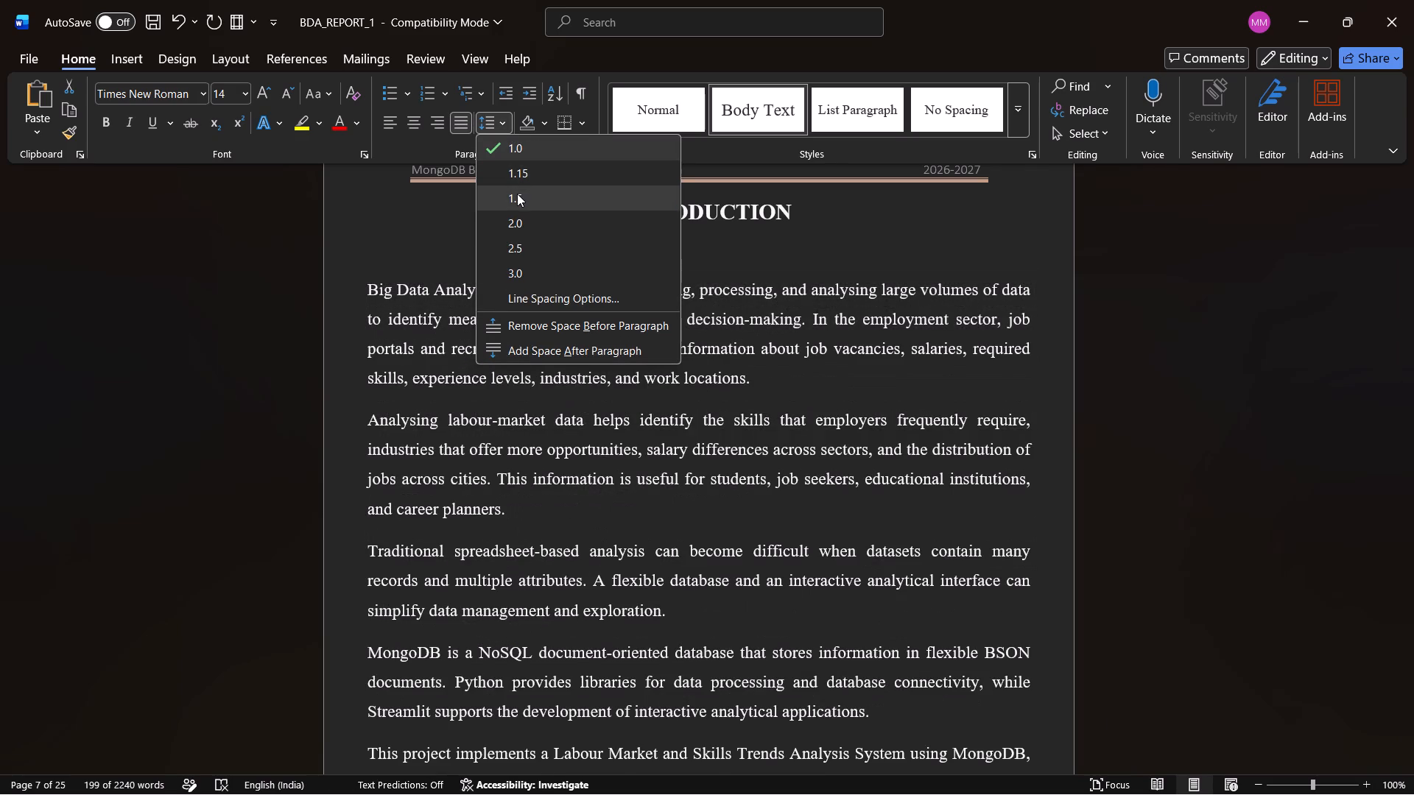
pyautogui.click(517, 194)
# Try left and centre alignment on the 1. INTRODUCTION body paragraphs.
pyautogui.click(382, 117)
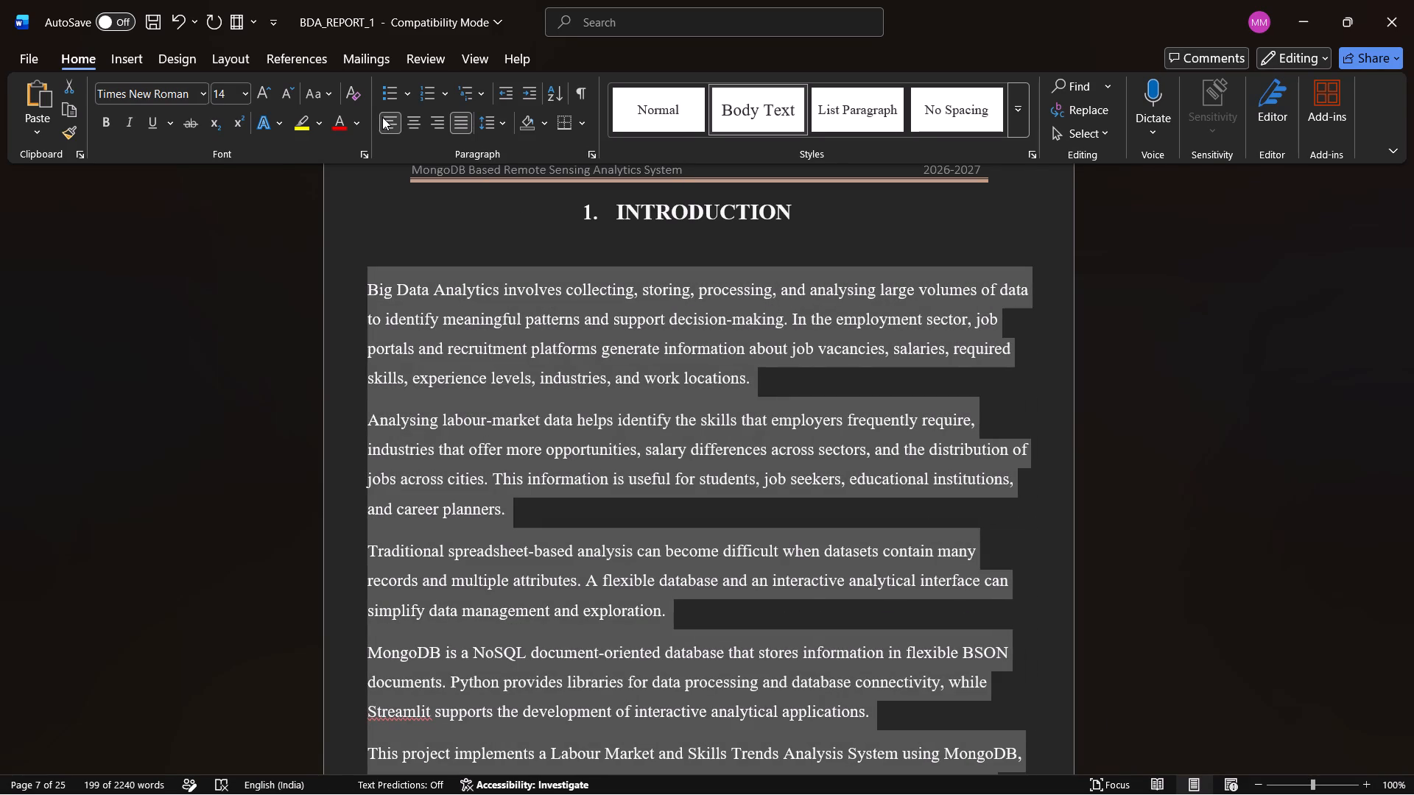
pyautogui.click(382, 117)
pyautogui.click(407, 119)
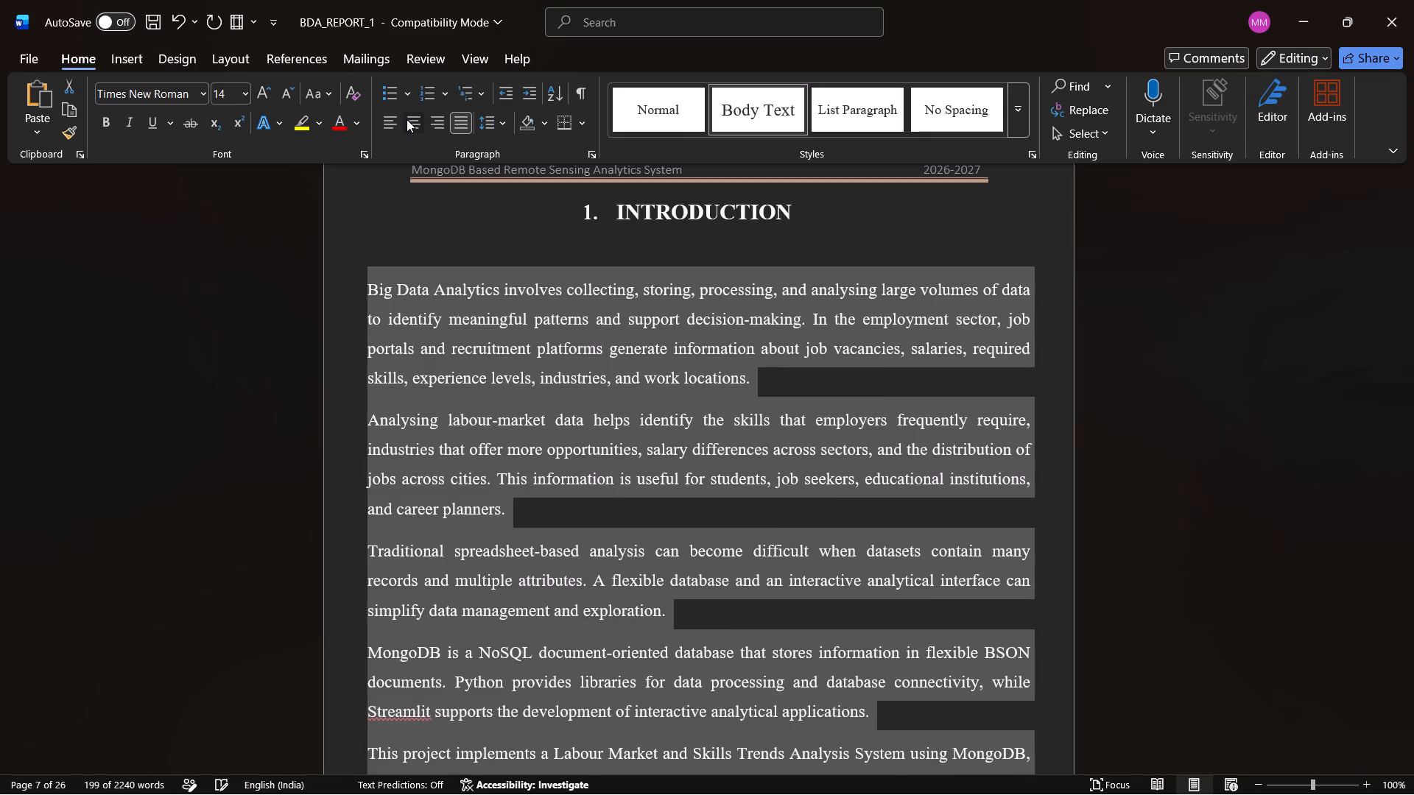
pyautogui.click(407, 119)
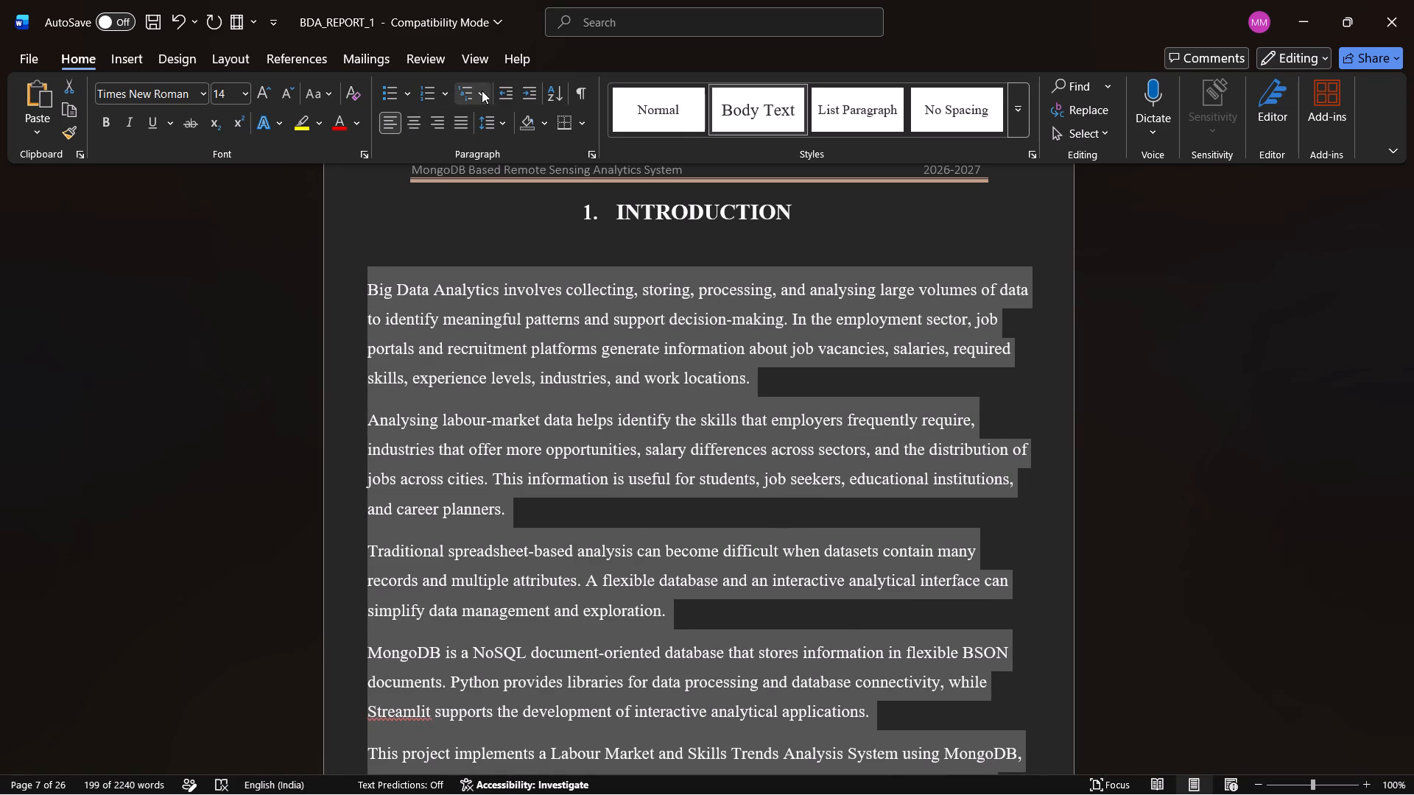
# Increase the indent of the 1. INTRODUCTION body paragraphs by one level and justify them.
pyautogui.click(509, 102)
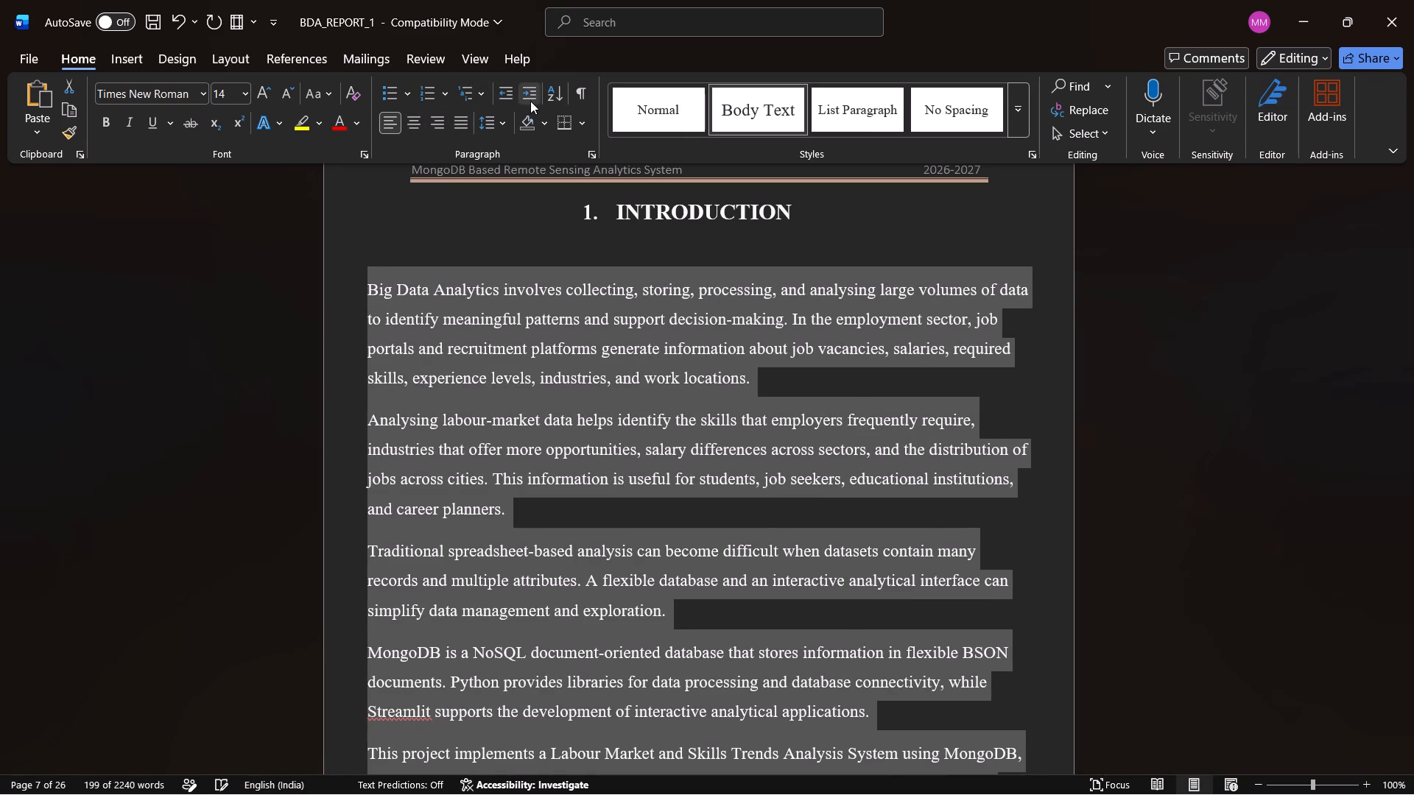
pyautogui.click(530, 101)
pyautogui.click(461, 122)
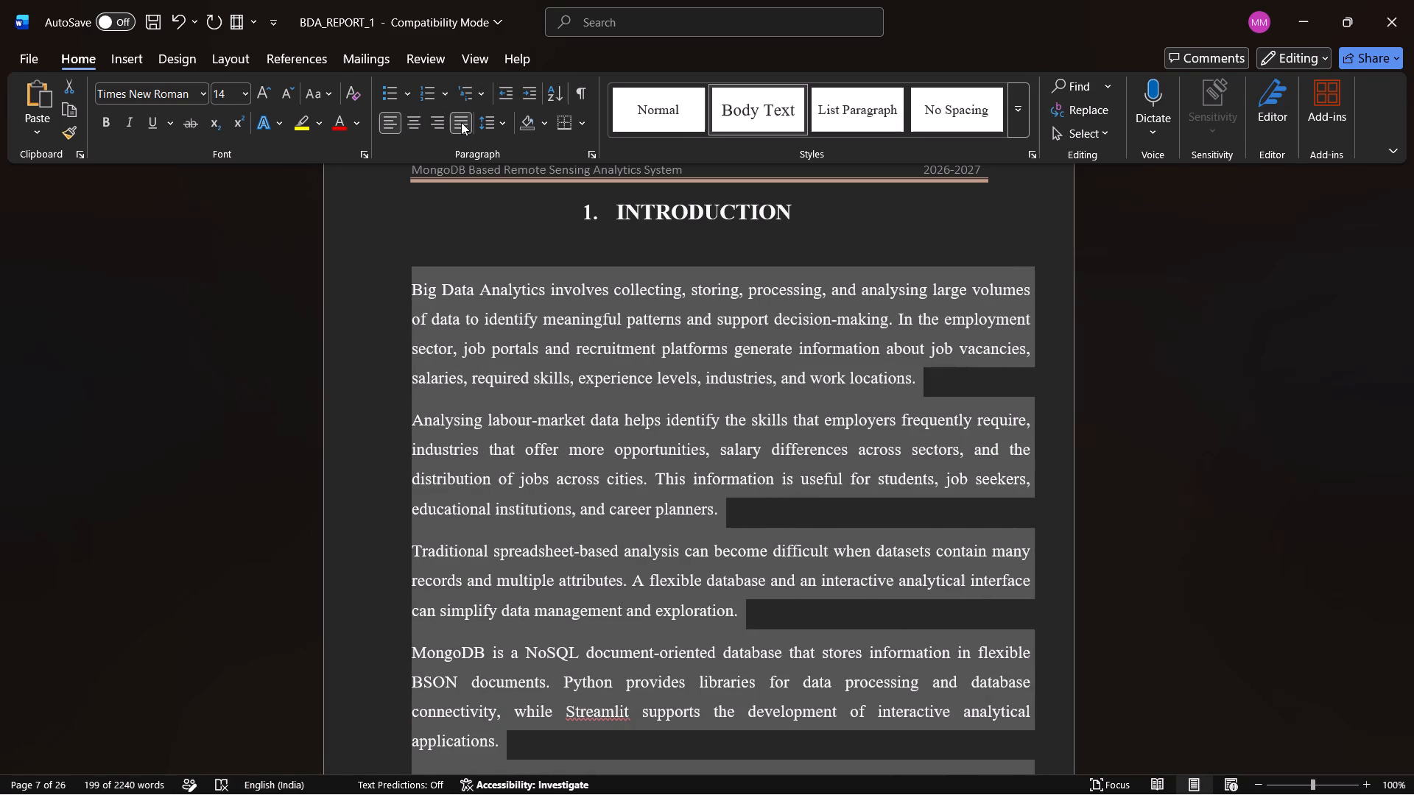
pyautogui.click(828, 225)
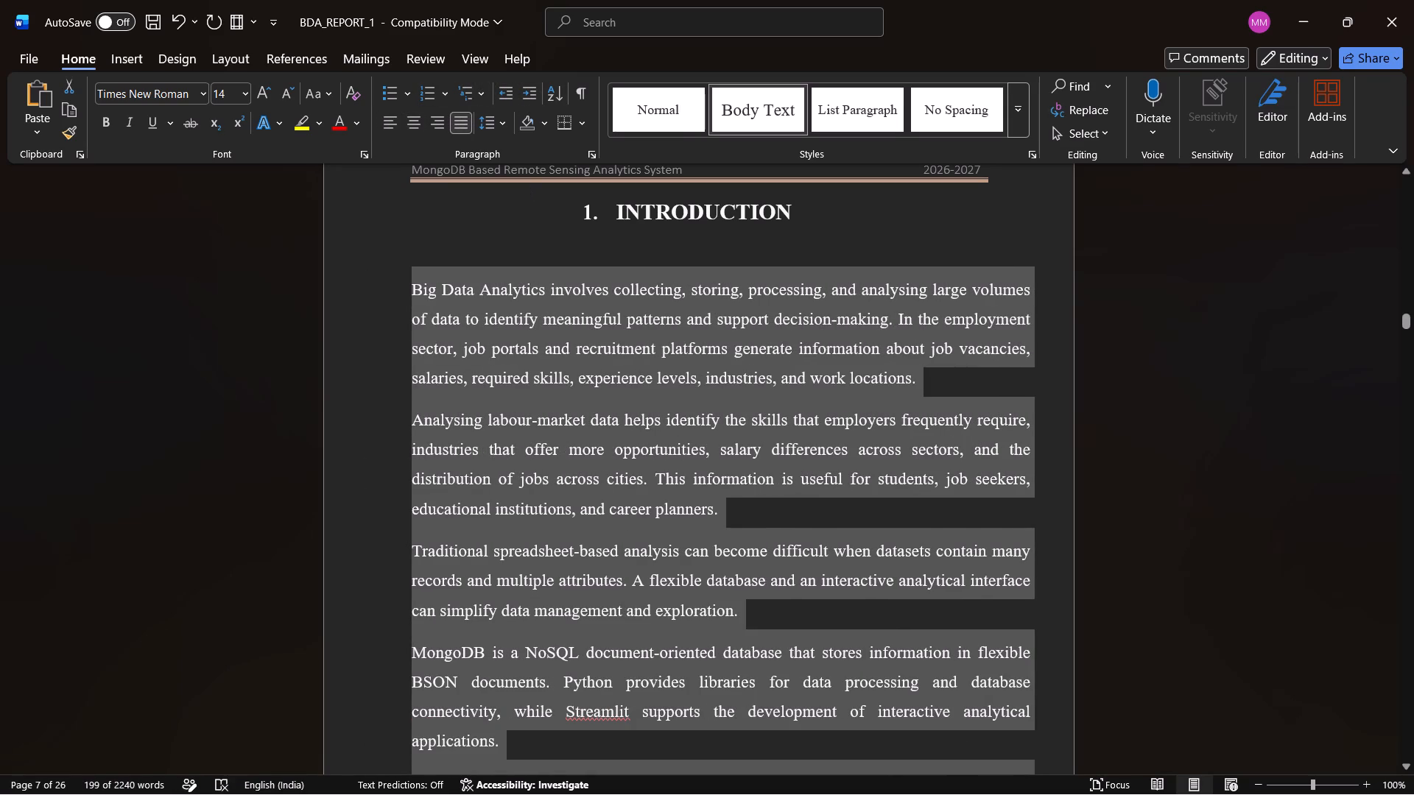
# Review the page layout from the ABSTRACT and CONTENTS through the introduction and the sections that follow it.
pyautogui.scroll(6, 828, 225)
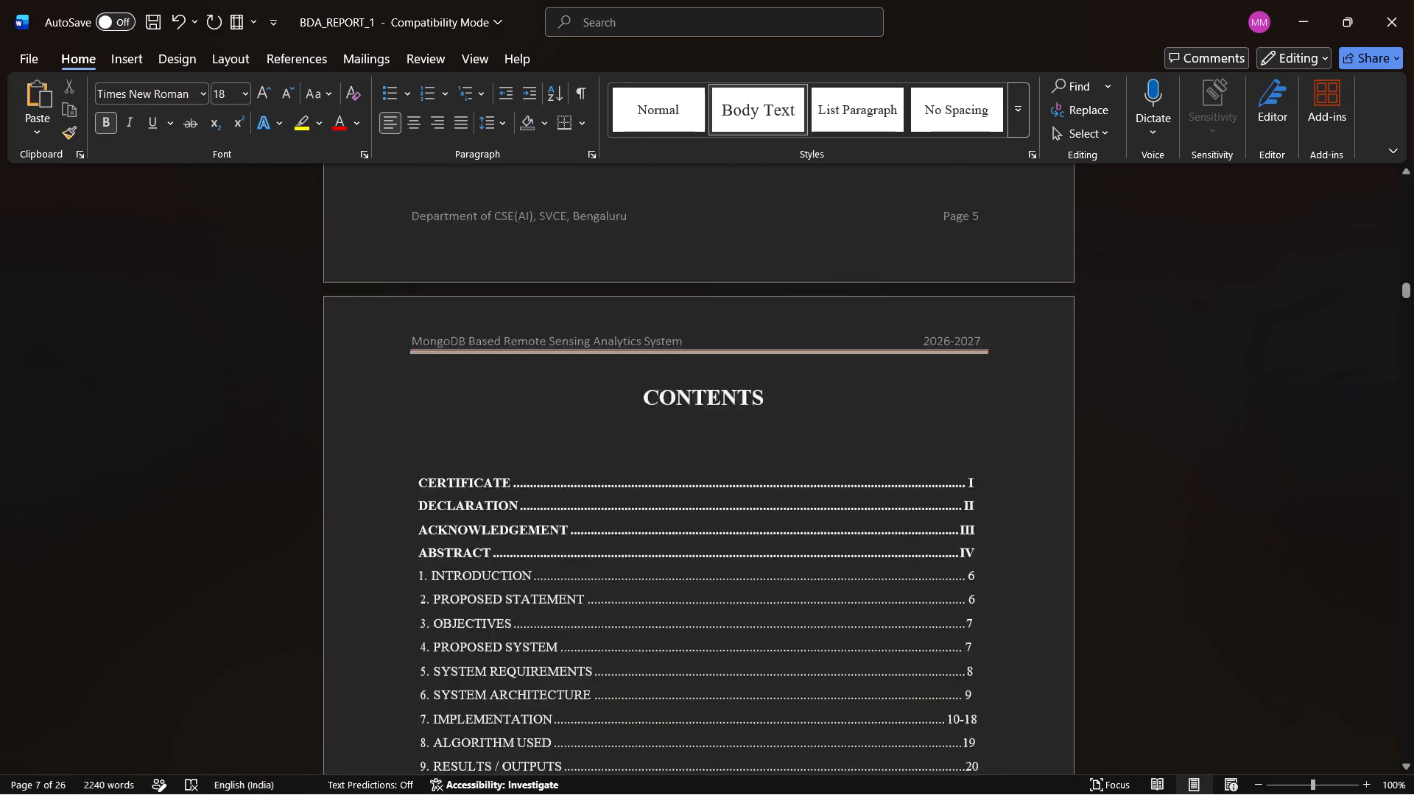
pyautogui.scroll(3, 828, 225)
pyautogui.scroll(-4, 828, 225)
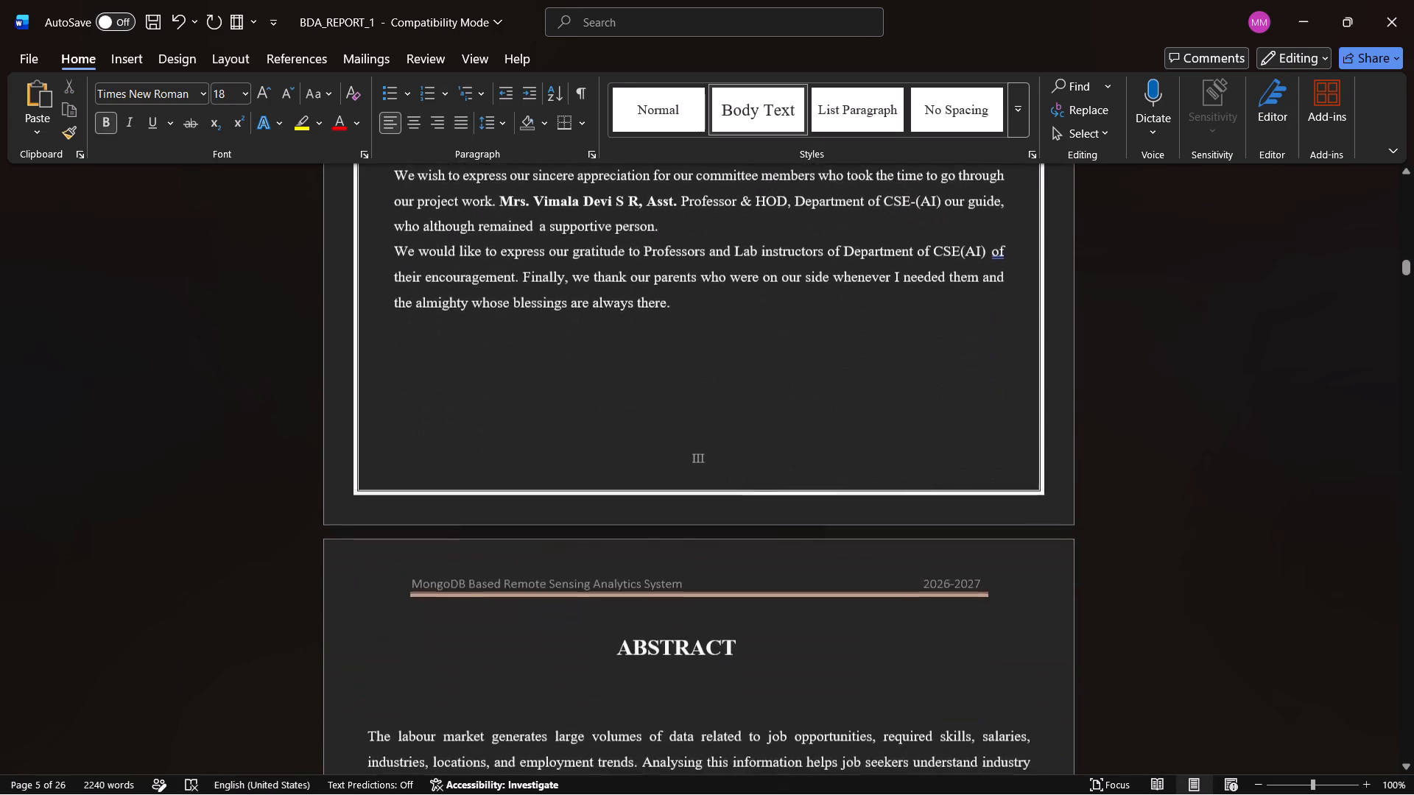
pyautogui.scroll(-4, 828, 225)
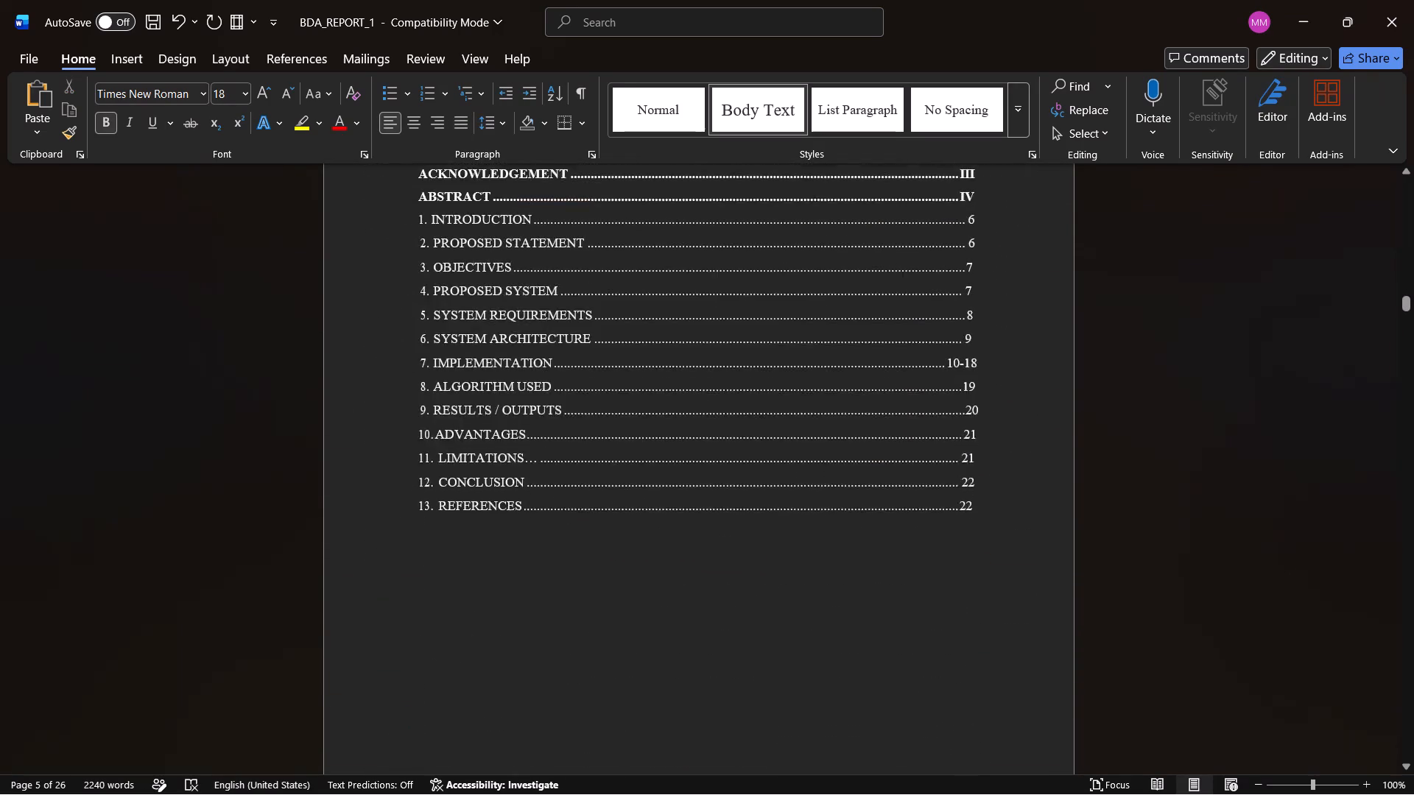
pyautogui.scroll(-2, 828, 225)
pyautogui.scroll(1, 828, 225)
pyautogui.scroll(-1, 828, 225)
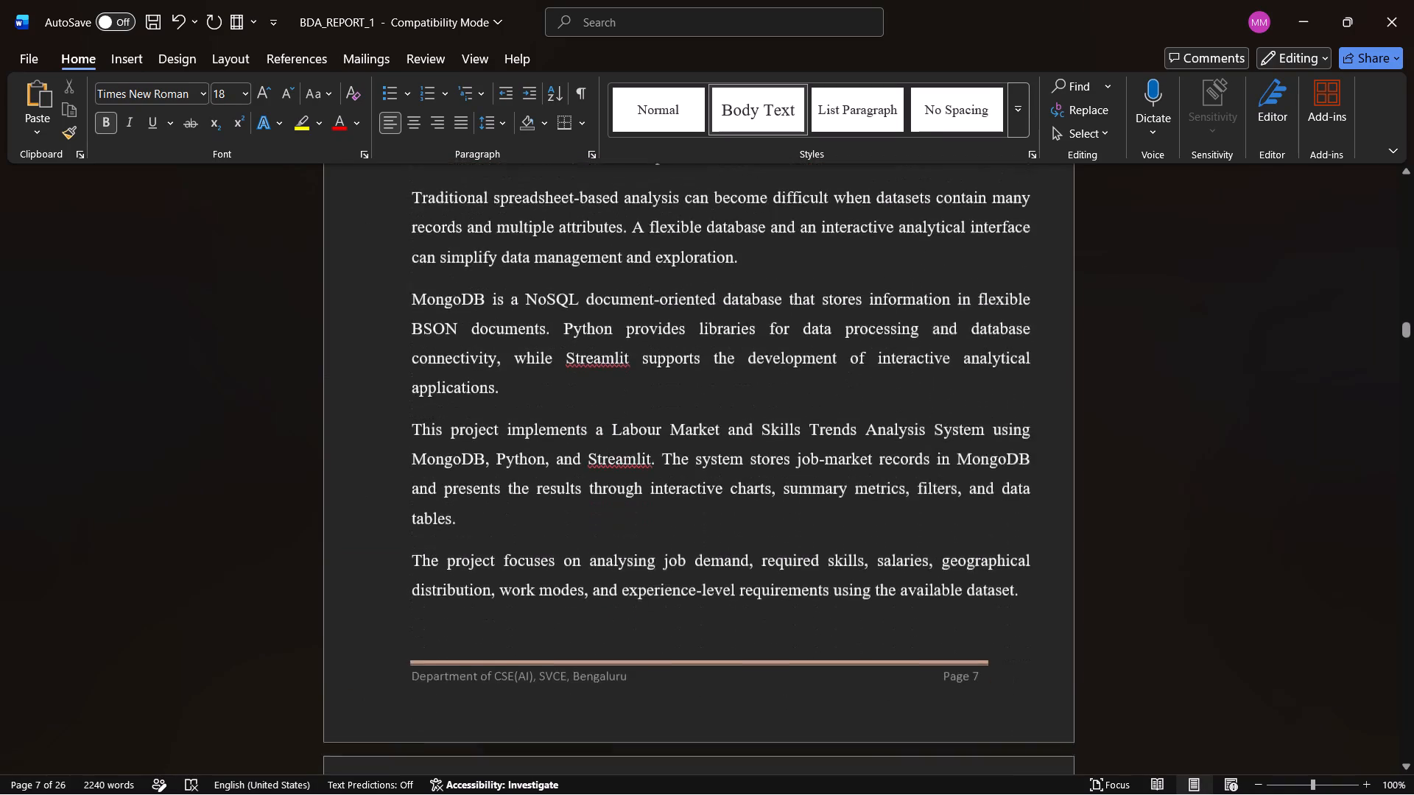
pyautogui.scroll(-2, 828, 225)
pyautogui.scroll(3, 828, 225)
pyautogui.scroll(-1, 1055, 603)
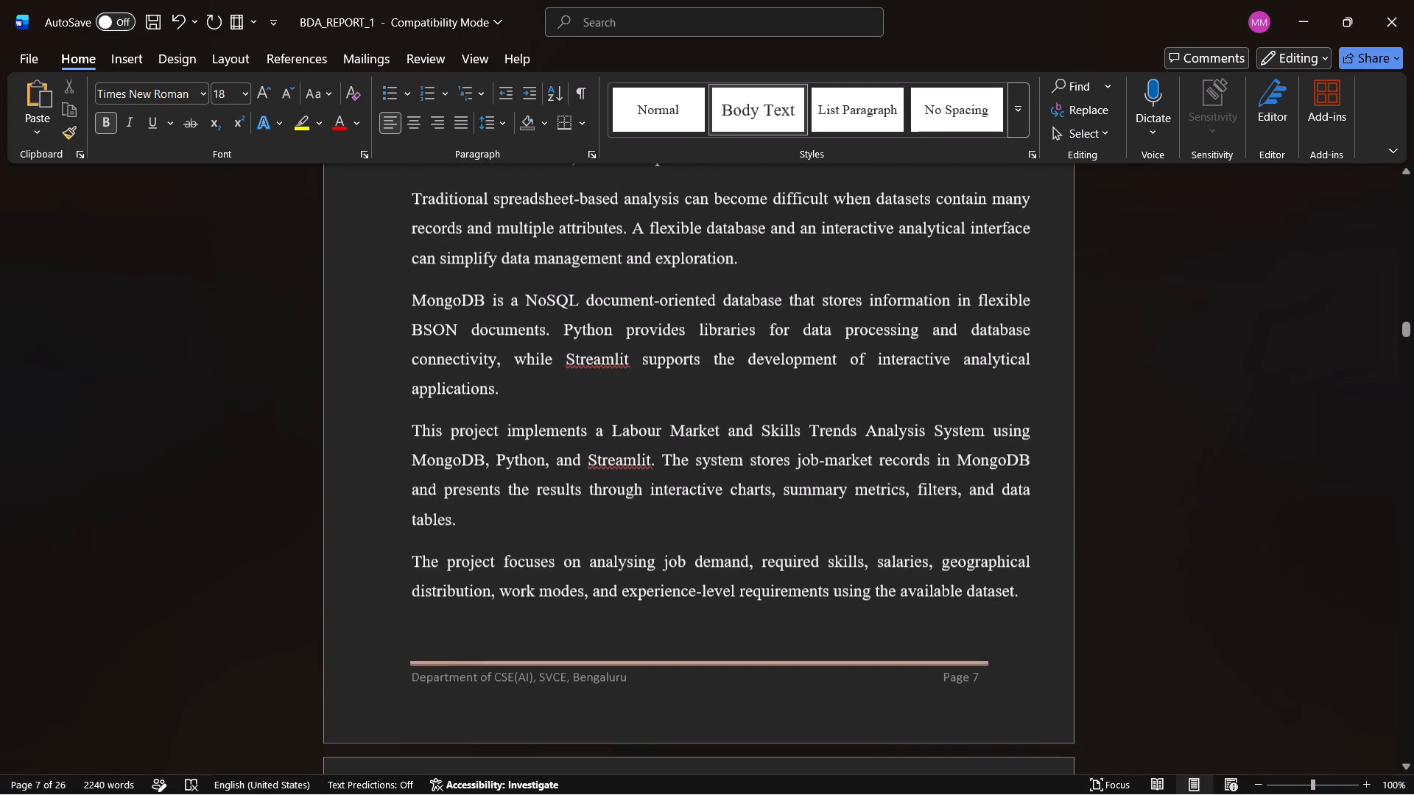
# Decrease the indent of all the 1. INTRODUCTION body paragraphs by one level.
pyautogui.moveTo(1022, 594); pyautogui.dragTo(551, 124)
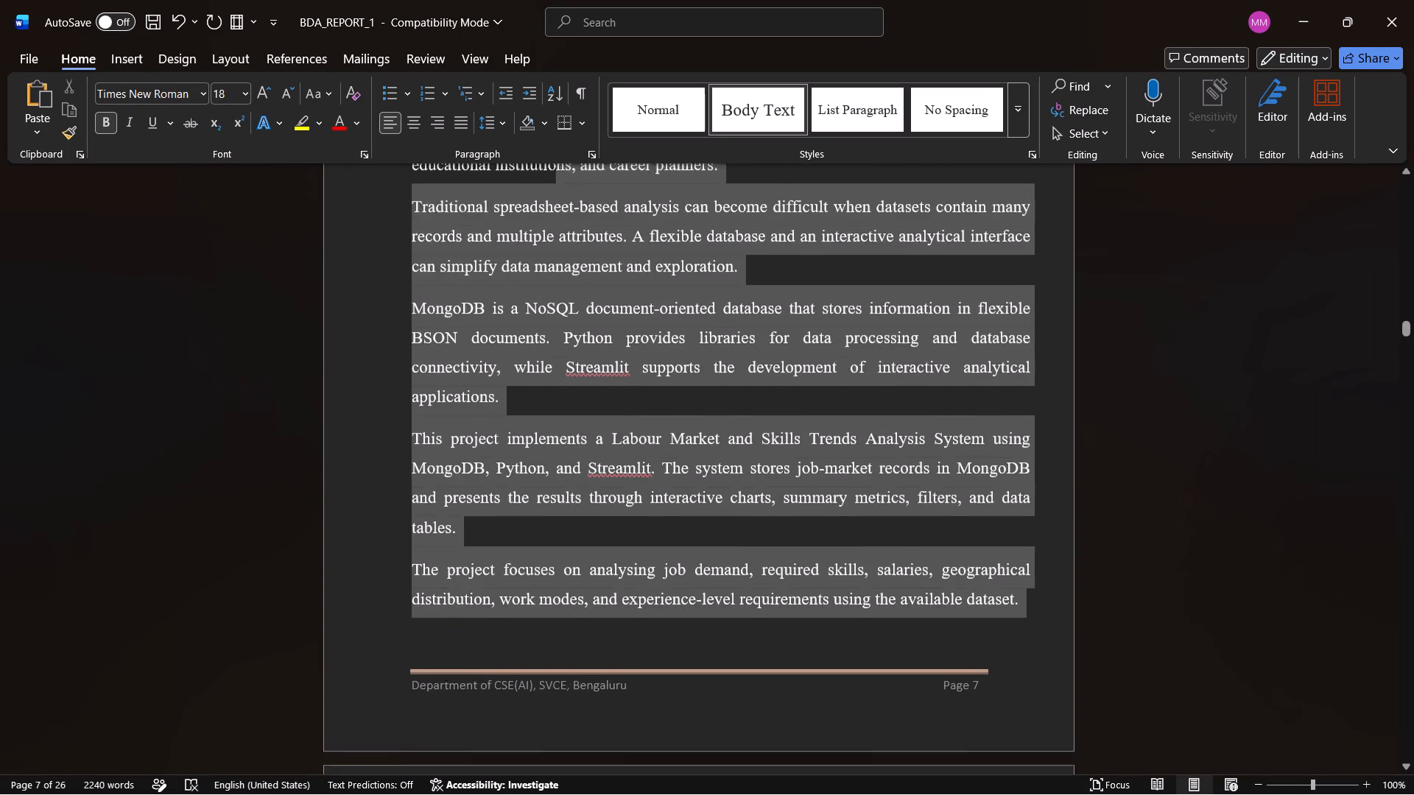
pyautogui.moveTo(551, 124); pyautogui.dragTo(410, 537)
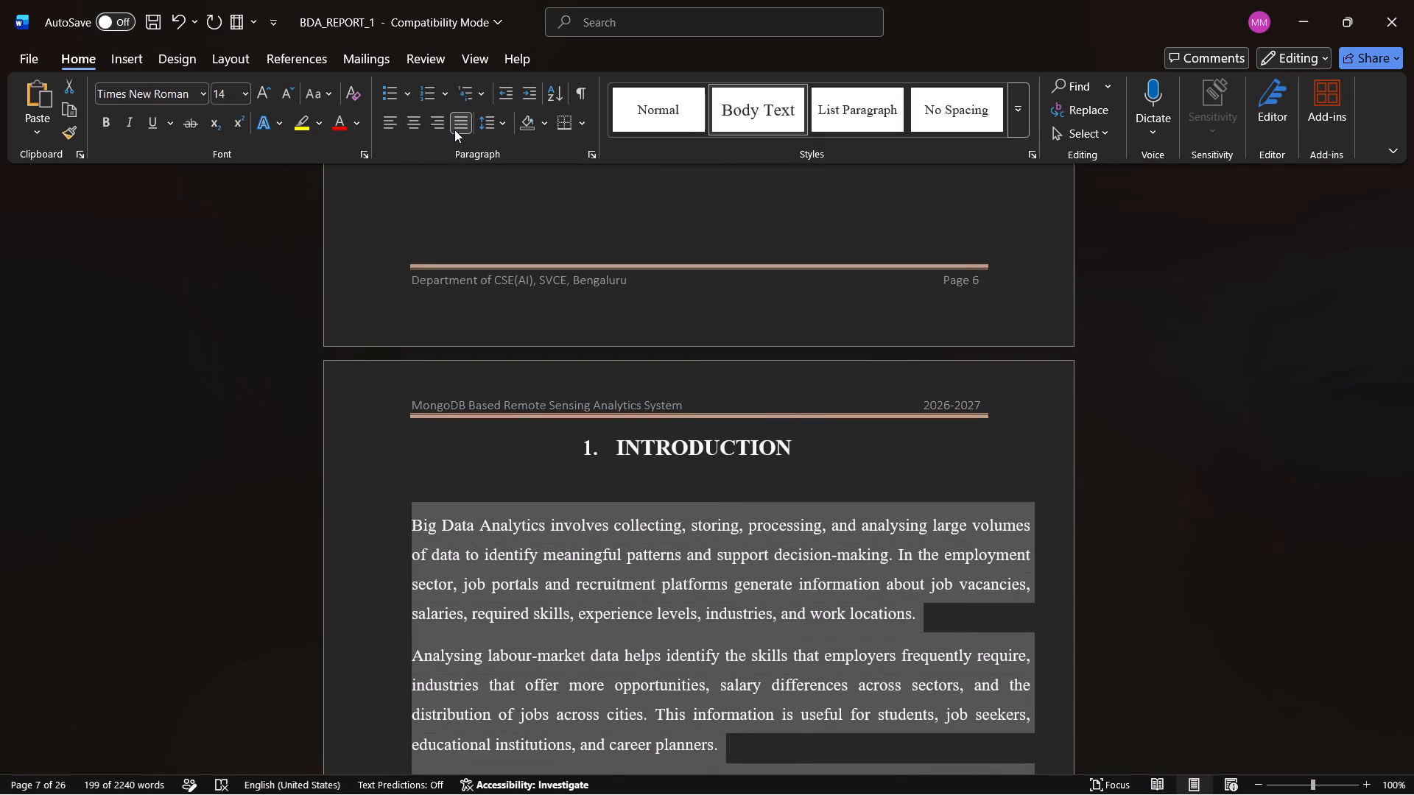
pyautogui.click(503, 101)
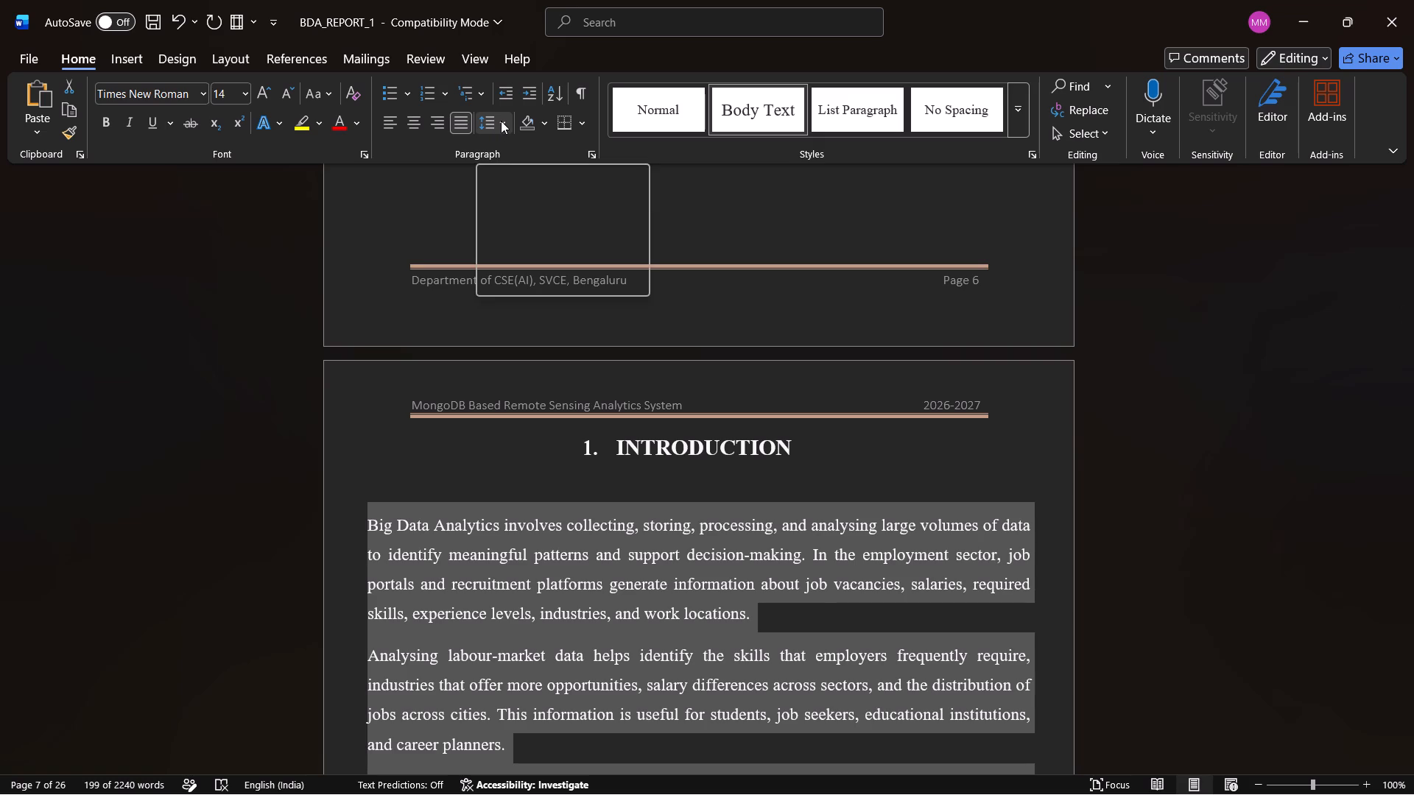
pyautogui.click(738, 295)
# Check the line spacing setting used for the body text and bullets under 4. PROPOSED SYSTEM.
pyautogui.scroll(-4, 738, 295)
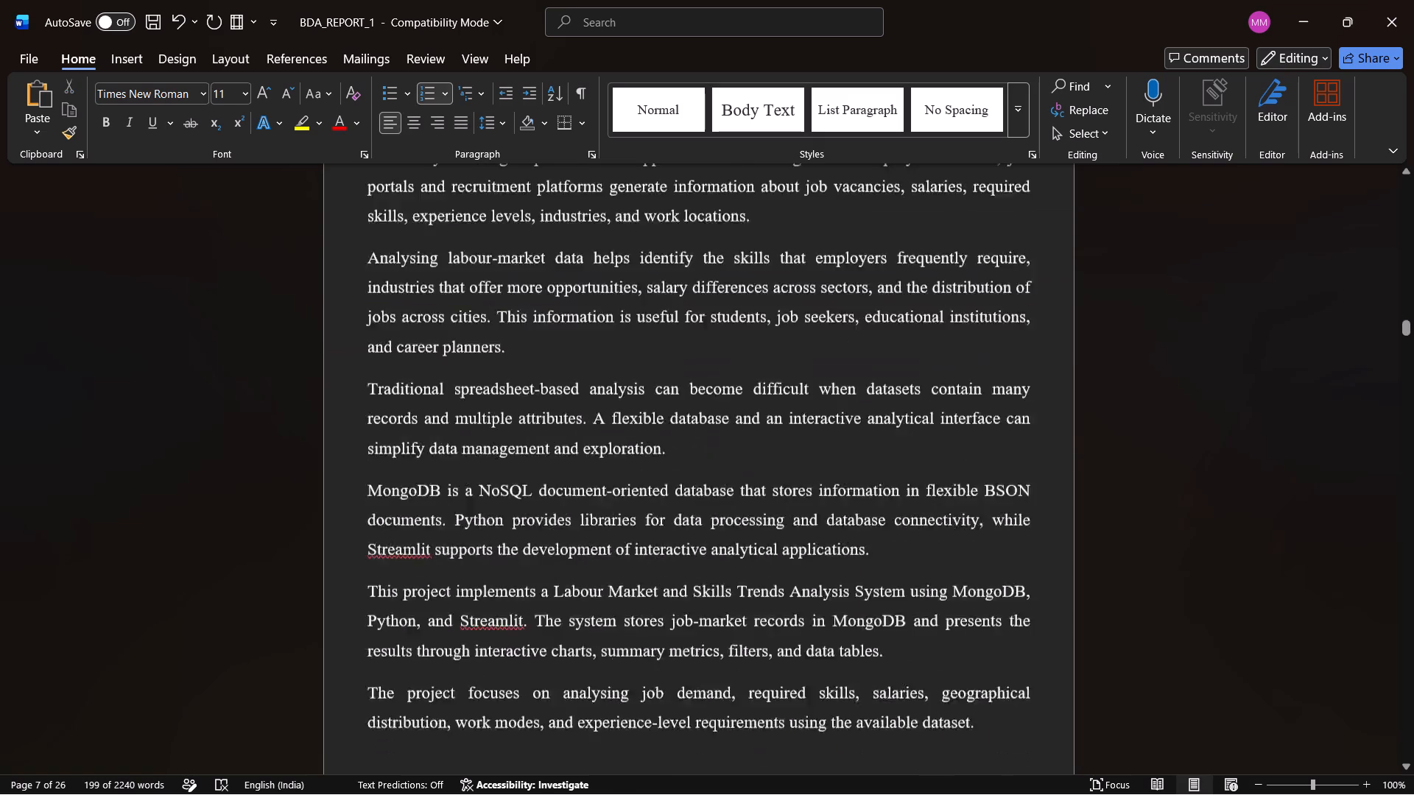
pyautogui.scroll(-6, 738, 295)
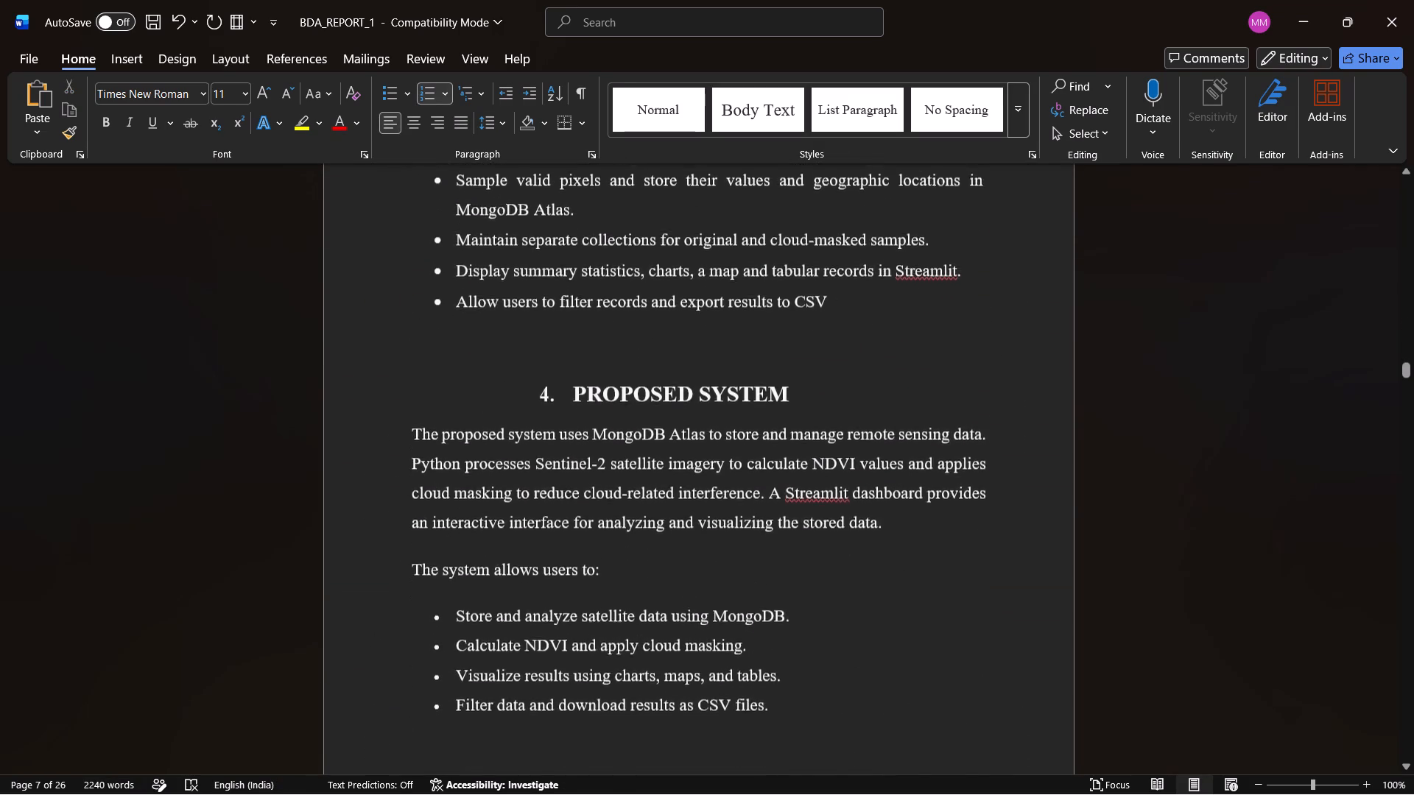
pyautogui.scroll(-1, 738, 295)
pyautogui.moveTo(403, 317); pyautogui.dragTo(610, 618)
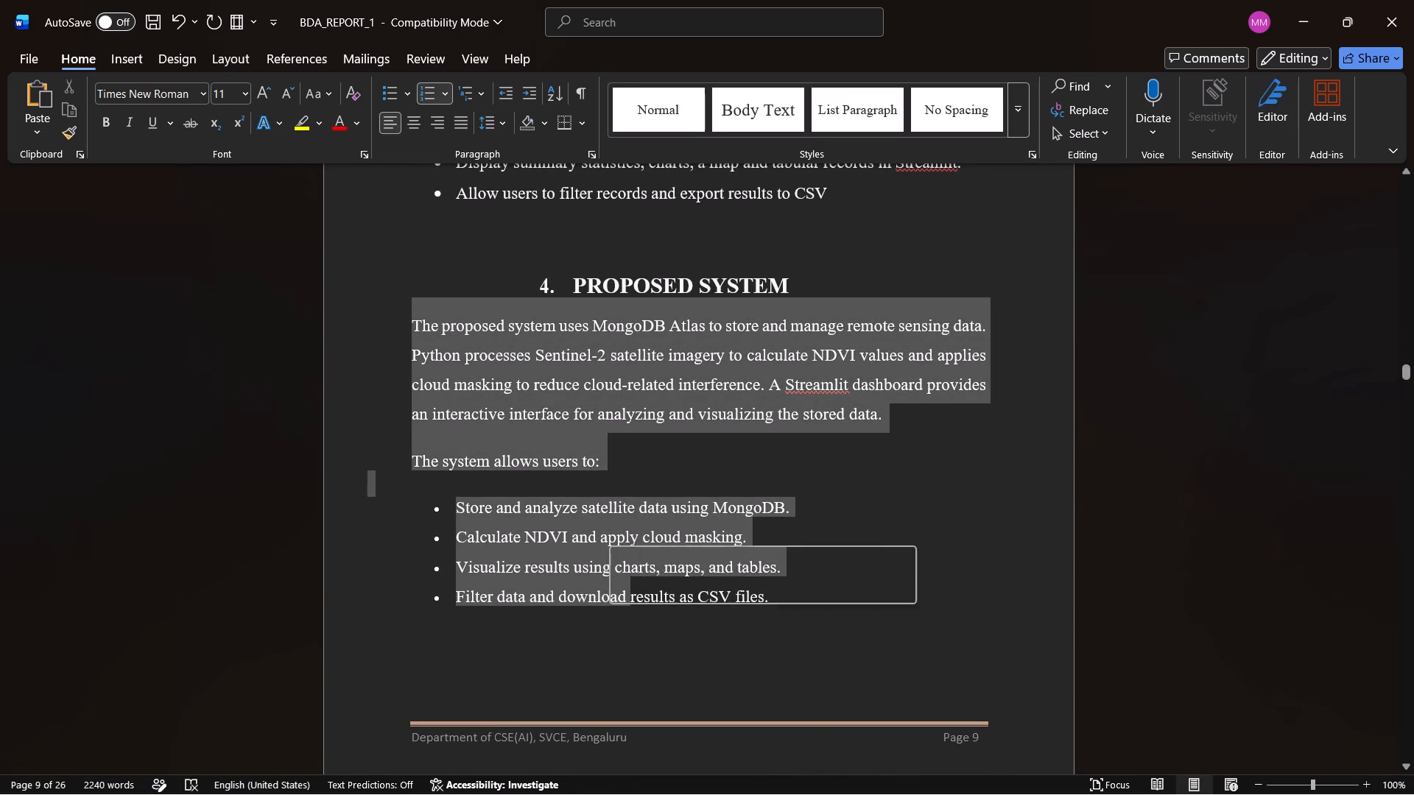
pyautogui.click(501, 113)
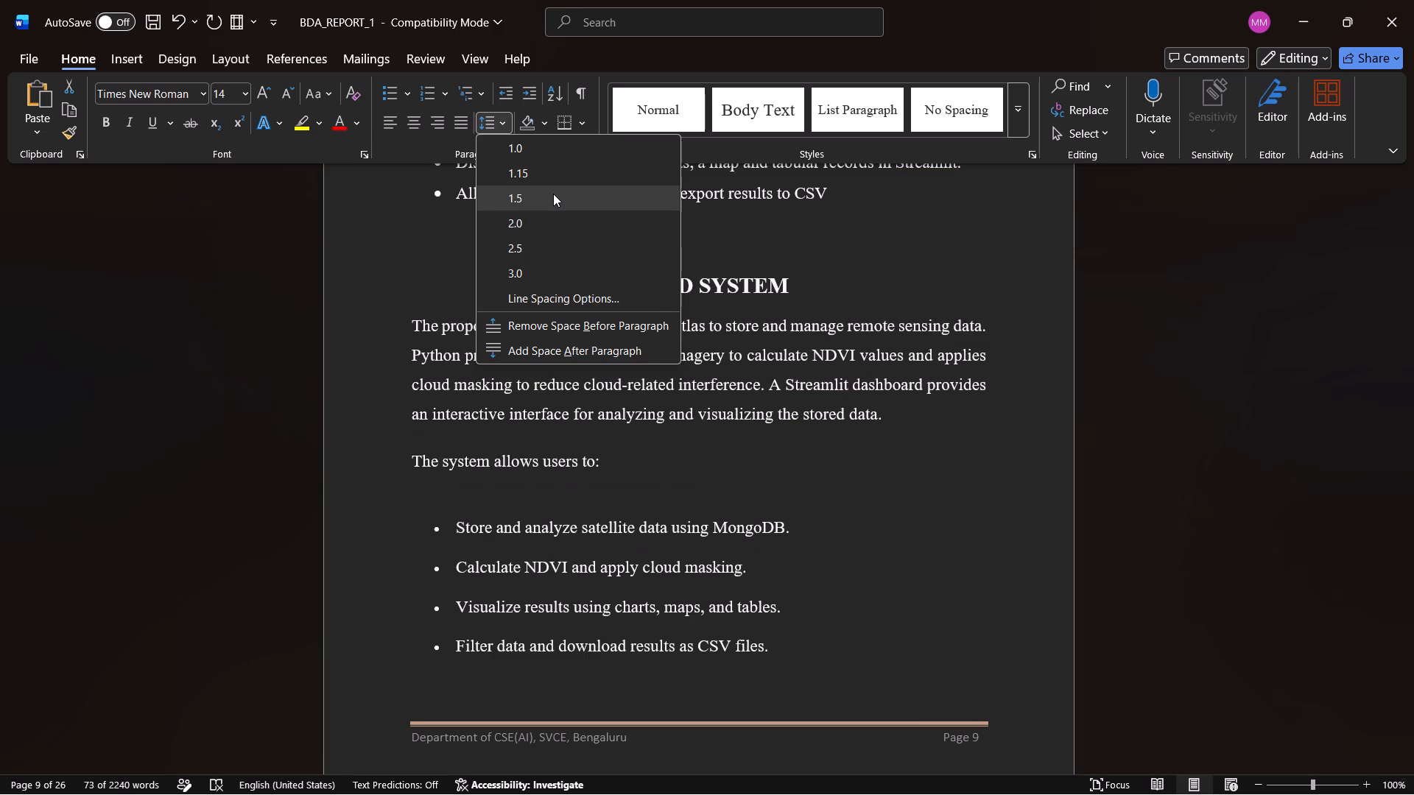
pyautogui.press('Escape')
pyautogui.click(853, 506)
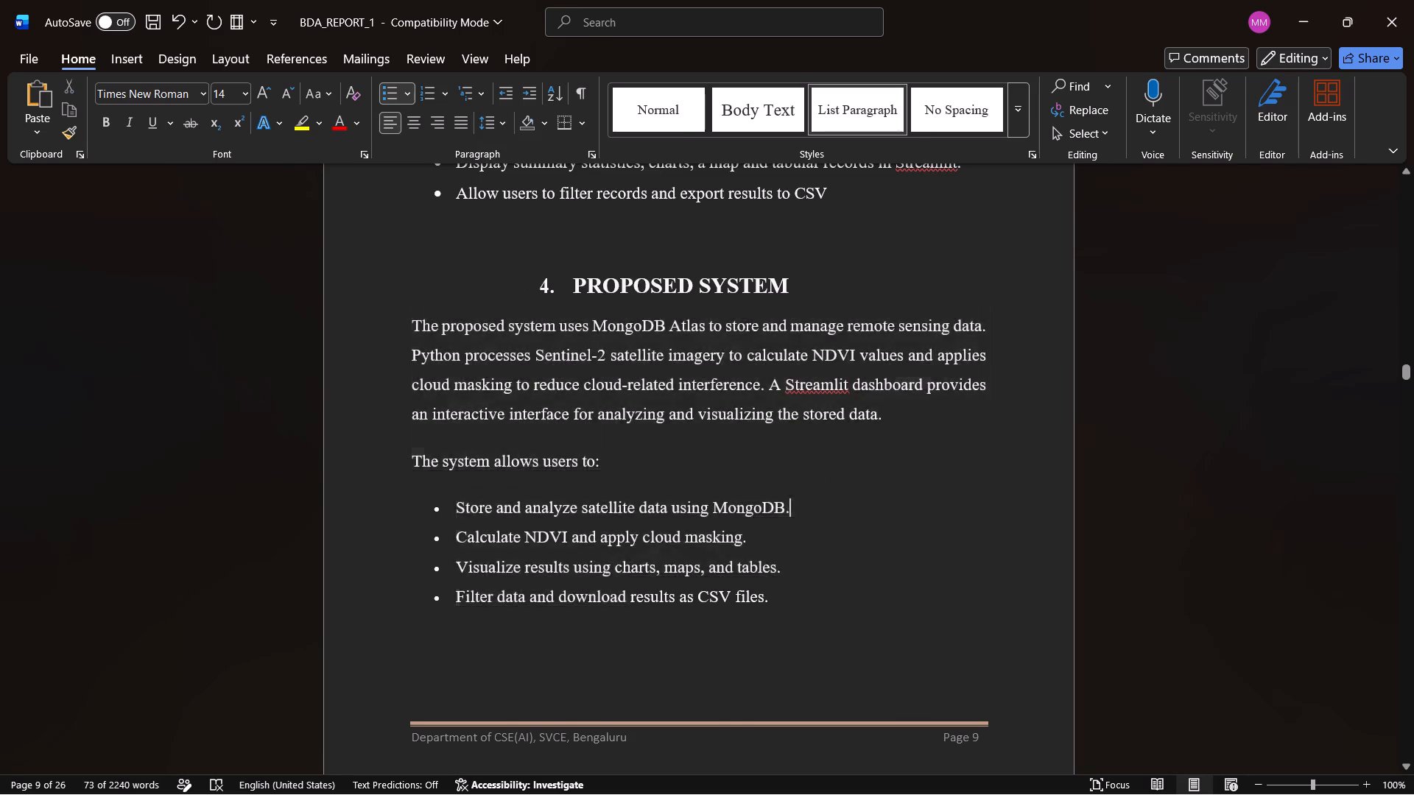
# Reread the introduction paragraphs and check how 2. PROPOSED STATEMENT breaks across the pages.
pyautogui.scroll(5, 853, 506)
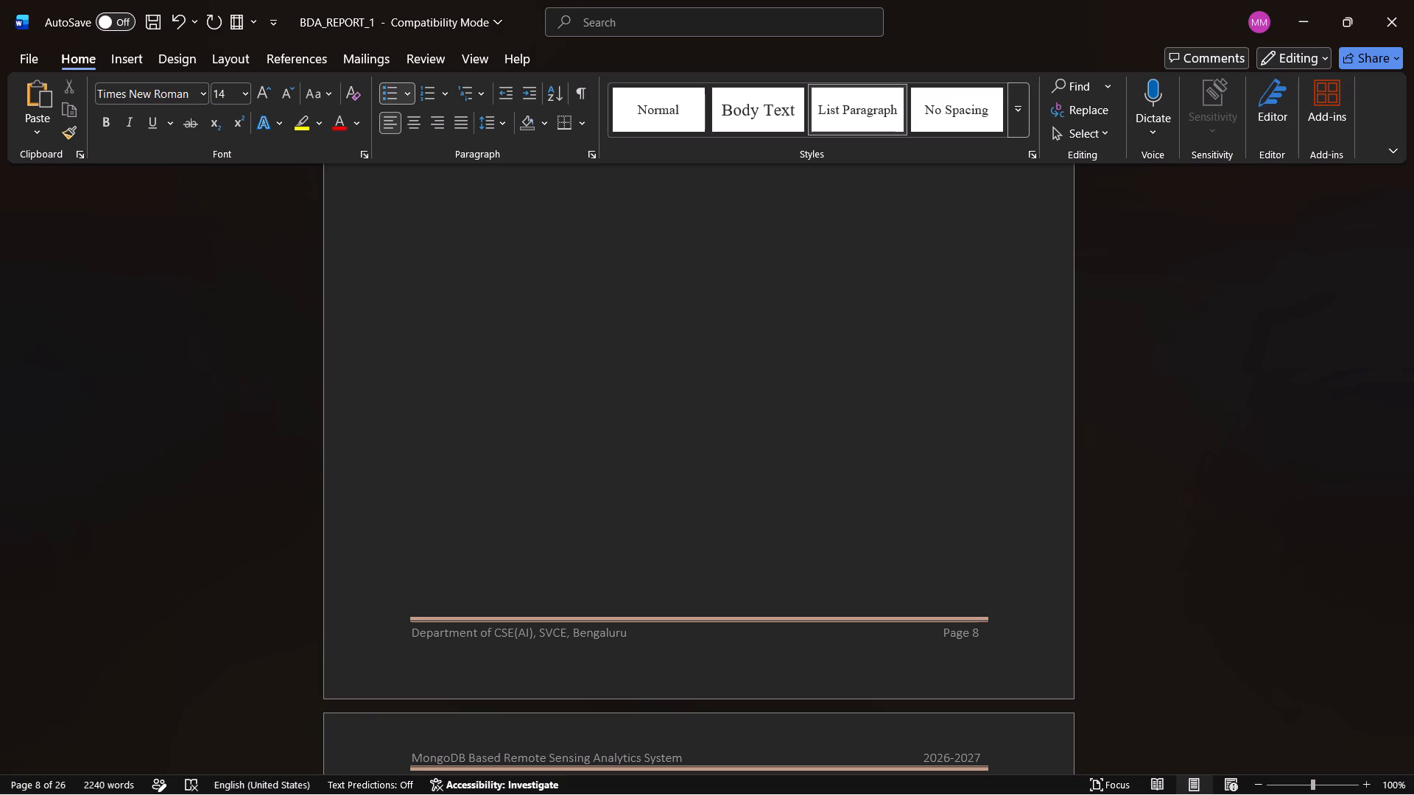
pyautogui.scroll(1, 853, 506)
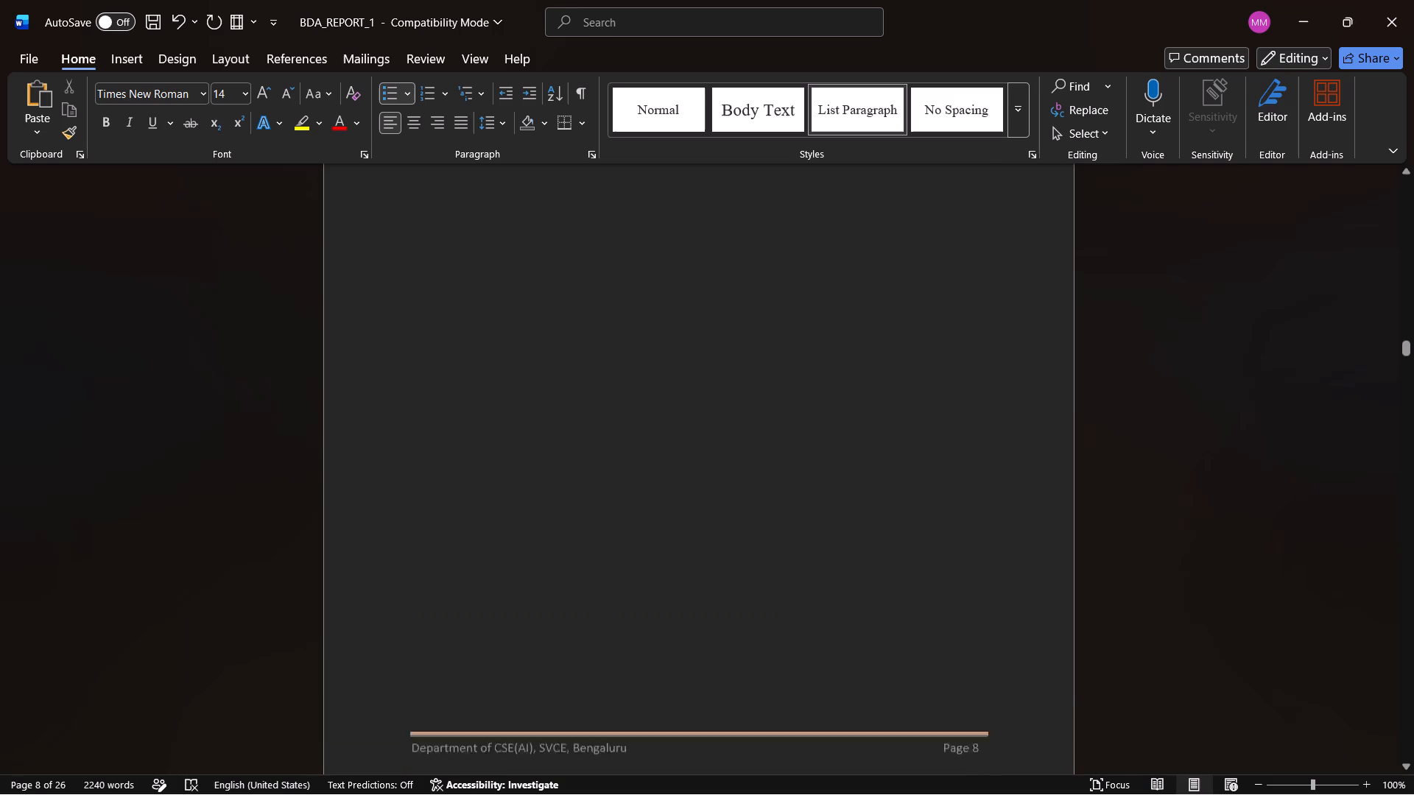
pyautogui.scroll(4, 853, 506)
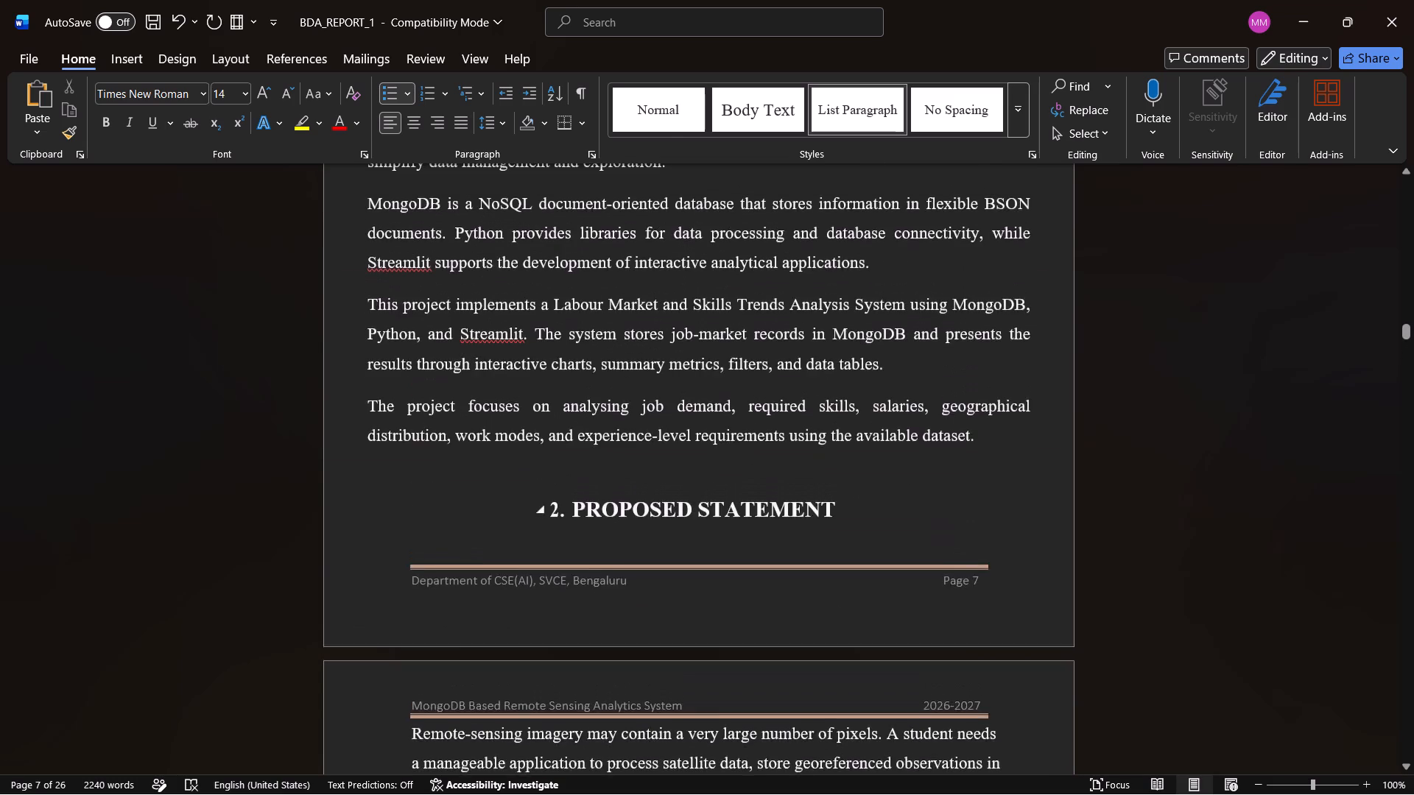
pyautogui.scroll(3, 853, 506)
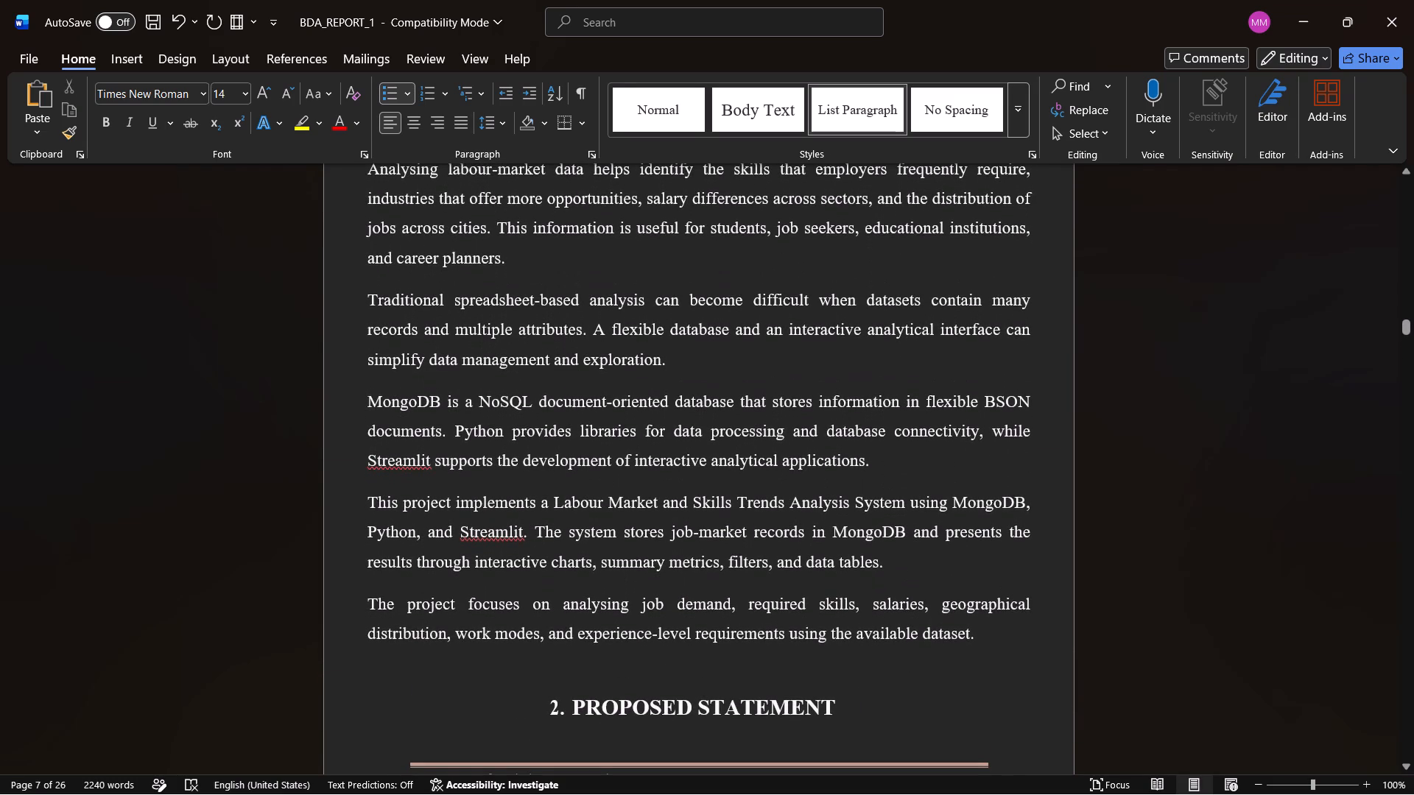
pyautogui.scroll(1, 747, 467)
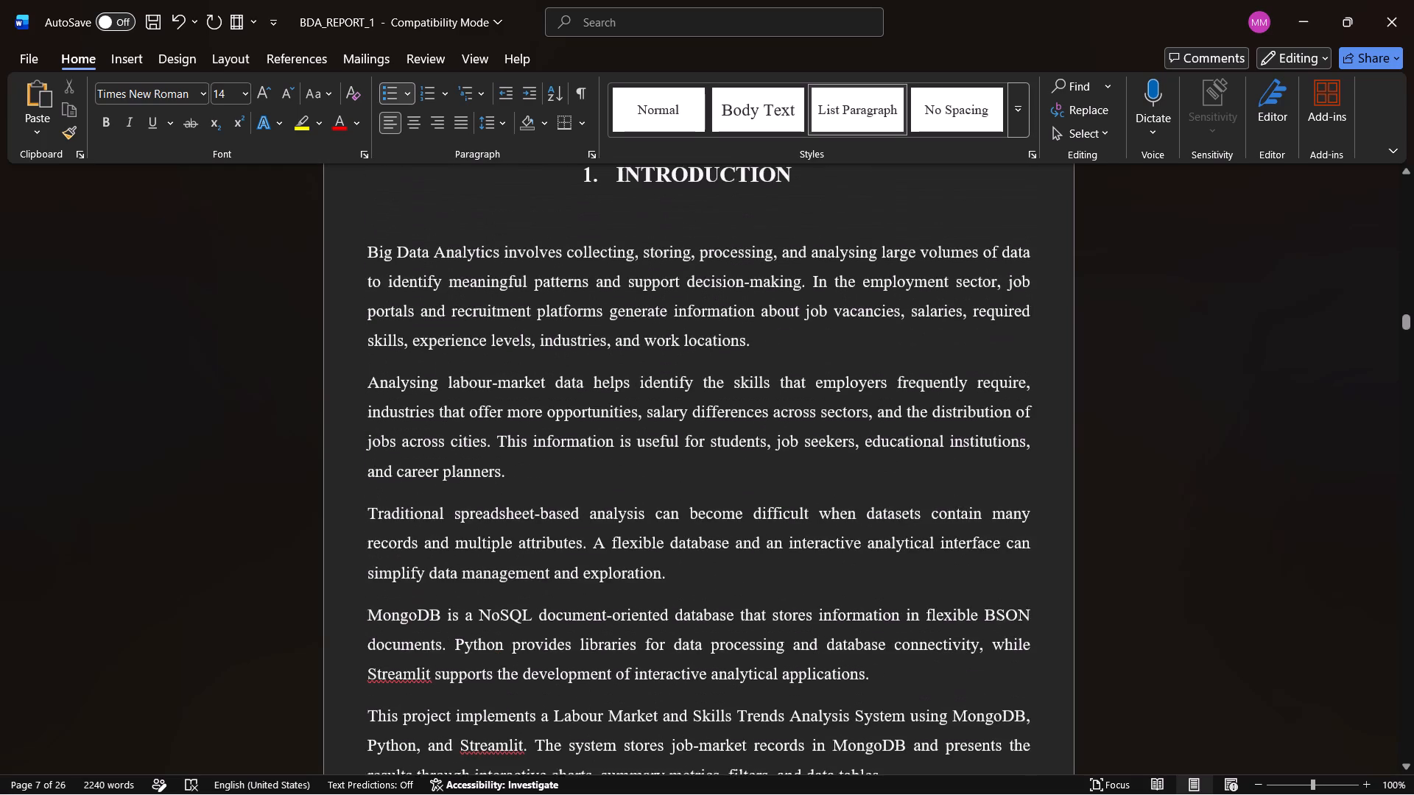
pyautogui.scroll(-1, 747, 467)
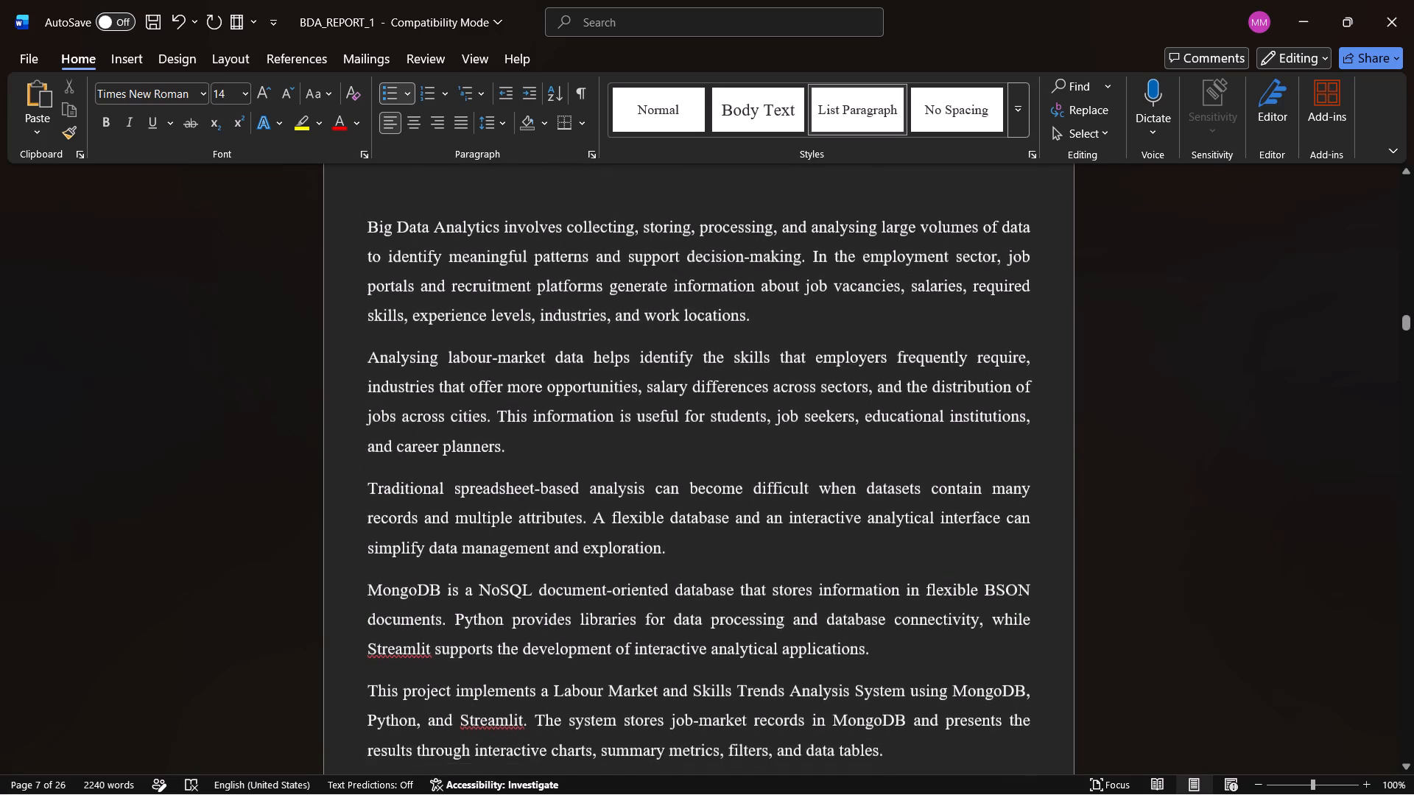
pyautogui.scroll(-2, 747, 467)
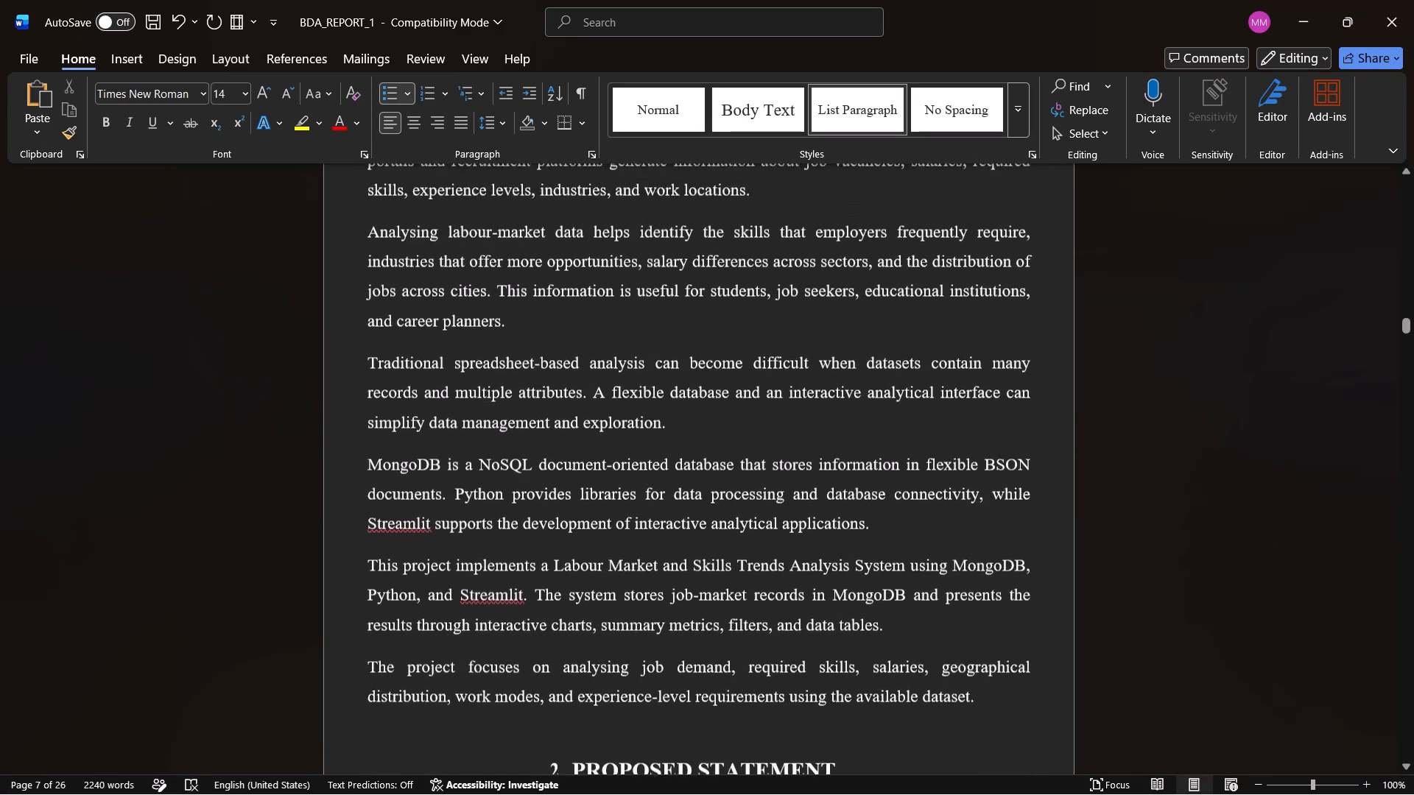
pyautogui.scroll(-1, 747, 467)
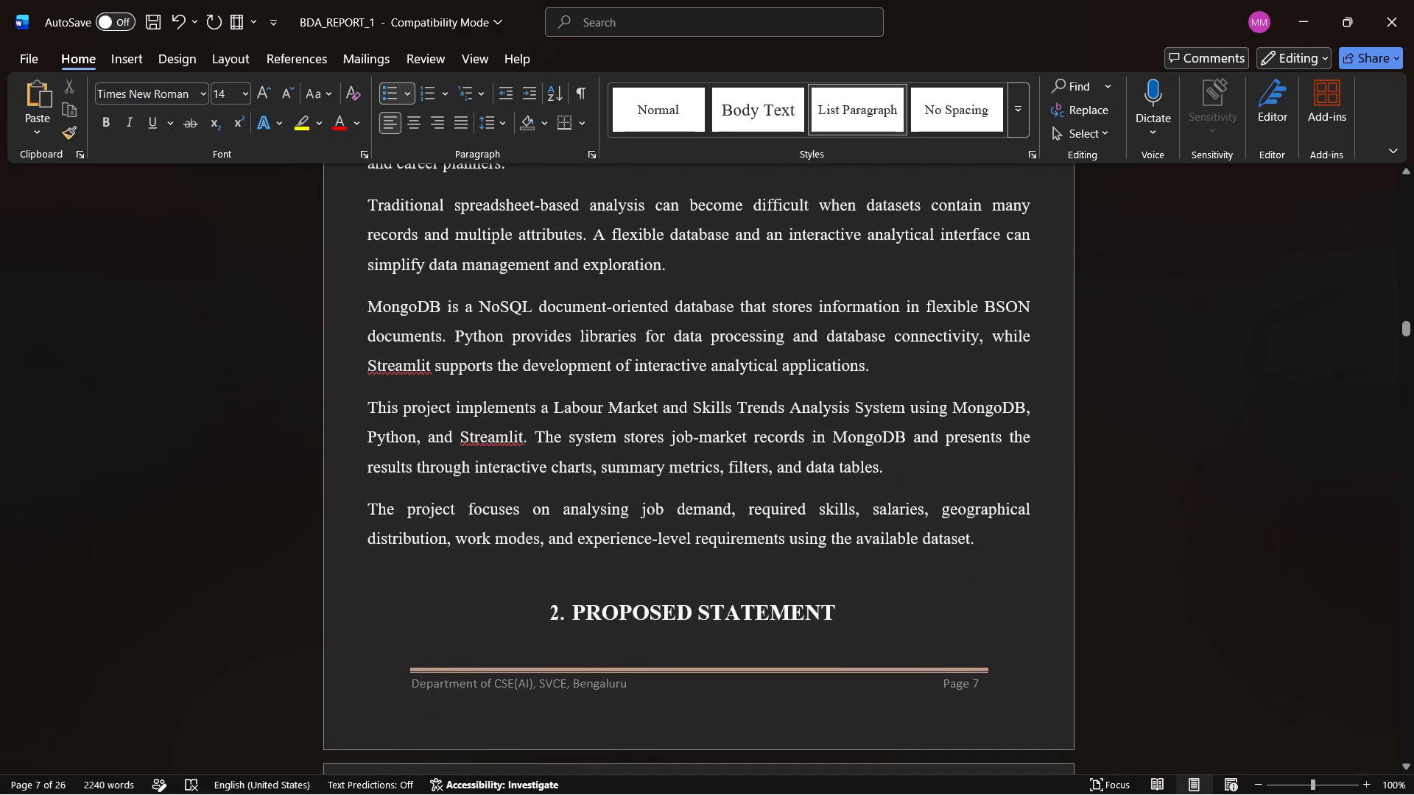
pyautogui.scroll(2, 437, 404)
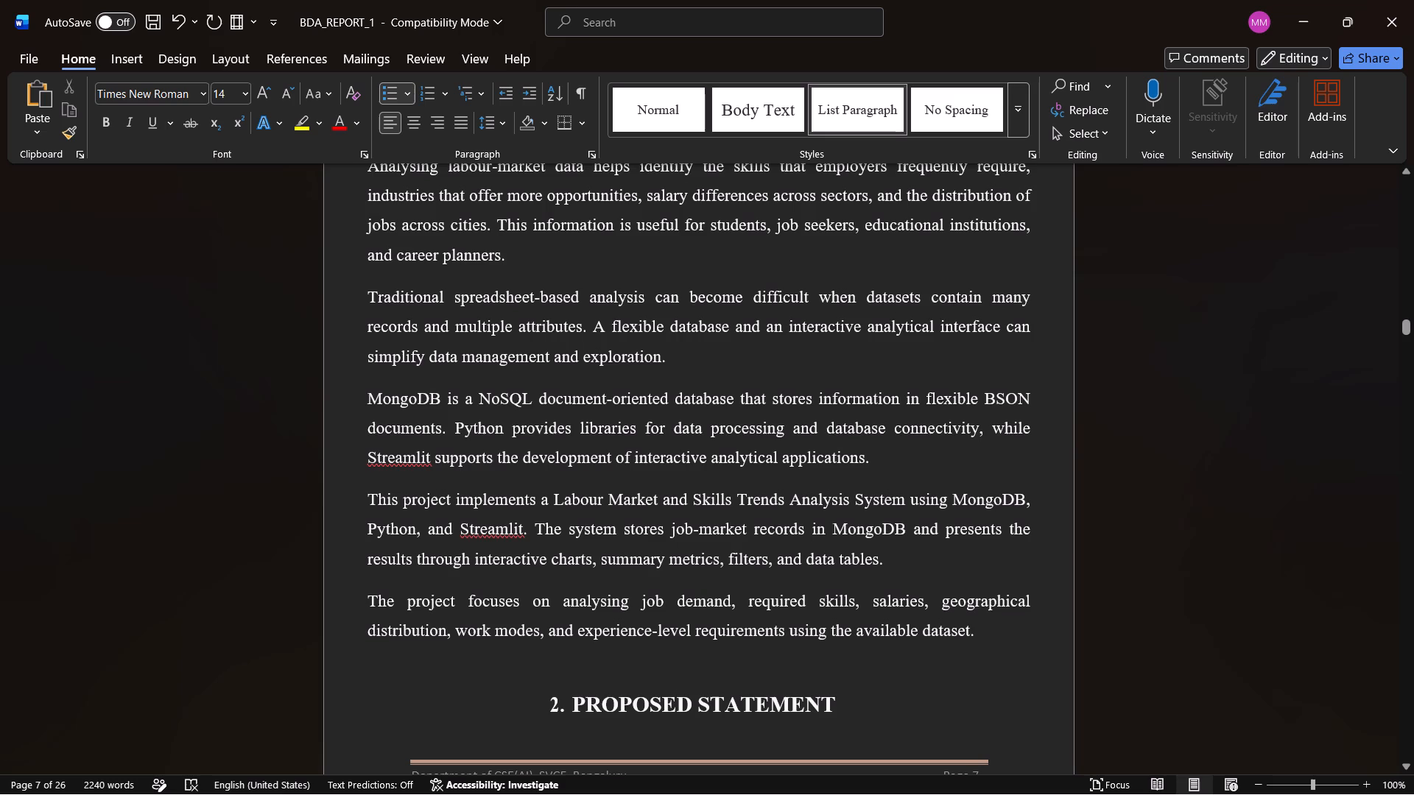
# Delete the introduction paragraph that begins "Traditional spreadsheet-based analysis can become difficult".
pyautogui.moveTo(685, 364); pyautogui.dragTo(300, 305)
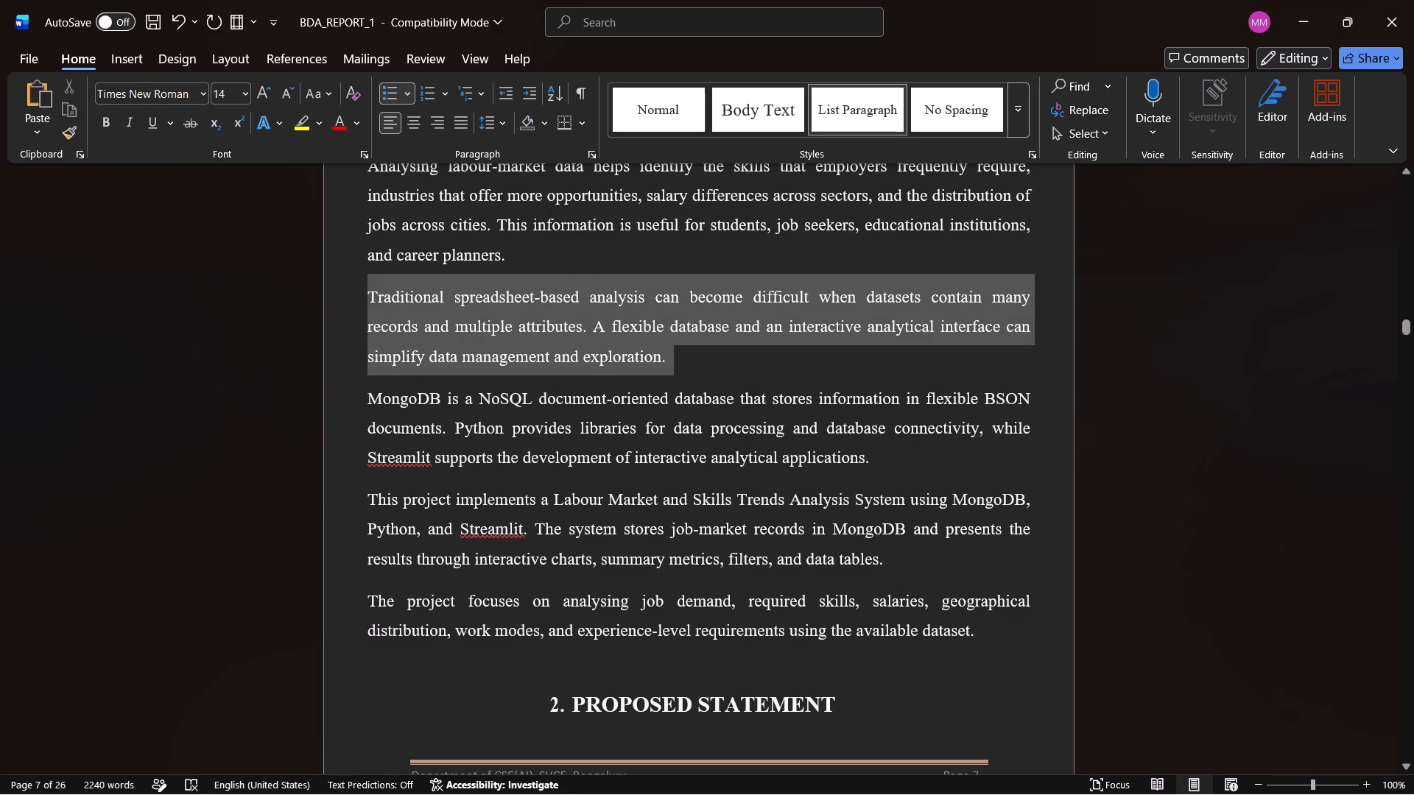
pyautogui.moveTo(300, 305); pyautogui.dragTo(302, 306)
pyautogui.press('BackSpace')
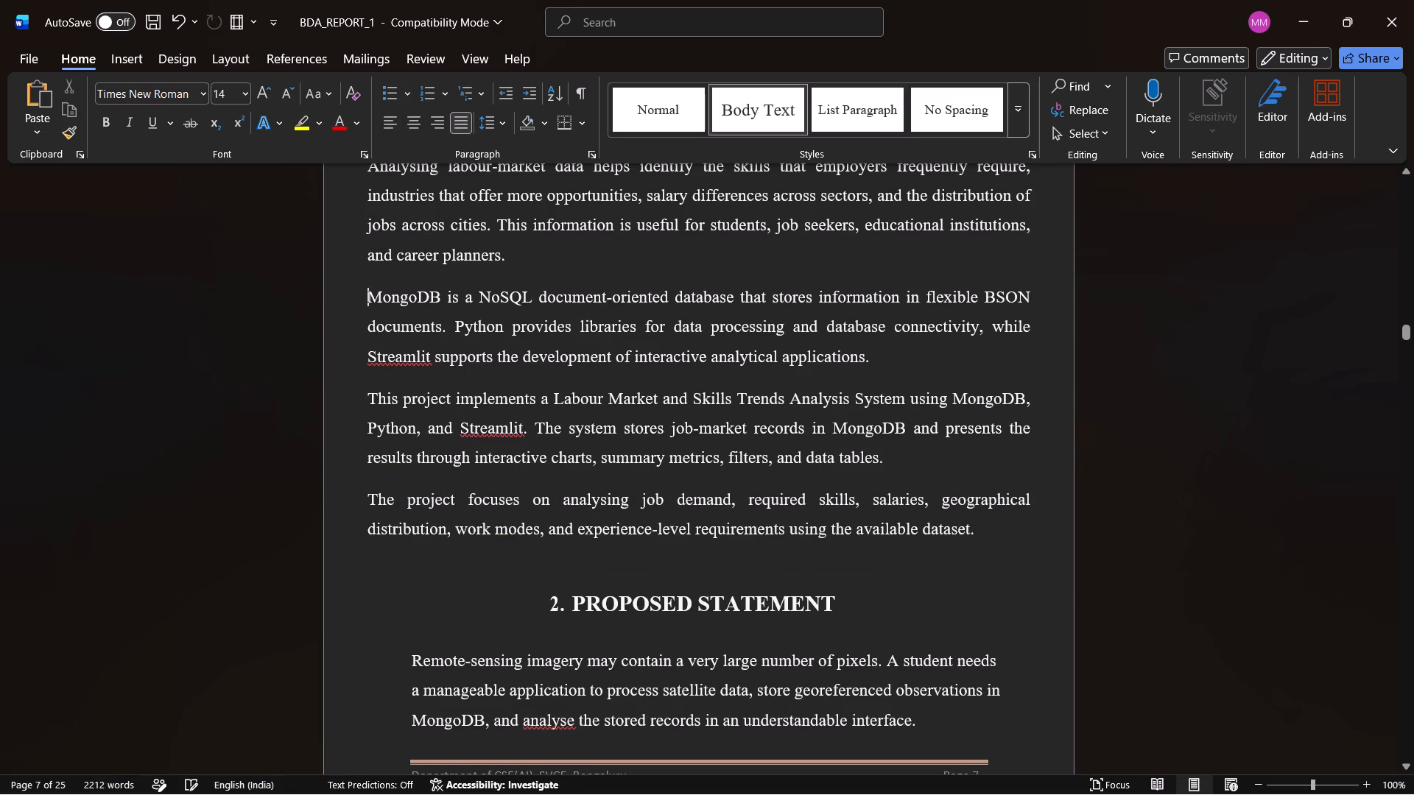
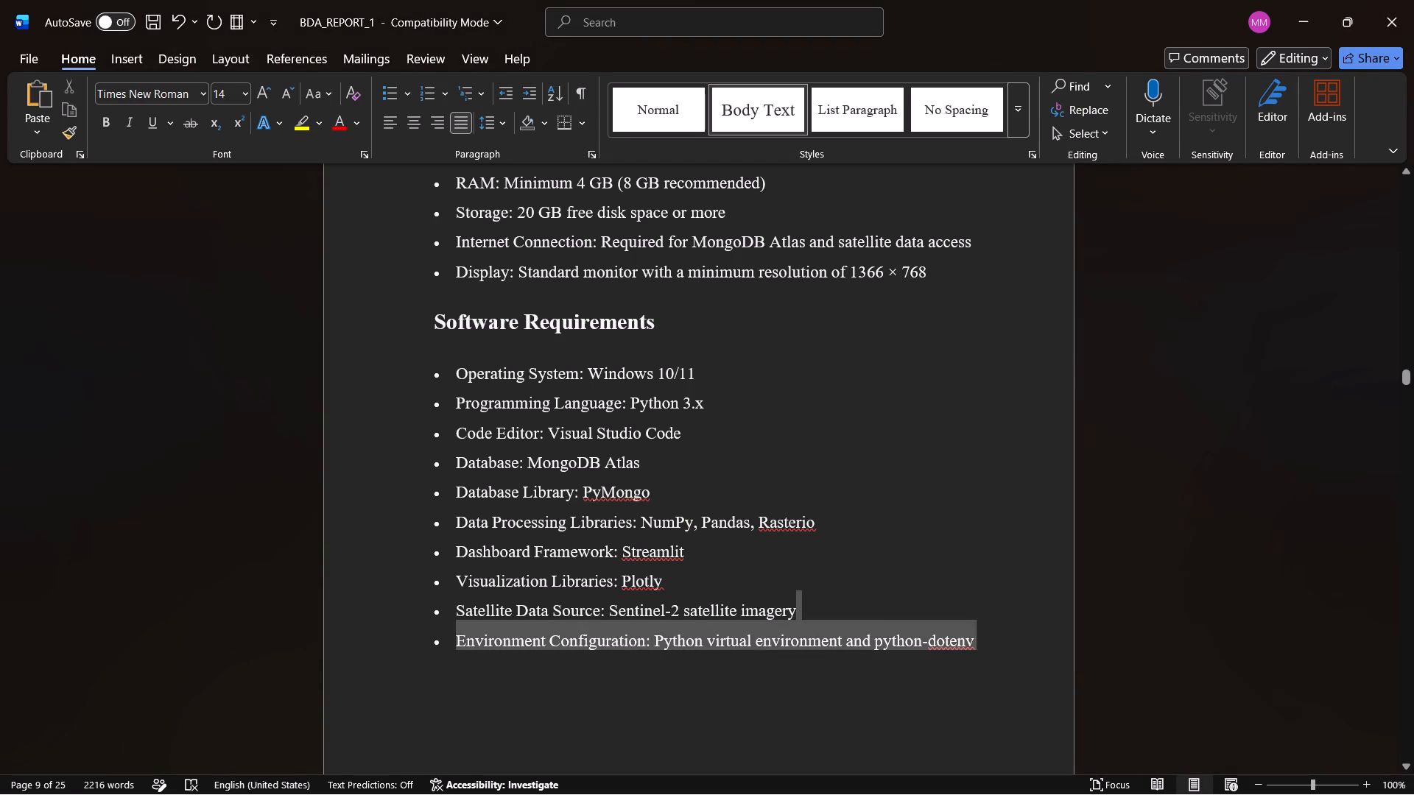
pyautogui.moveTo(411, 621); pyautogui.dragTo(421, 607)
pyautogui.hotkey('ctrl', 'v')
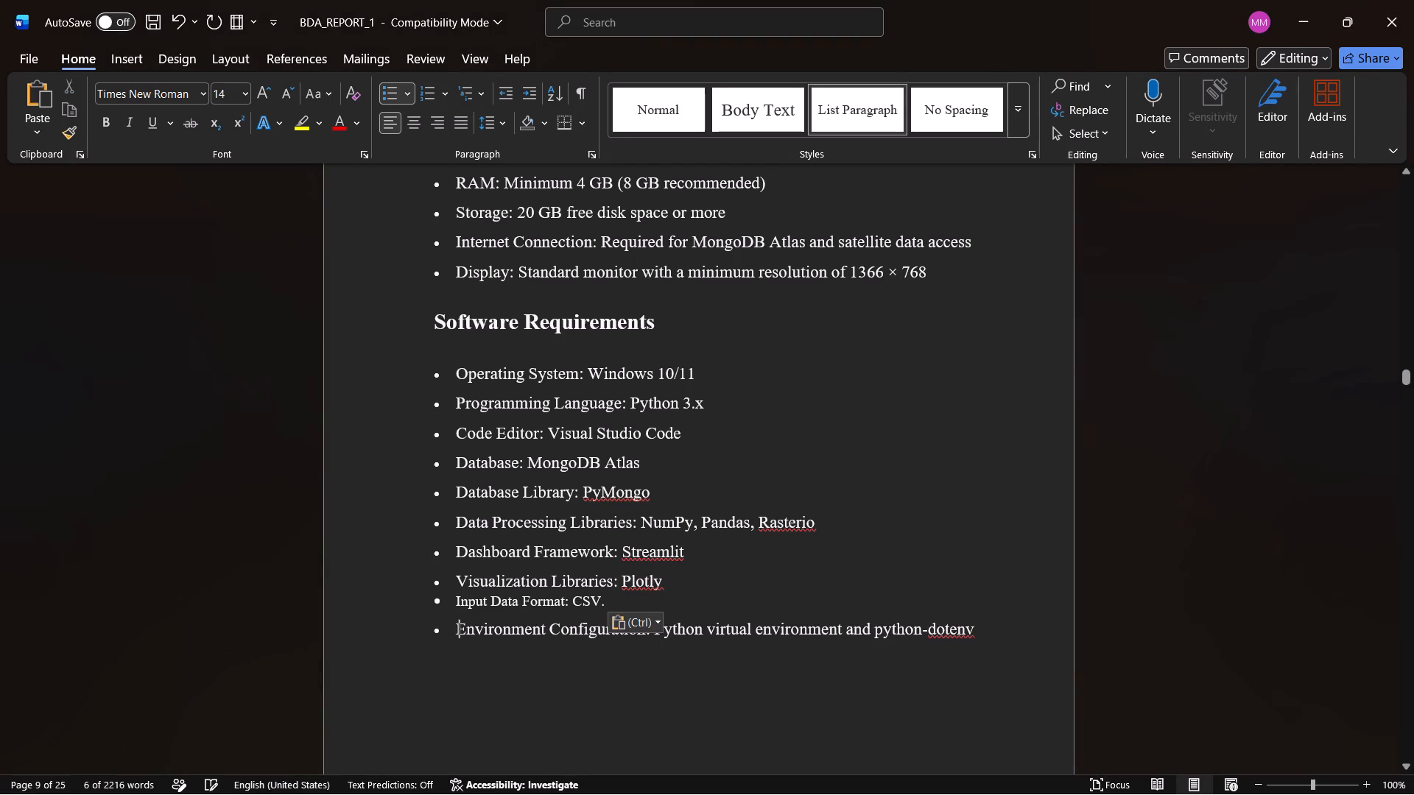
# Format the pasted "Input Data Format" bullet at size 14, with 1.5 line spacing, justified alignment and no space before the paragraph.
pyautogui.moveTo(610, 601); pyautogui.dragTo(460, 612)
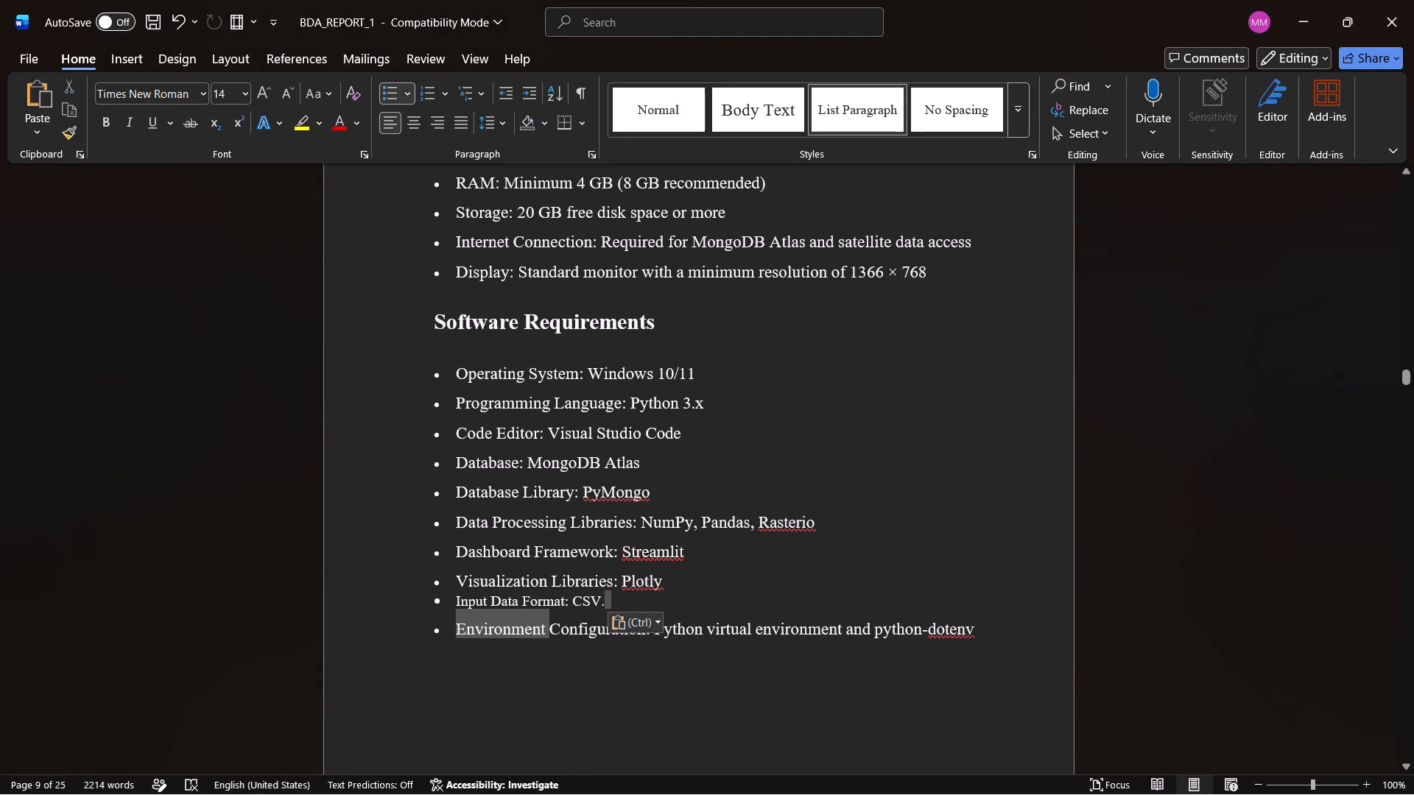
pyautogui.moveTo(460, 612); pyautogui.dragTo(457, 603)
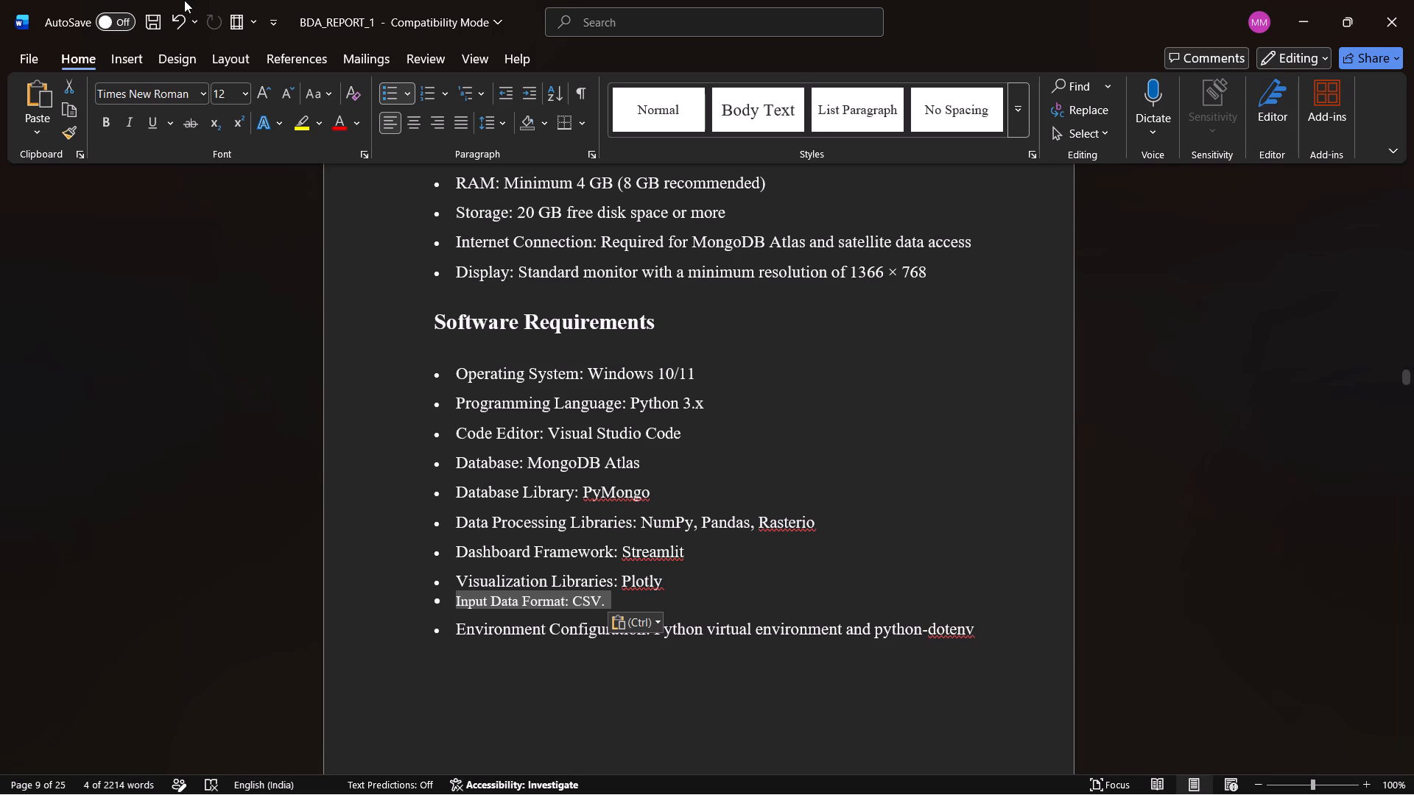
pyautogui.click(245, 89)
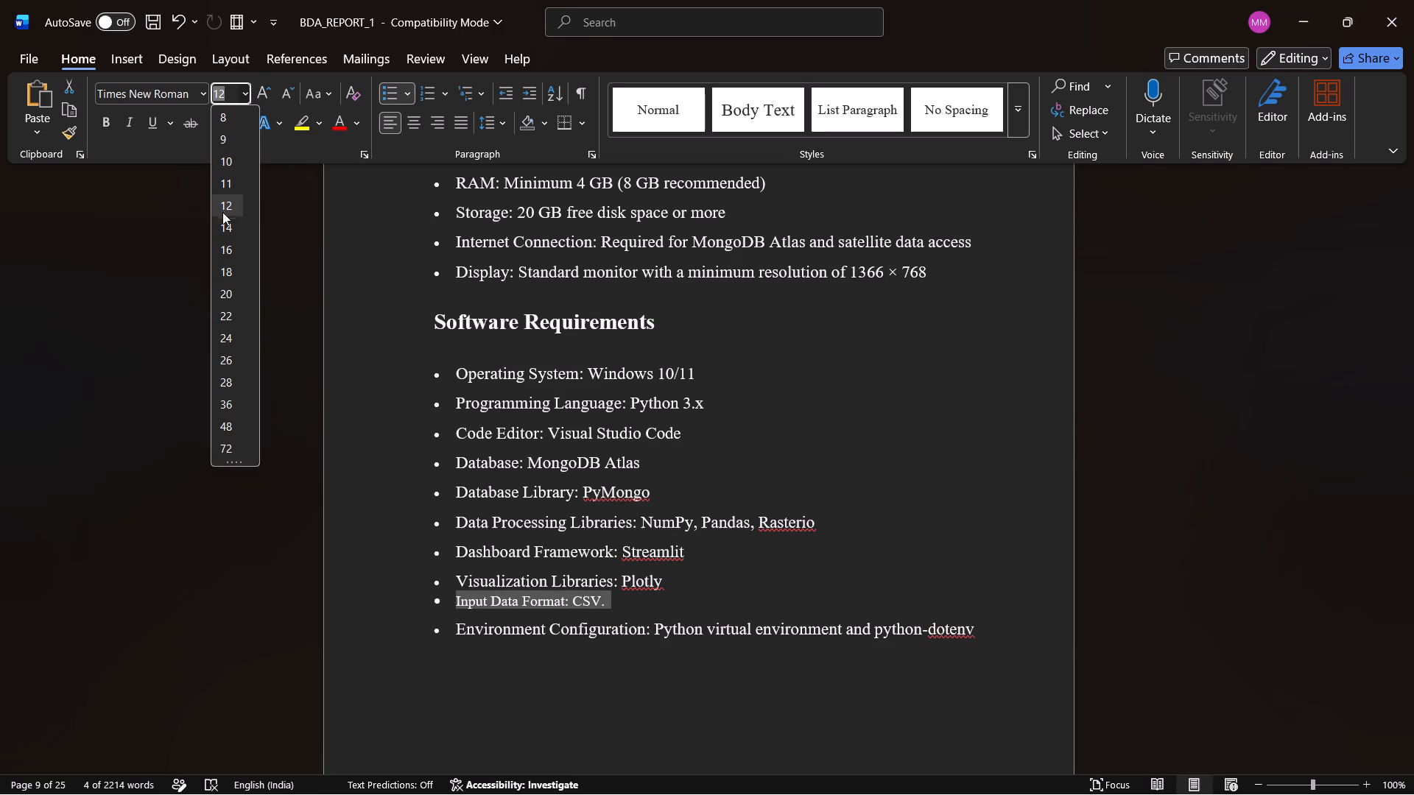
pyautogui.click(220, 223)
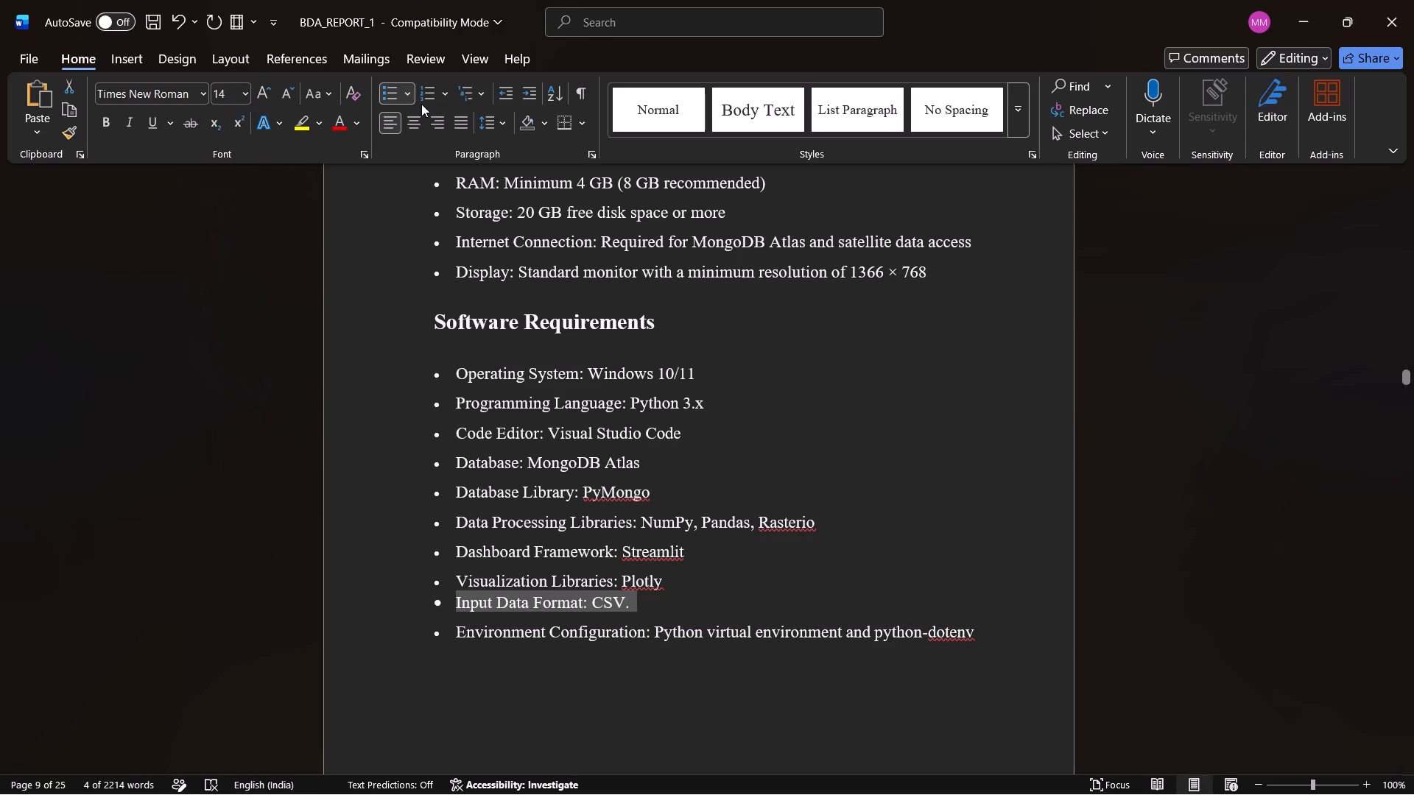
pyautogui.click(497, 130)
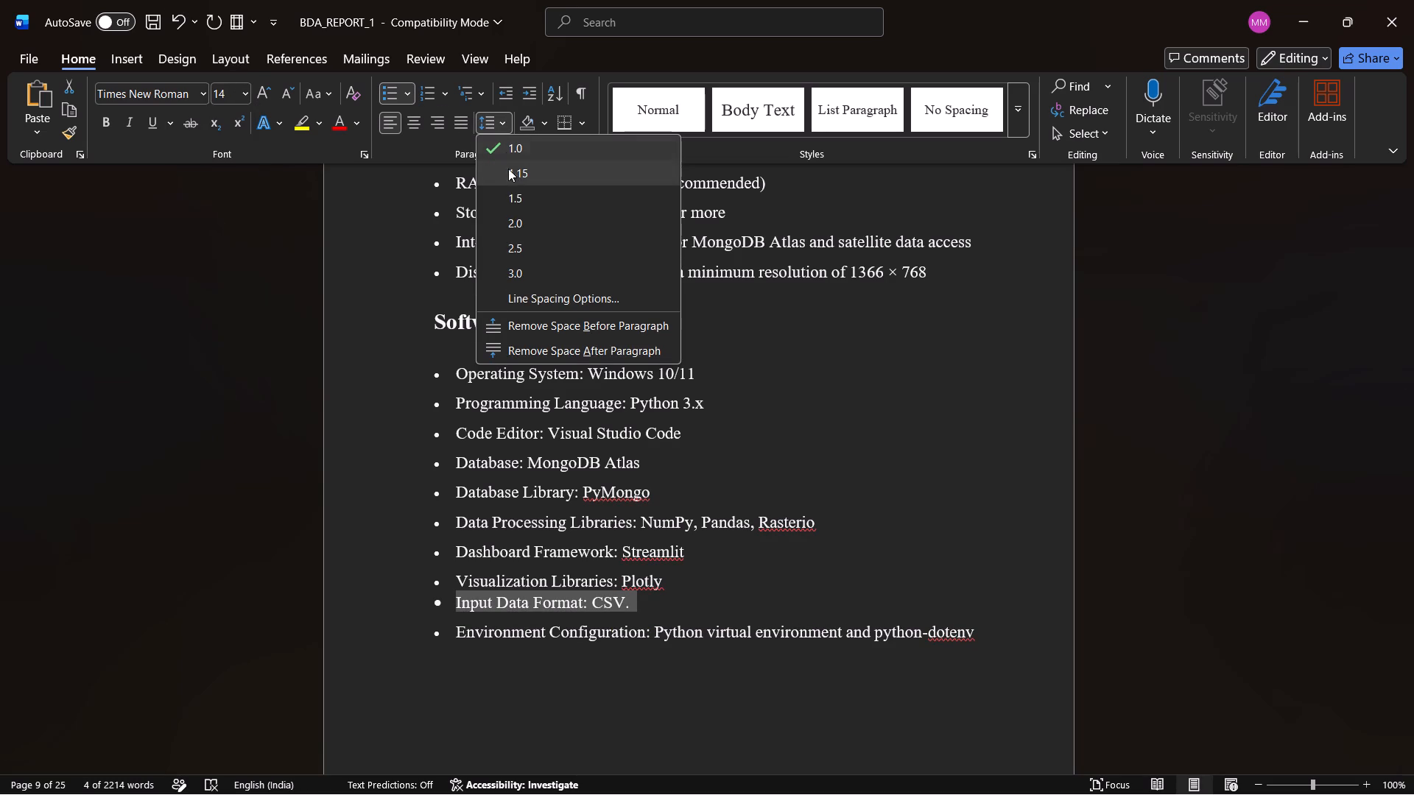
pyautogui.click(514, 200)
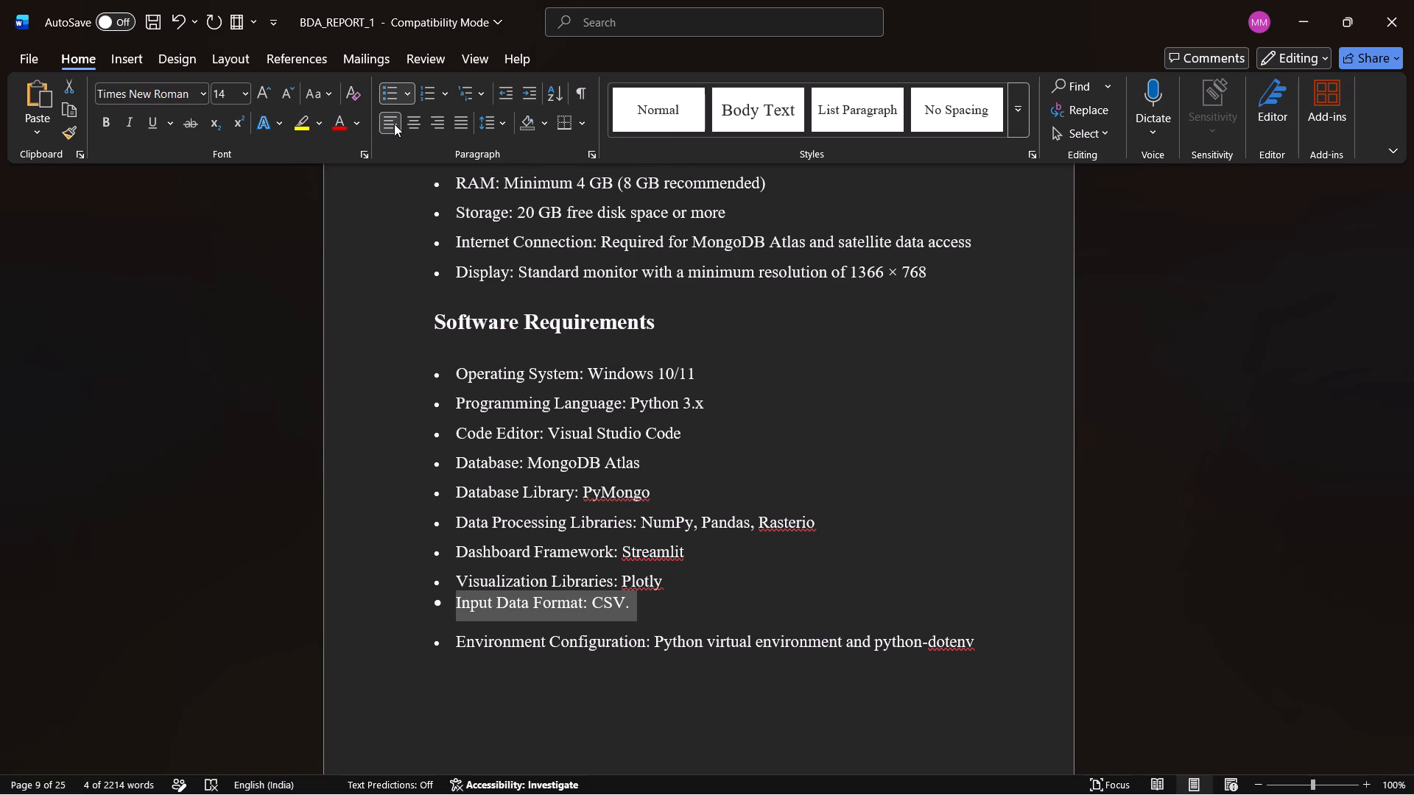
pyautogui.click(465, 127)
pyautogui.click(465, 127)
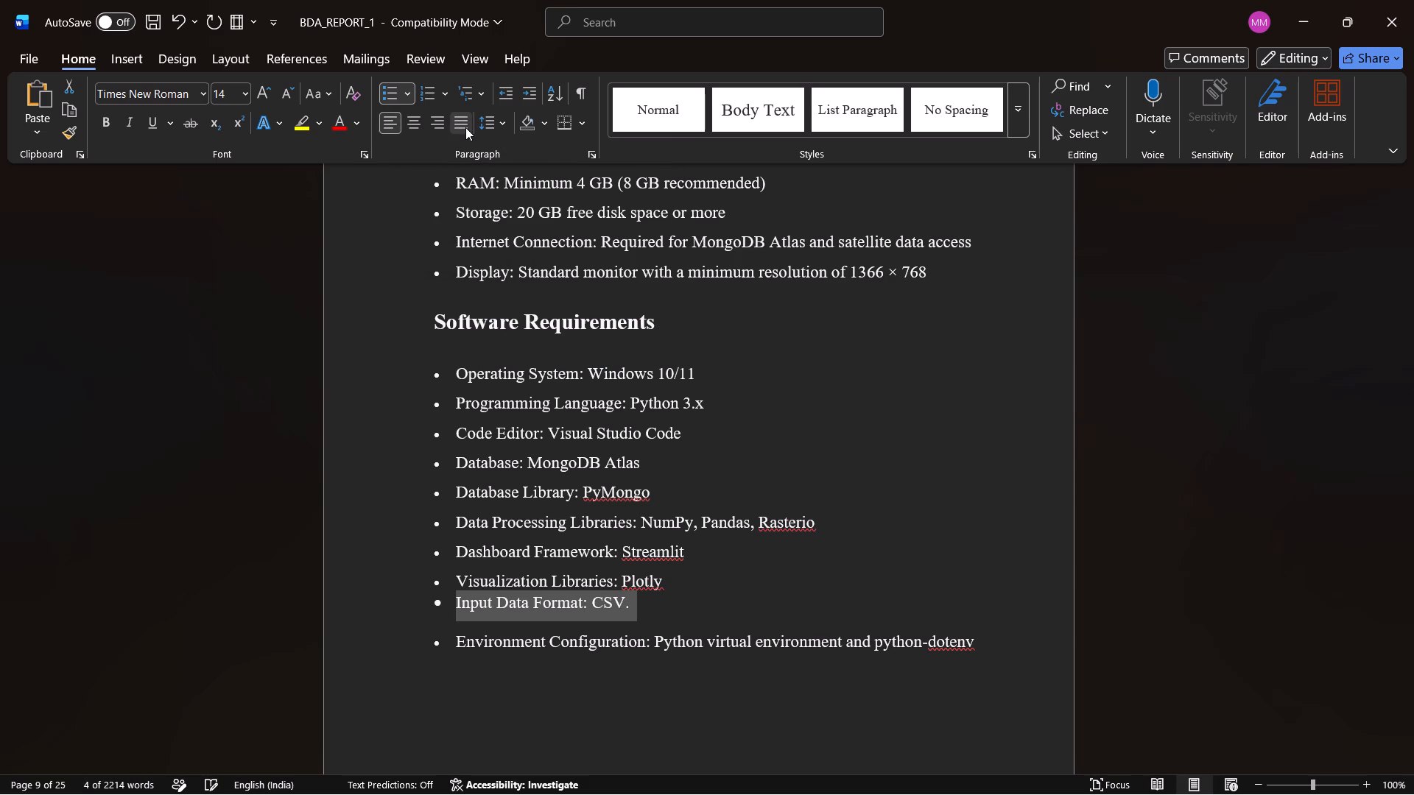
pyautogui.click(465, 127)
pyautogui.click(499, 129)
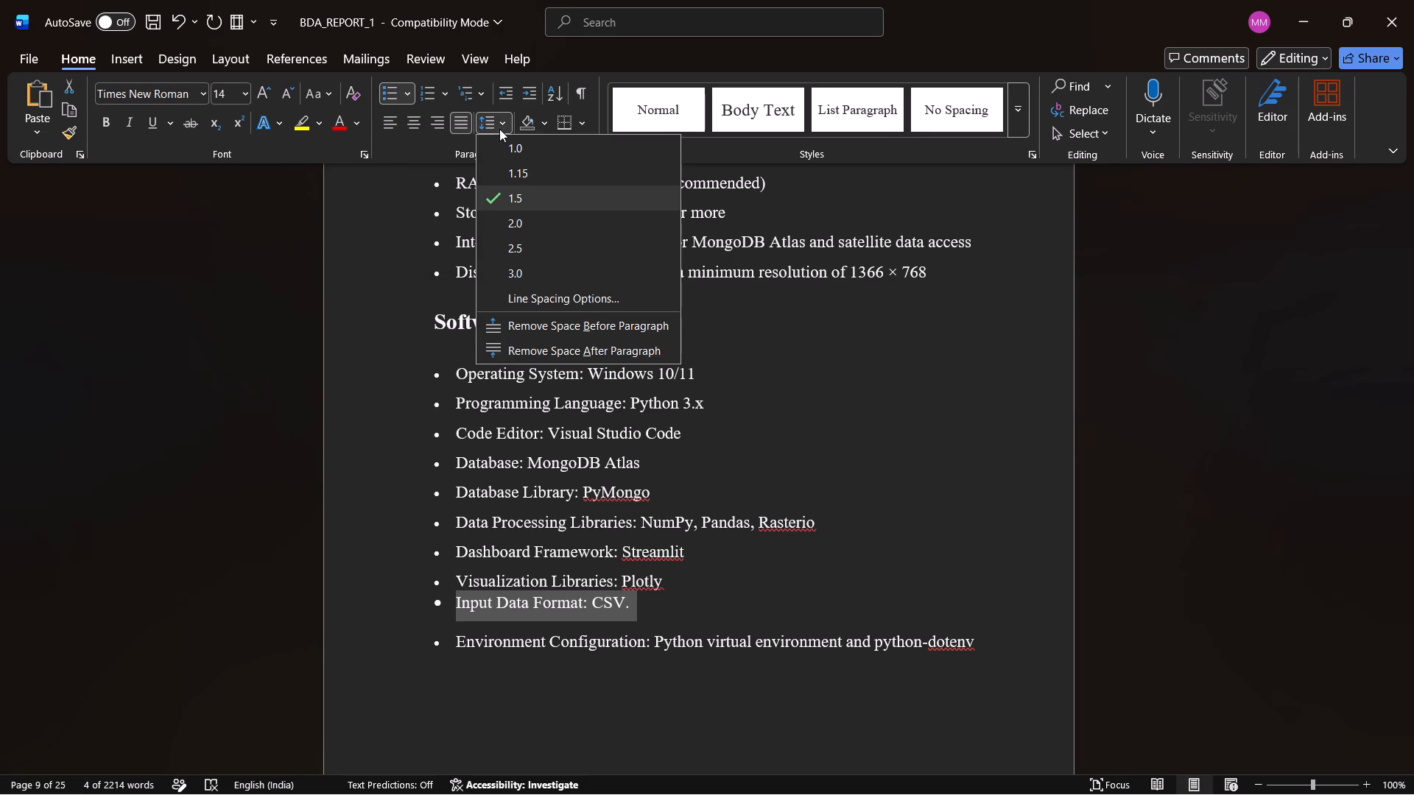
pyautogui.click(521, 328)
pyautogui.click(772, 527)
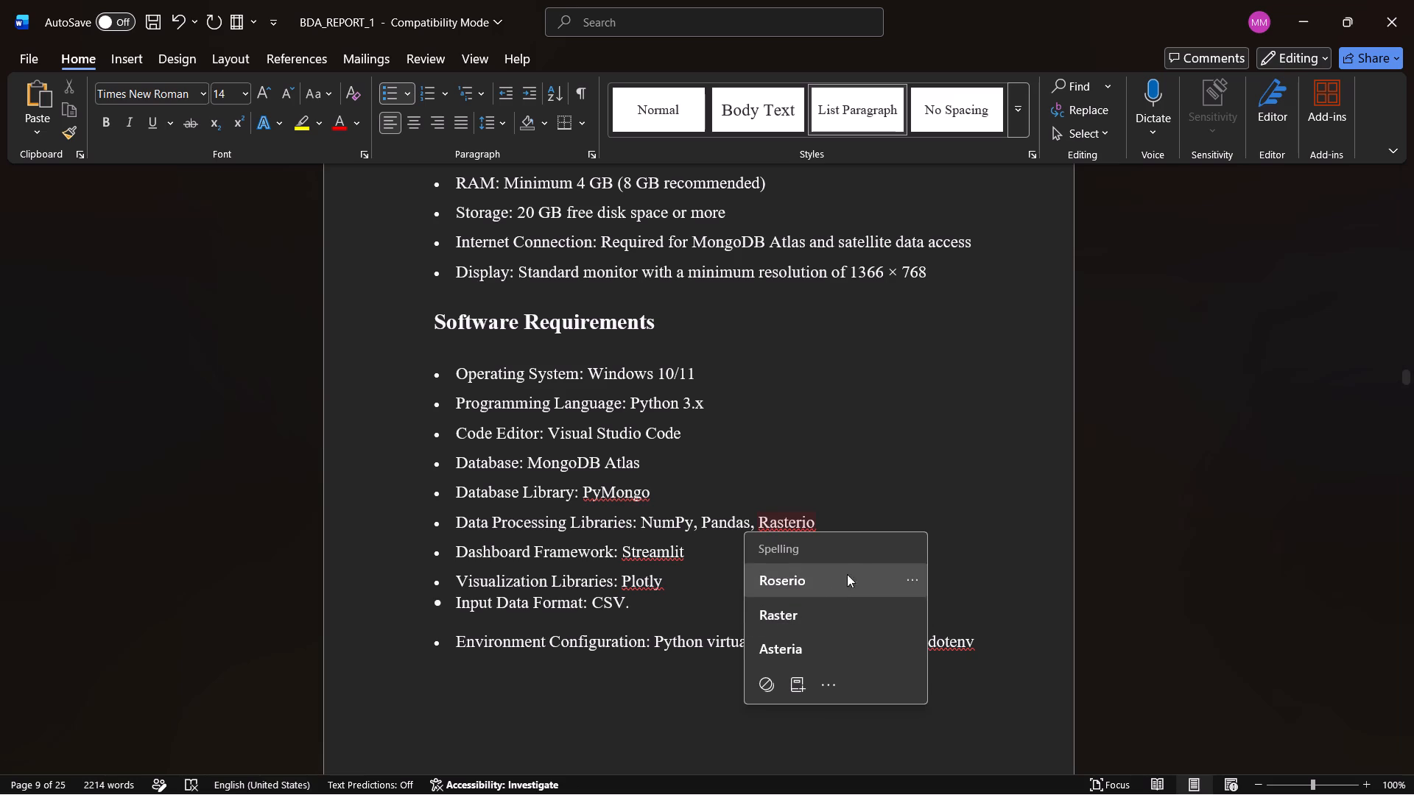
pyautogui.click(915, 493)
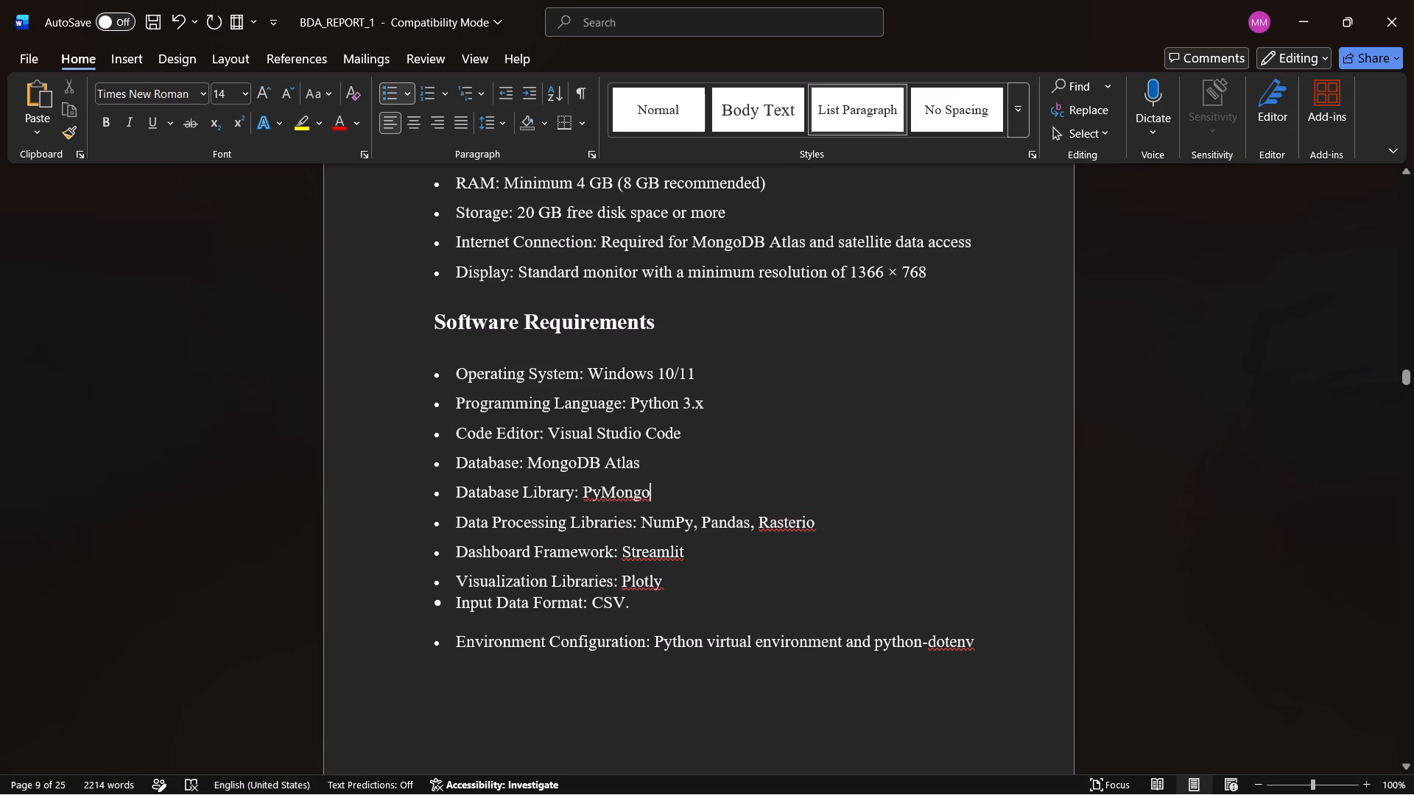
# Delete the pasted "Input Data Format: CSV." bullet and its leftover blank line from the Software Requirements list.
pyautogui.doubleClick(636, 612)
pyautogui.click(636, 612)
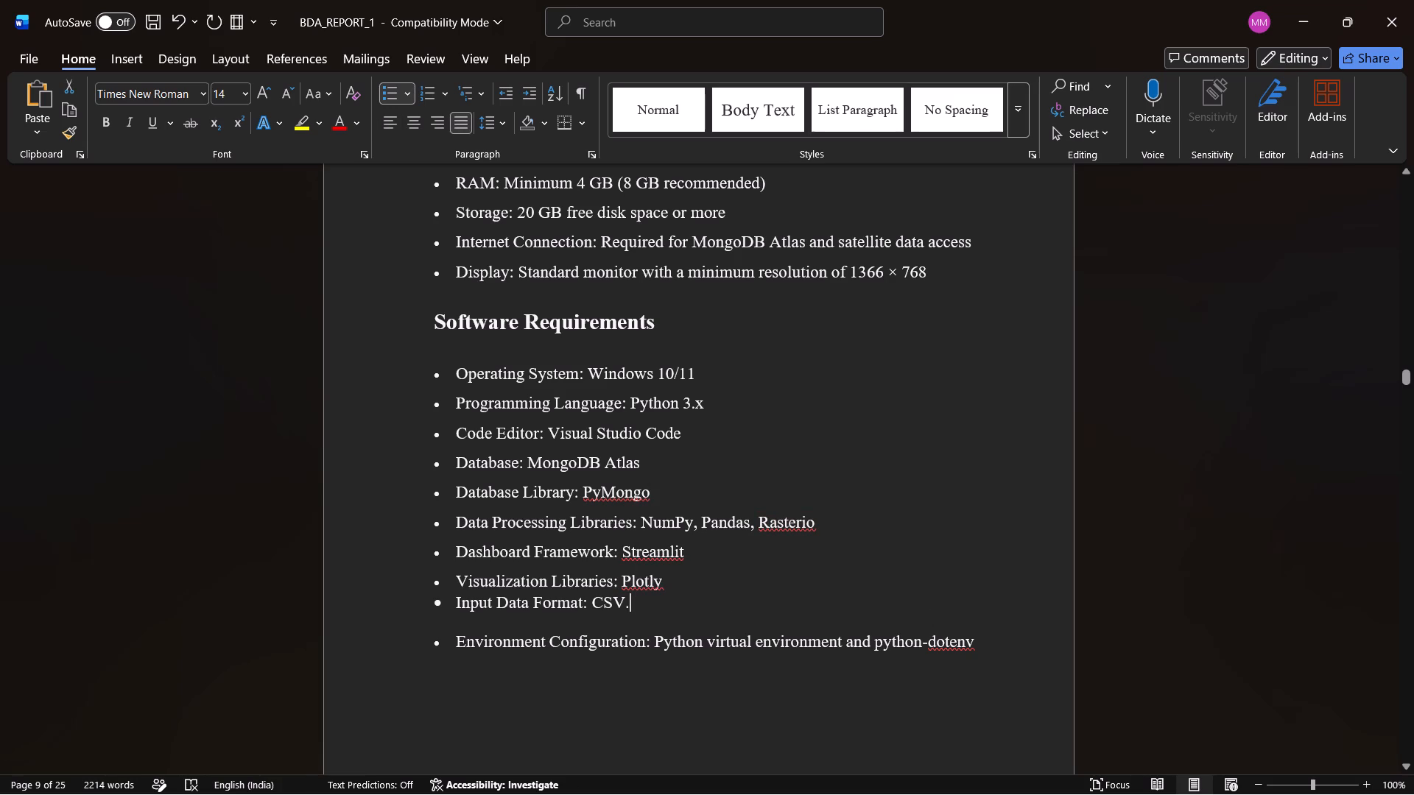
pyautogui.press('BackSpace')
pyautogui.press('BackSpace')
pyautogui.press('BackSpace')
pyautogui.press('BackSpace')
pyautogui.press('BackSpace')
pyautogui.press('BackSpace')
pyautogui.press('BackSpace')
pyautogui.press('BackSpace')
pyautogui.press('BackSpace')
pyautogui.press('BackSpace')
pyautogui.press('BackSpace')
pyautogui.press('BackSpace')
pyautogui.press('BackSpace')
pyautogui.press('BackSpace')
pyautogui.press('BackSpace')
pyautogui.press('BackSpace')
pyautogui.press('BackSpace')
pyautogui.press('BackSpace')
pyautogui.press('BackSpace')
pyautogui.press('BackSpace')
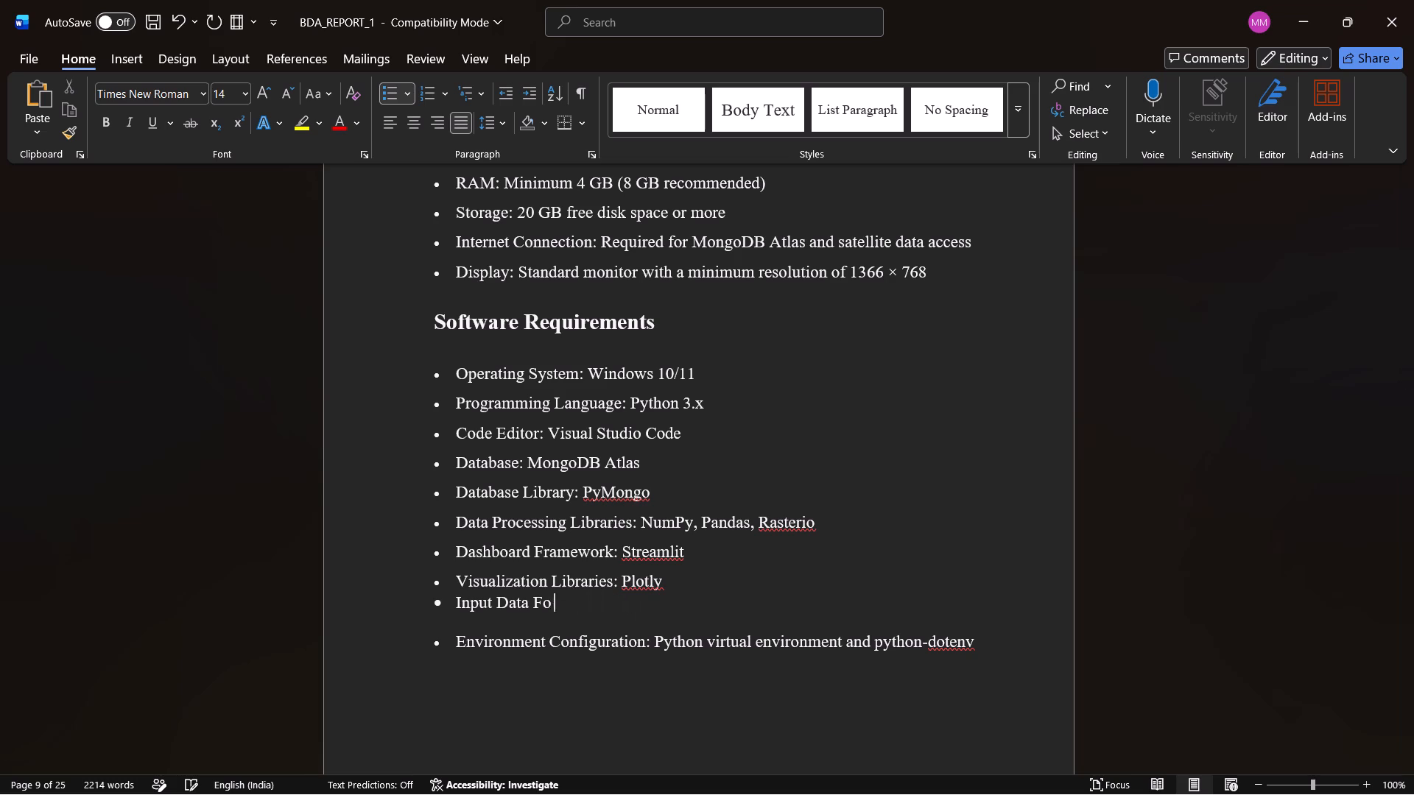
pyautogui.press('BackSpace')
pyautogui.press('BackSpace')
pyautogui.press('BackSpace')
pyautogui.press('BackSpace')
pyautogui.press('BackSpace')
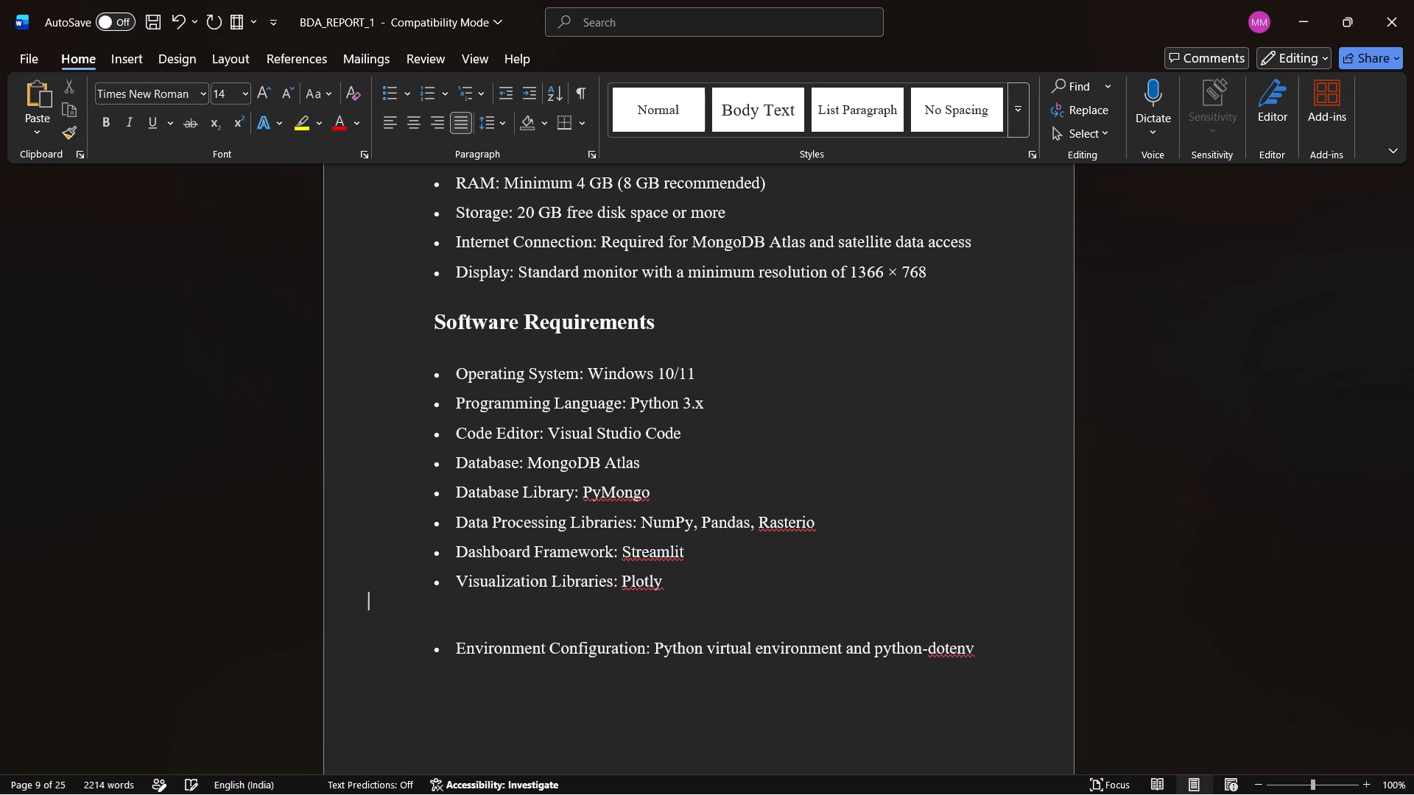
pyautogui.press('BackSpace')
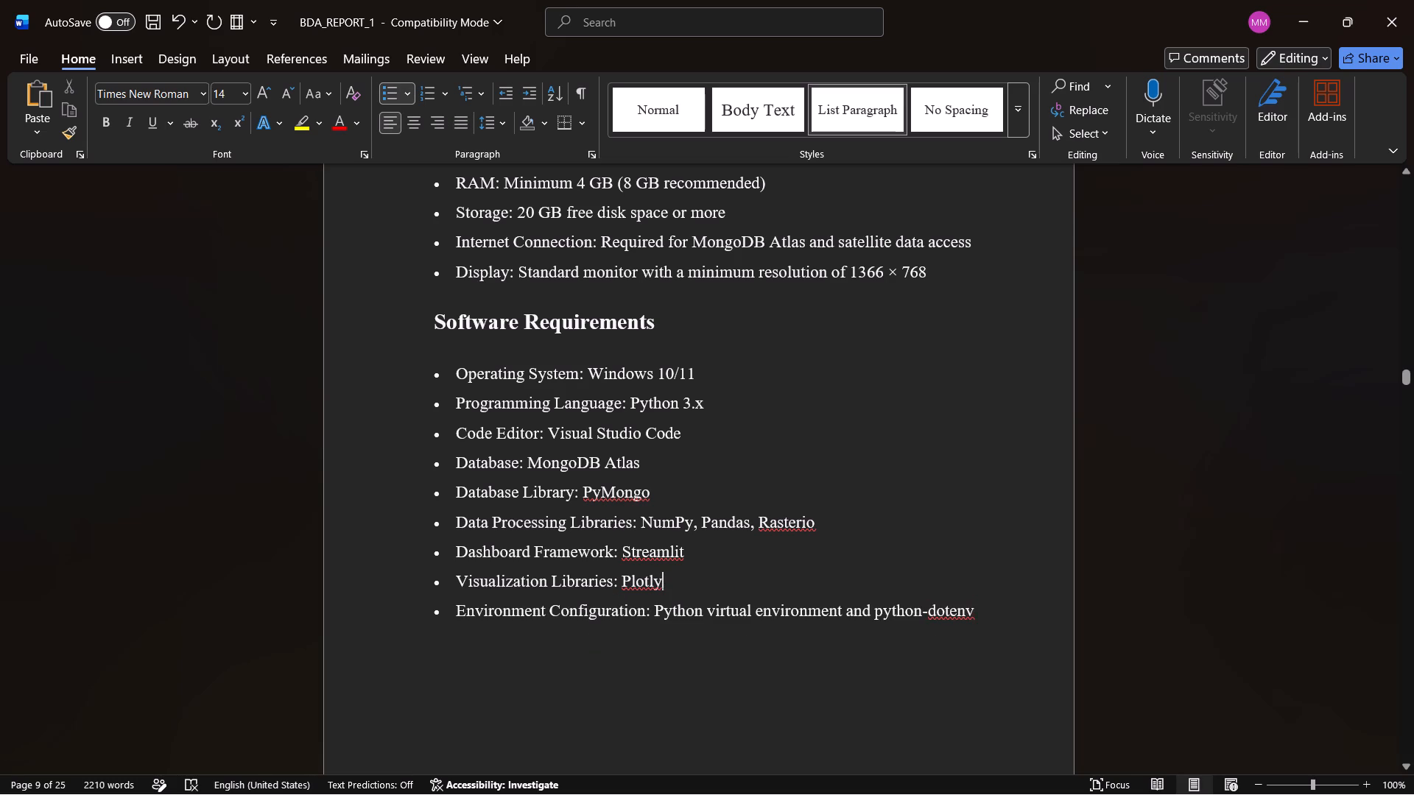
# Add a bullet below "Visualization Libraries: Plotly", paste the copied "Input Data Format: CSV." line there and set its font size to 14.
pyautogui.press('Return')
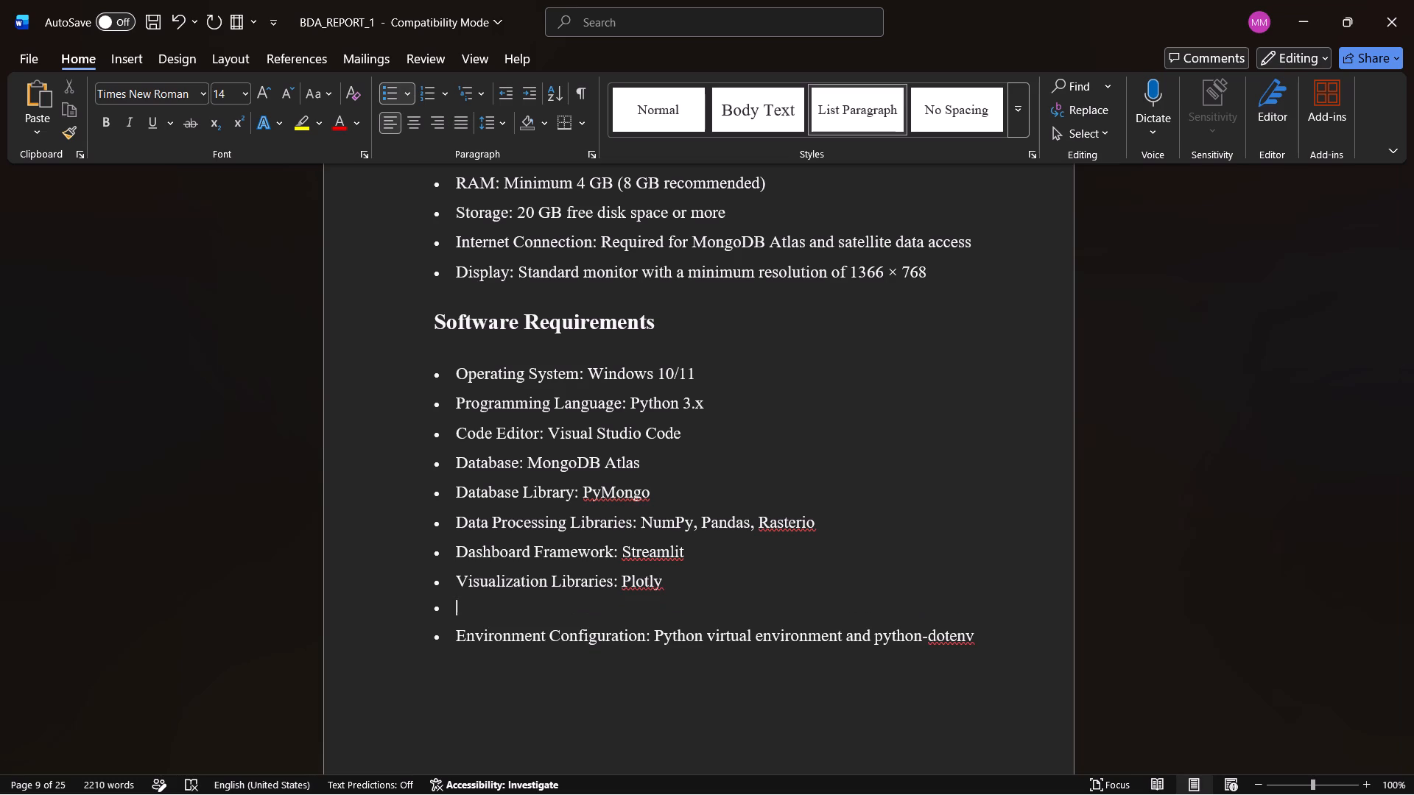
pyautogui.hotkey('ctrl', 'v')
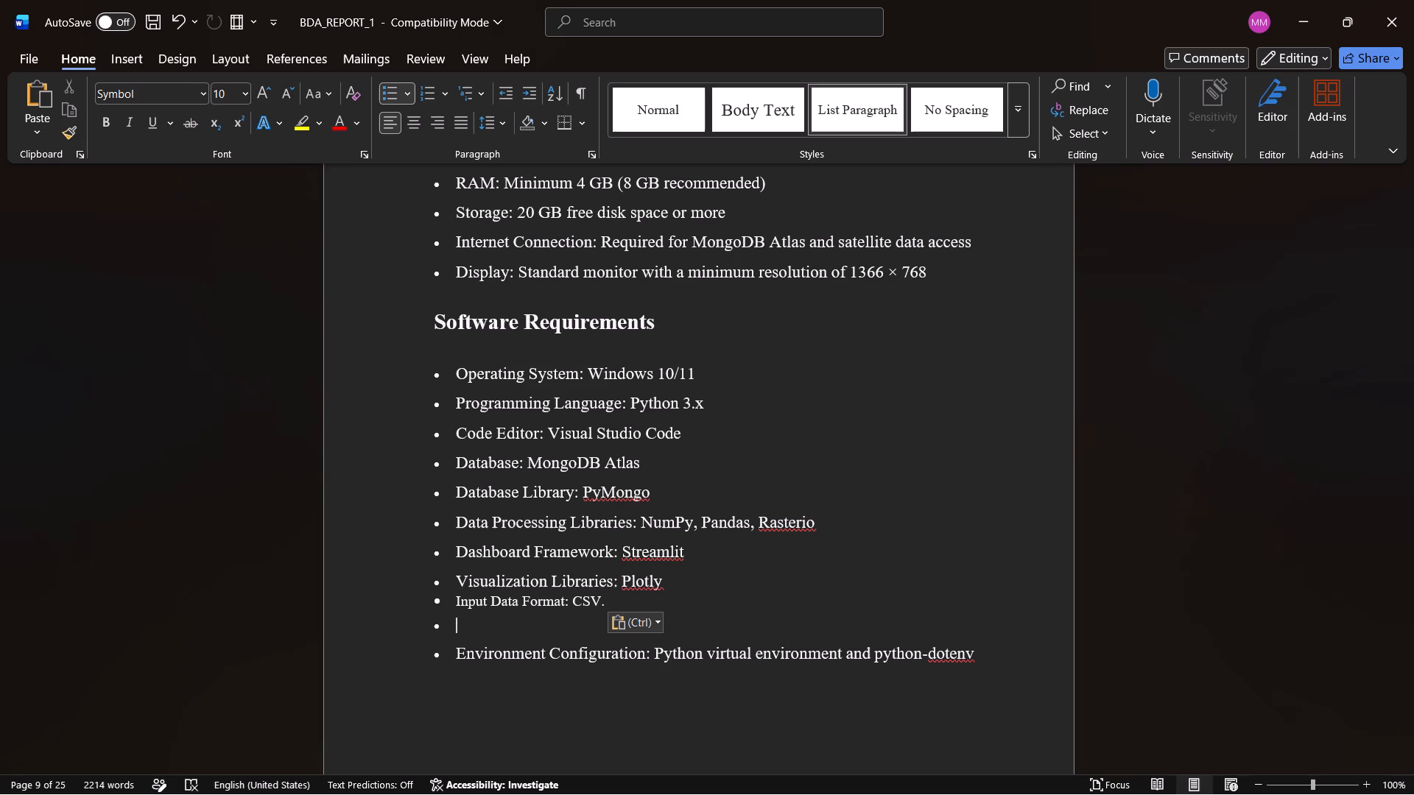
pyautogui.moveTo(608, 601); pyautogui.dragTo(407, 604)
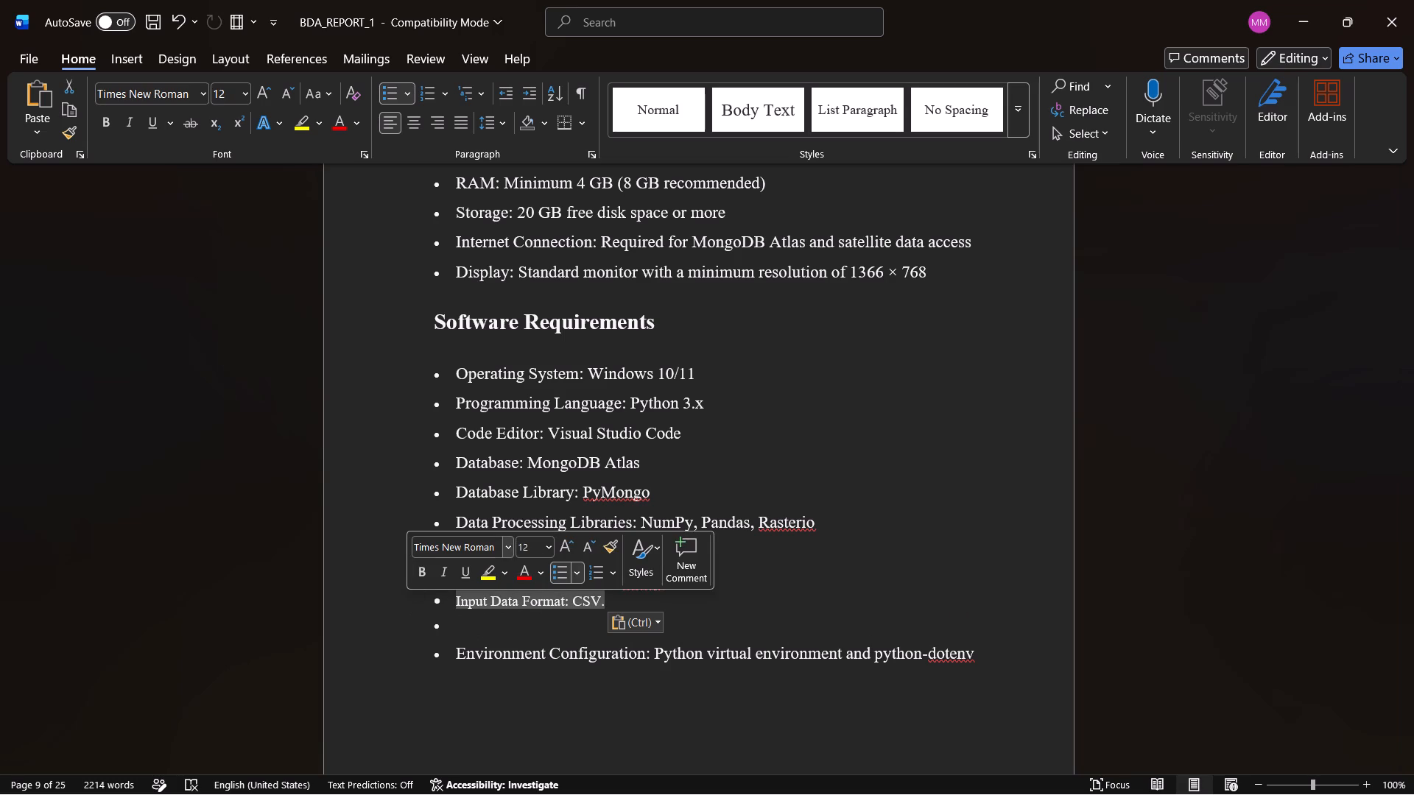
pyautogui.click(549, 548)
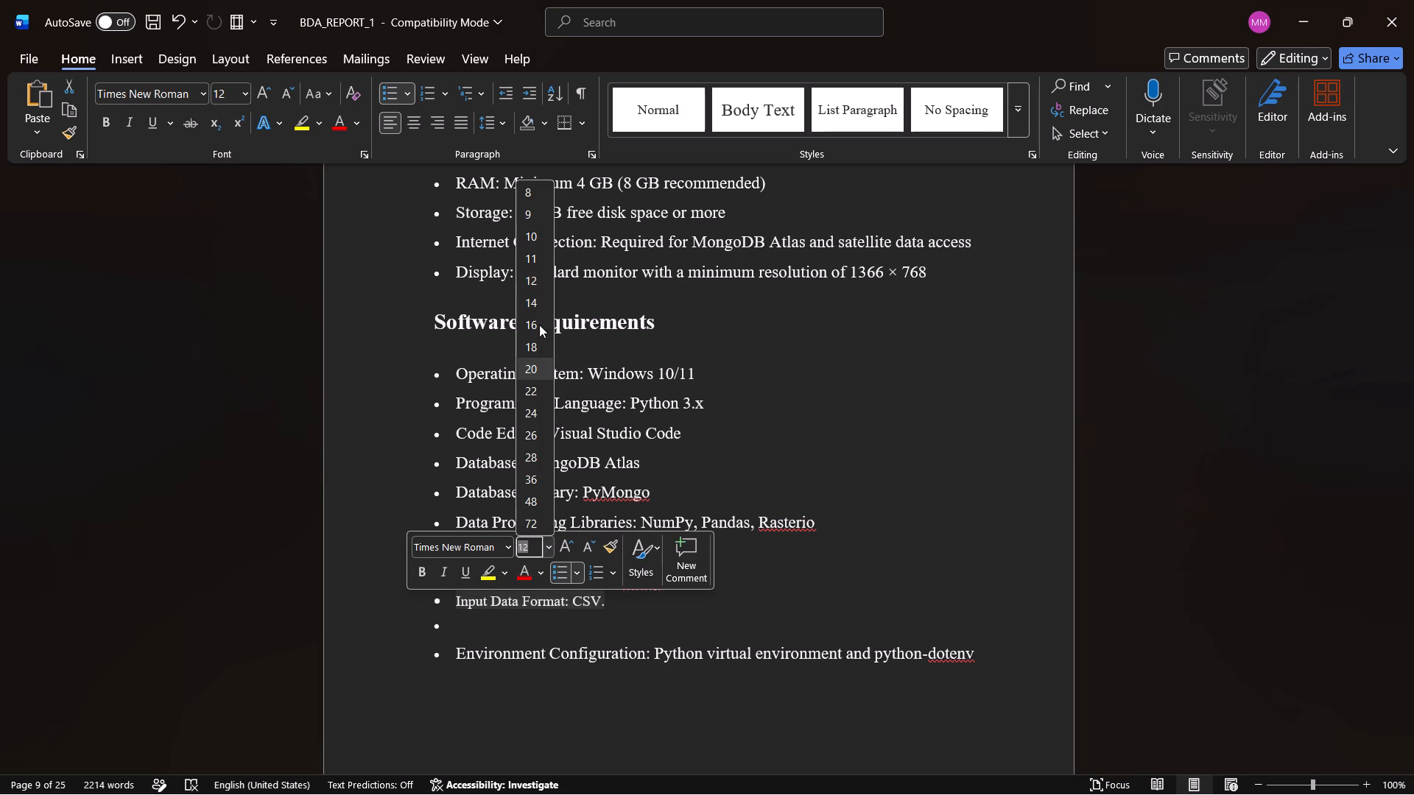
pyautogui.click(527, 301)
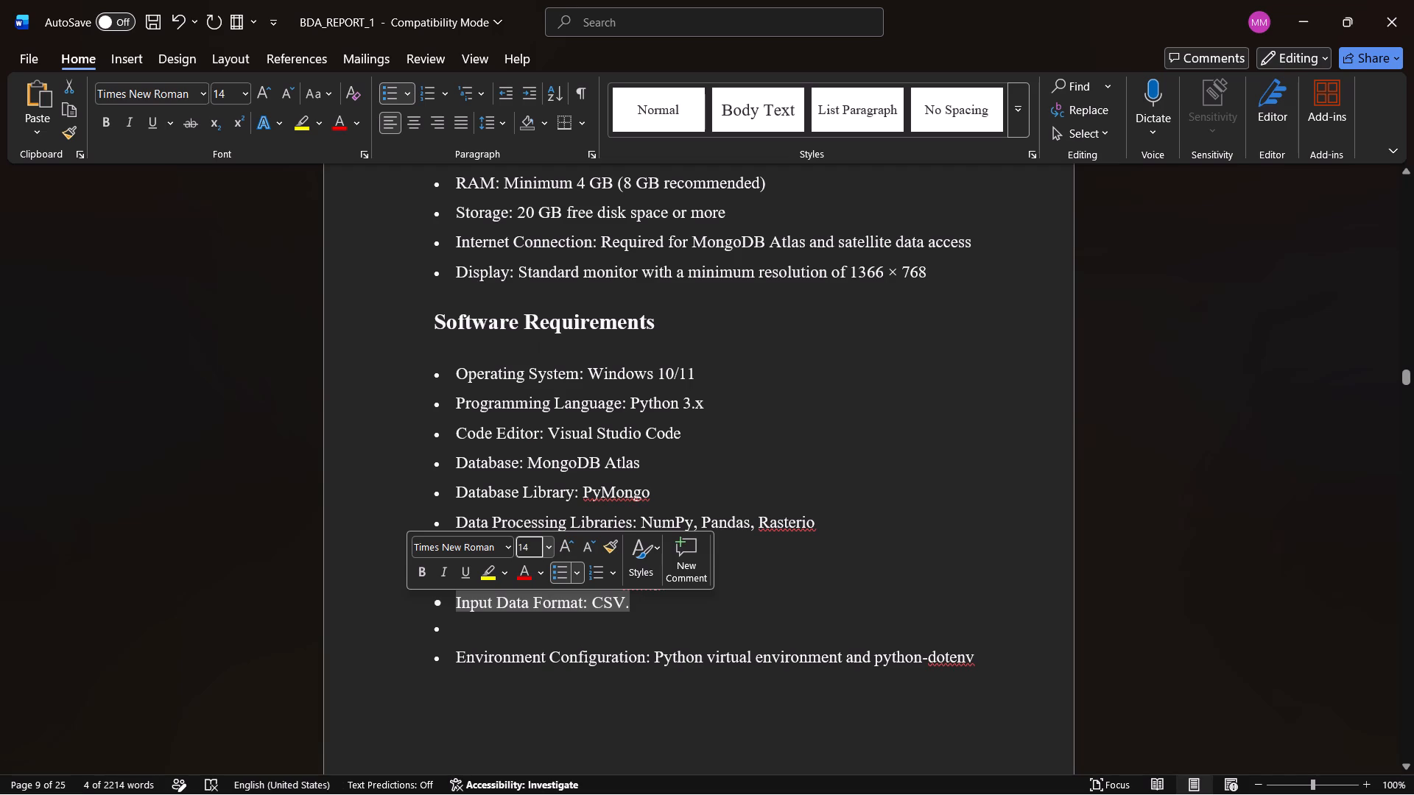
pyautogui.click(629, 626)
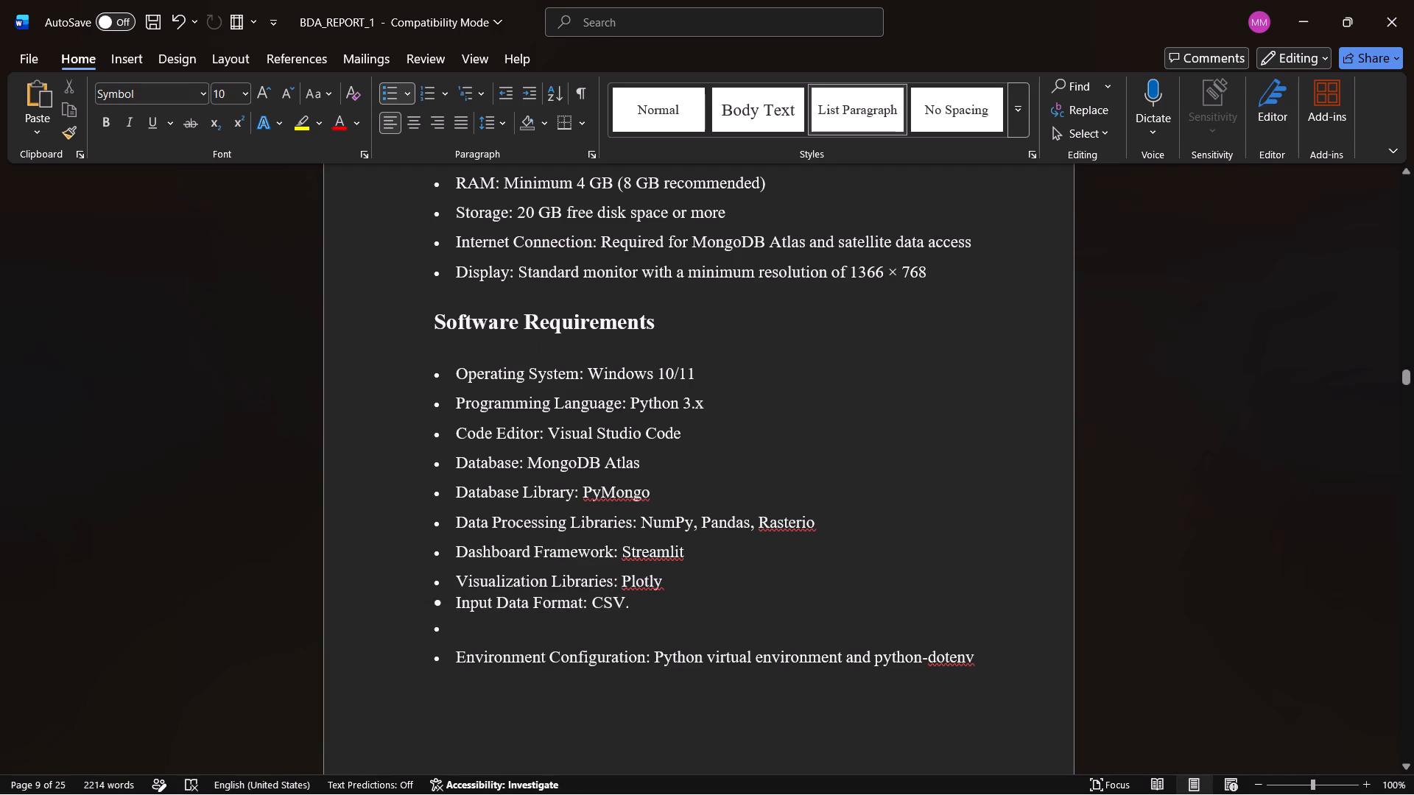
pyautogui.moveTo(675, 576); pyautogui.dragTo(518, 590)
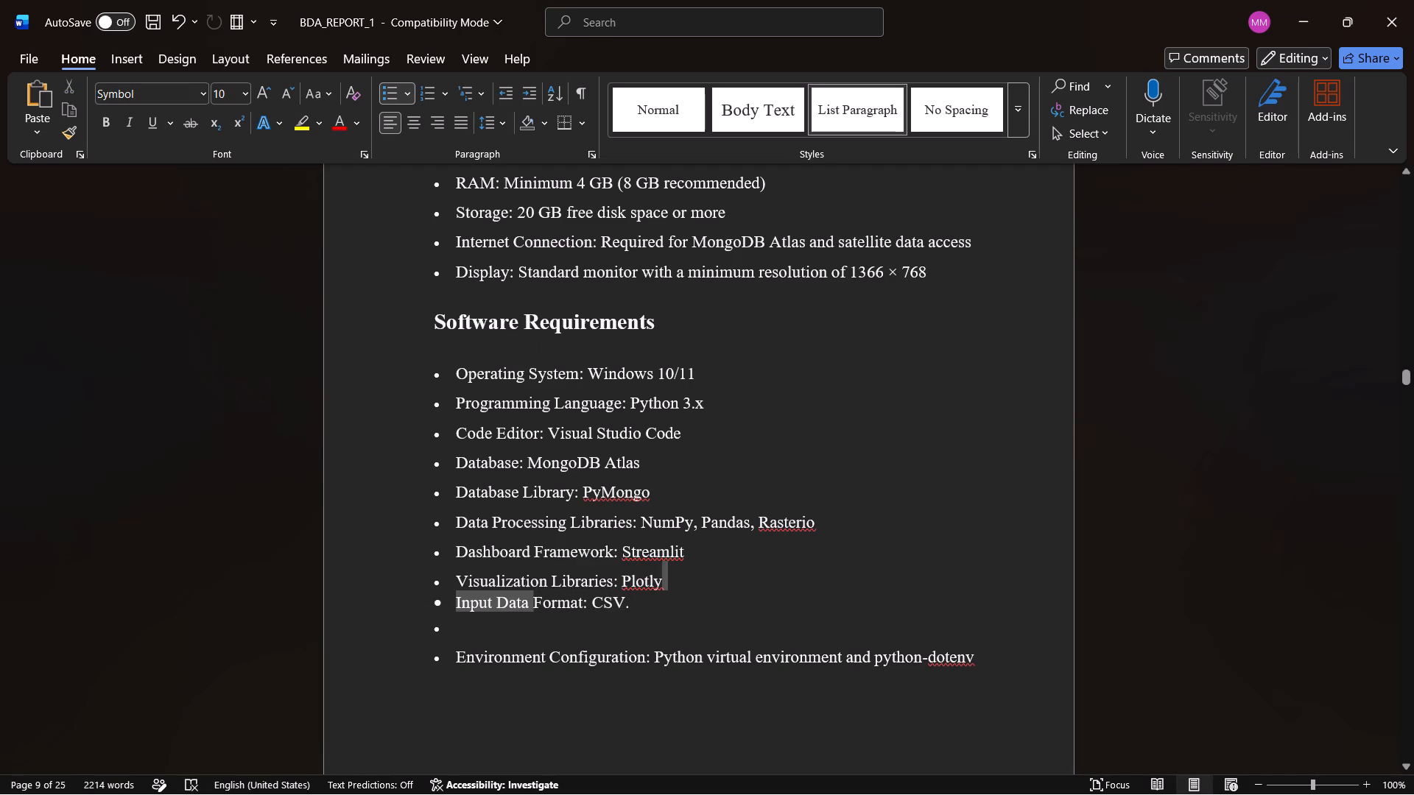
pyautogui.moveTo(518, 590); pyautogui.dragTo(486, 578)
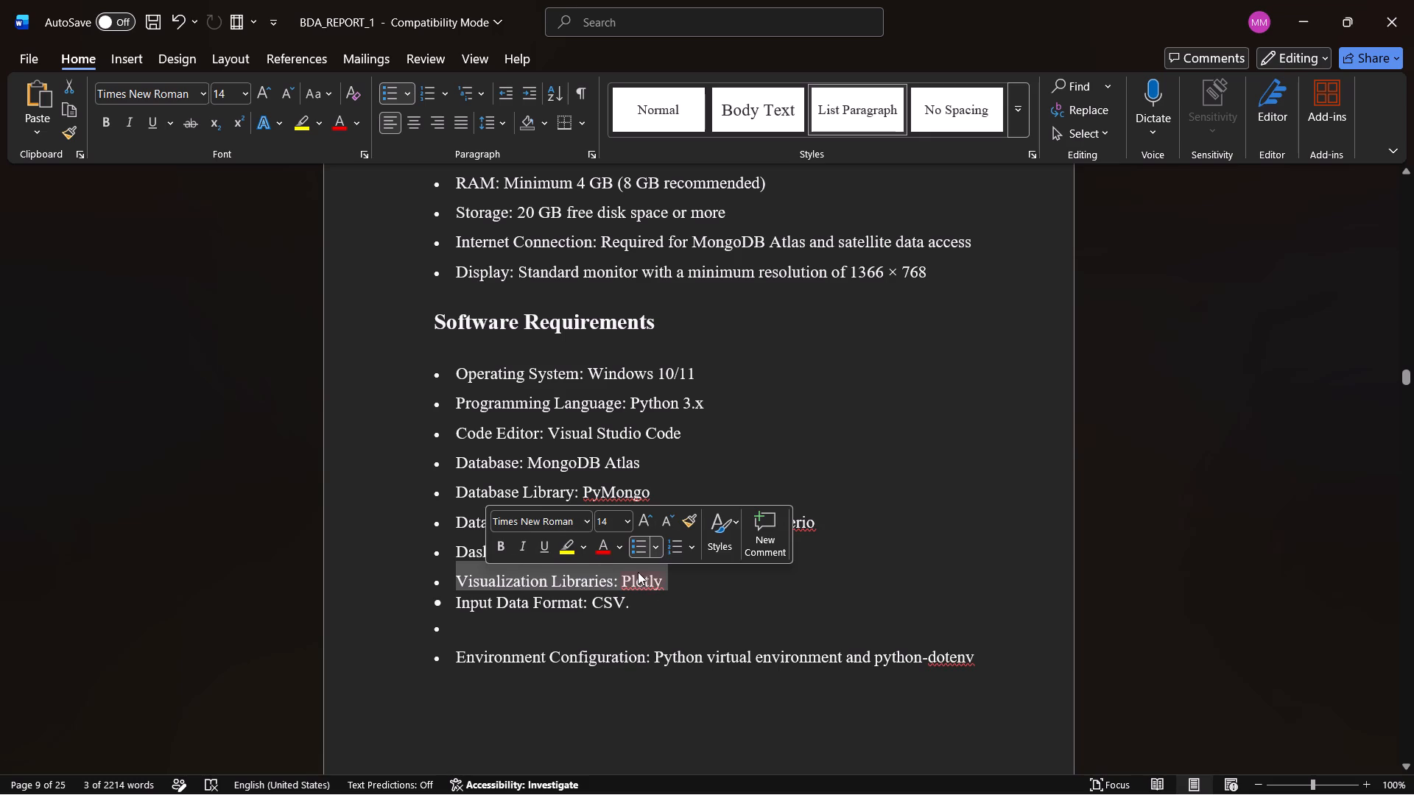
# Remove the empty bullet below "Input Data Format: CSV." and the full stop after CSV.
pyautogui.click(692, 622)
pyautogui.press('BackSpace')
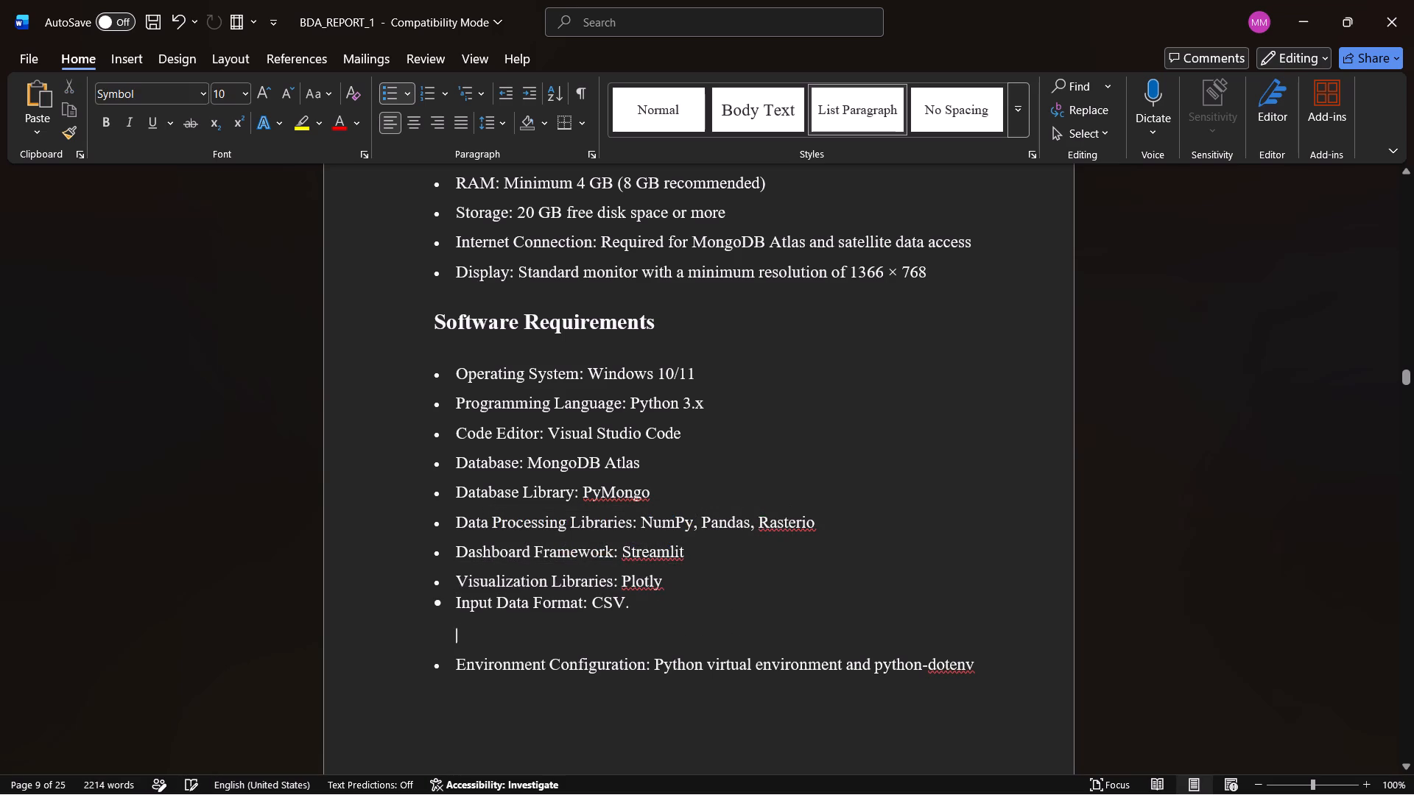
pyautogui.press('BackSpace')
pyautogui.press('BackSpace')
pyautogui.press('BackSpace')
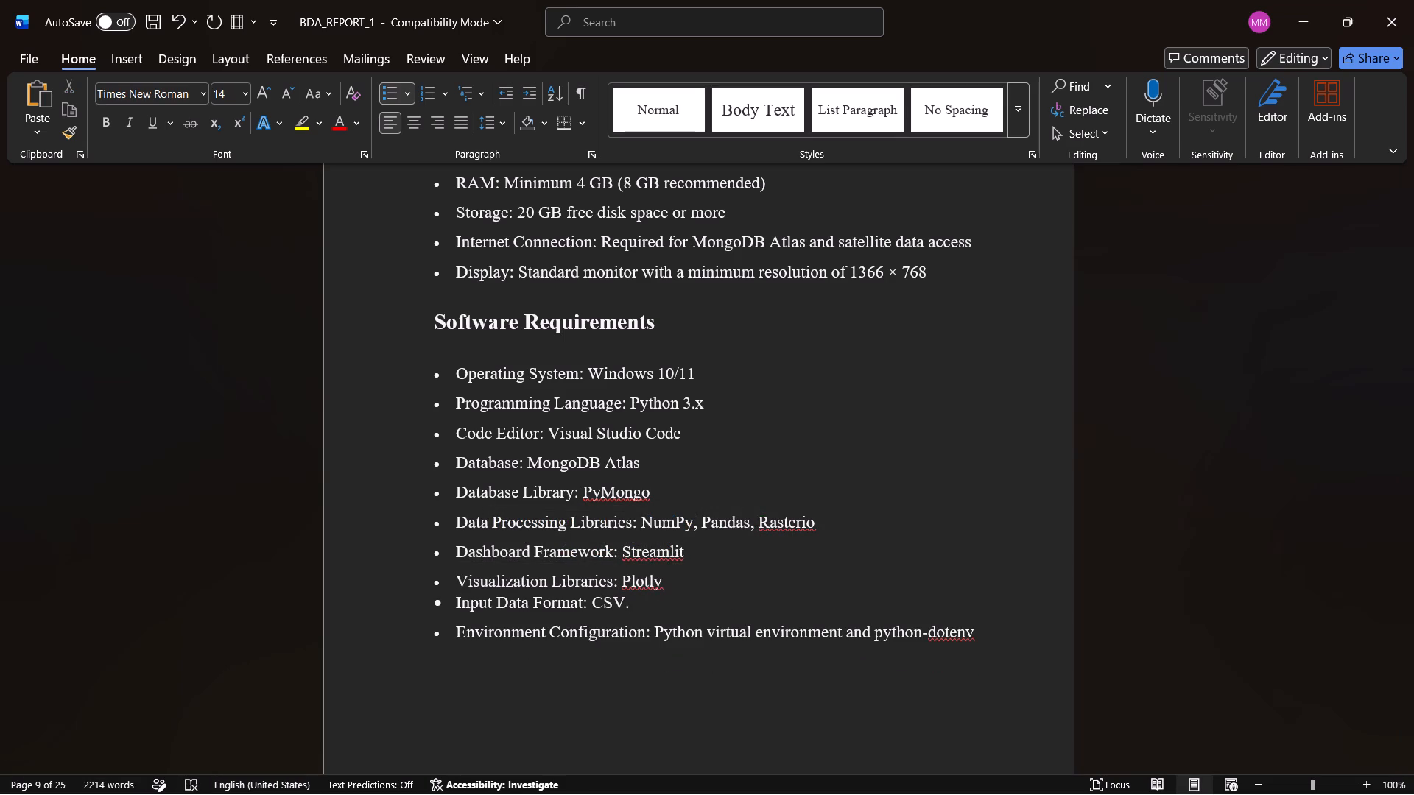
pyautogui.press('BackSpace')
# Examine the report's System Architecture section, including the architecture description list and the architecture diagram.
pyautogui.scroll(1, 507, 646)
pyautogui.scroll(-3, 507, 646)
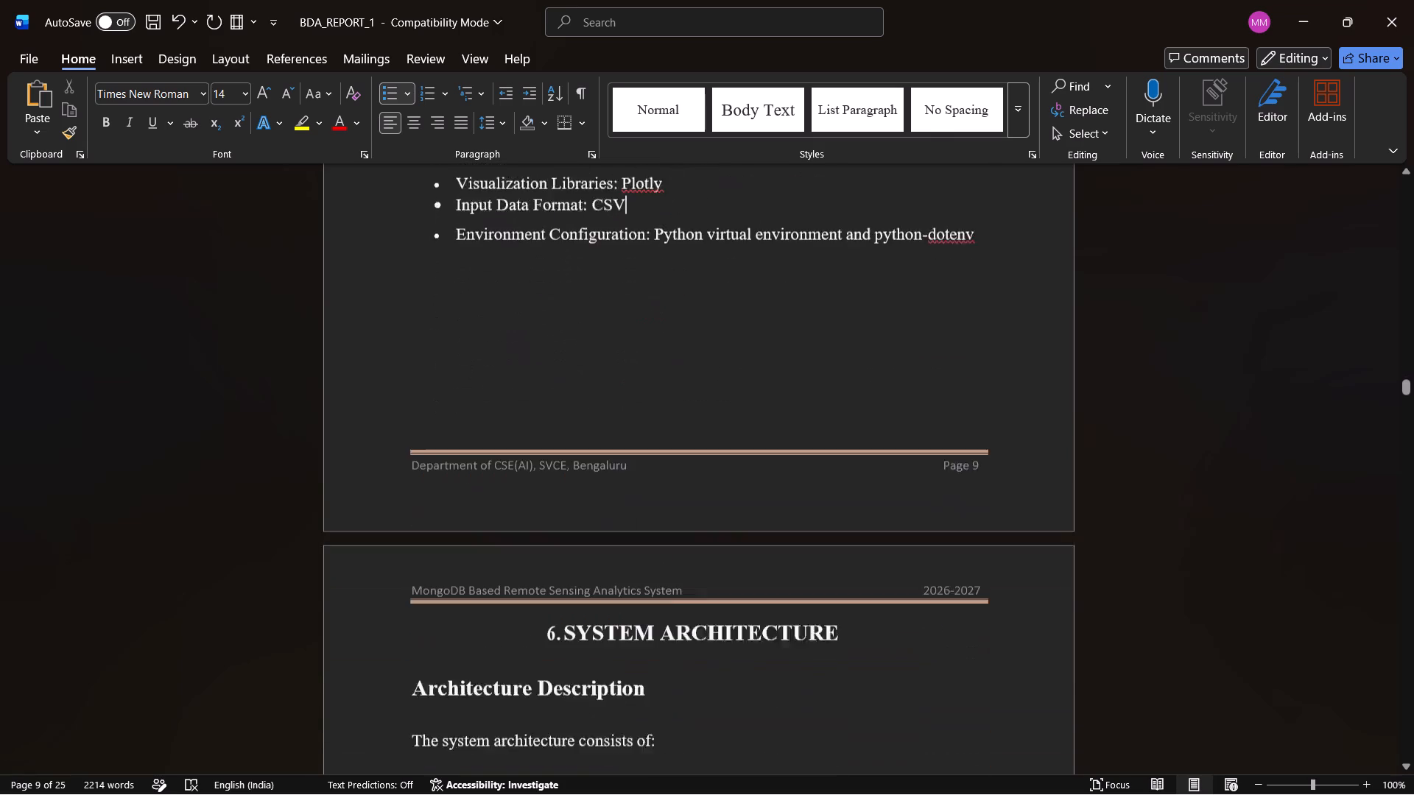
pyautogui.scroll(-3, 507, 646)
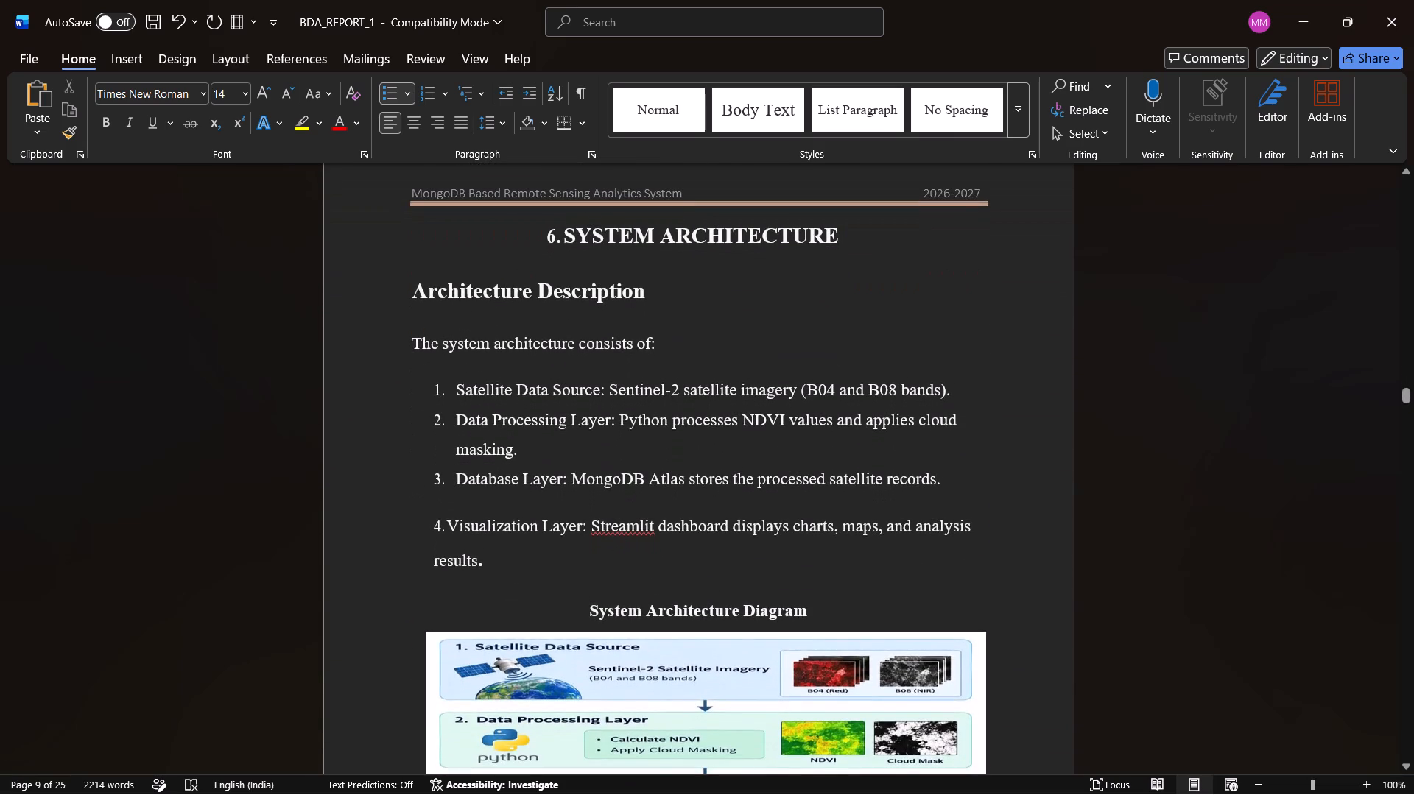
pyautogui.scroll(-1, 507, 646)
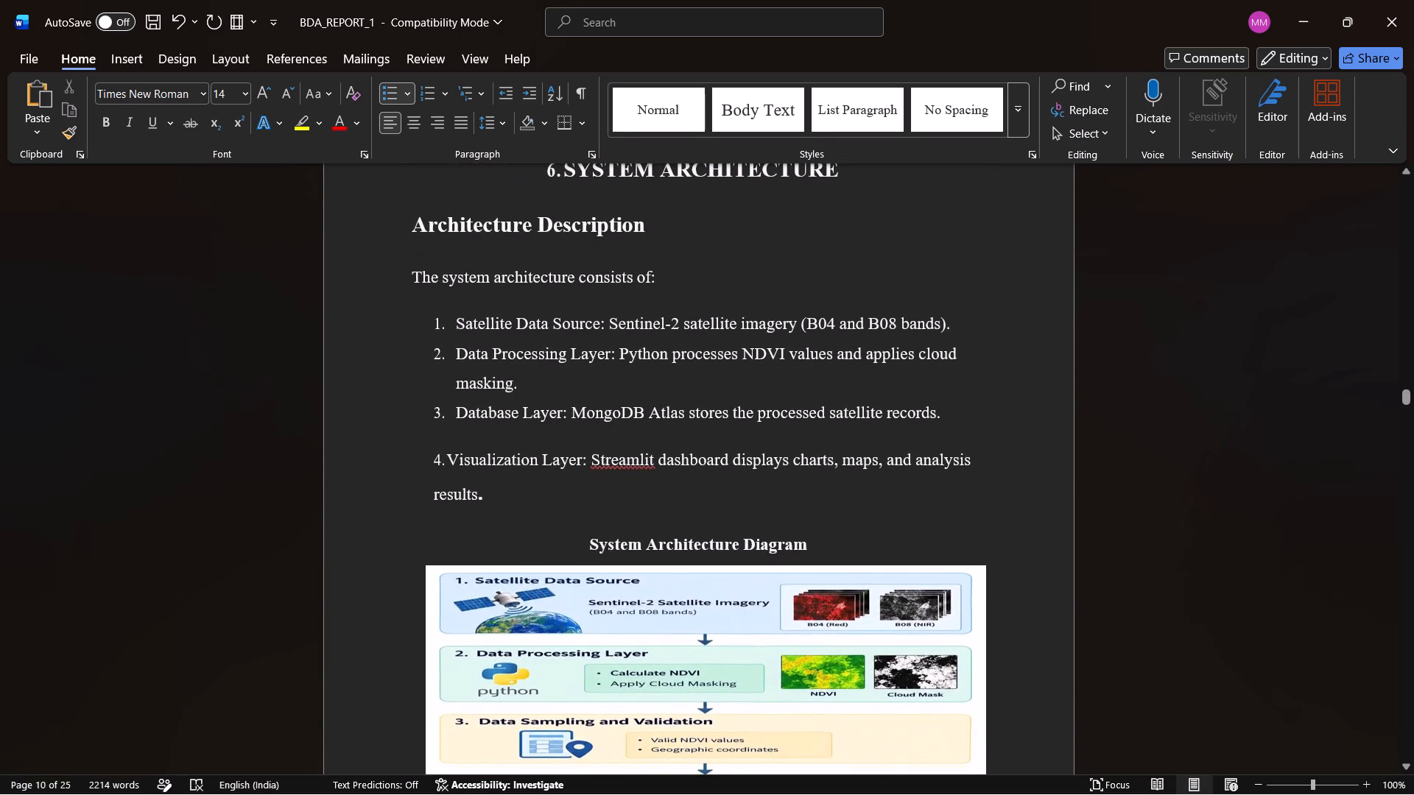
pyautogui.scroll(-2, 507, 646)
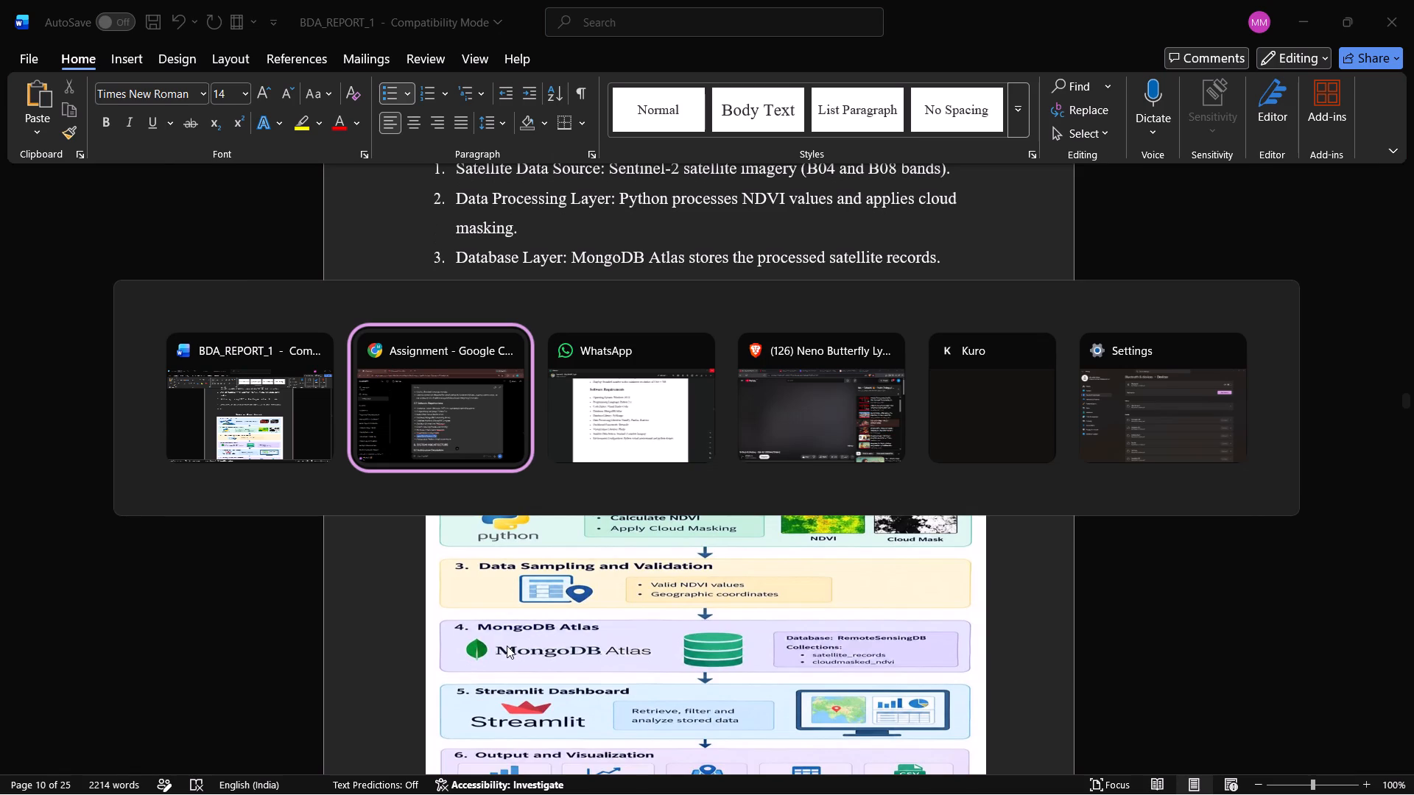
# Switch to the ChatGPT draft in Chrome and read its System Architecture layers, diagram flow and the start of Implementation.
pyautogui.scroll(-2, 507, 646)
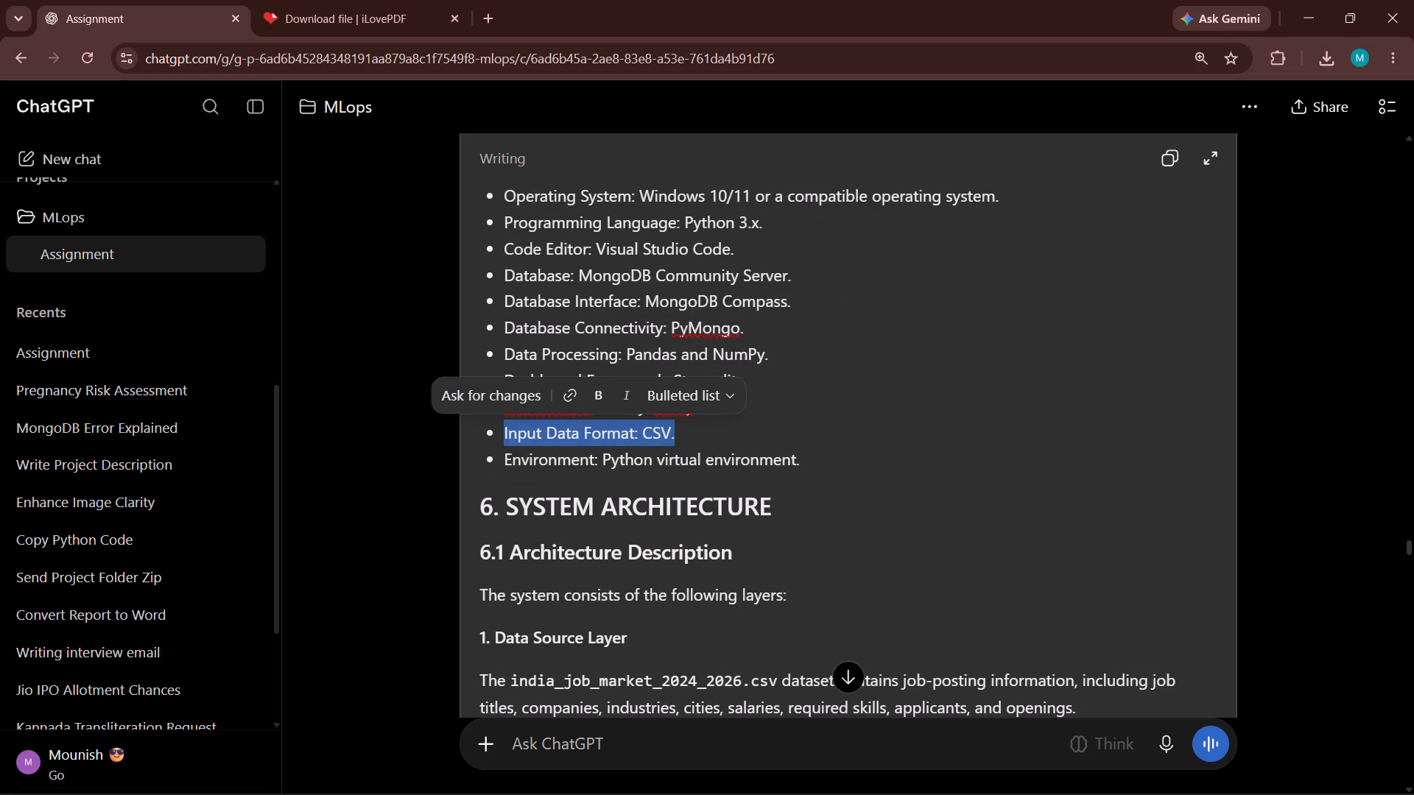
pyautogui.scroll(-6, 857, 576)
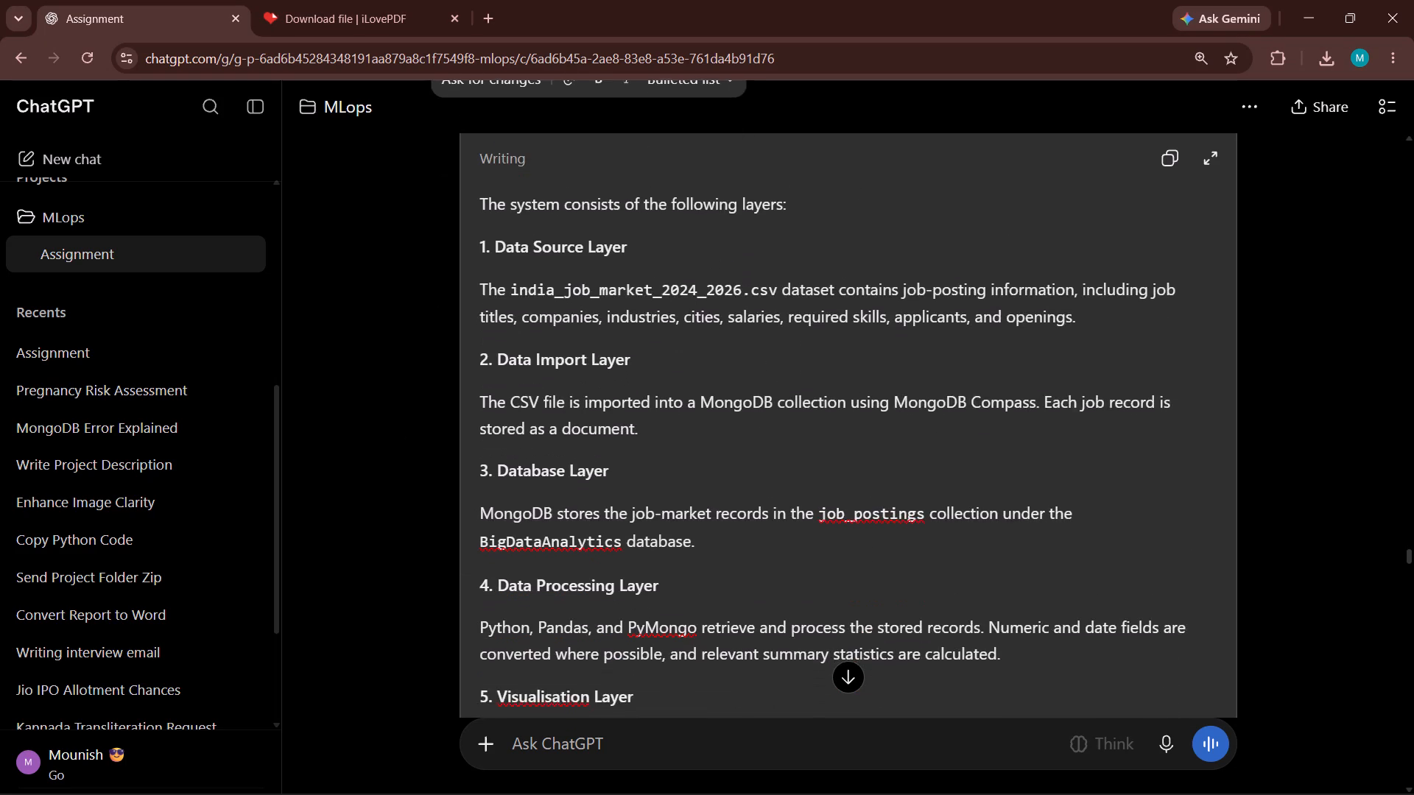
pyautogui.scroll(-3, 857, 576)
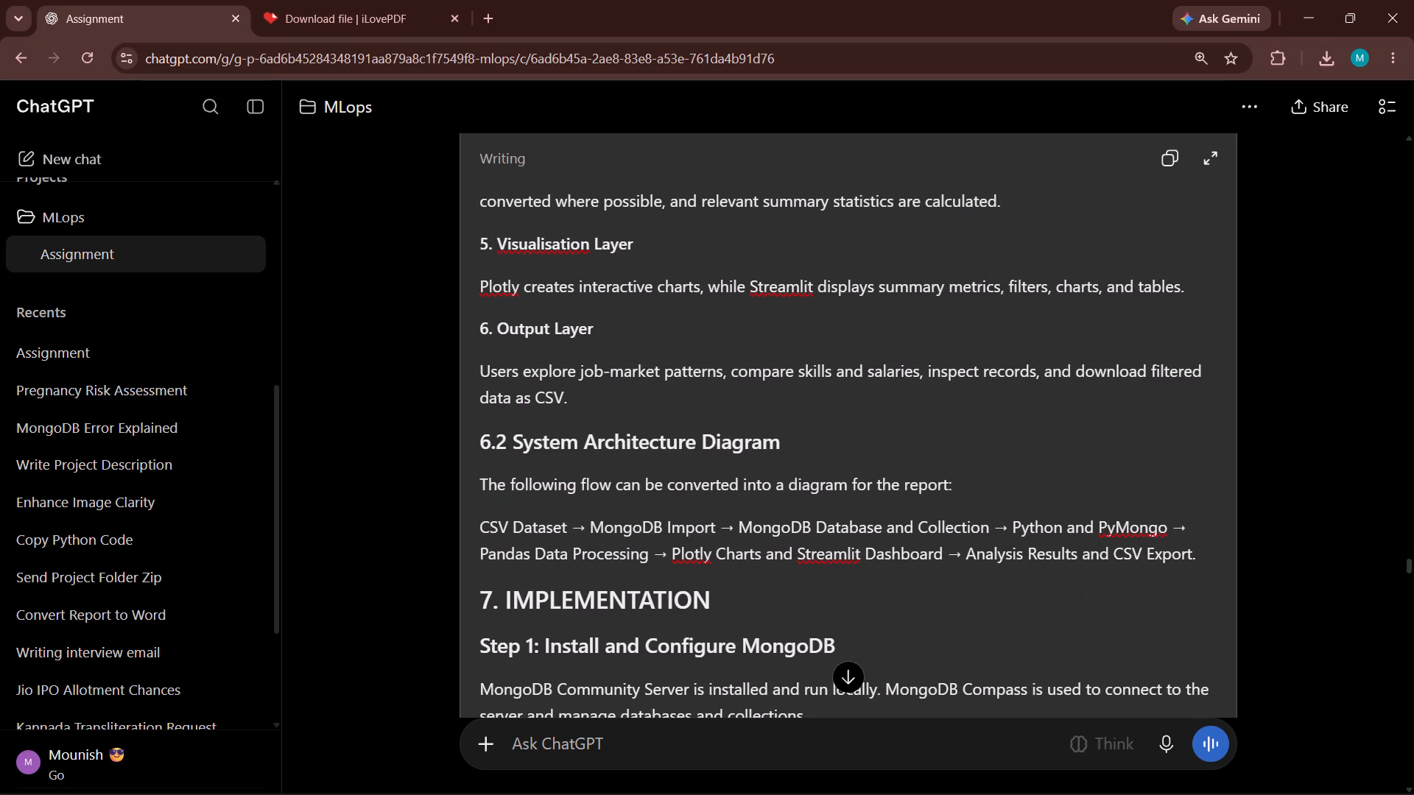
pyautogui.scroll(-3, 857, 576)
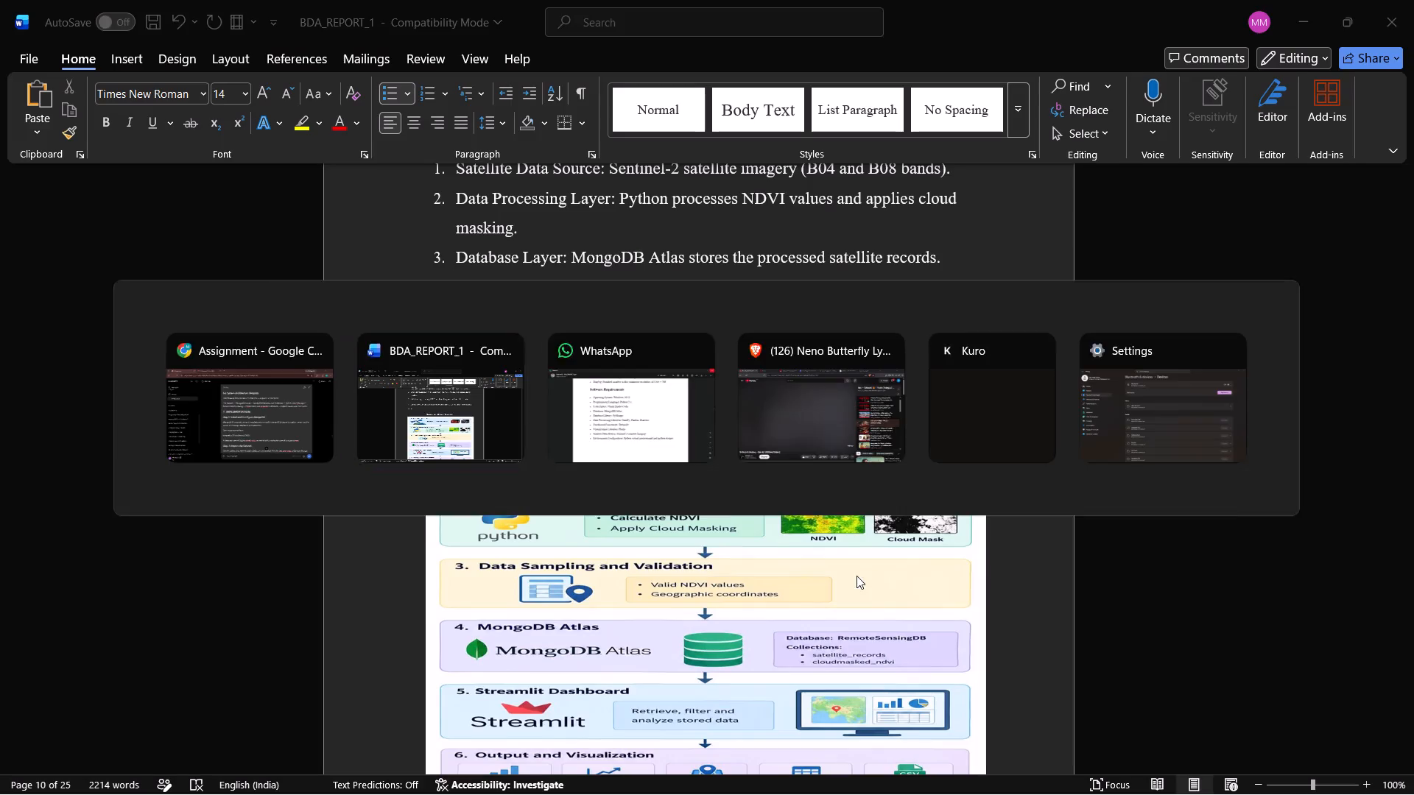
# Switch to the Word report and examine Implementation Steps 1 to 3 with their text and screenshots.
pyautogui.scroll(-3, 857, 576)
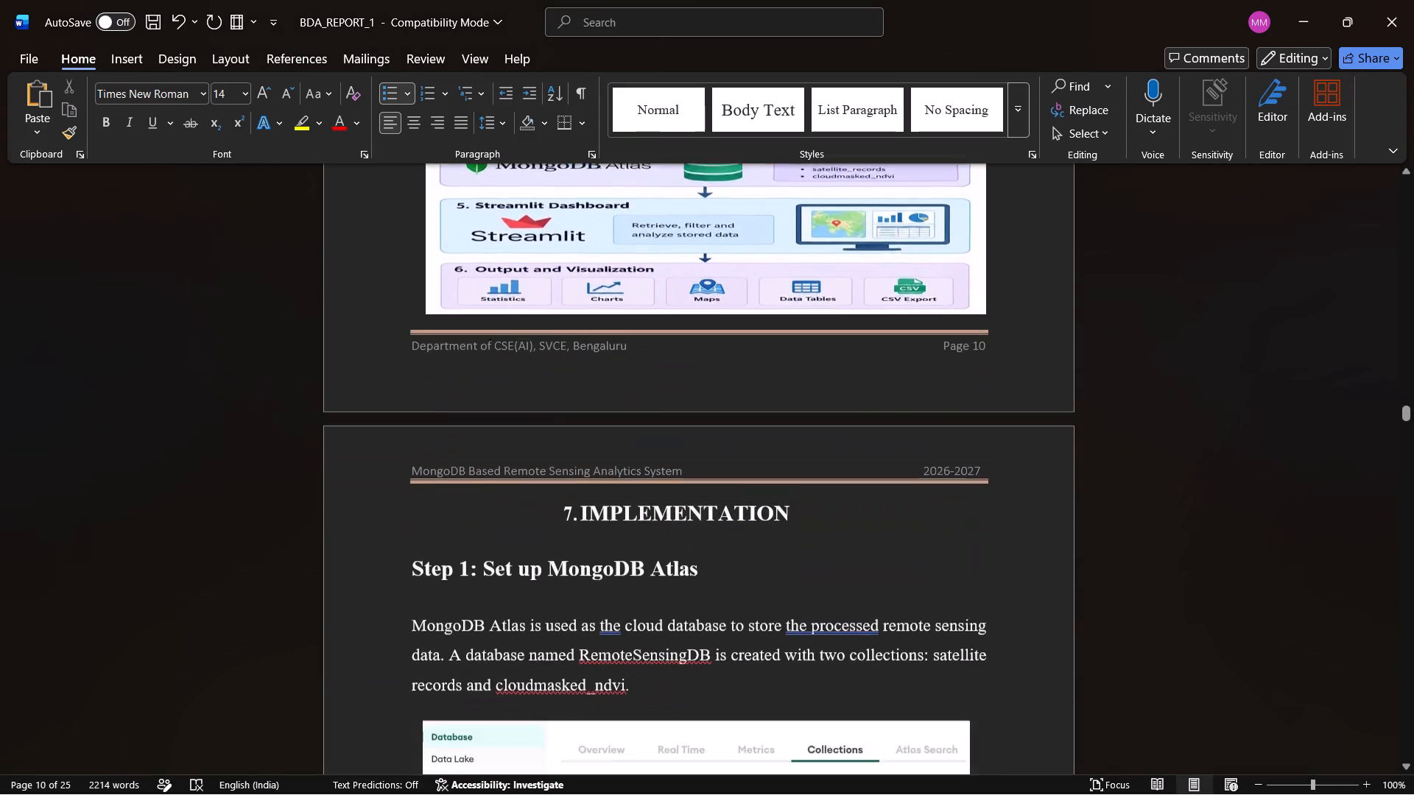
pyautogui.scroll(-2, 857, 576)
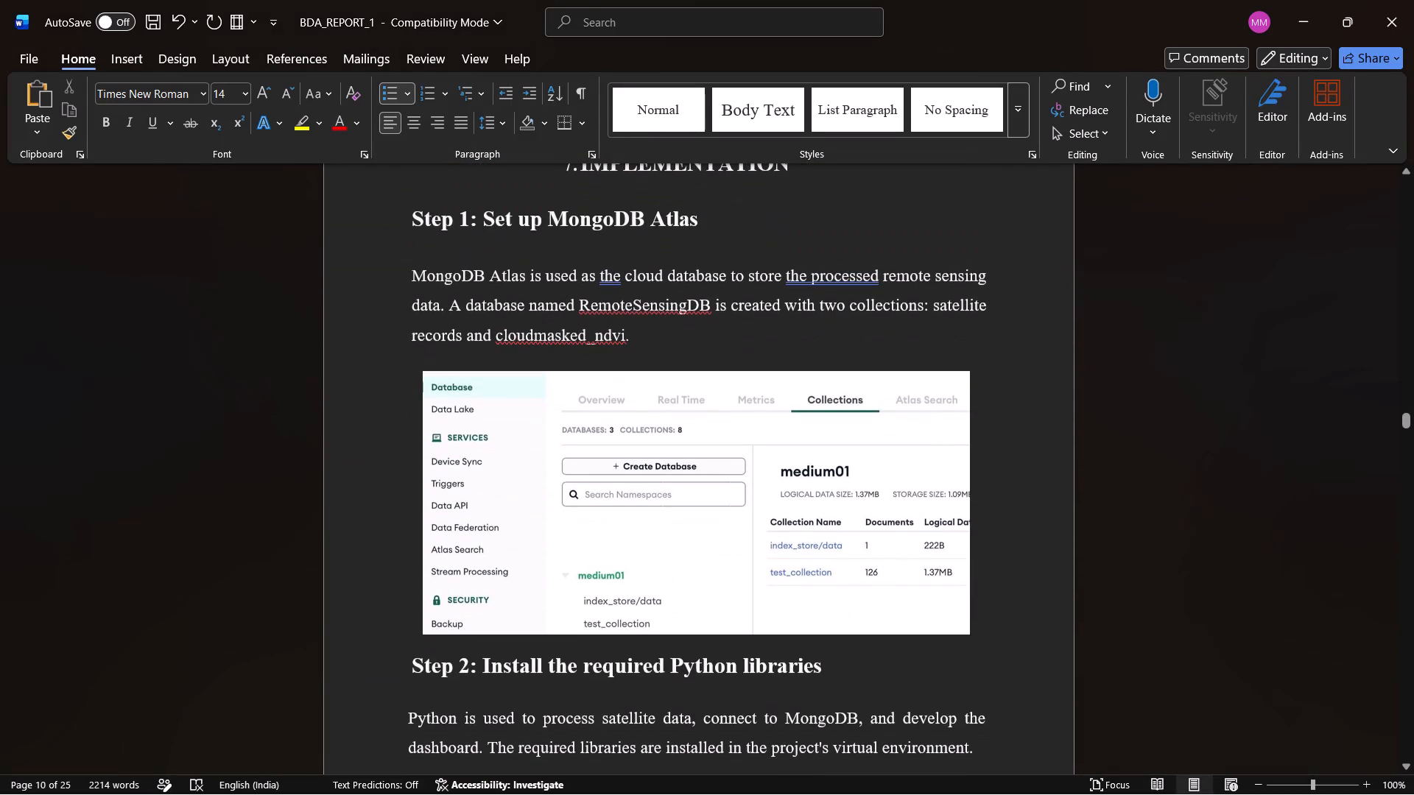
pyautogui.scroll(-2, 857, 576)
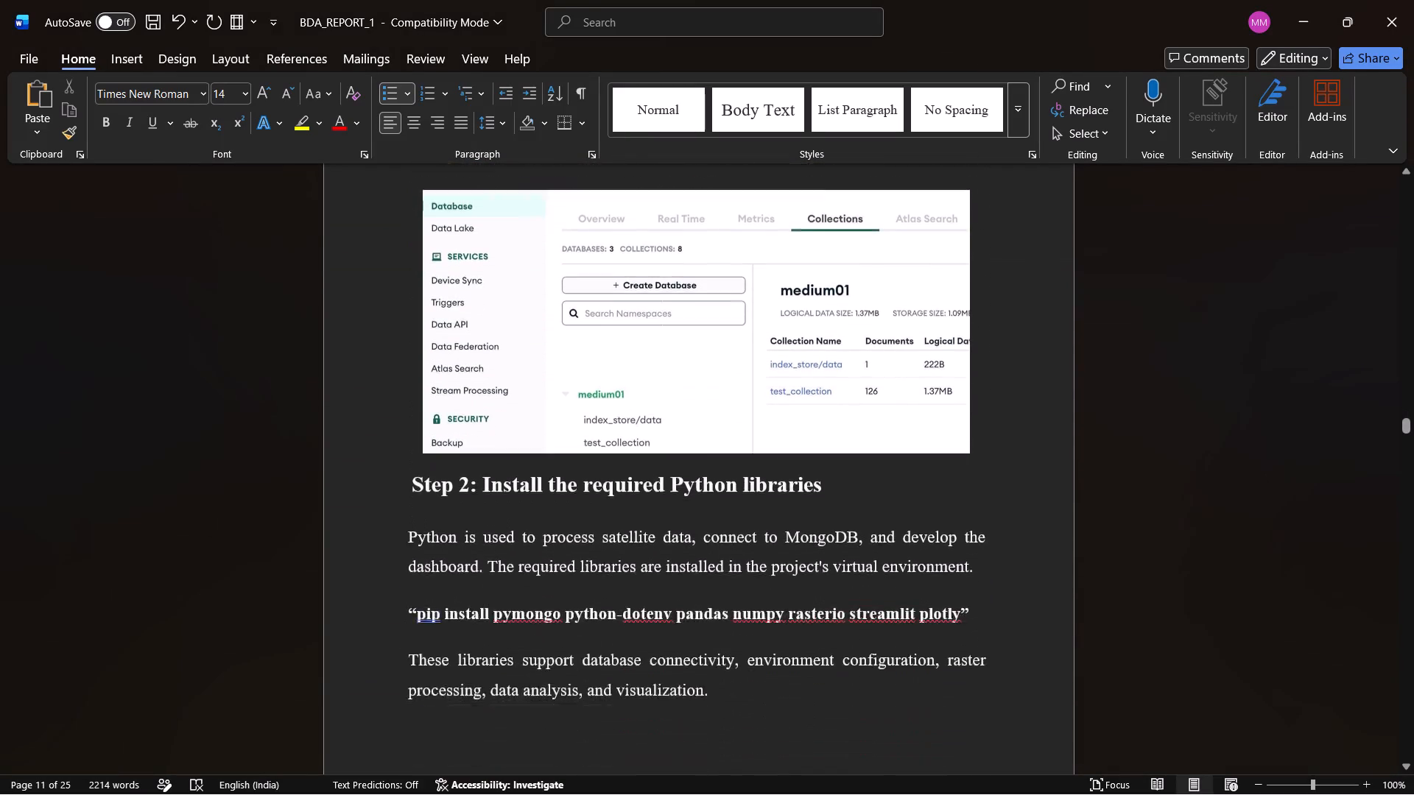
pyautogui.scroll(-3, 857, 576)
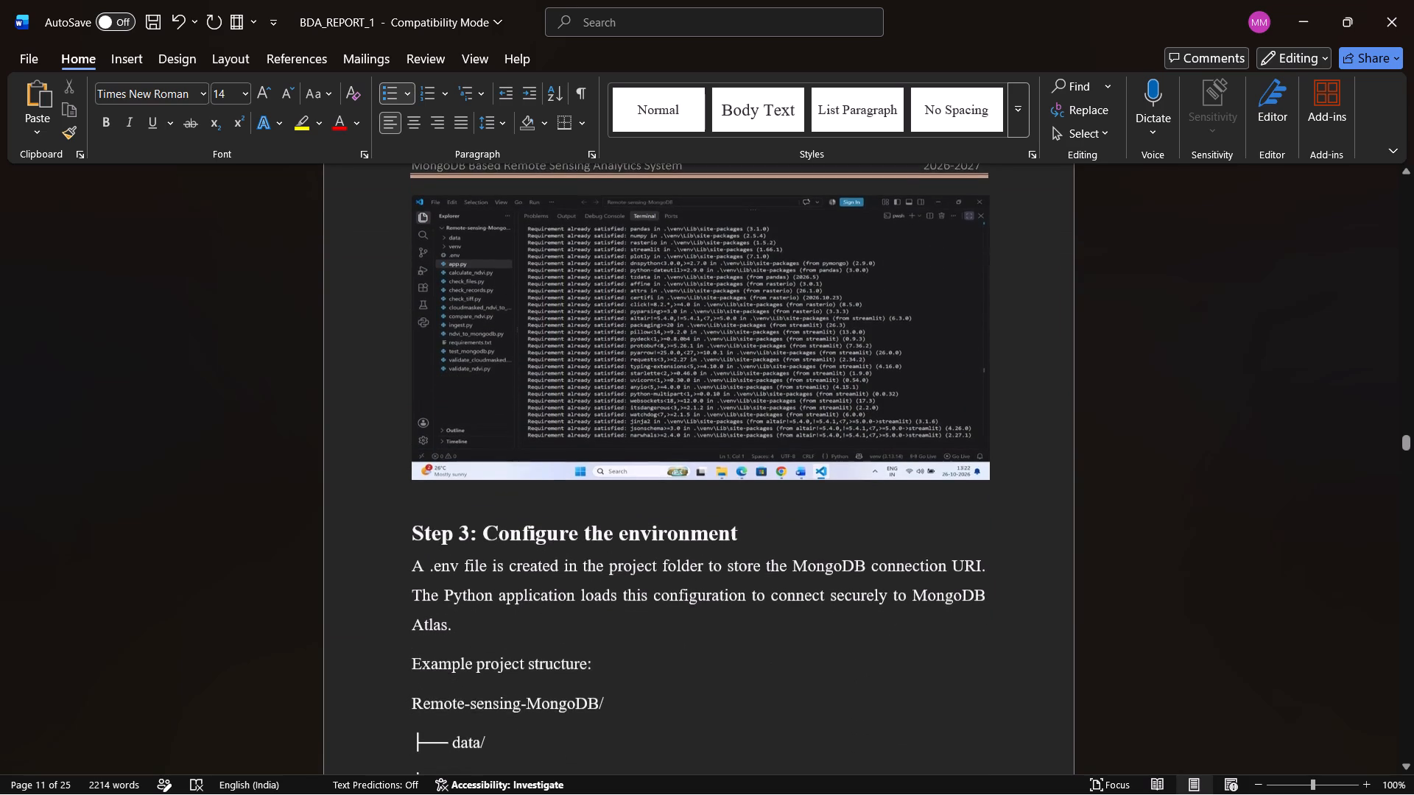
pyautogui.scroll(-2, 857, 576)
pyautogui.scroll(1, 857, 576)
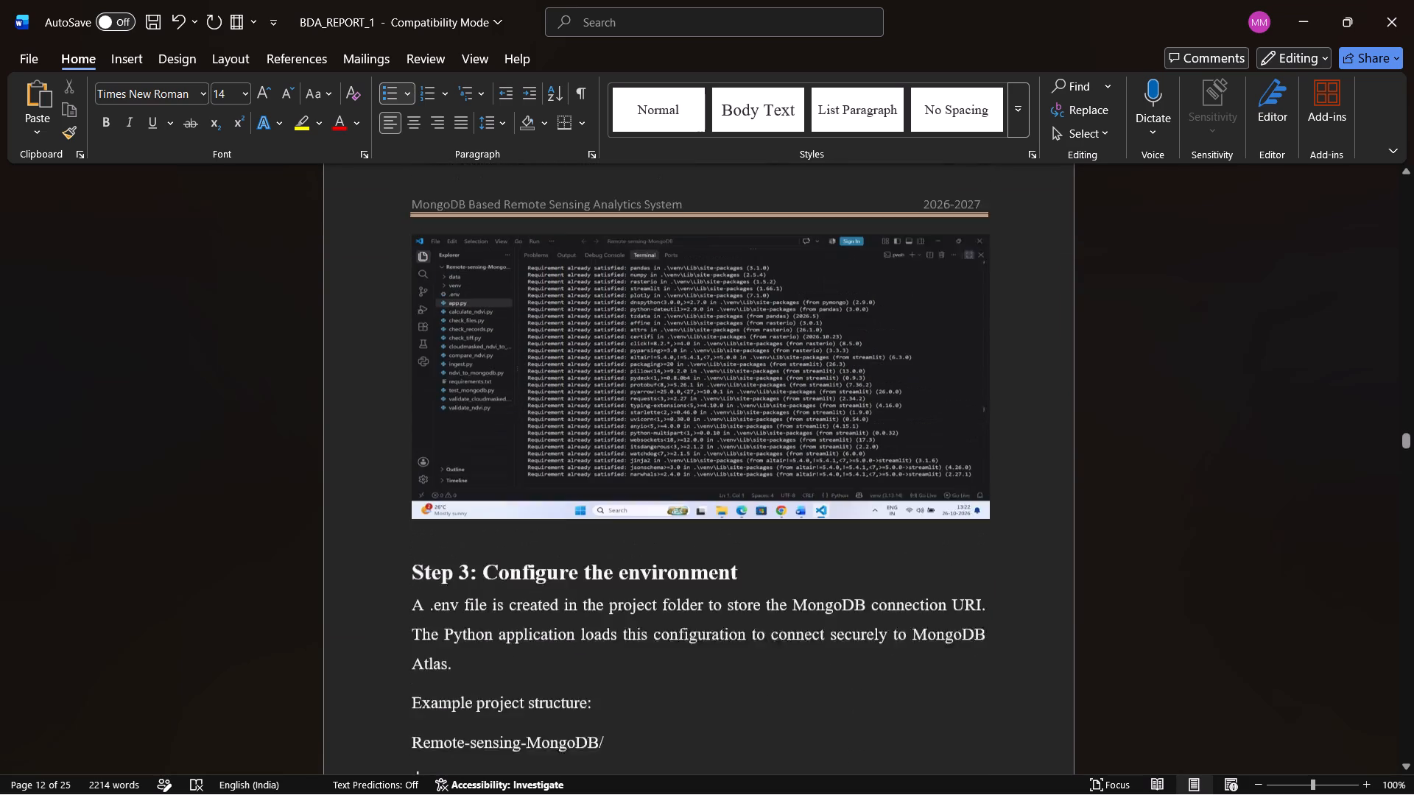
pyautogui.scroll(1, 857, 576)
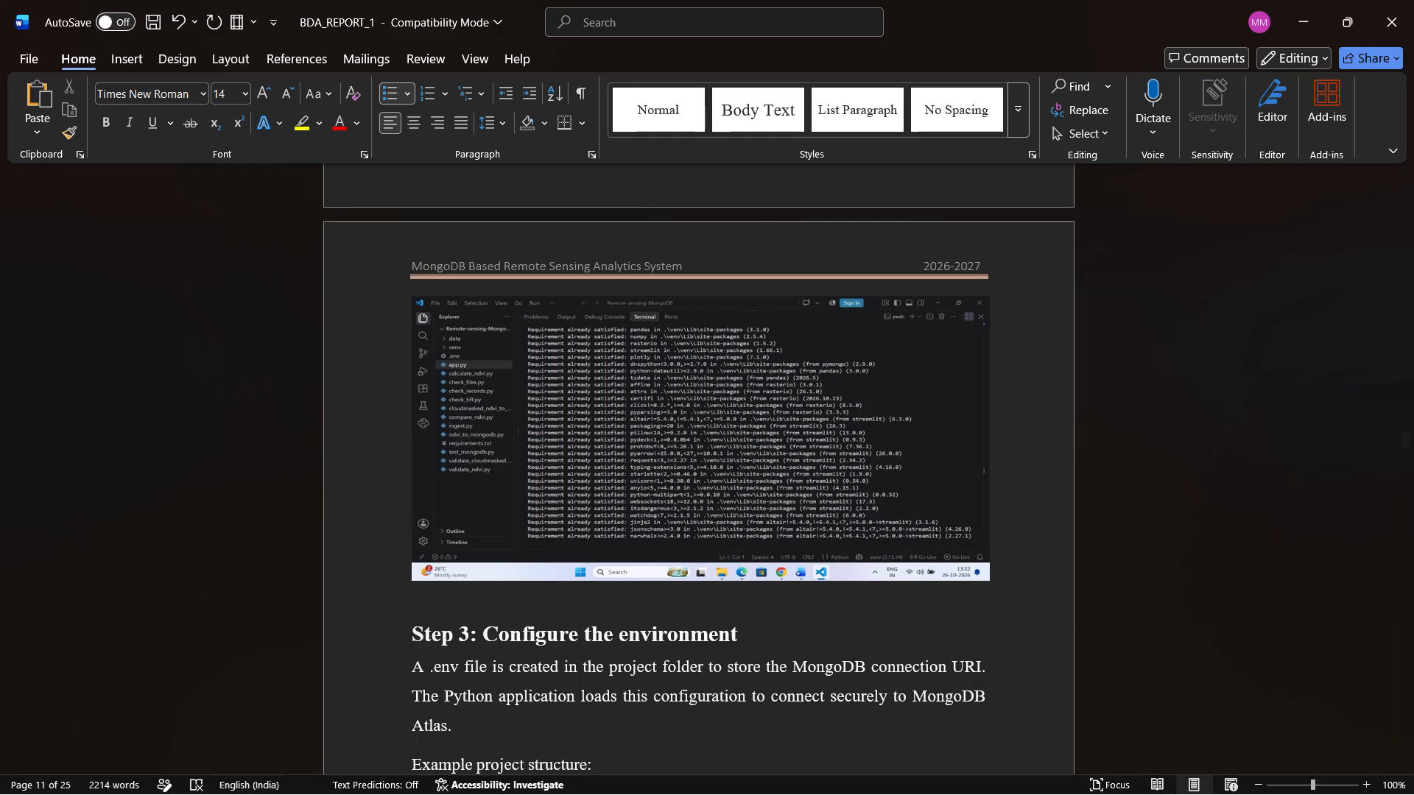
# Examine the report from the Step 3 project structure through Step 4 and the dashboard screenshots to the last page.
pyautogui.scroll(-2, 857, 576)
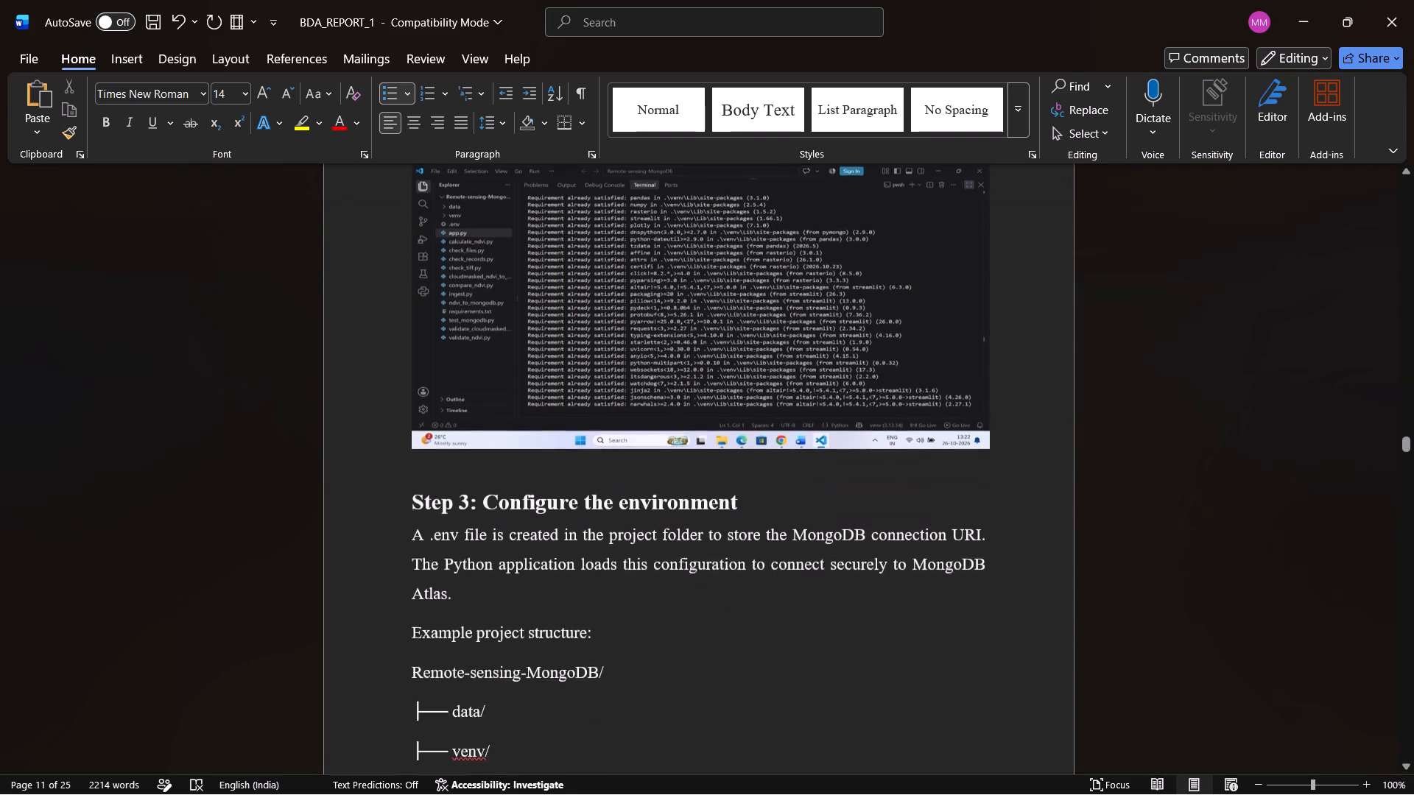
pyautogui.scroll(-3, 857, 576)
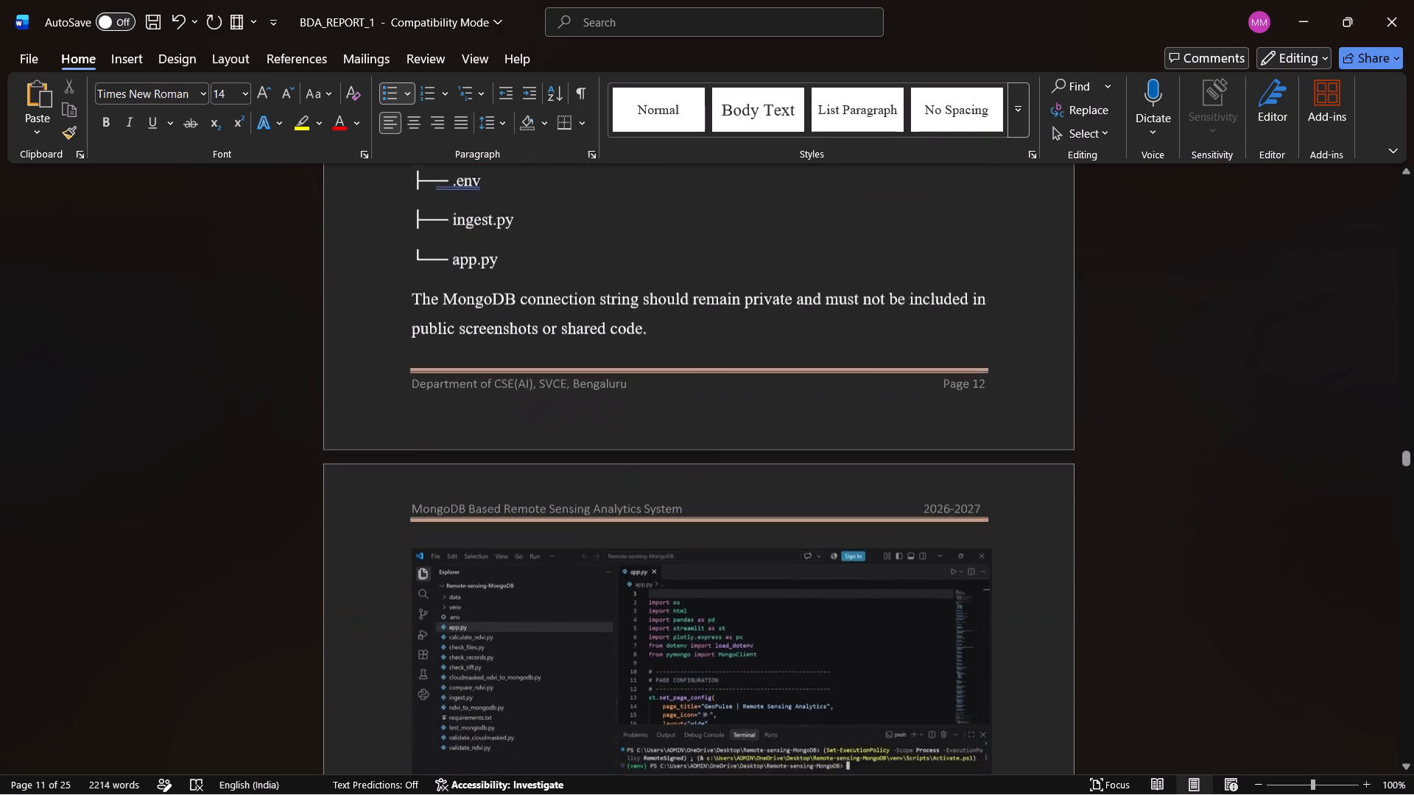
pyautogui.scroll(-3, 857, 576)
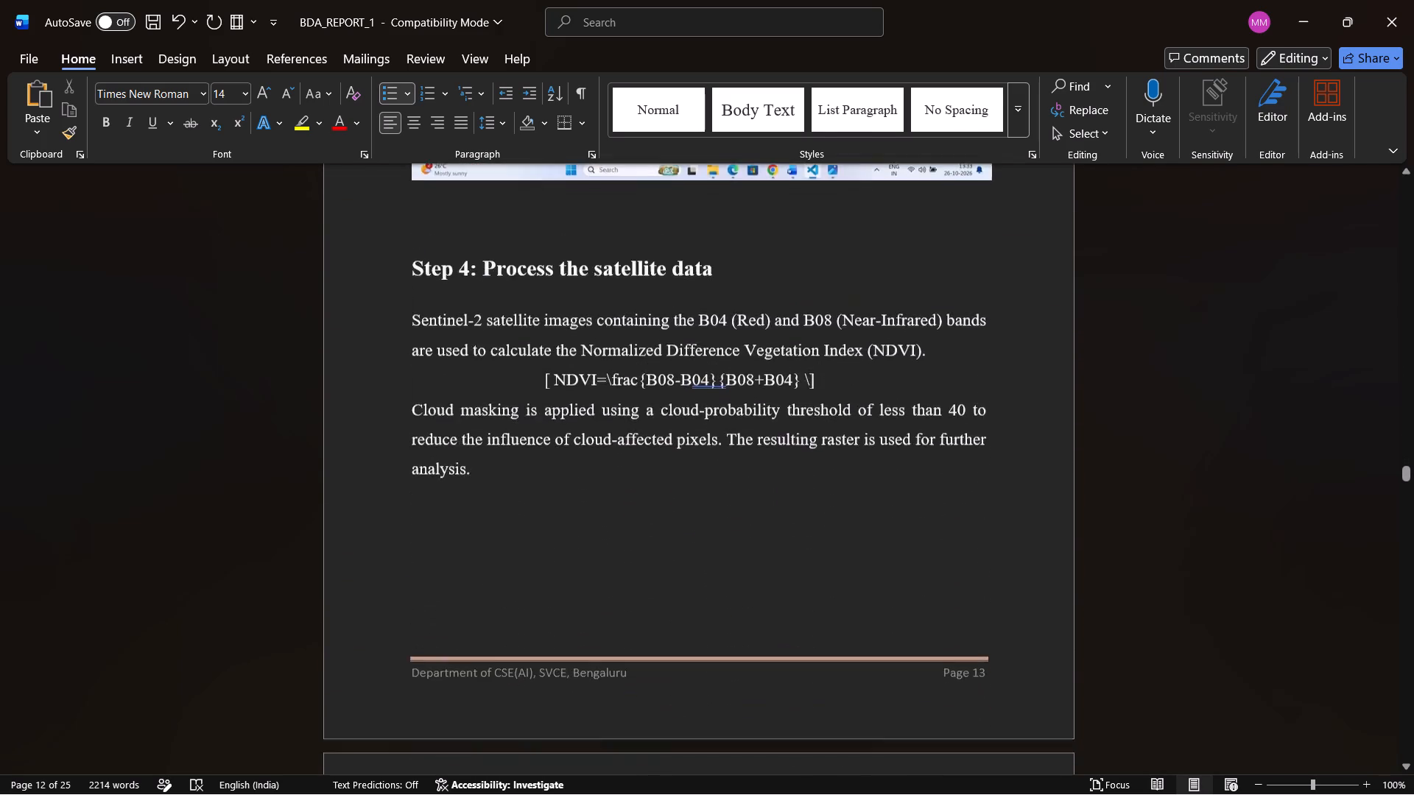
pyautogui.scroll(-5, 857, 576)
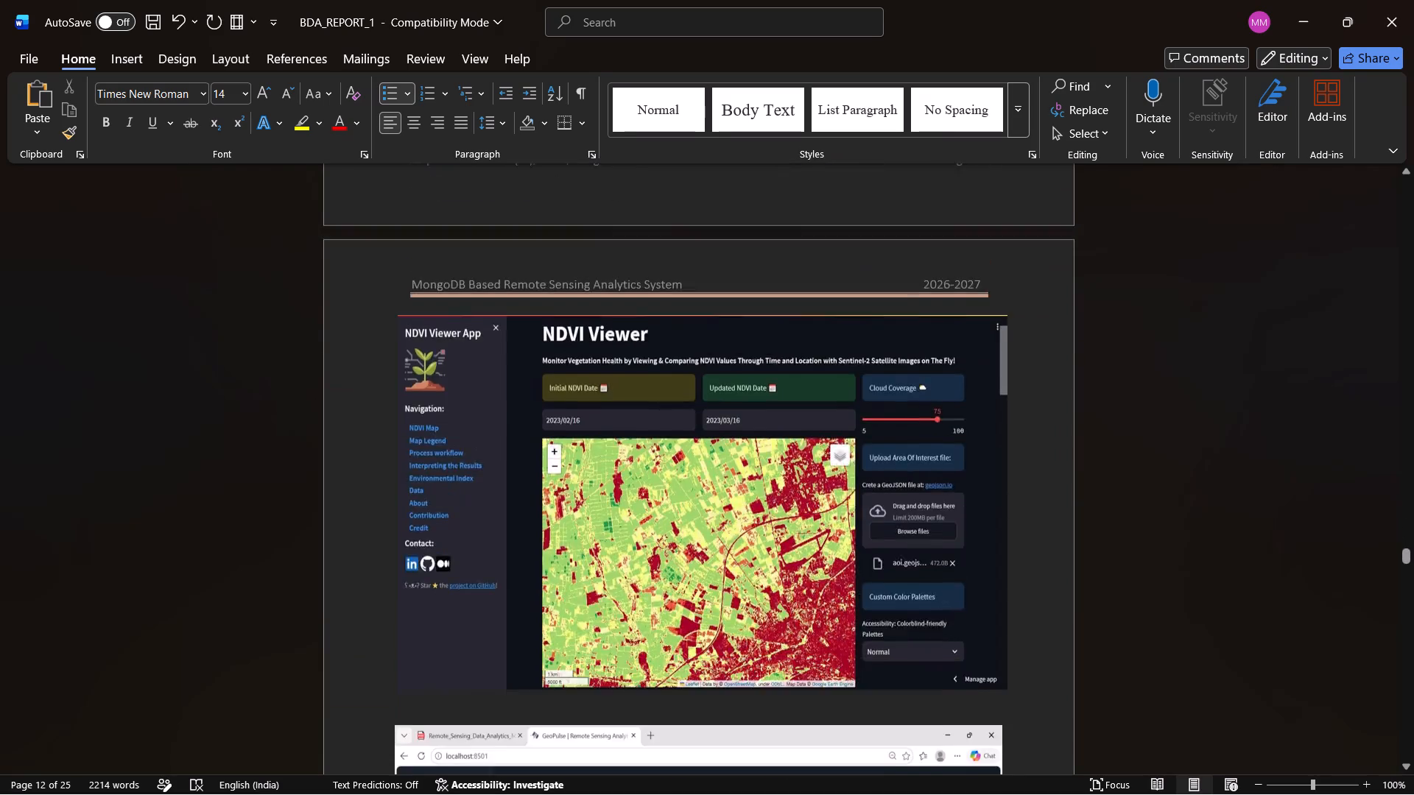
pyautogui.scroll(-13, 857, 576)
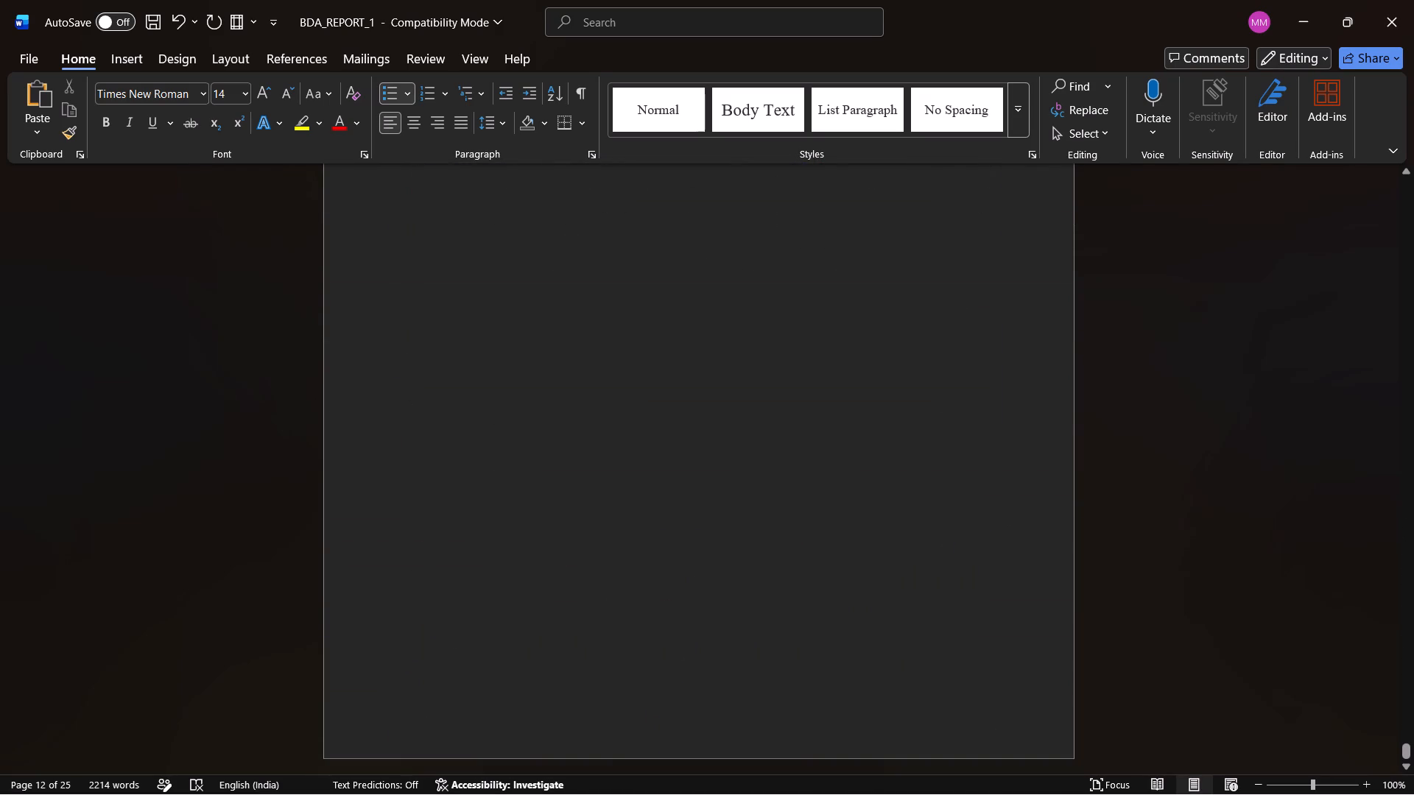
# Review the report's closing sections, including the references, conclusion and limitations.
pyautogui.scroll(8, 857, 576)
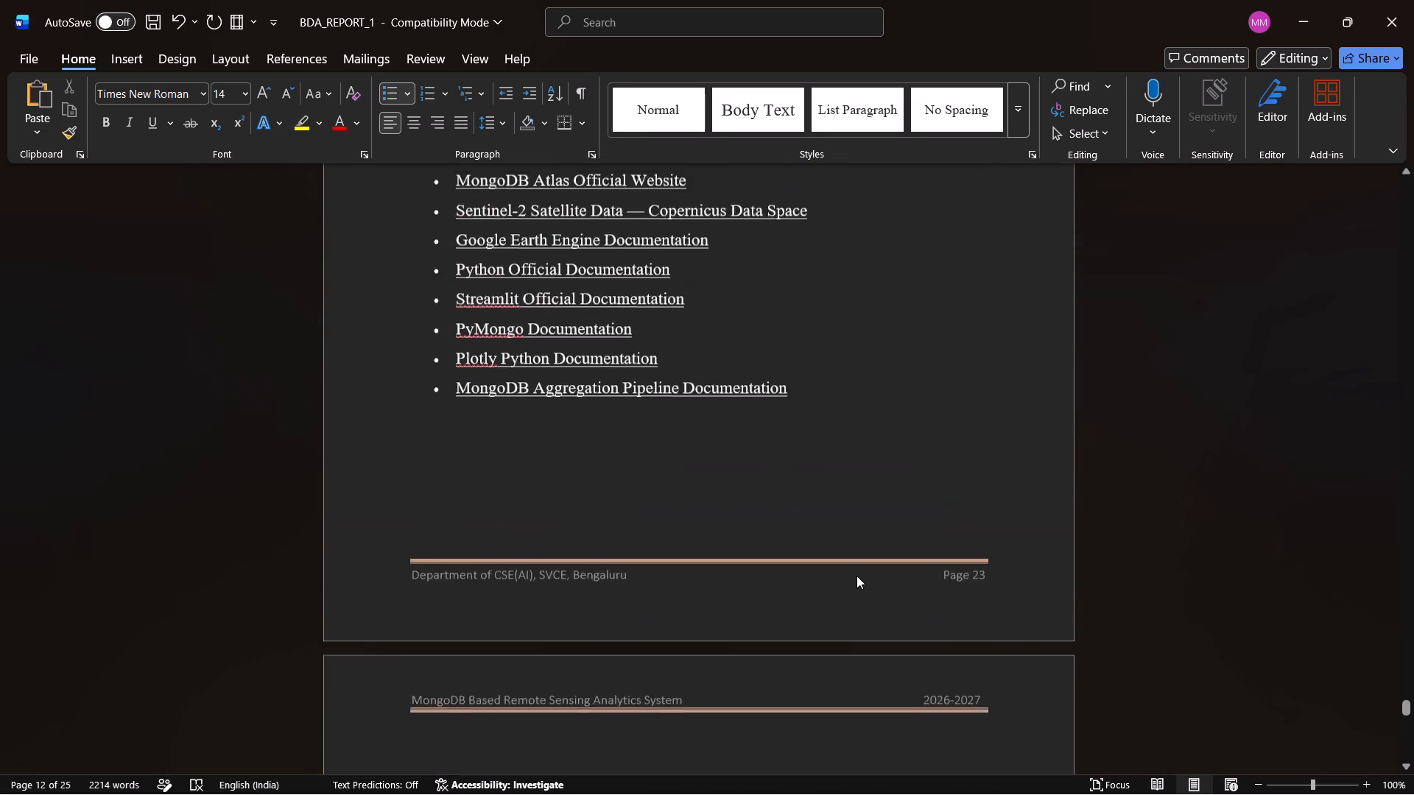
pyautogui.scroll(3, 857, 576)
pyautogui.scroll(-3, 857, 576)
pyautogui.scroll(4, 857, 576)
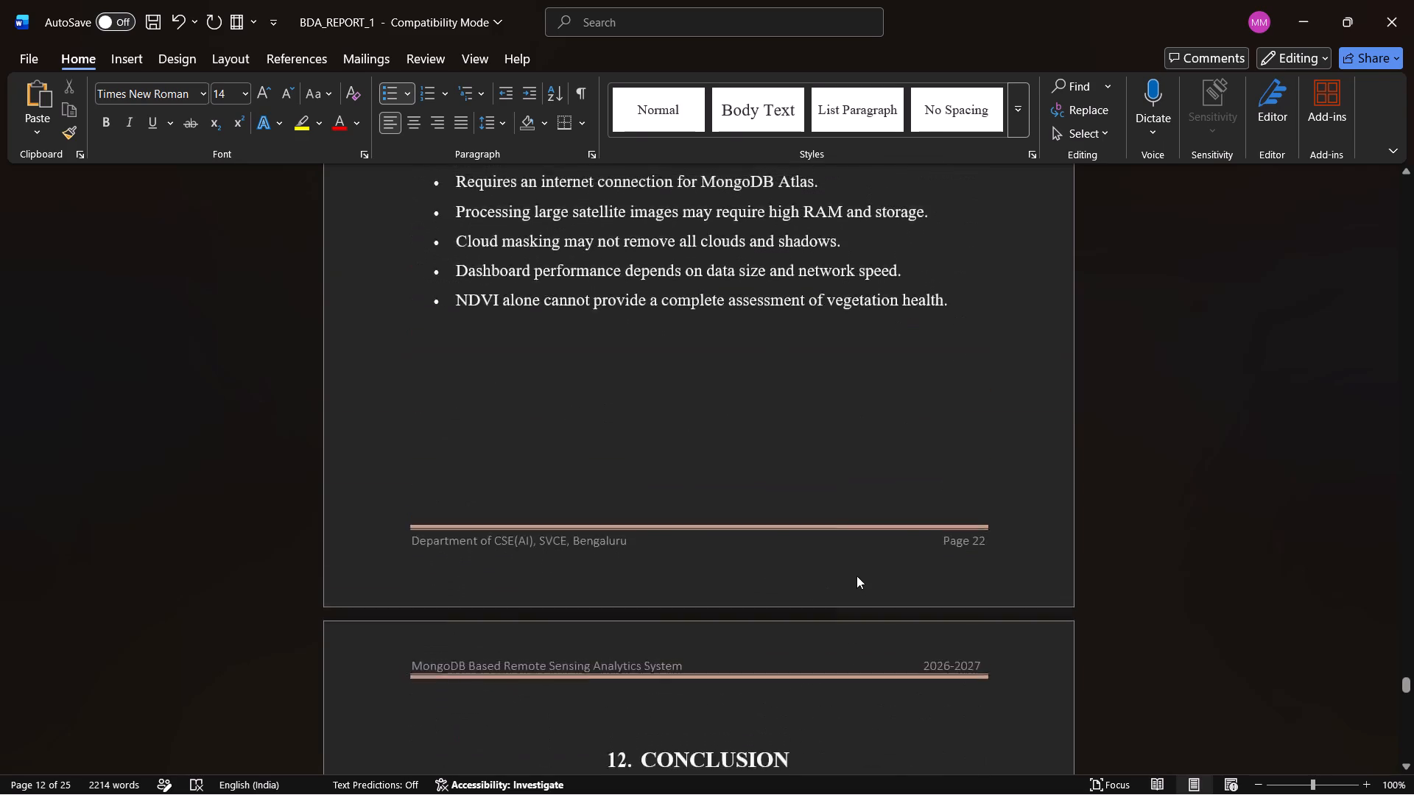
pyautogui.scroll(12, 857, 576)
# Review the report's front matter from the cover page through the signatures, declaration, acknowledgement and abstract to the contents page.
pyautogui.scroll(-1, 857, 576)
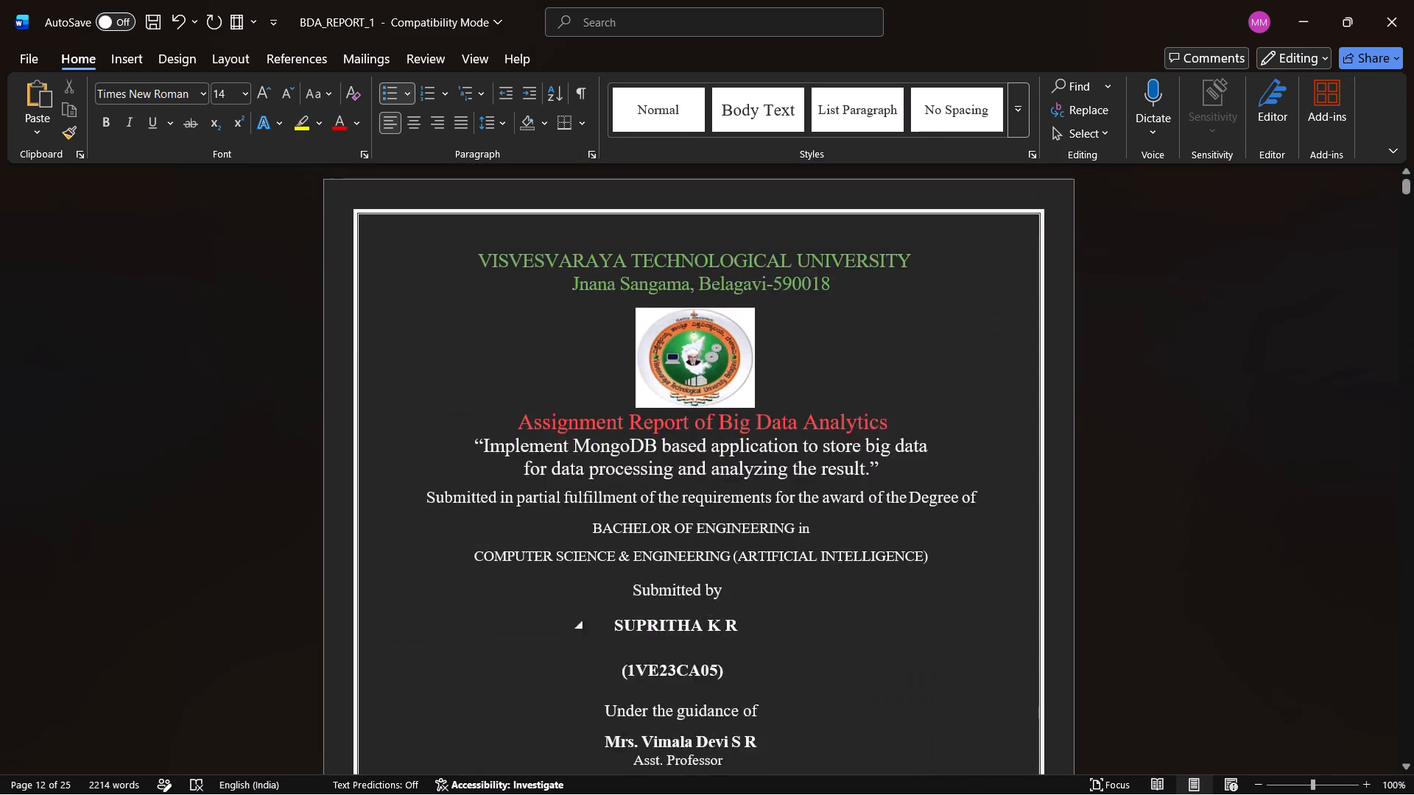
pyautogui.scroll(-3, 857, 576)
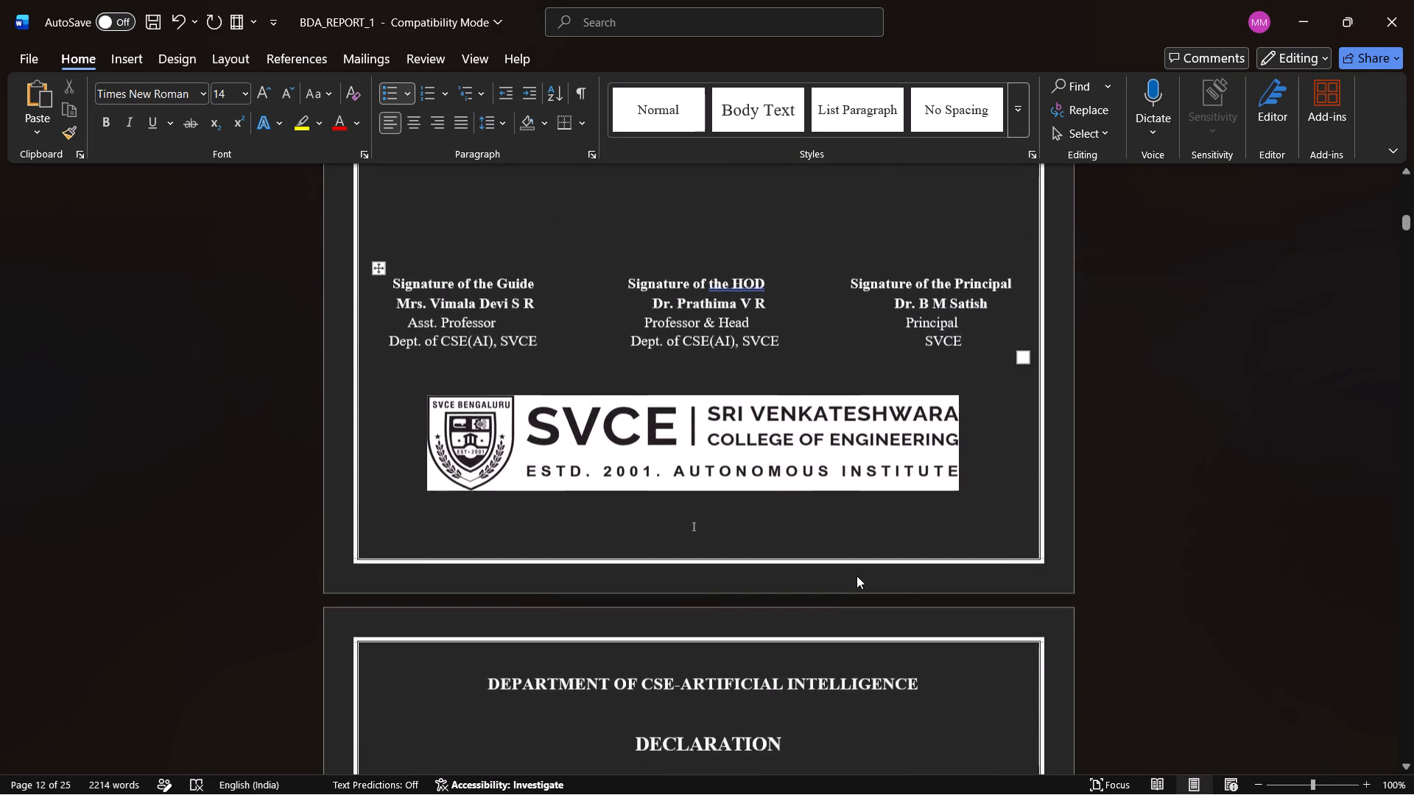
pyautogui.scroll(1, 857, 576)
pyautogui.scroll(-3, 857, 576)
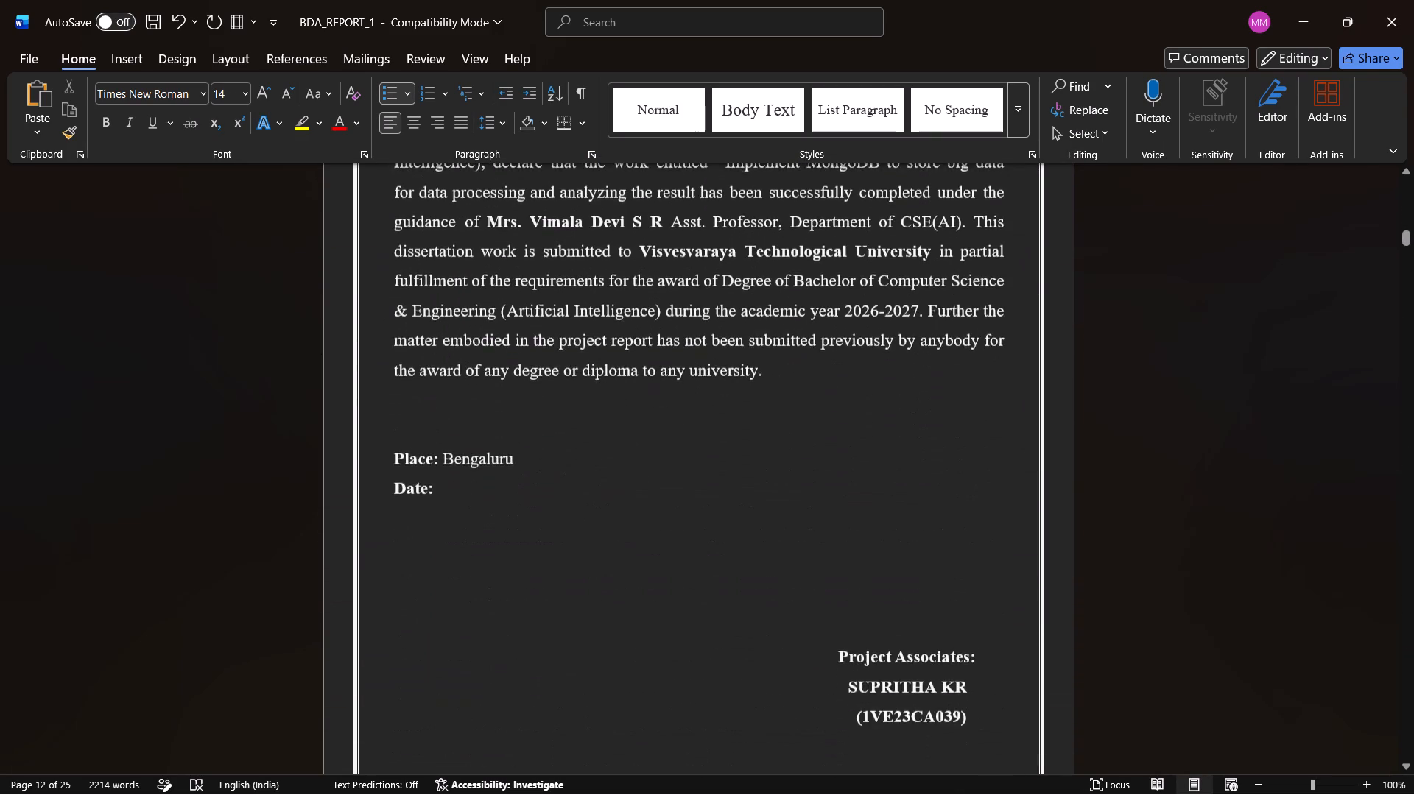
pyautogui.scroll(-4, 857, 576)
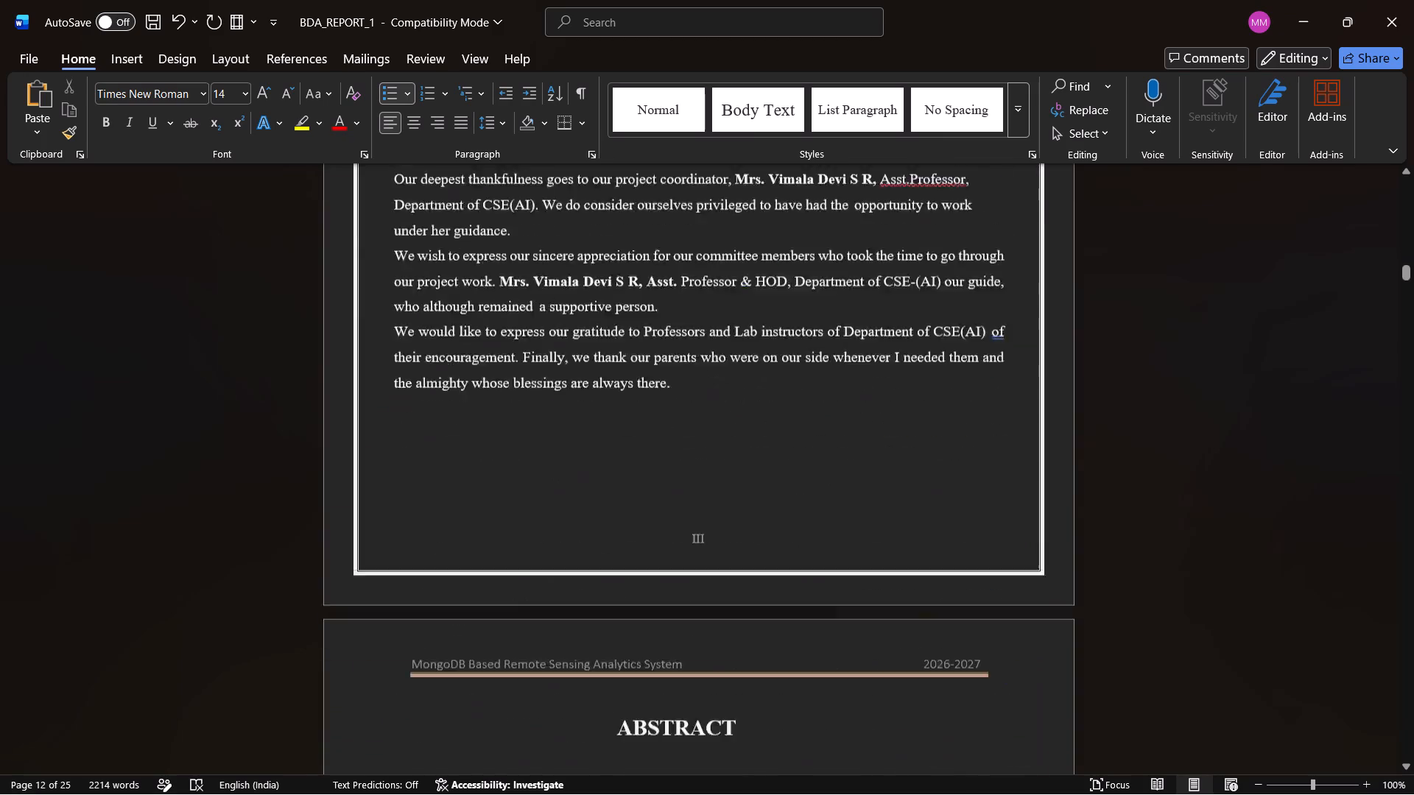
pyautogui.scroll(-2, 857, 576)
pyautogui.scroll(1, 857, 576)
pyautogui.scroll(-2, 857, 576)
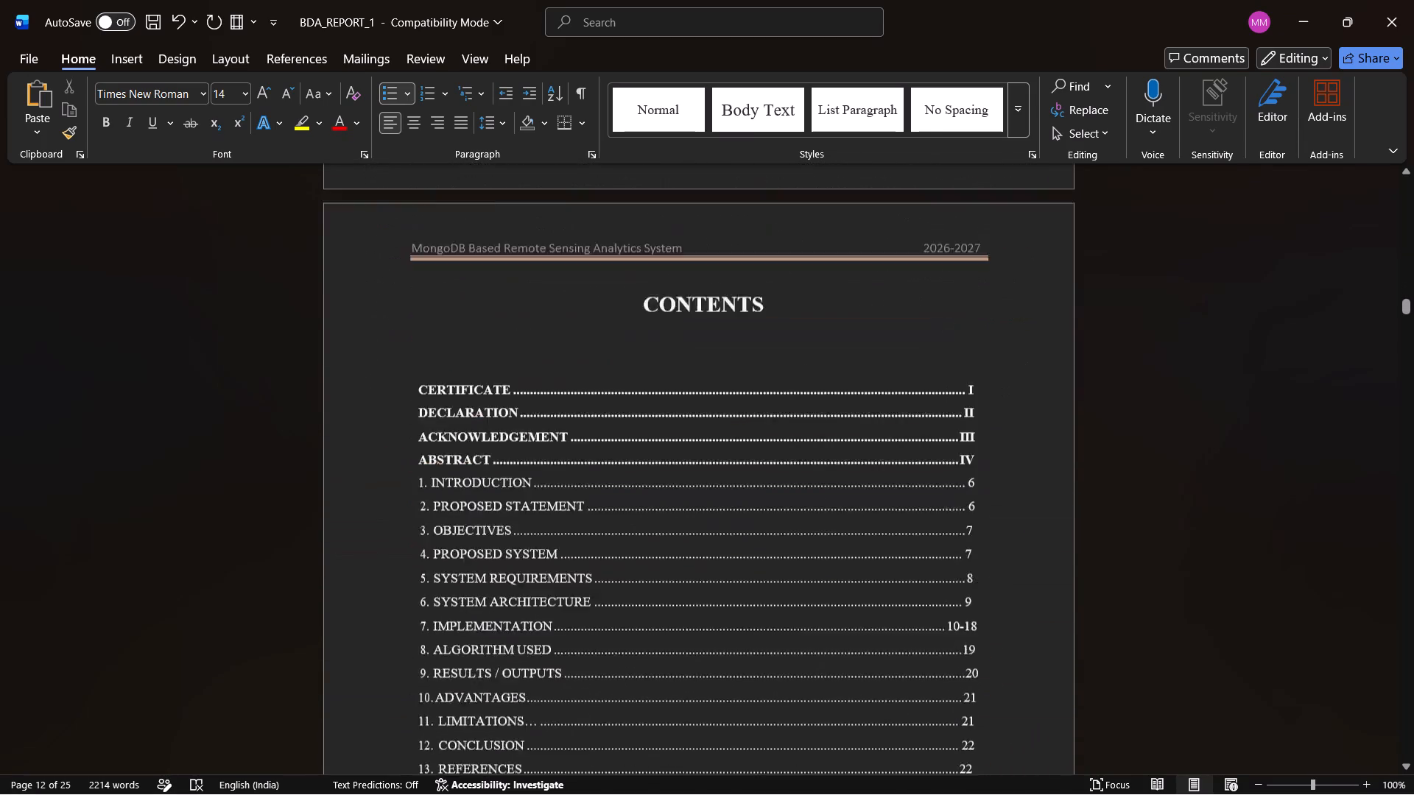
# Review the report's body from the Introduction and Proposed Statement through Objectives and Proposed System to System Requirements.
pyautogui.scroll(-5, 857, 576)
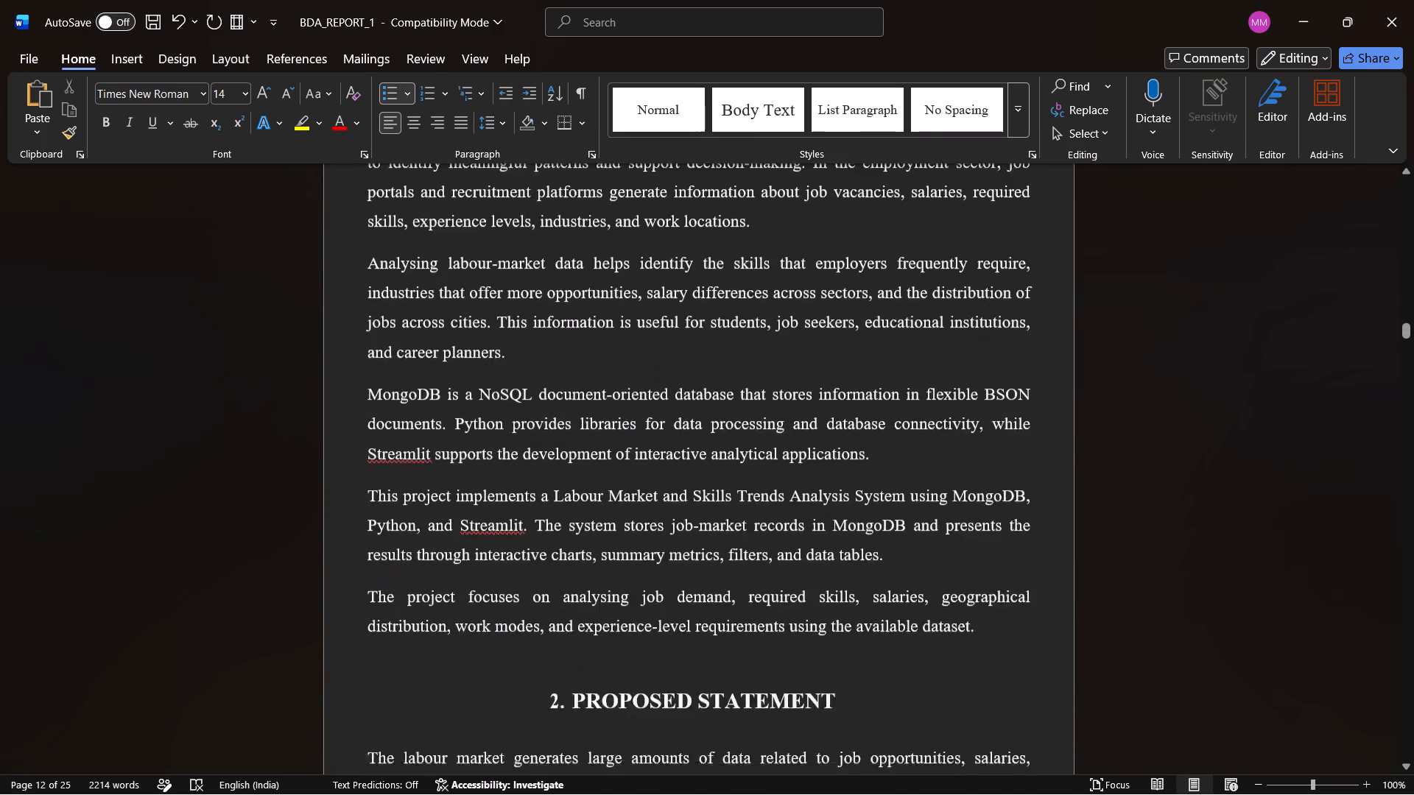
pyautogui.scroll(-5, 857, 576)
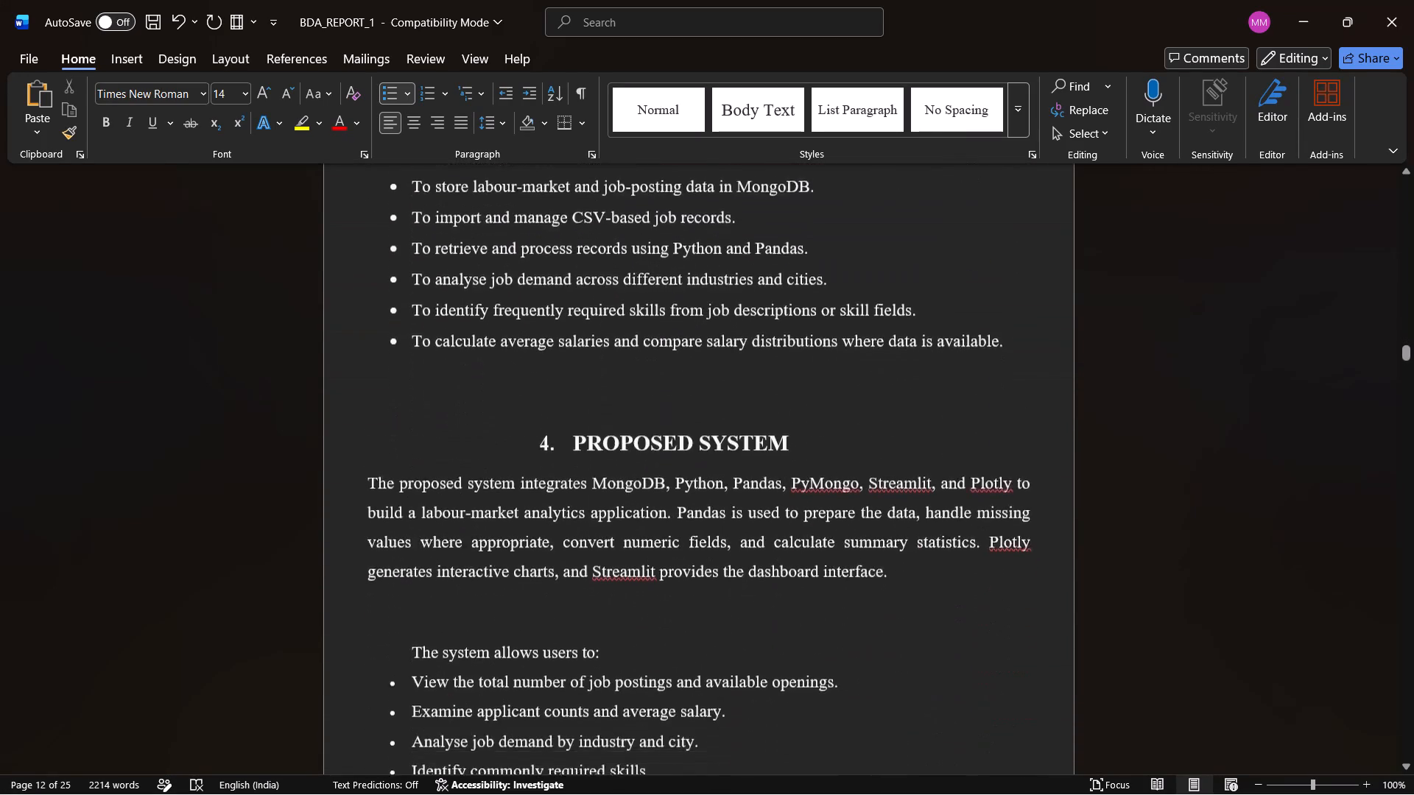
pyautogui.scroll(-4, 857, 576)
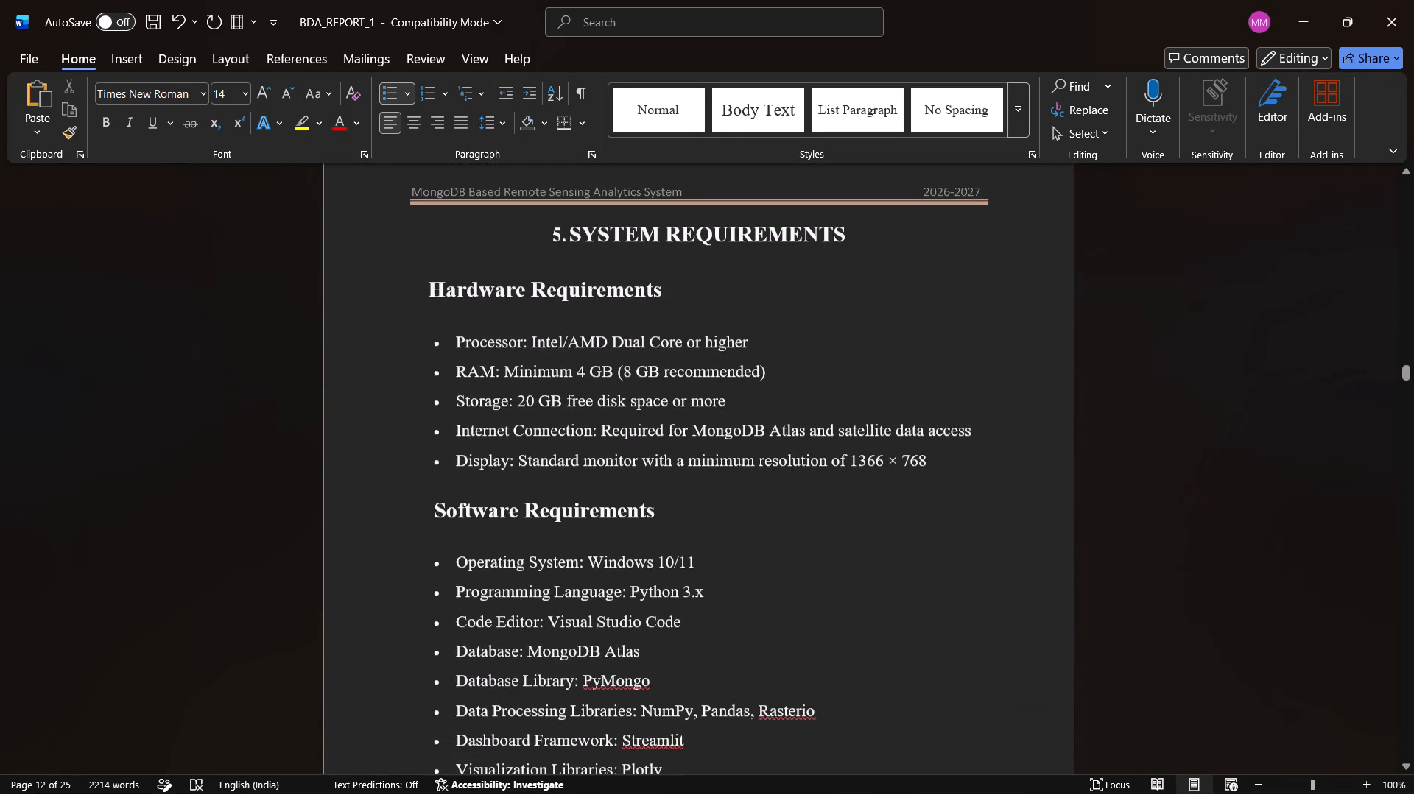
# Check the end of the Software Requirements list and examine the System Architecture description and diagram in the report.
pyautogui.scroll(-1, 857, 576)
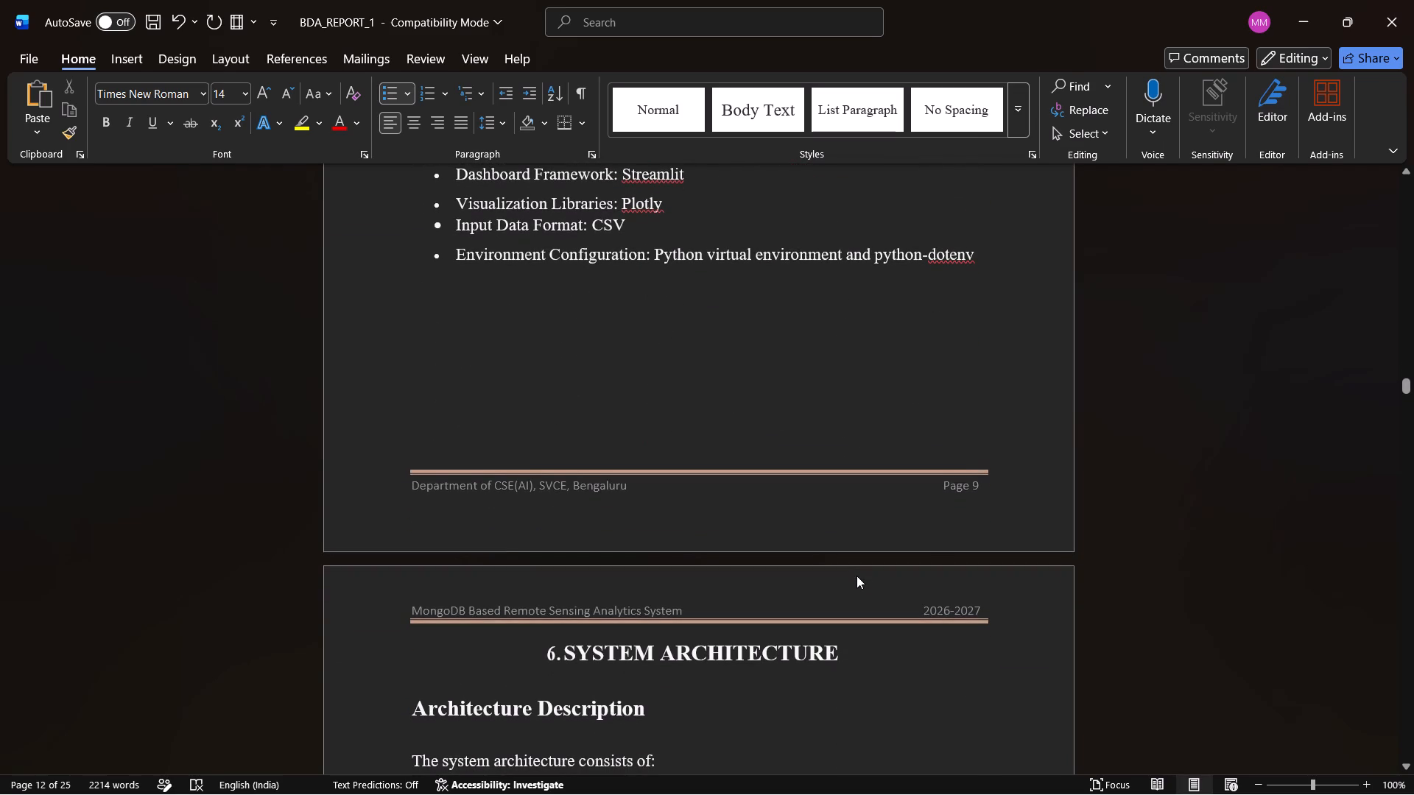
pyautogui.scroll(-2, 857, 576)
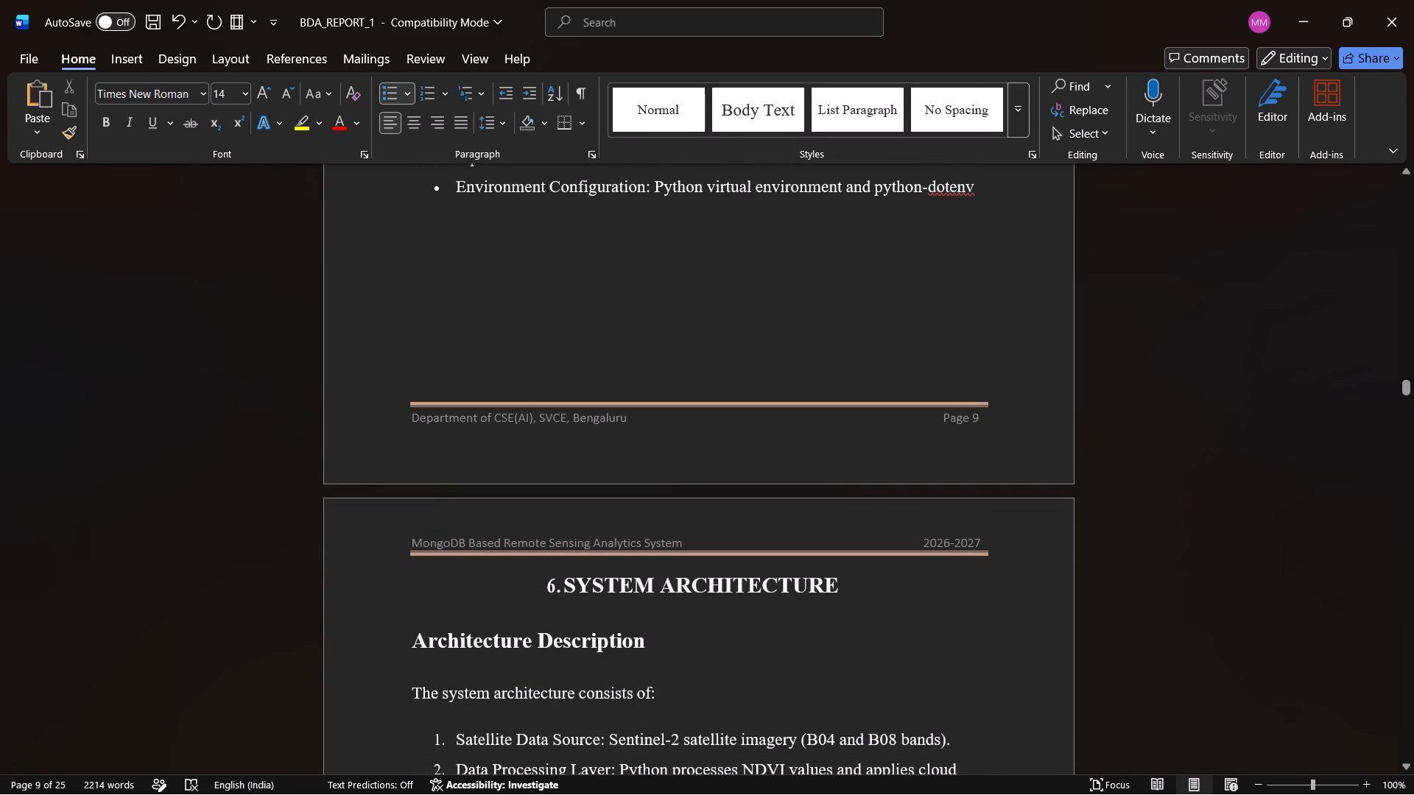
pyautogui.scroll(-3, 857, 576)
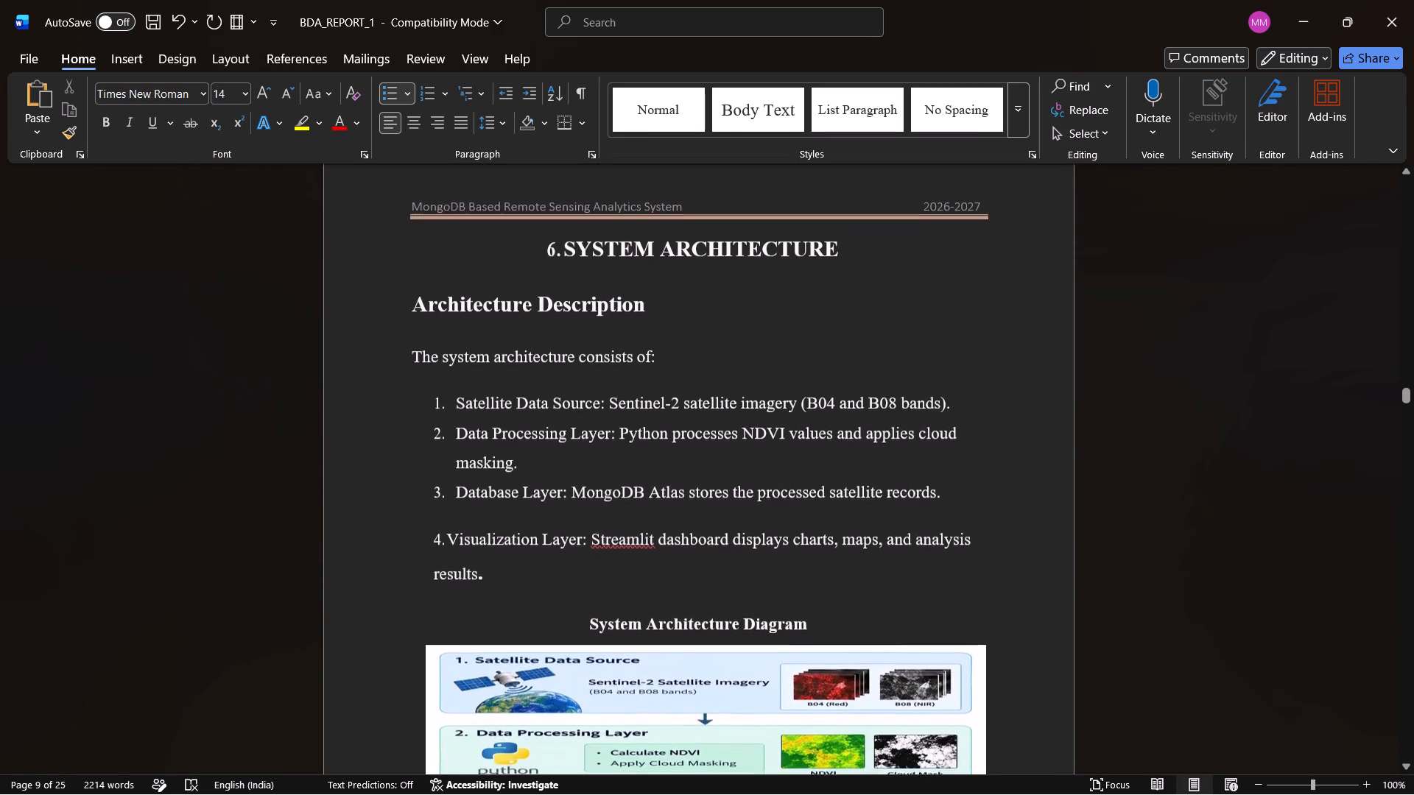
pyautogui.scroll(-1, 857, 576)
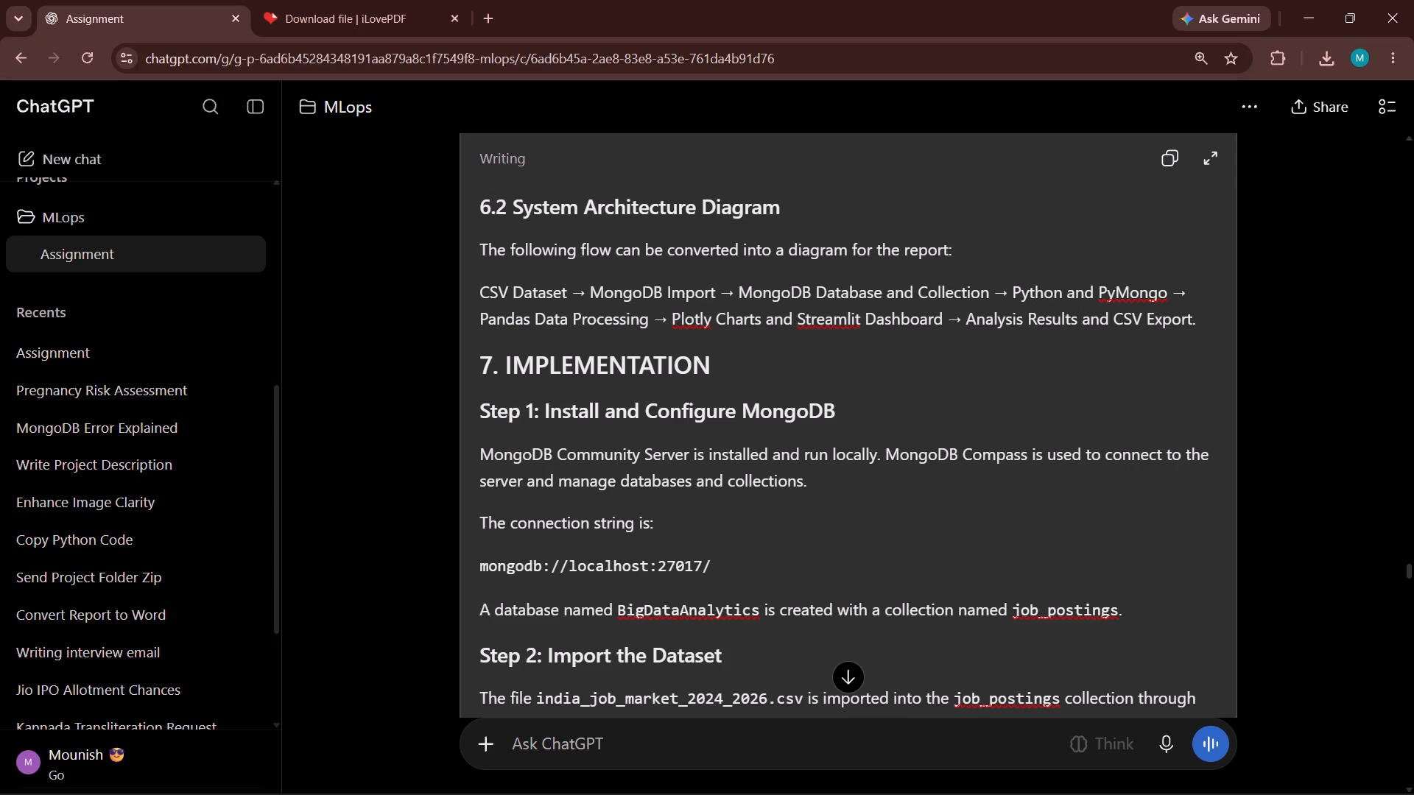
pyautogui.scroll(-1, 817, 489)
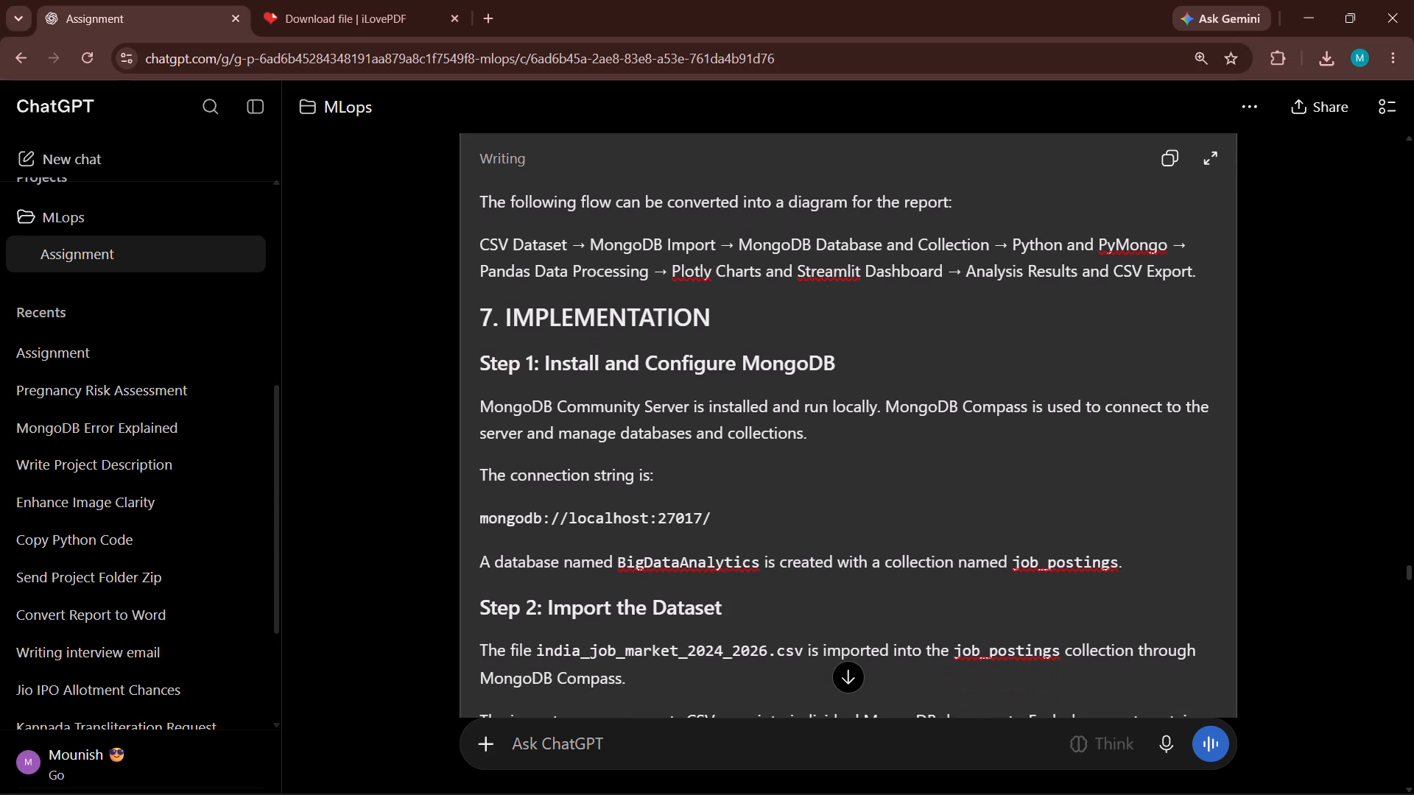
pyautogui.scroll(3, 817, 489)
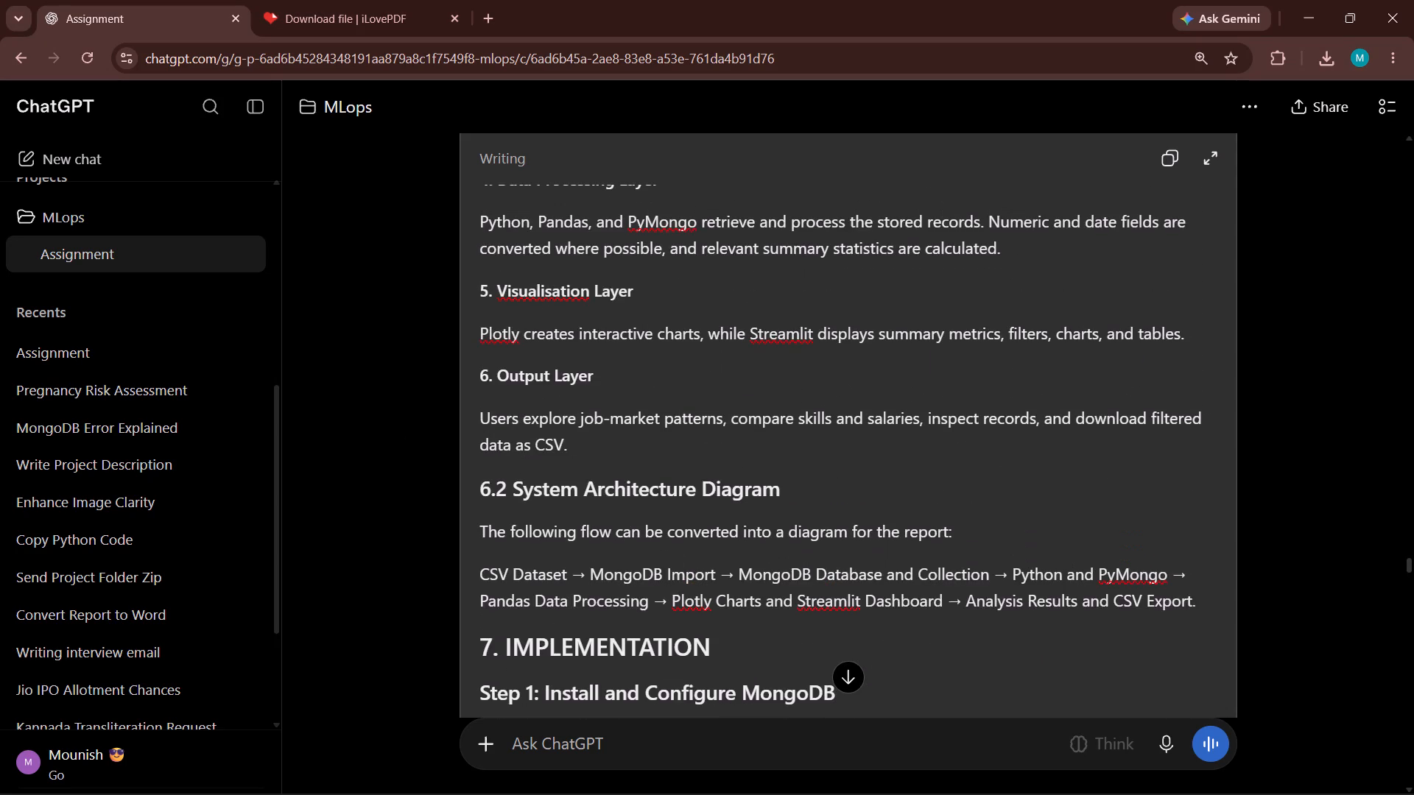
pyautogui.scroll(4, 817, 489)
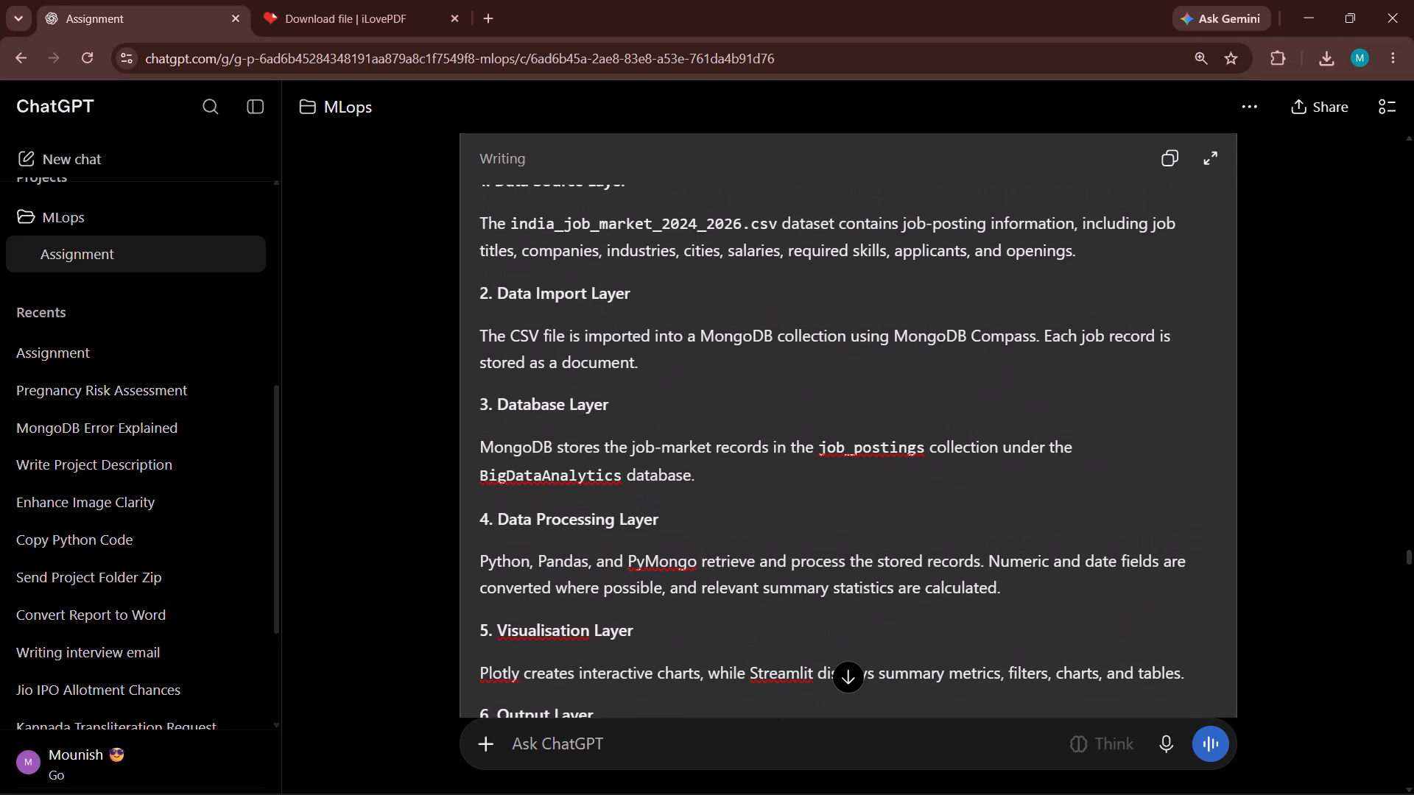
pyautogui.scroll(2, 817, 489)
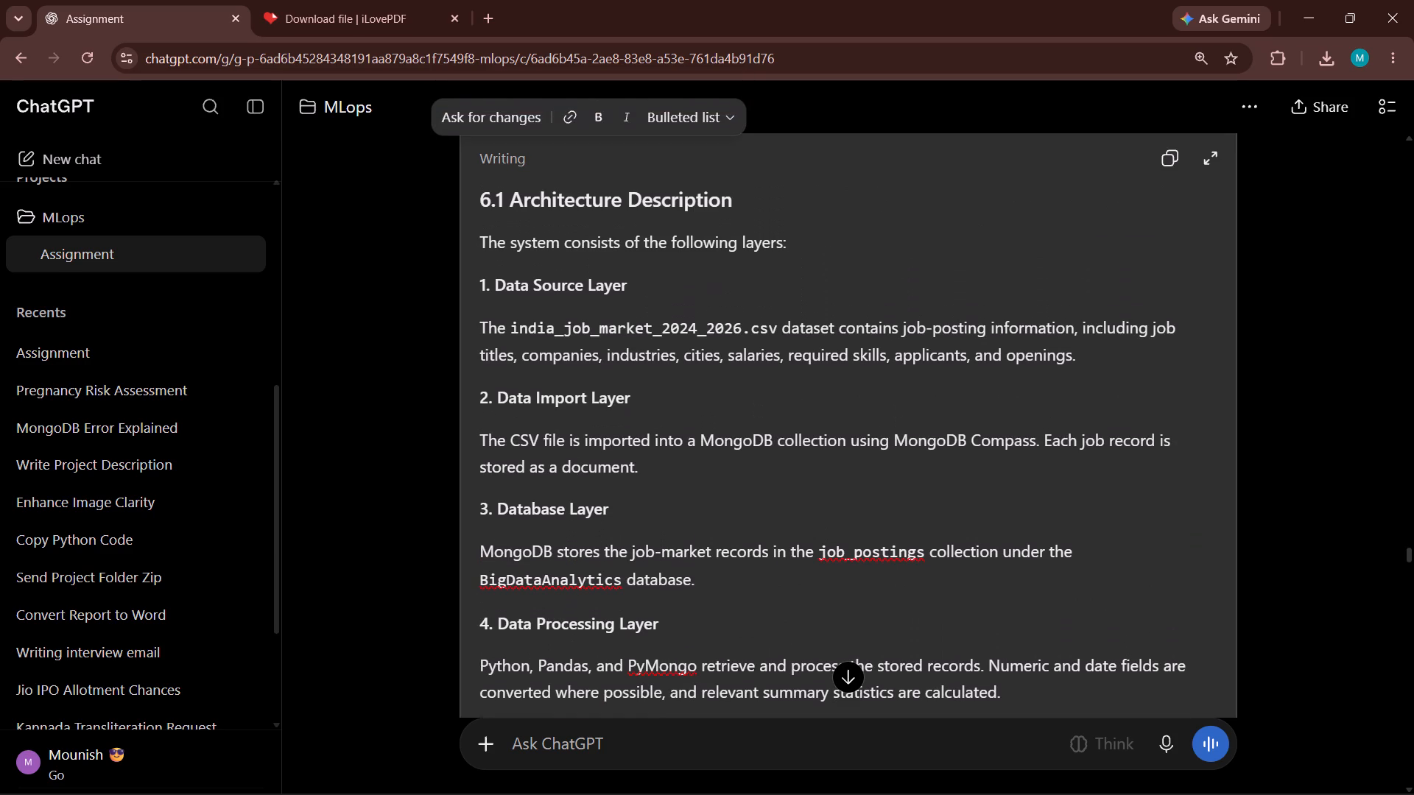
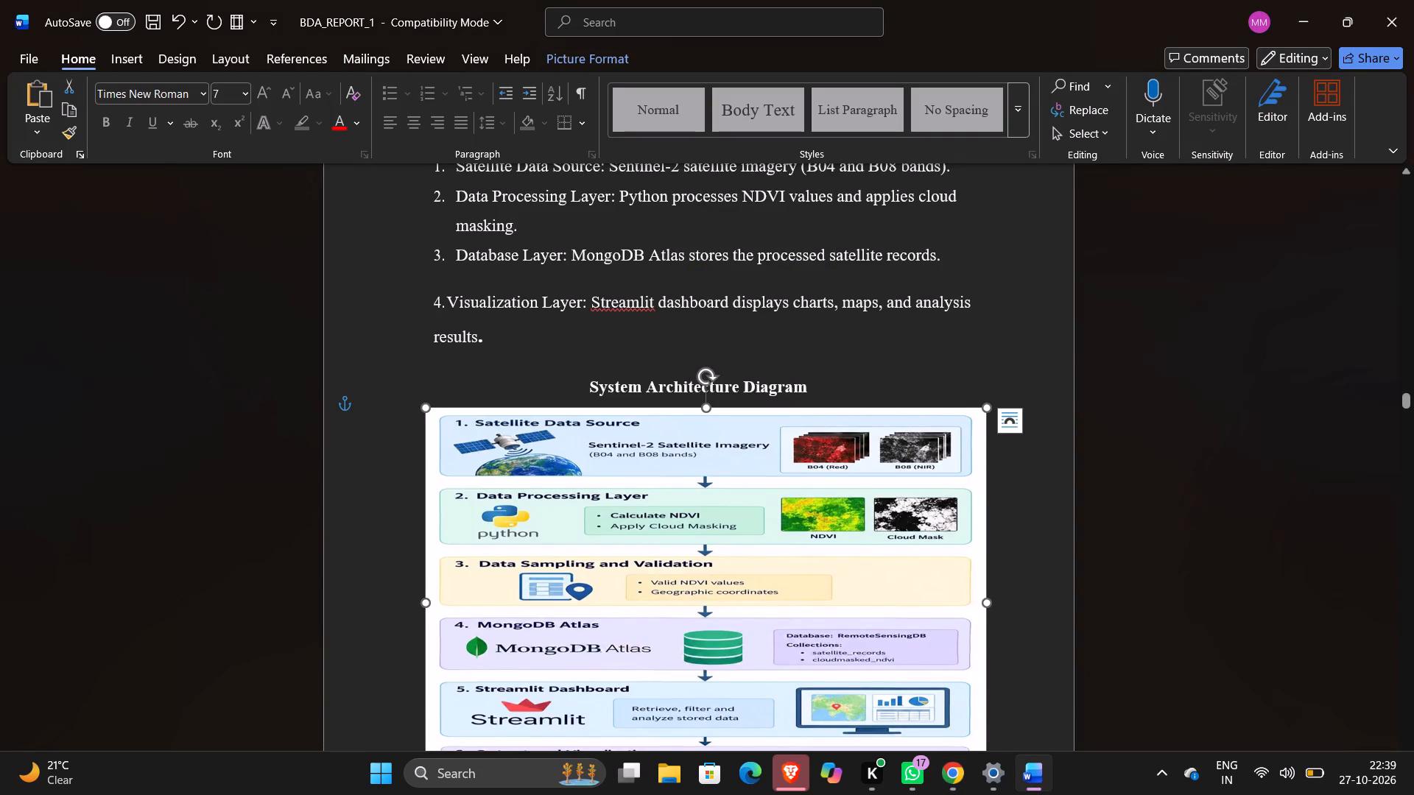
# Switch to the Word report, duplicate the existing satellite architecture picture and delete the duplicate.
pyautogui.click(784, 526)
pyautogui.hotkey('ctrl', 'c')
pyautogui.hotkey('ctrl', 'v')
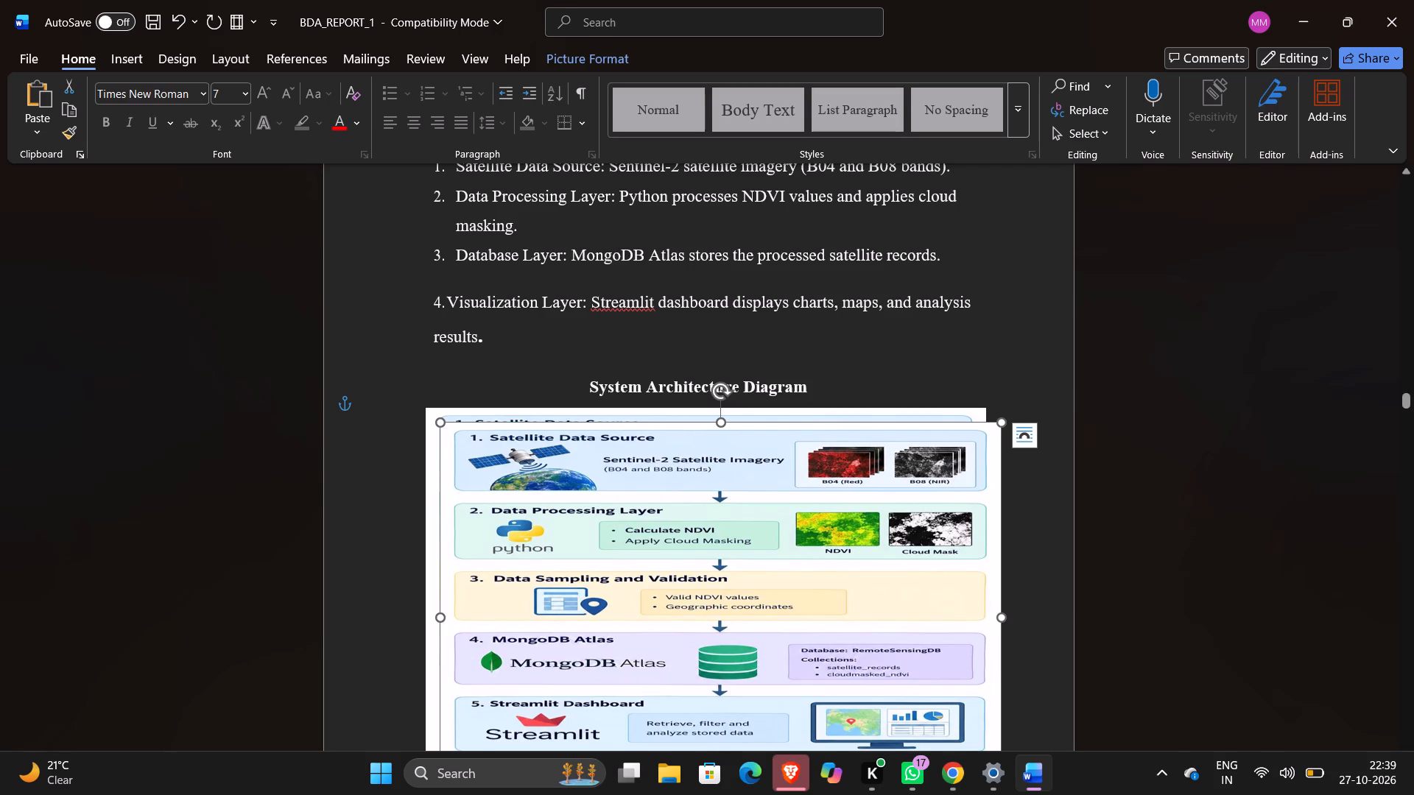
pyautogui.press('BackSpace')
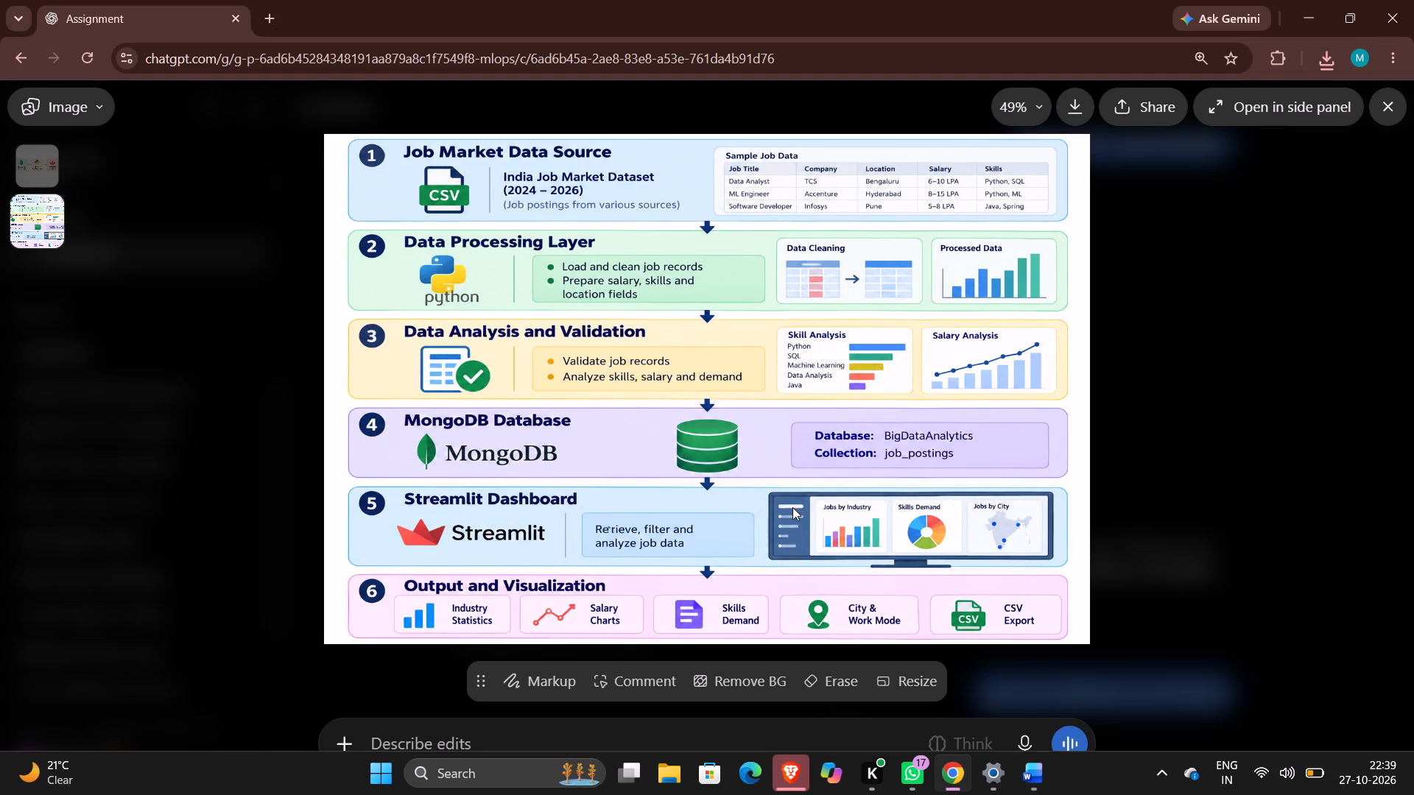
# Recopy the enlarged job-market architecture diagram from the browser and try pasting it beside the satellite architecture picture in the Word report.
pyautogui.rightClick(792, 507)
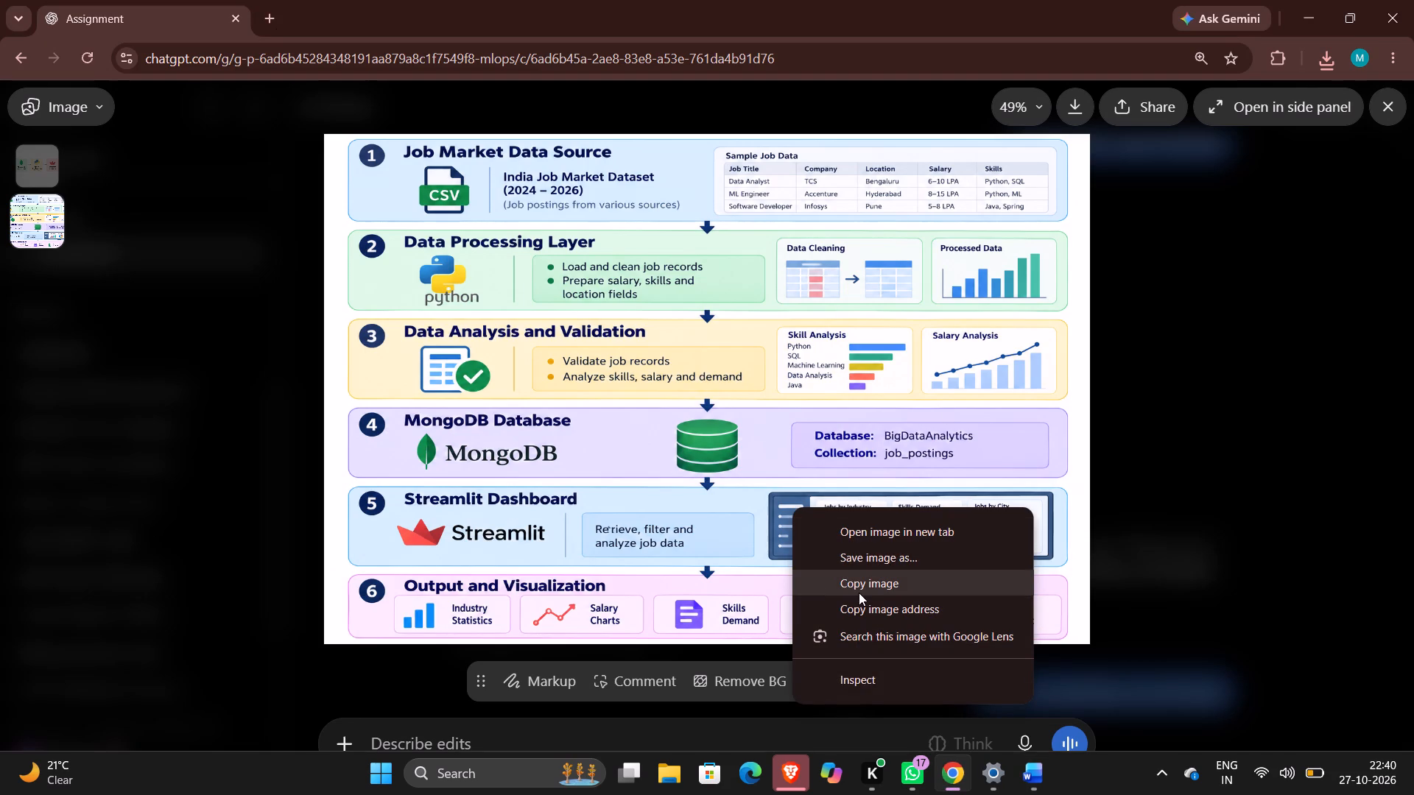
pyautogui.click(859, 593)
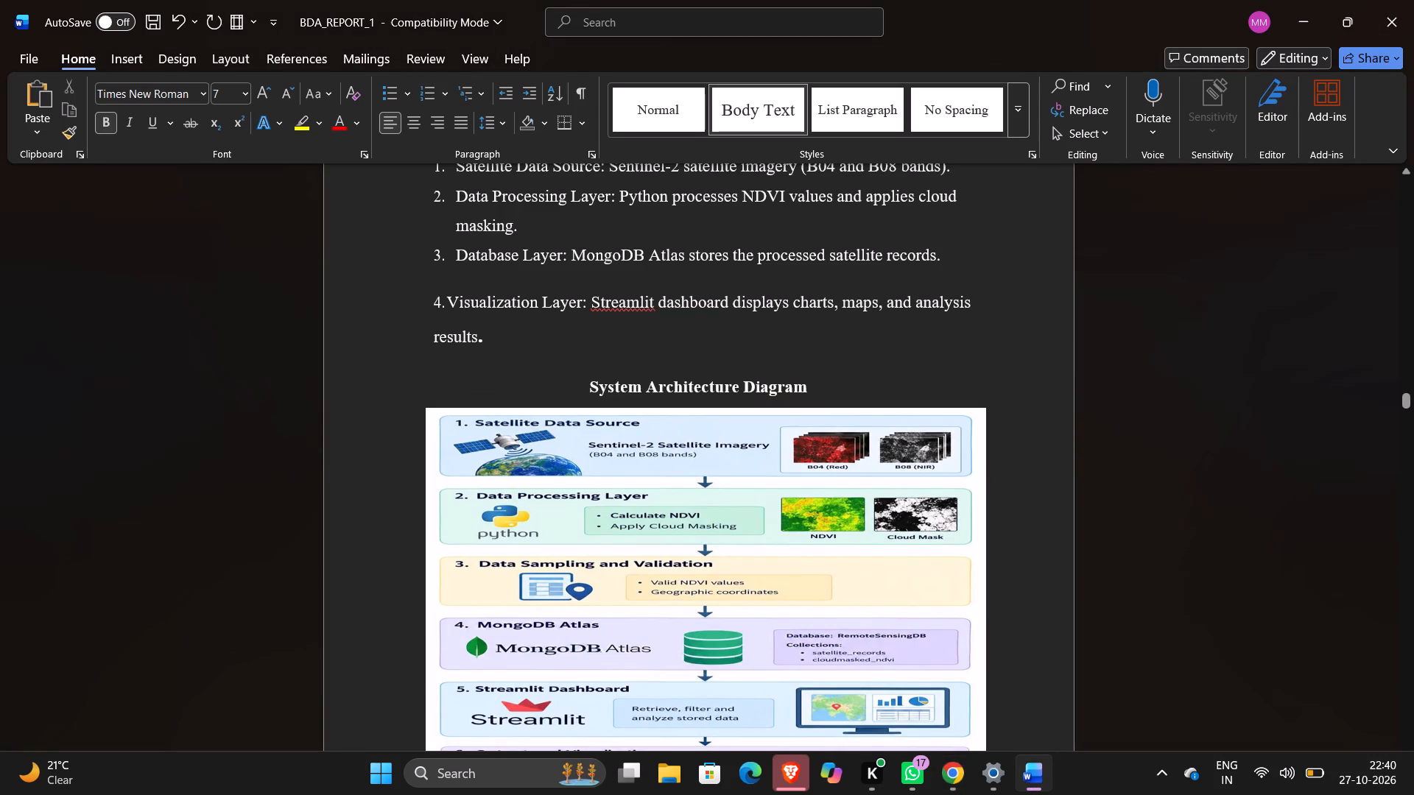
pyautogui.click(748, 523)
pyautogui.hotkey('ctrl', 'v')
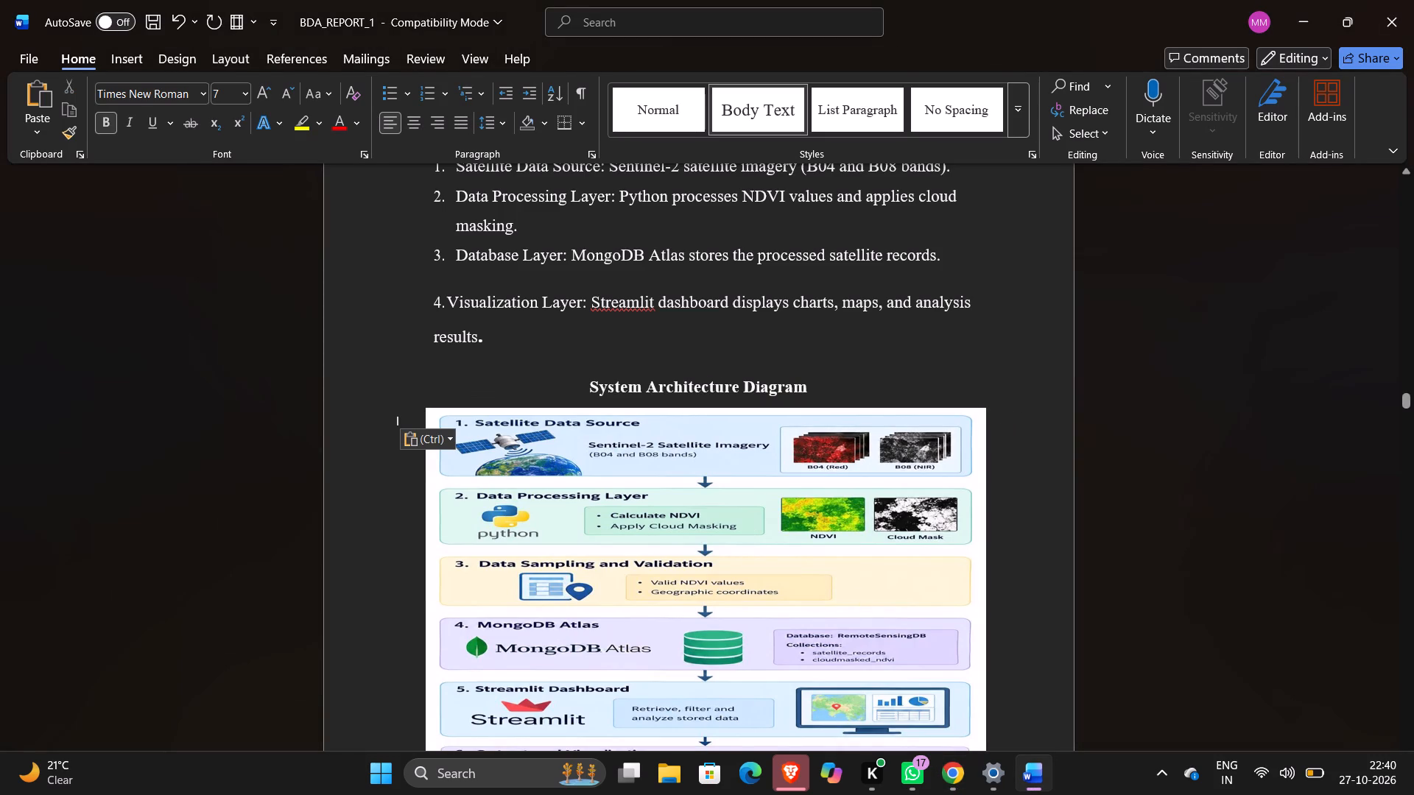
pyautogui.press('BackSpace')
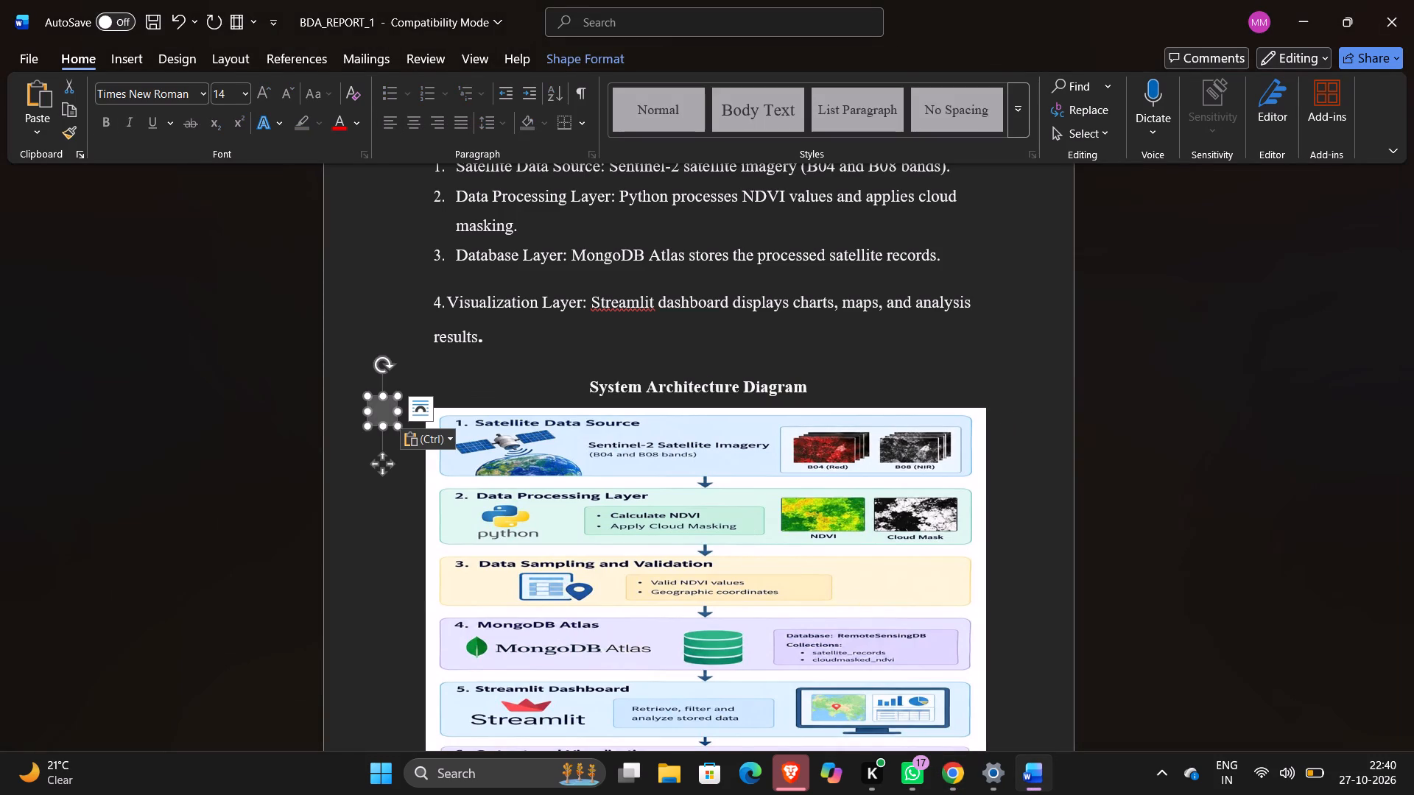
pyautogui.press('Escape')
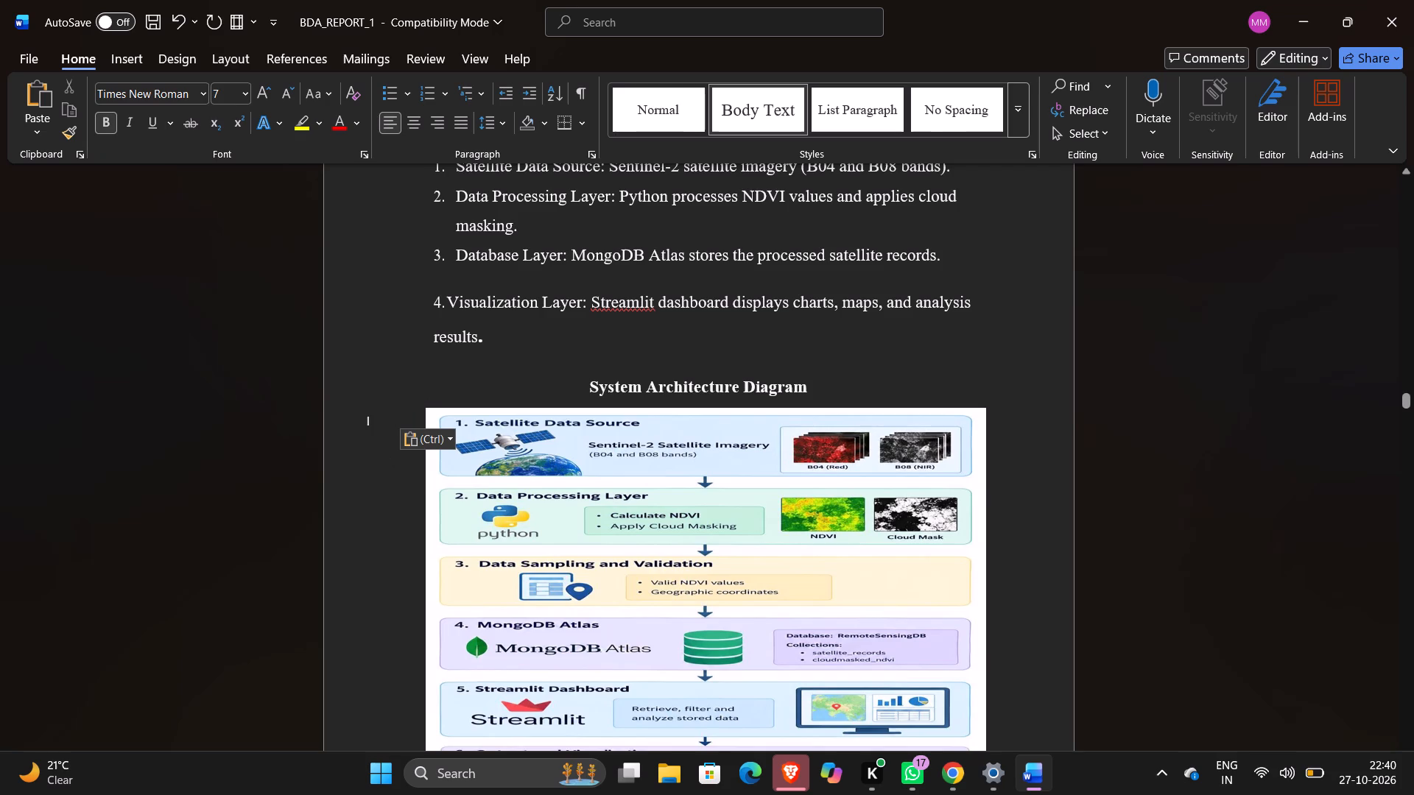
# Delete the satellite architecture picture under the System Architecture Diagram heading.
pyautogui.click(865, 582)
pyautogui.press('BackSpace')
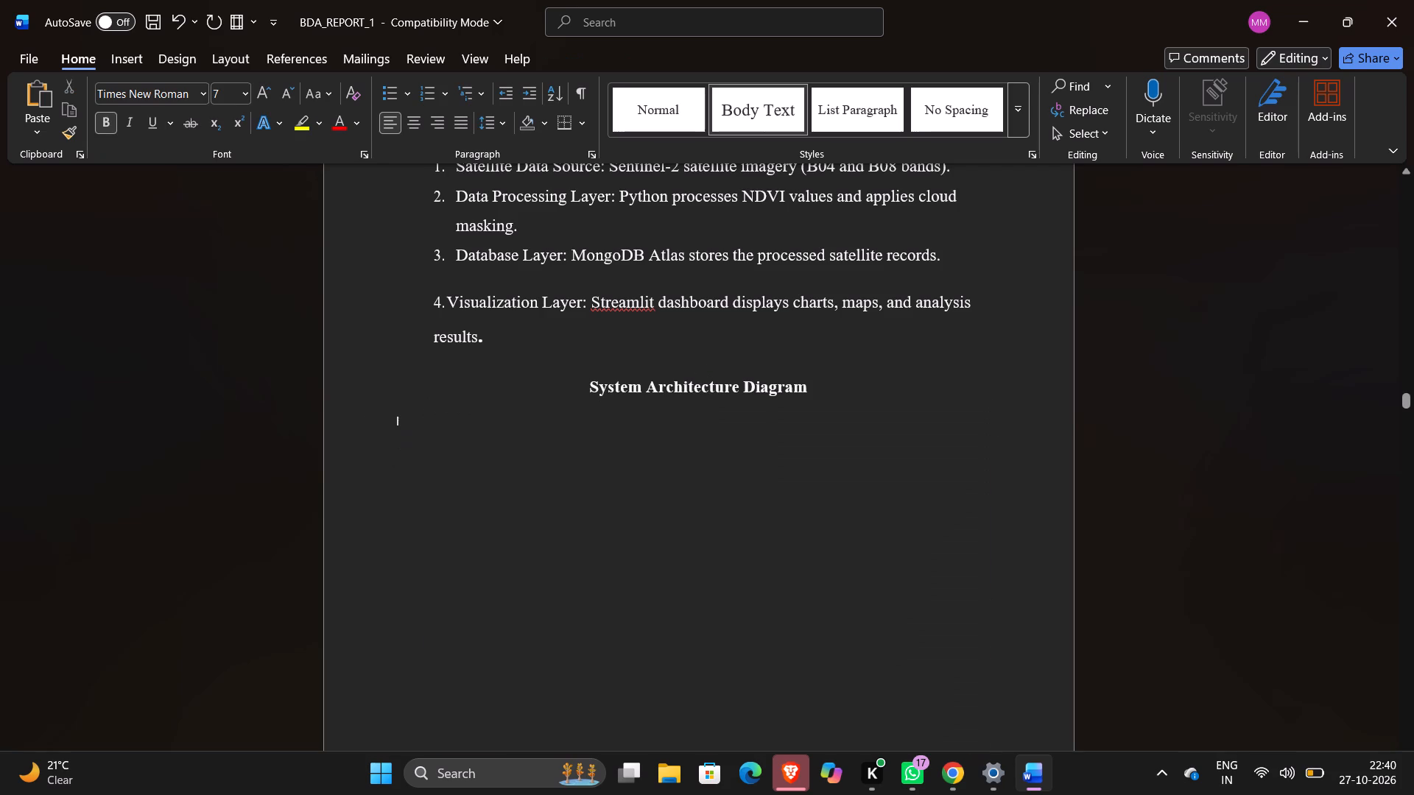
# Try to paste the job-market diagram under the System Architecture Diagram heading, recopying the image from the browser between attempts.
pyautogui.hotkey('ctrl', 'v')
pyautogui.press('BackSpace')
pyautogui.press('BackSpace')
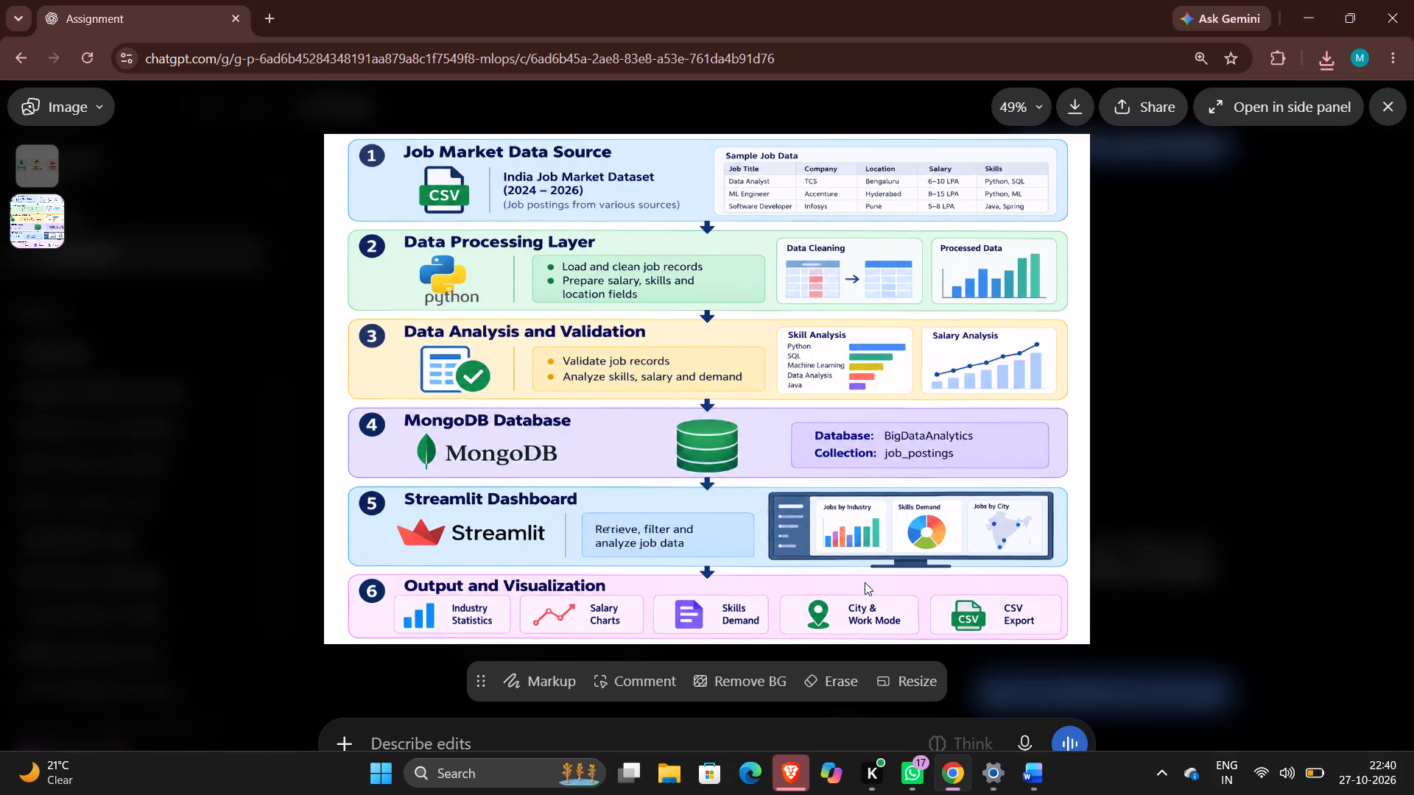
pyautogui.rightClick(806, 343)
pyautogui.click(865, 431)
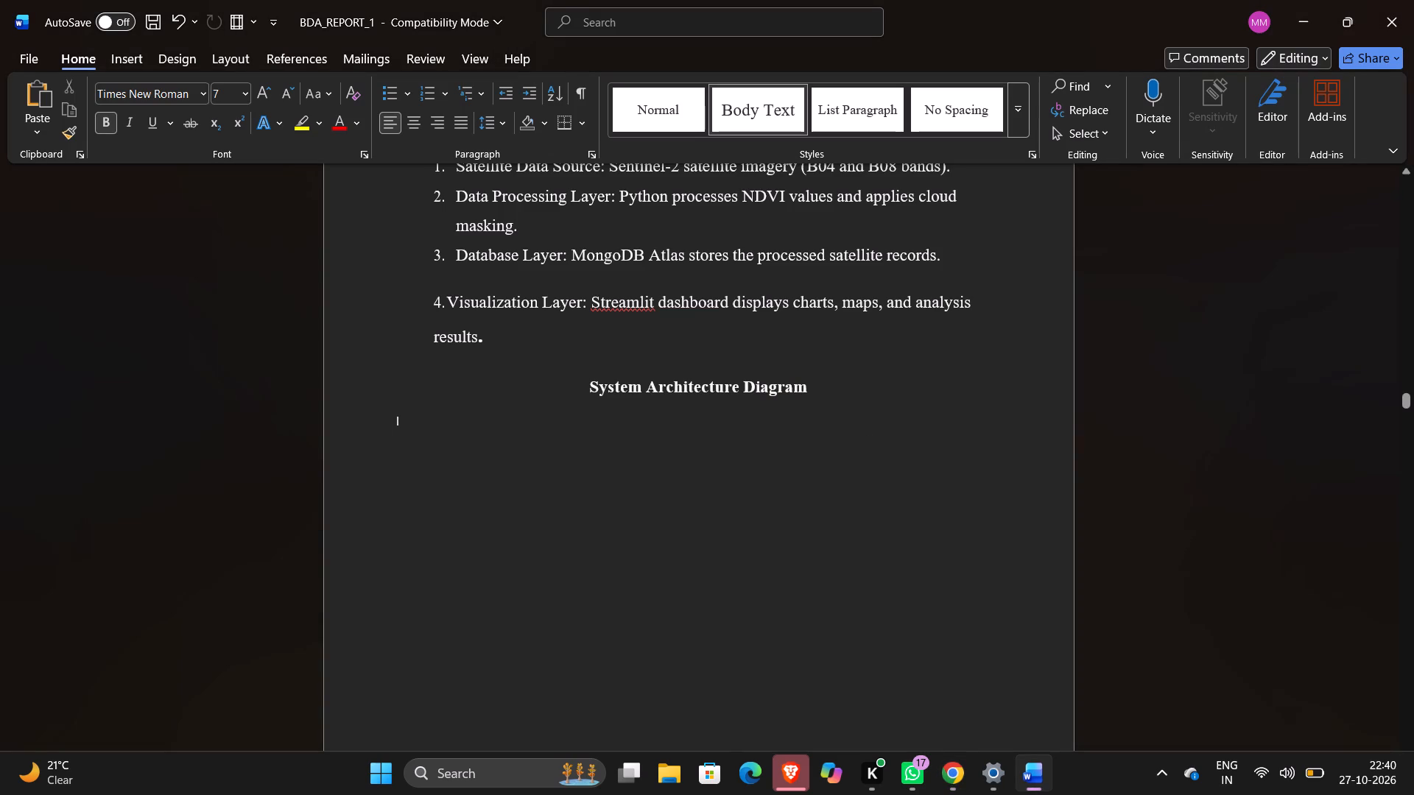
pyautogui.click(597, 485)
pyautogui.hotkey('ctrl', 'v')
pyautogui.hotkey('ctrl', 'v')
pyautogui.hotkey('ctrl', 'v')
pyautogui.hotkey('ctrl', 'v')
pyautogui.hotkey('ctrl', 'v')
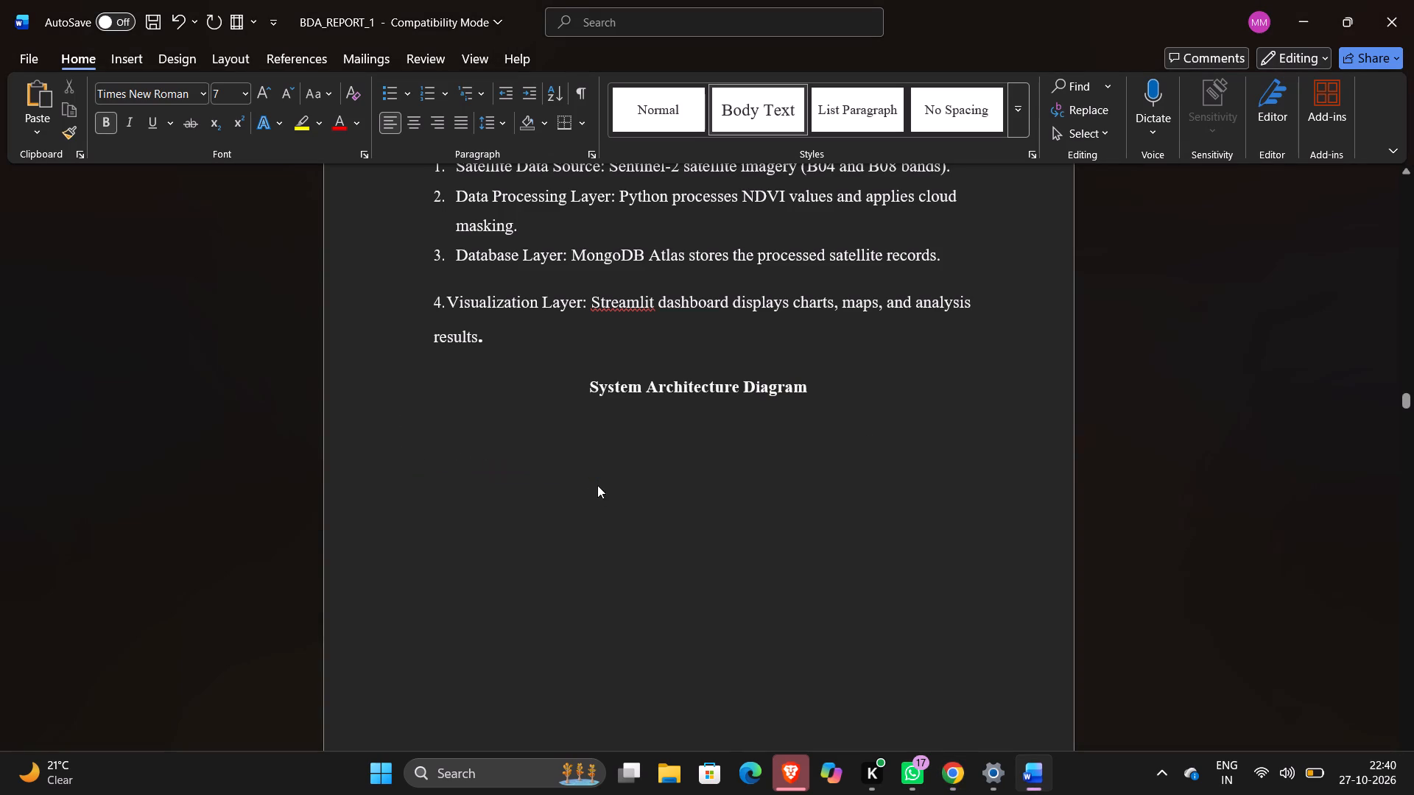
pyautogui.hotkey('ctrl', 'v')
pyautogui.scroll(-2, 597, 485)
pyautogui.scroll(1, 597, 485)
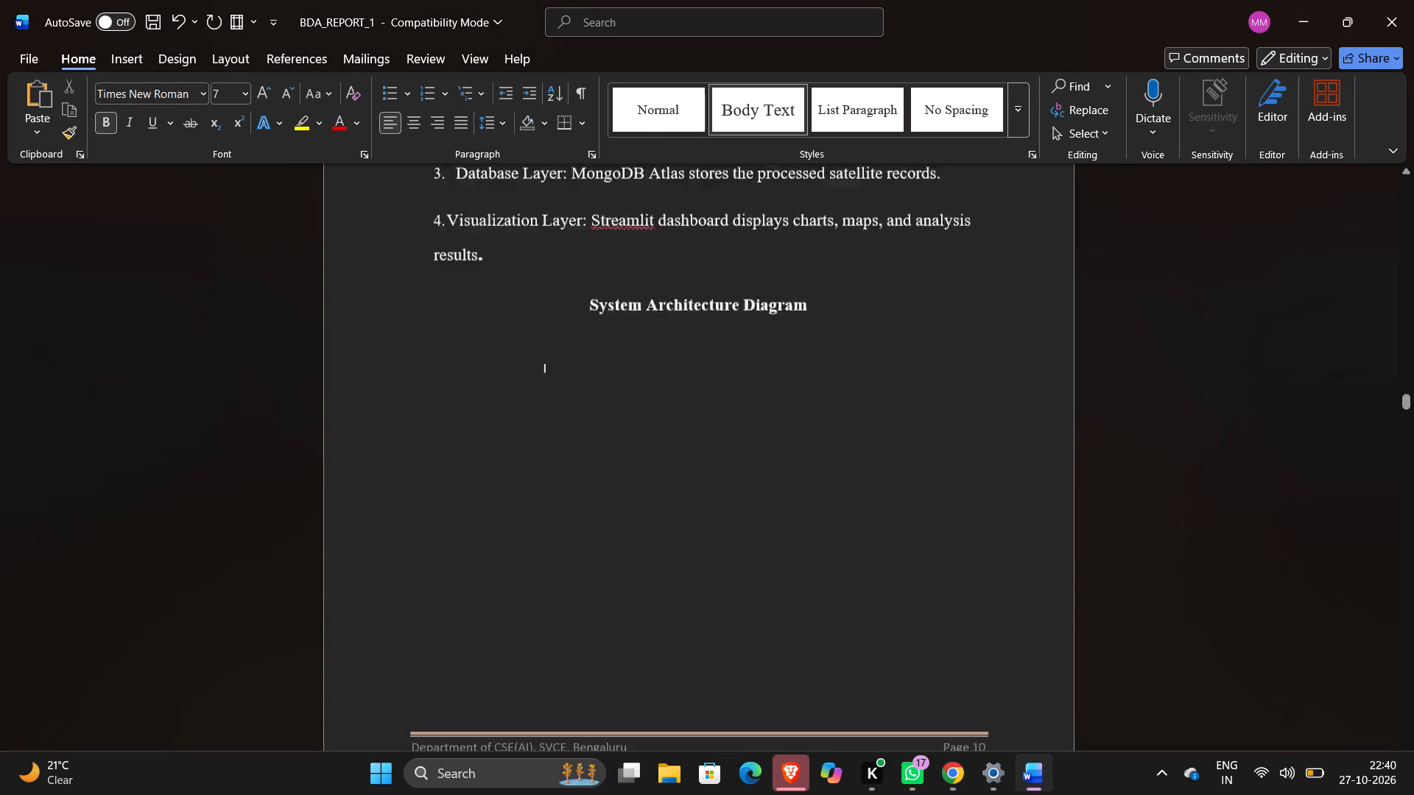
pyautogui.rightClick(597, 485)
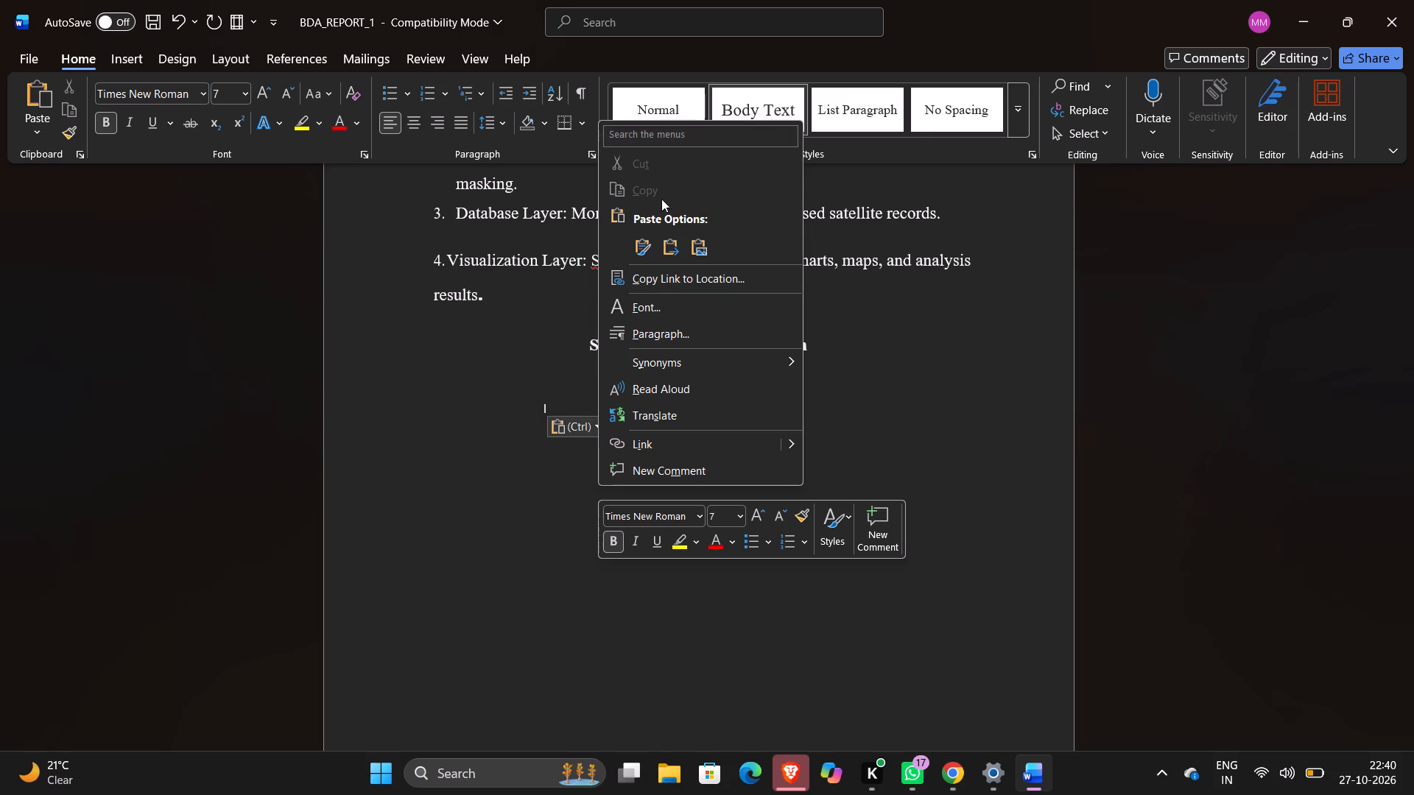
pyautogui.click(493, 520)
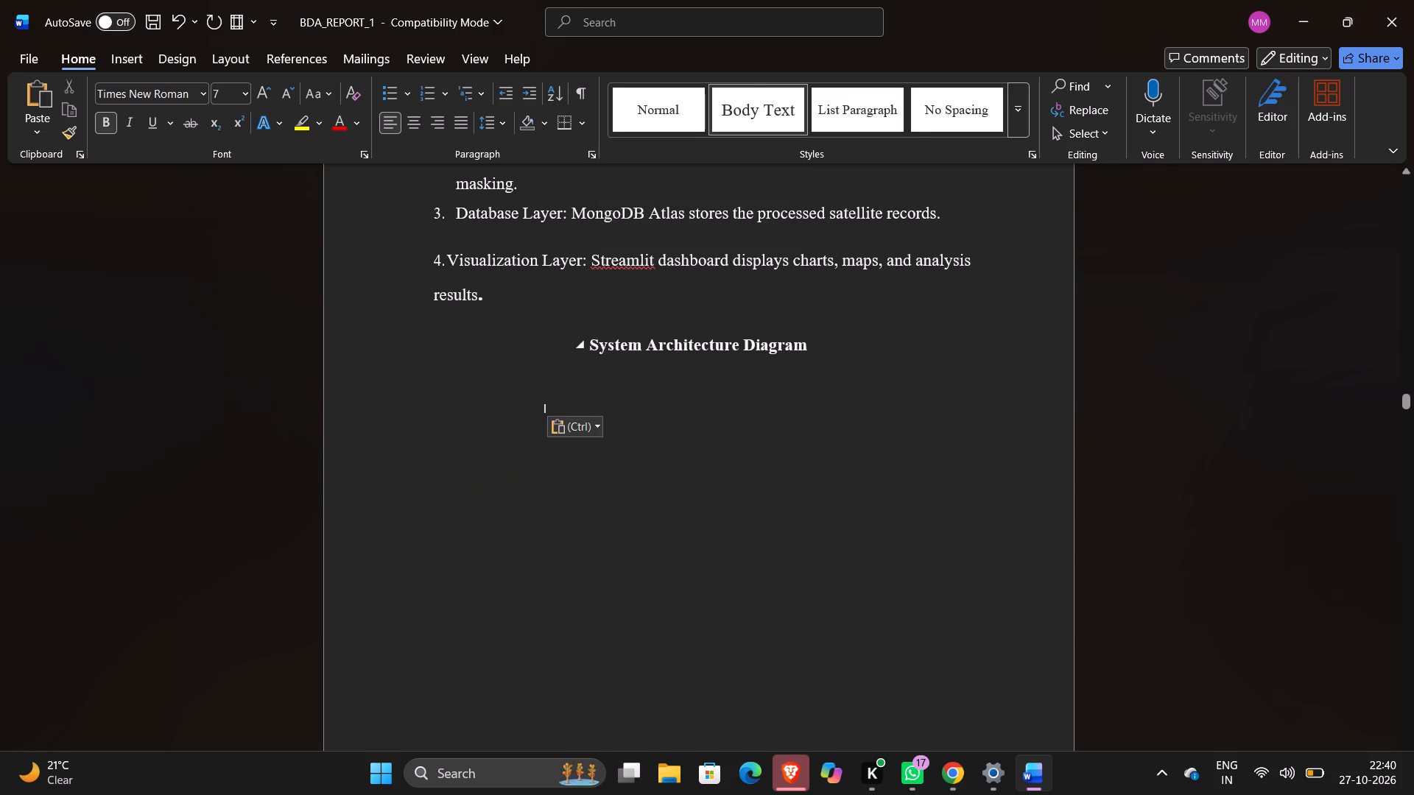
# Remove the indentation before the System Architecture Diagram heading and join it to the end of the Visualization Layer text.
pyautogui.click(608, 333)
pyautogui.click(595, 313)
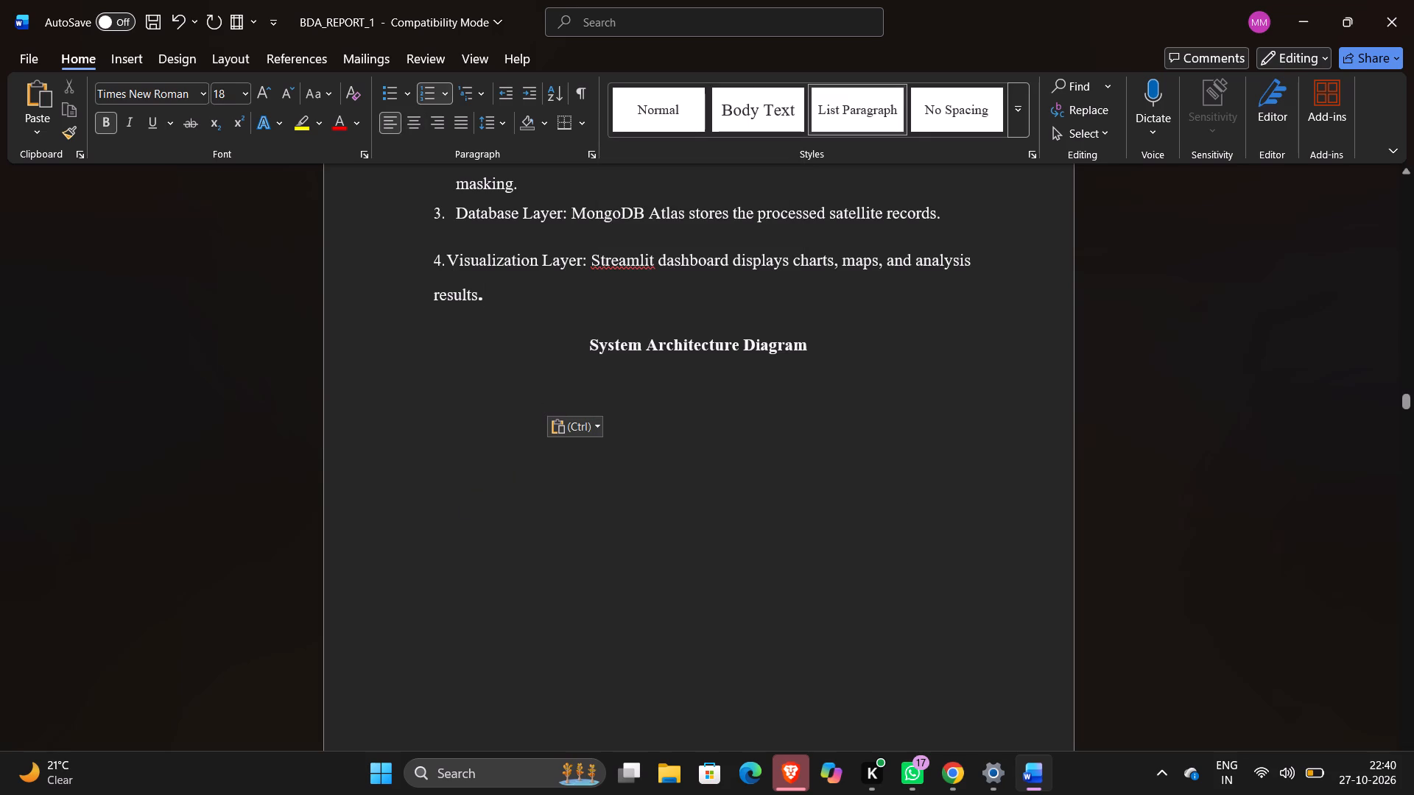
pyautogui.press('Left')
pyautogui.press('Right')
pyautogui.press('Down')
pyautogui.press('BackSpace')
pyautogui.press('BackSpace')
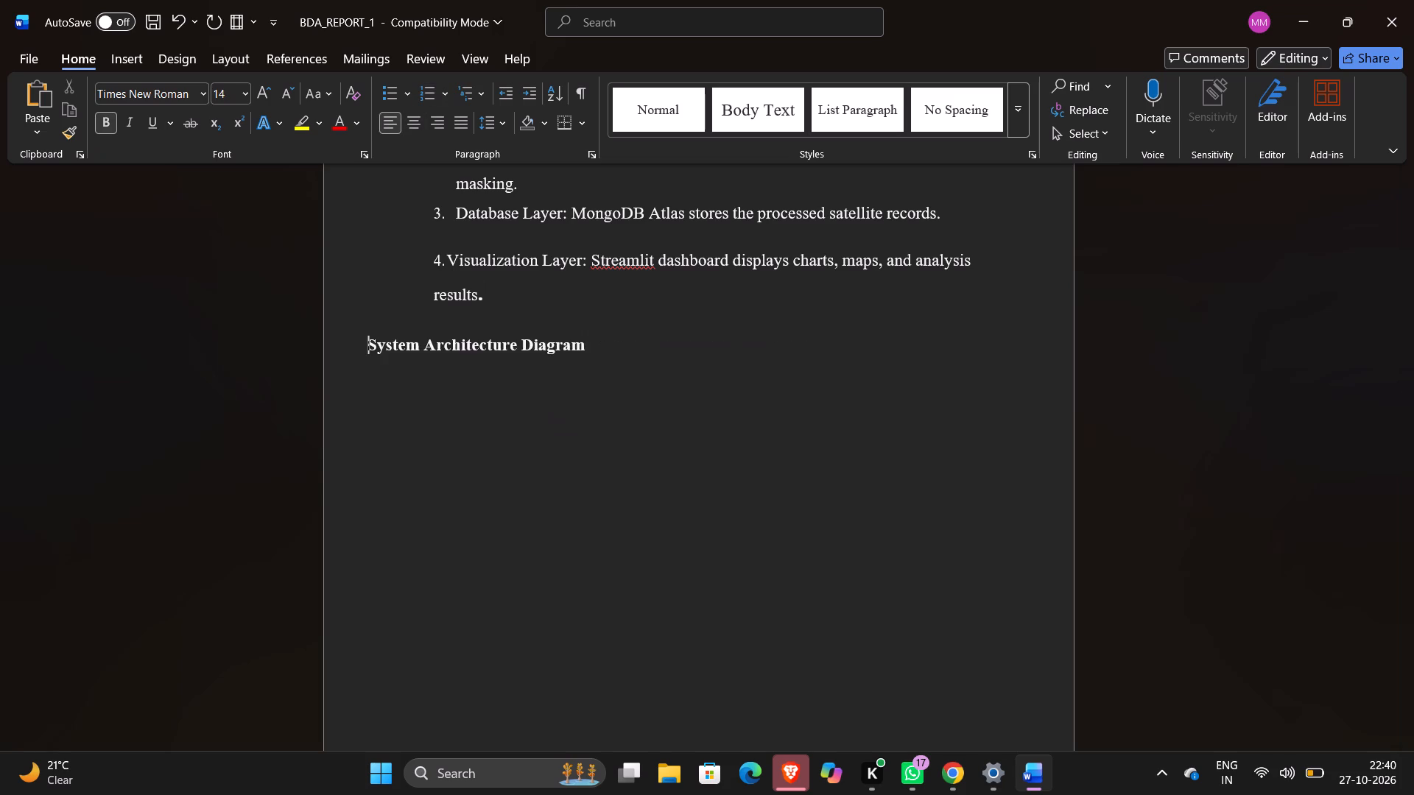
pyautogui.press('BackSpace')
# Insert the Job Market Analysis Flowchart picture from the Downloads folder below the System Architecture Diagram text.
pyautogui.click(555, 527)
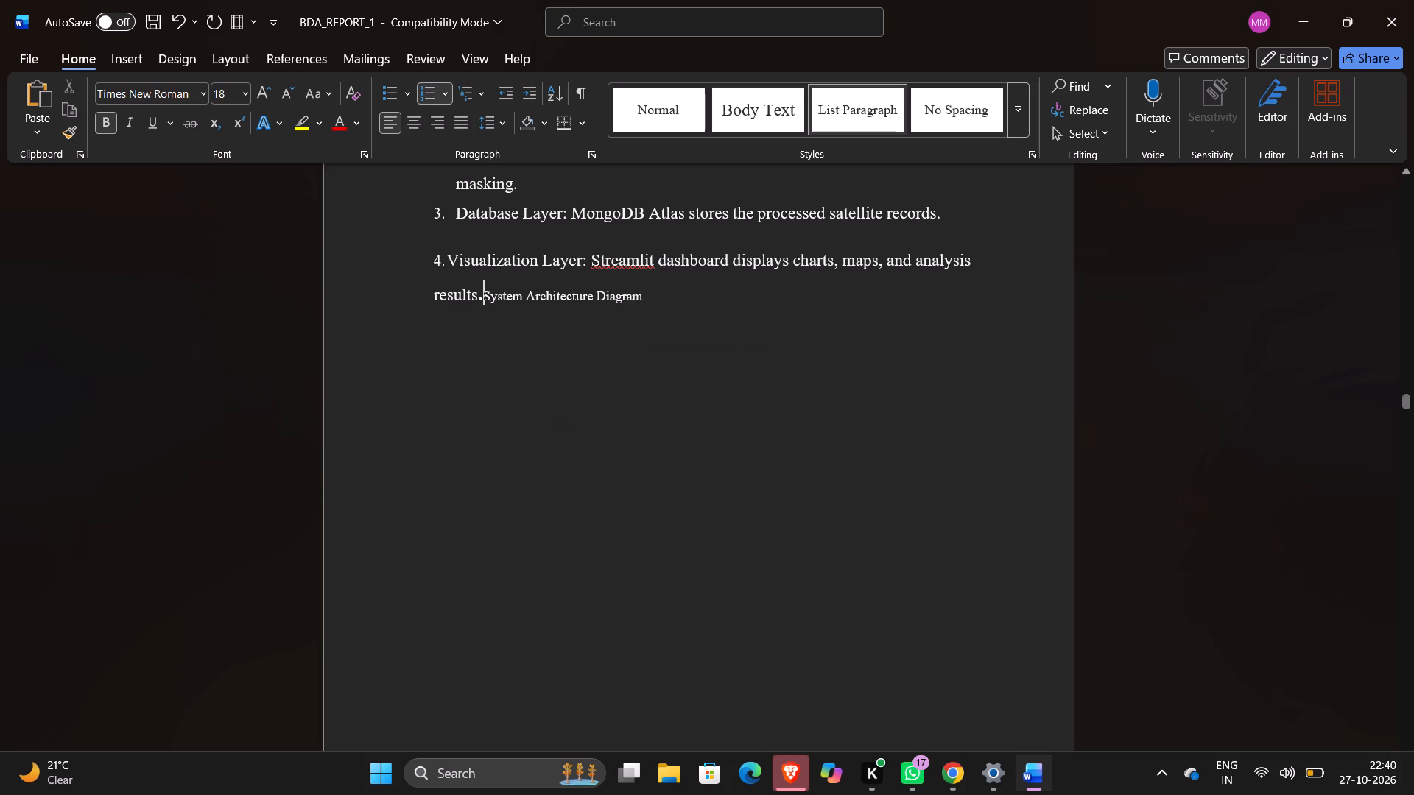
pyautogui.rightClick(555, 527)
pyautogui.click(960, 592)
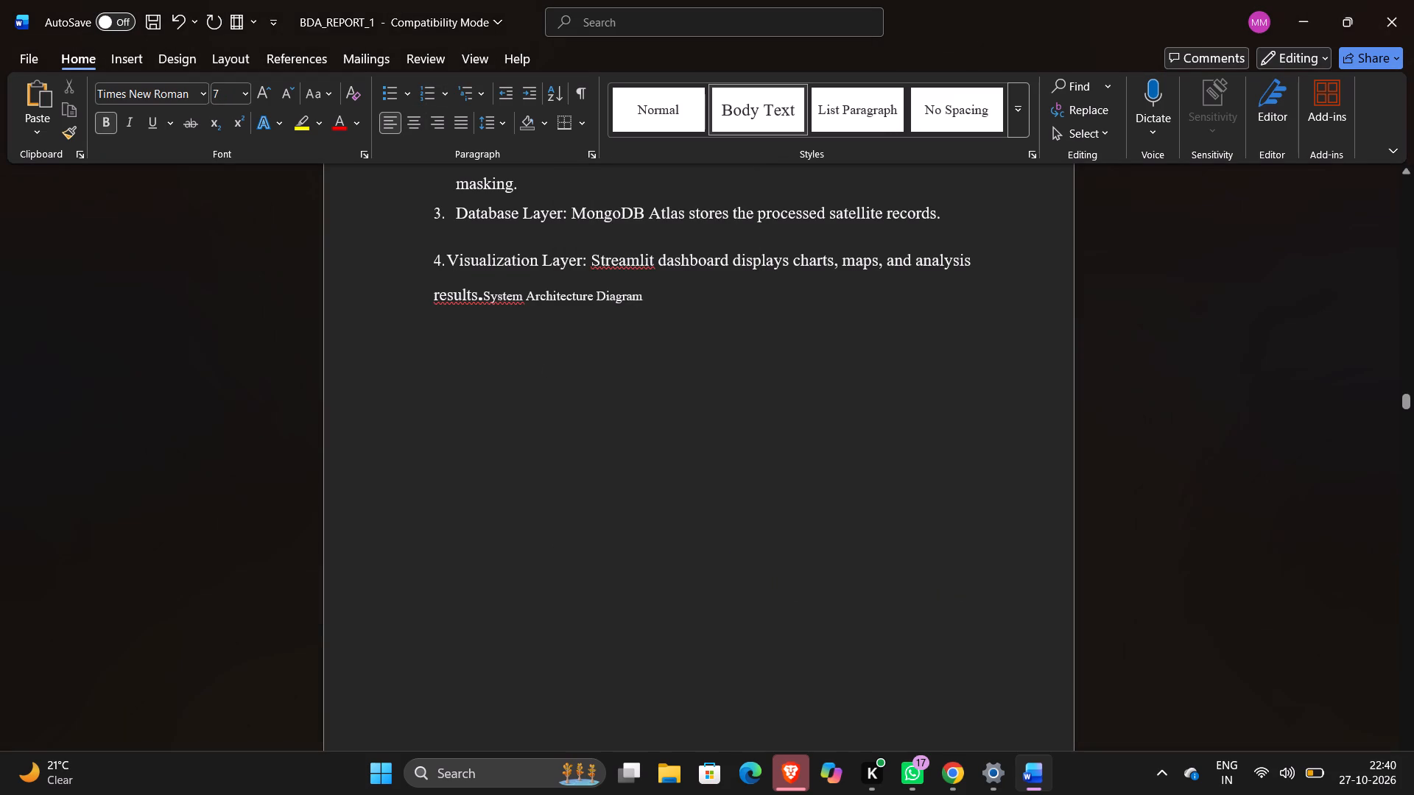
pyautogui.click(139, 58)
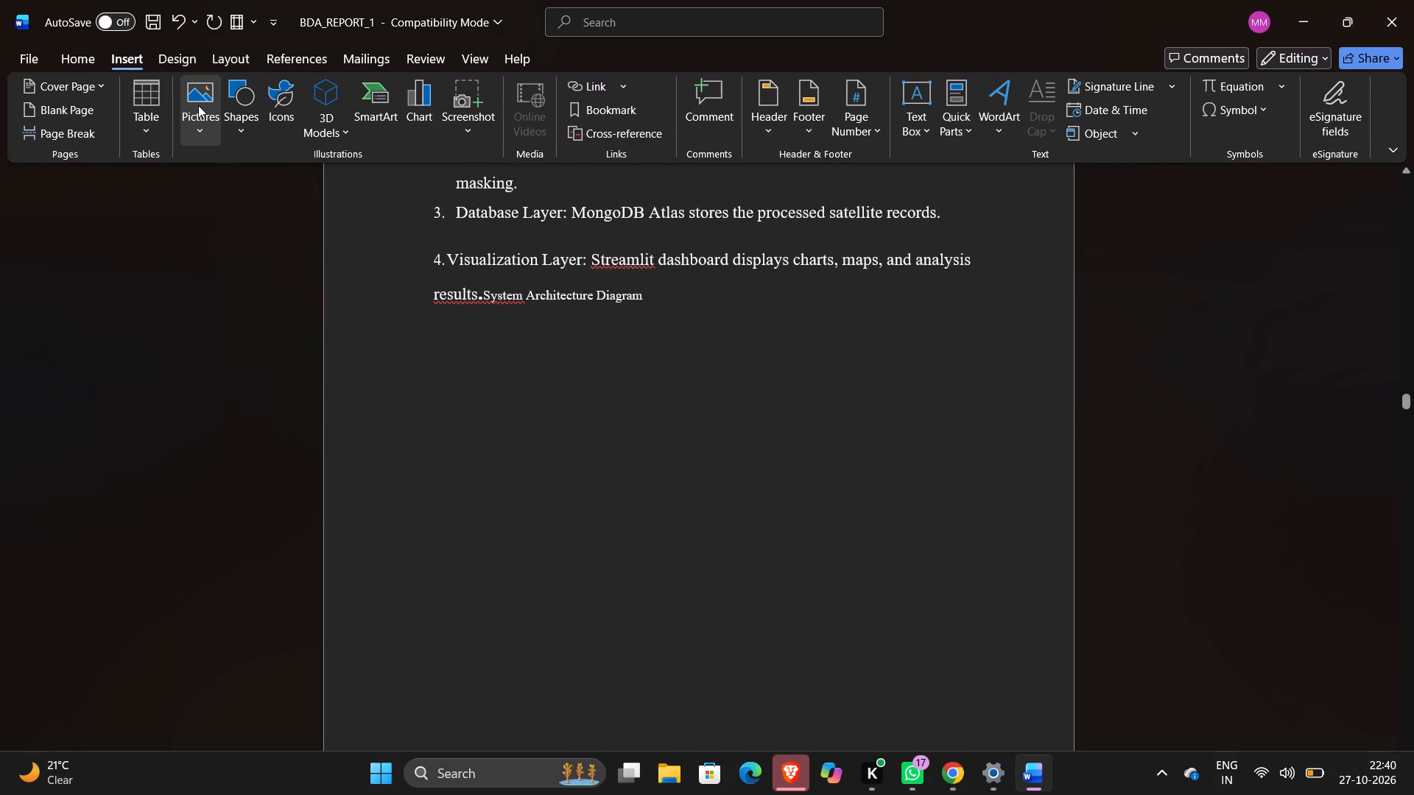
pyautogui.click(198, 105)
pyautogui.click(242, 199)
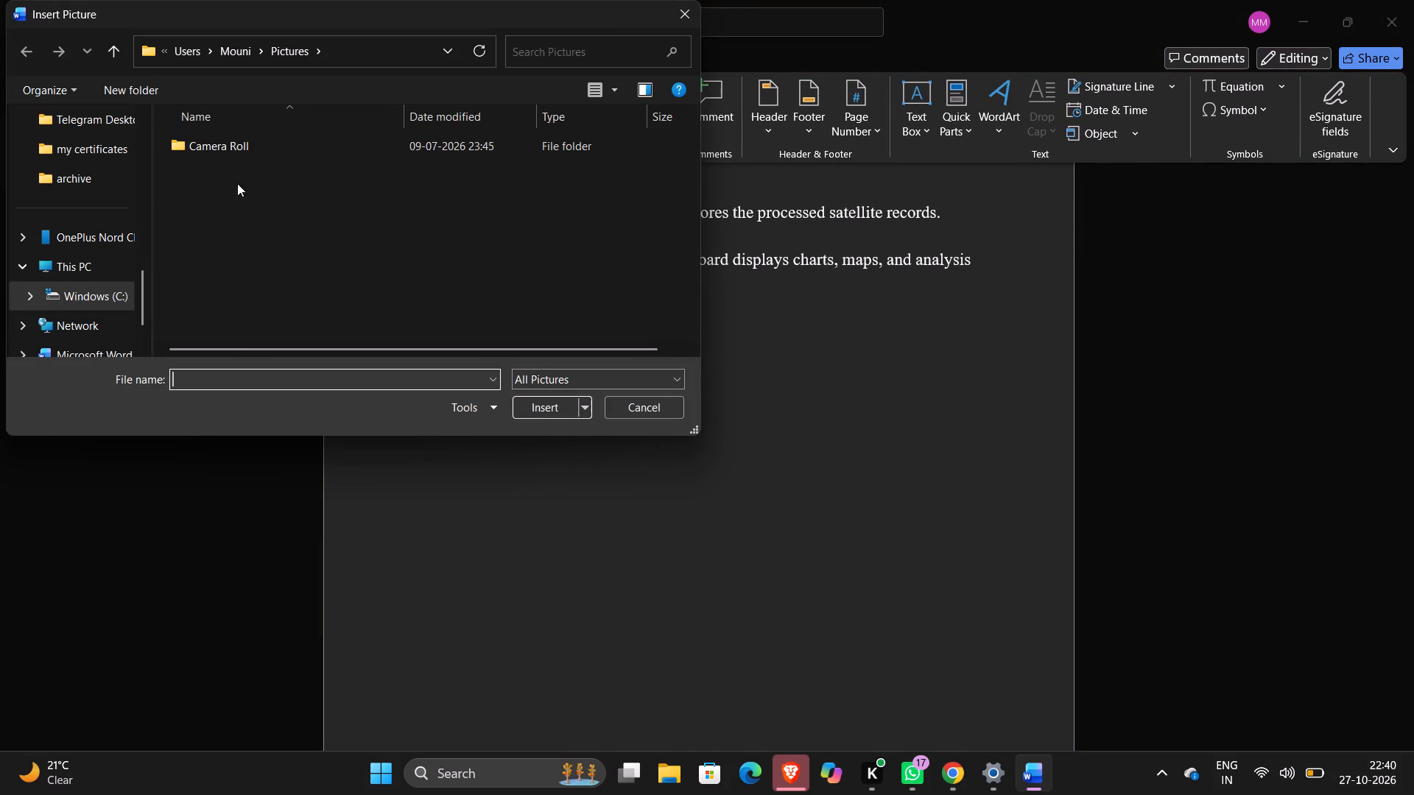
pyautogui.scroll(1, 81, 227)
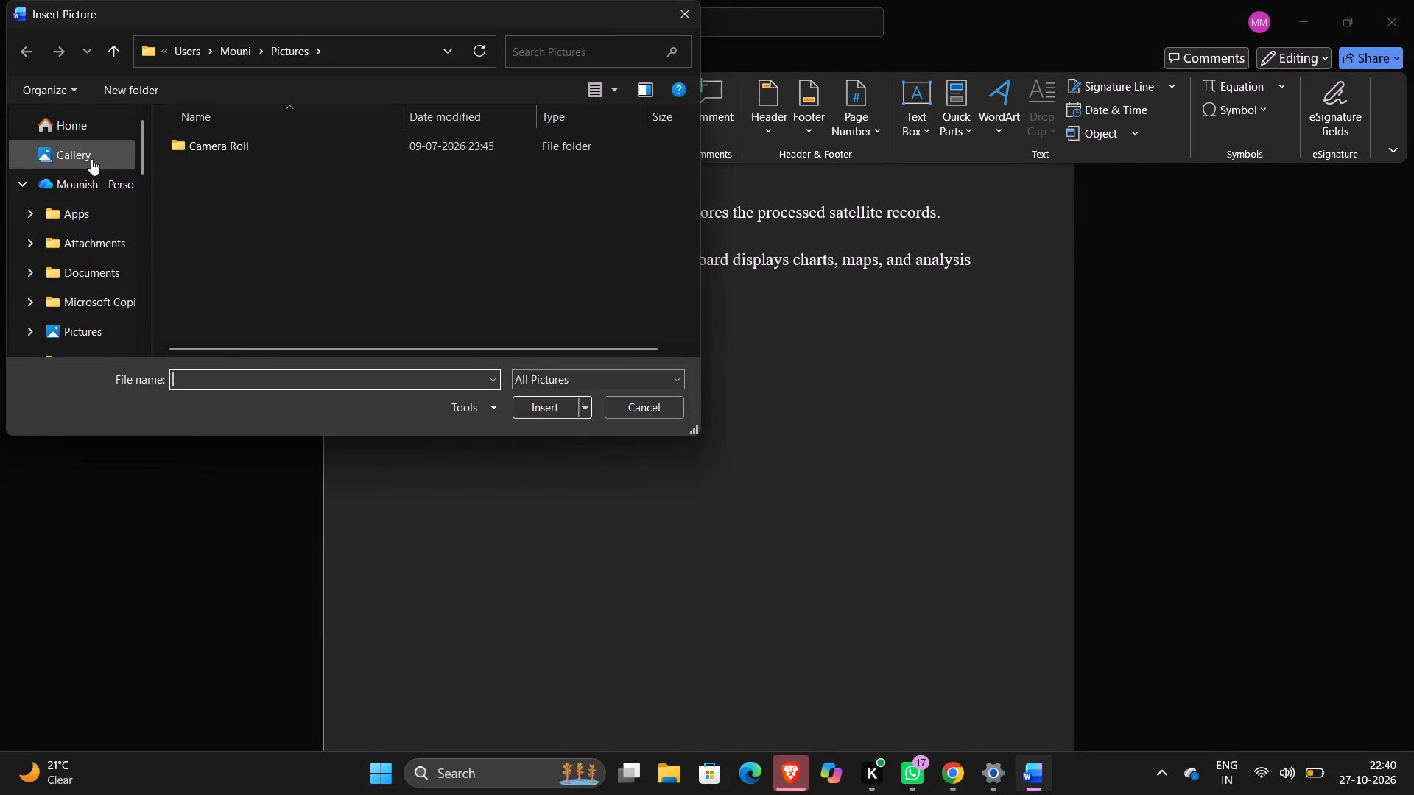
pyautogui.scroll(2, 96, 241)
pyautogui.scroll(-1, 96, 241)
pyautogui.scroll(1, 96, 241)
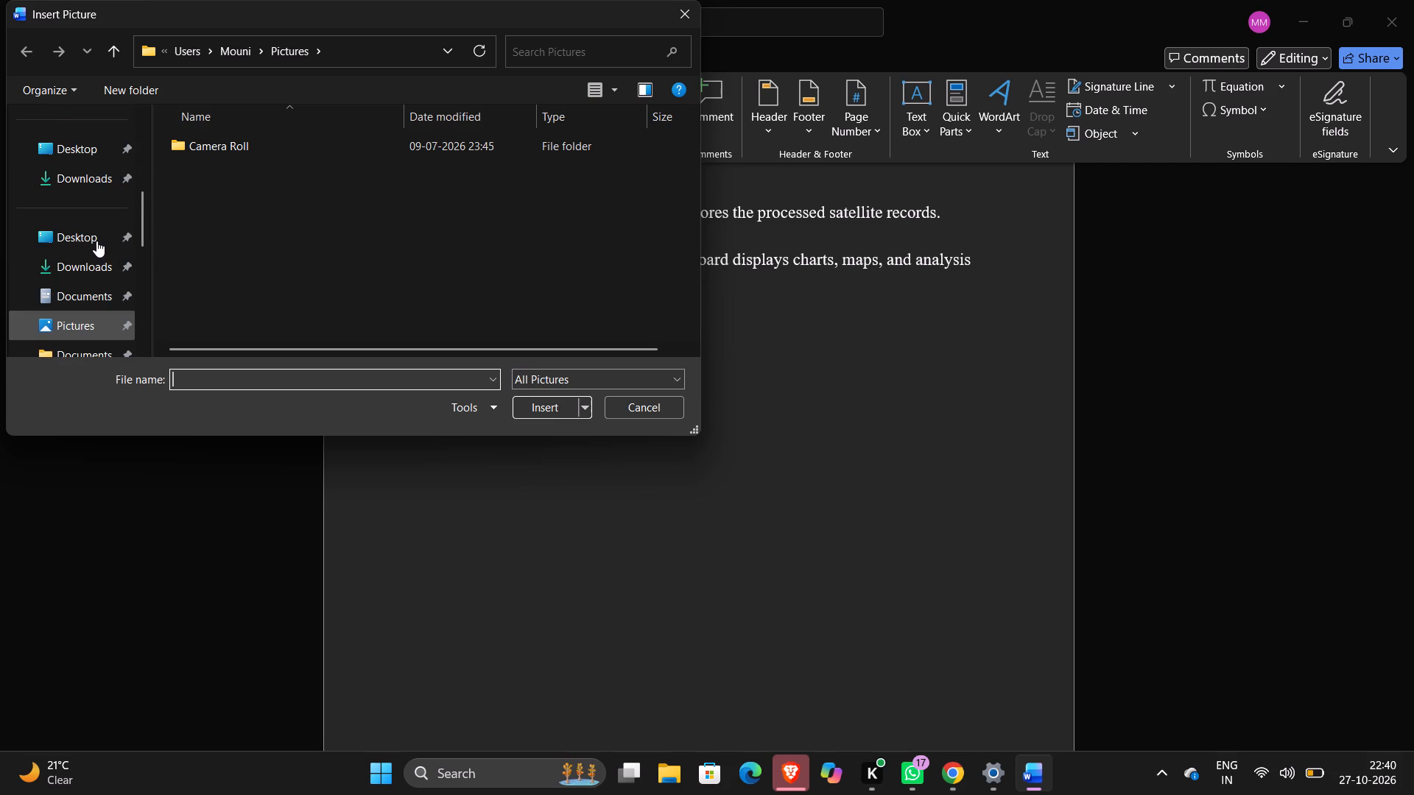
pyautogui.doubleClick(88, 255)
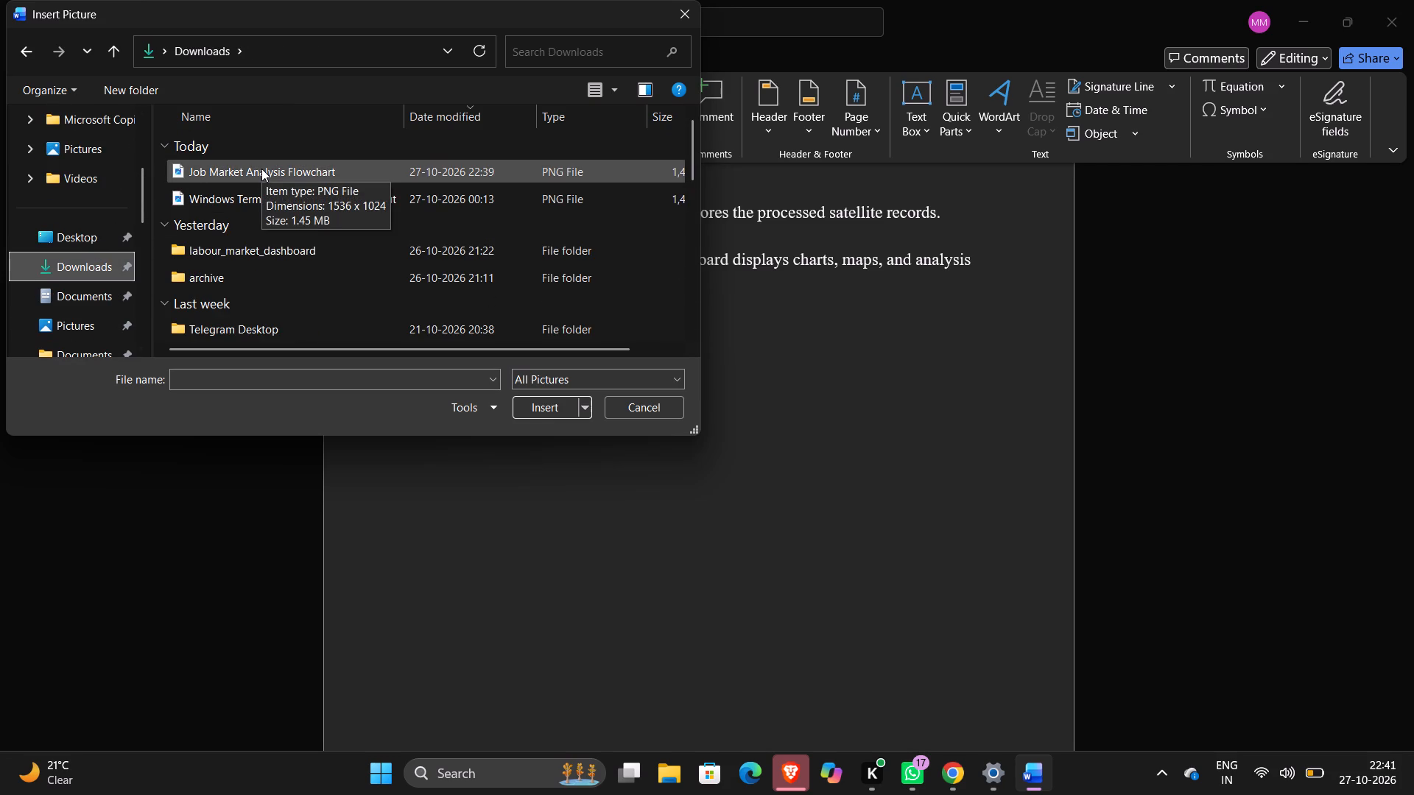
pyautogui.doubleClick(261, 169)
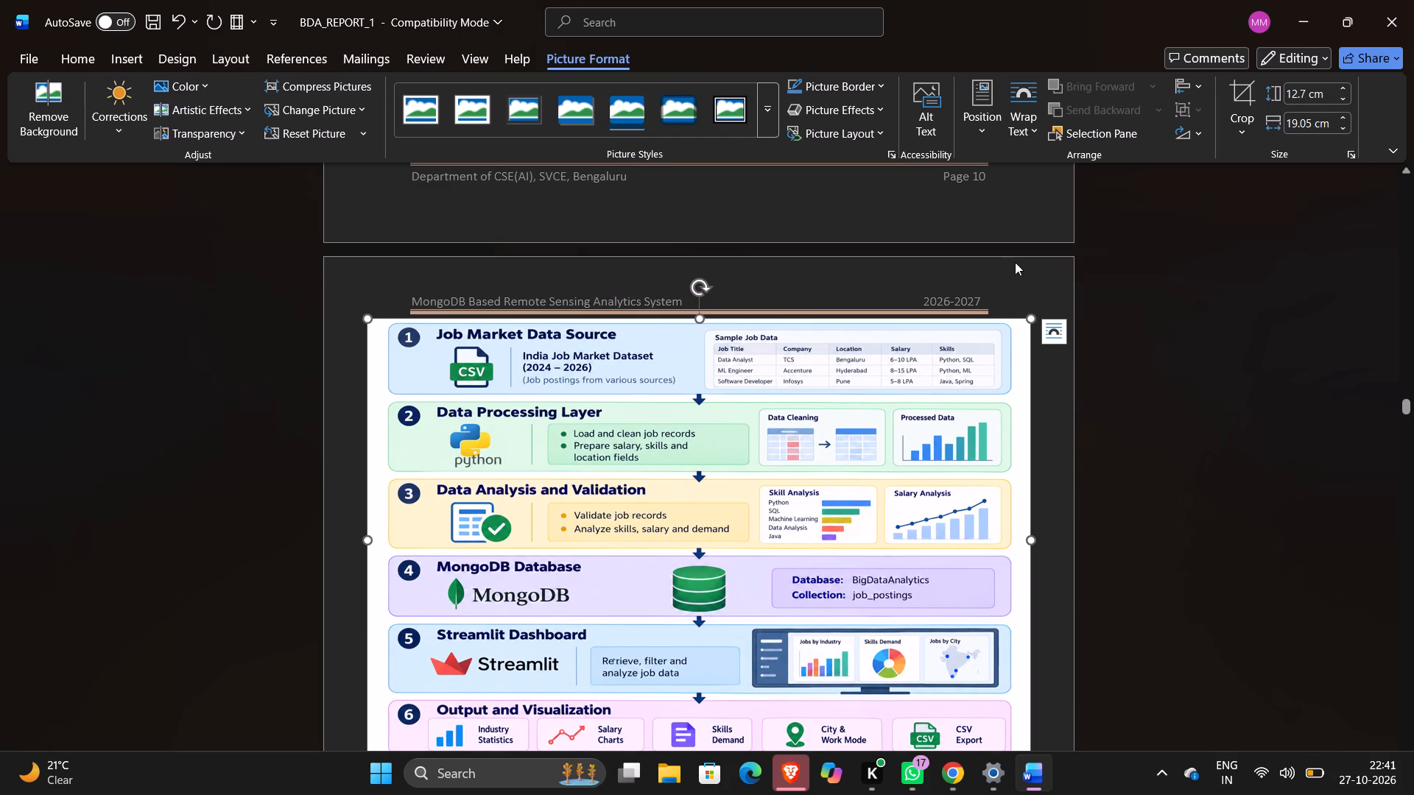
# Shrink the inserted flowchart proportionally to about 9.26 cm high and 13.89 cm wide so it fits below the architecture text.
pyautogui.moveTo(1034, 318); pyautogui.dragTo(928, 401)
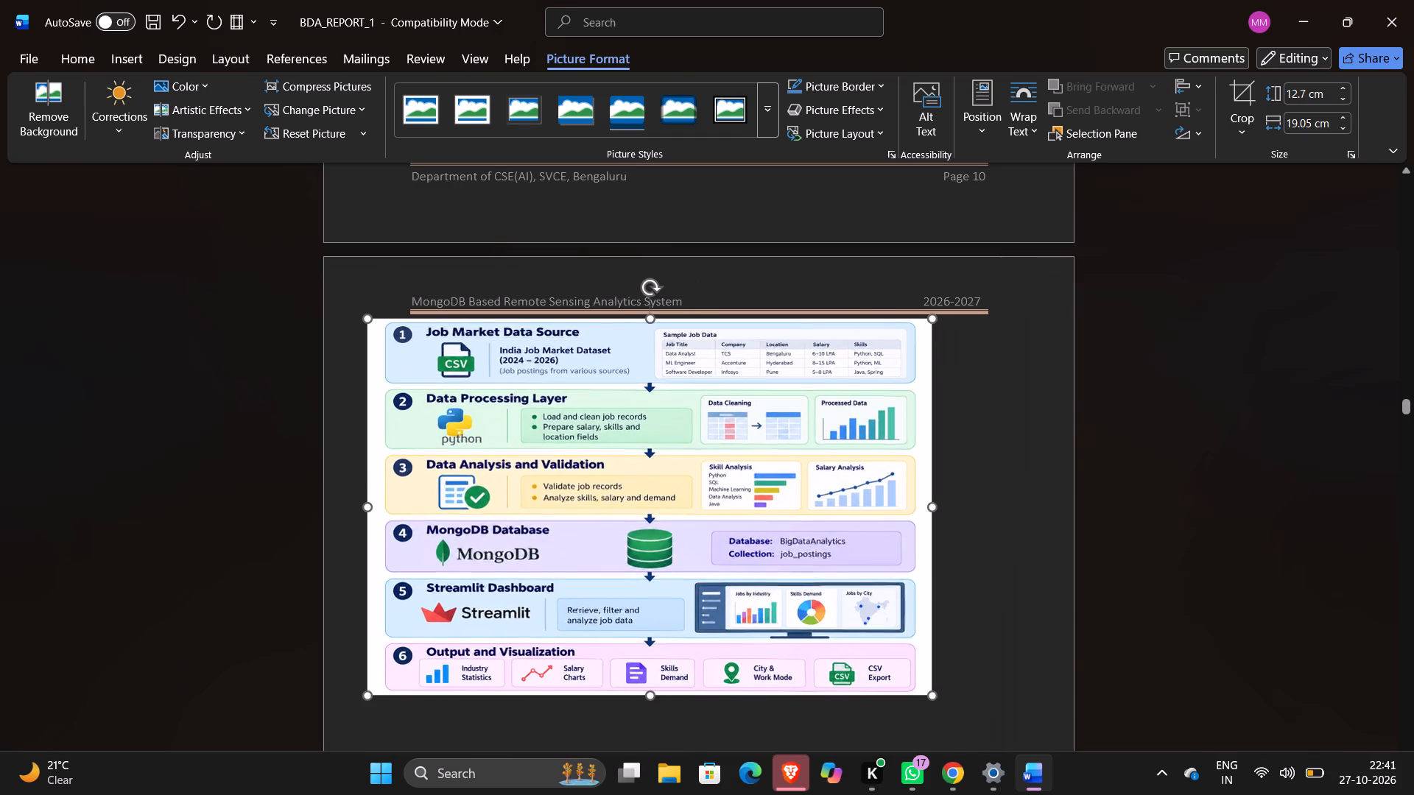
pyautogui.moveTo(928, 401); pyautogui.dragTo(924, 403)
pyautogui.scroll(2, 924, 403)
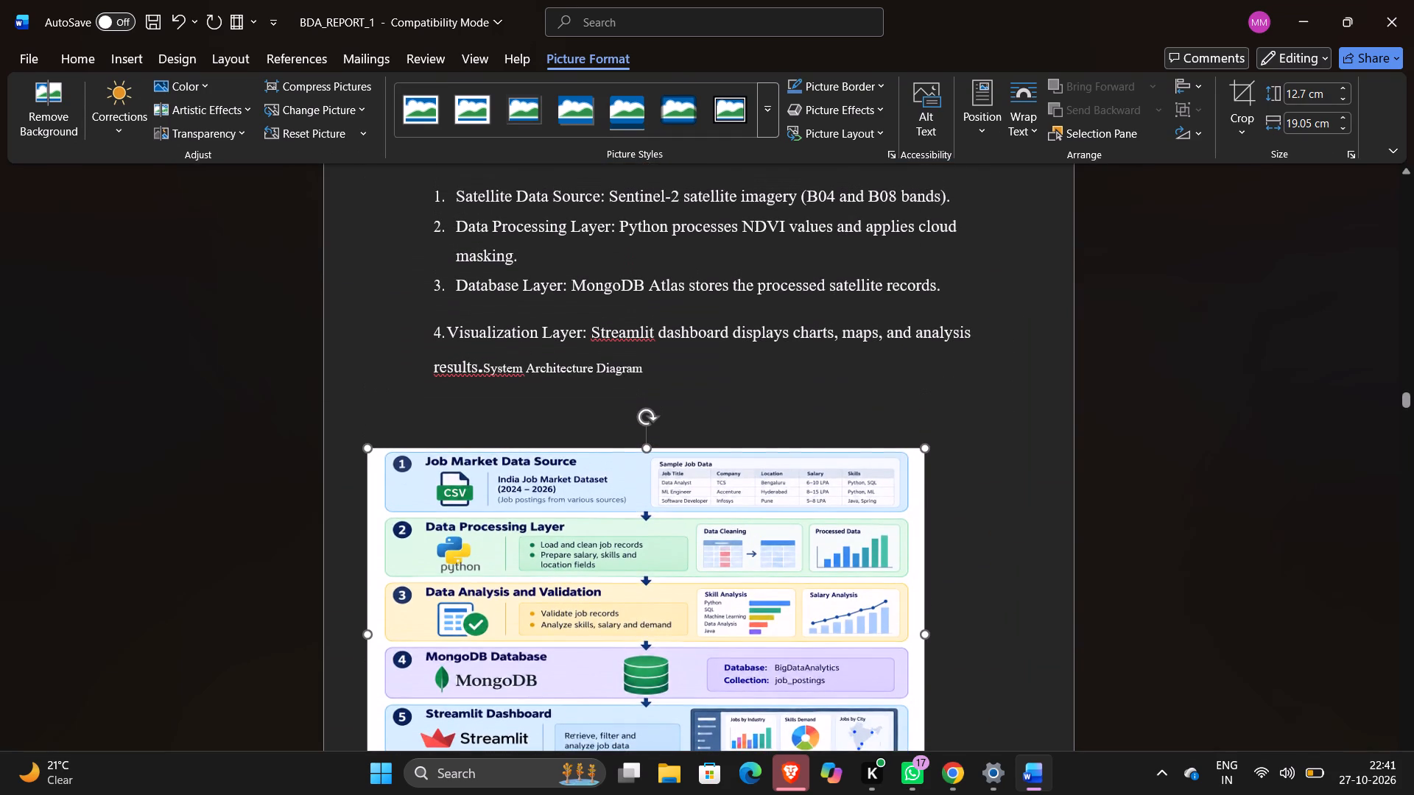
pyautogui.moveTo(924, 446); pyautogui.dragTo(860, 506)
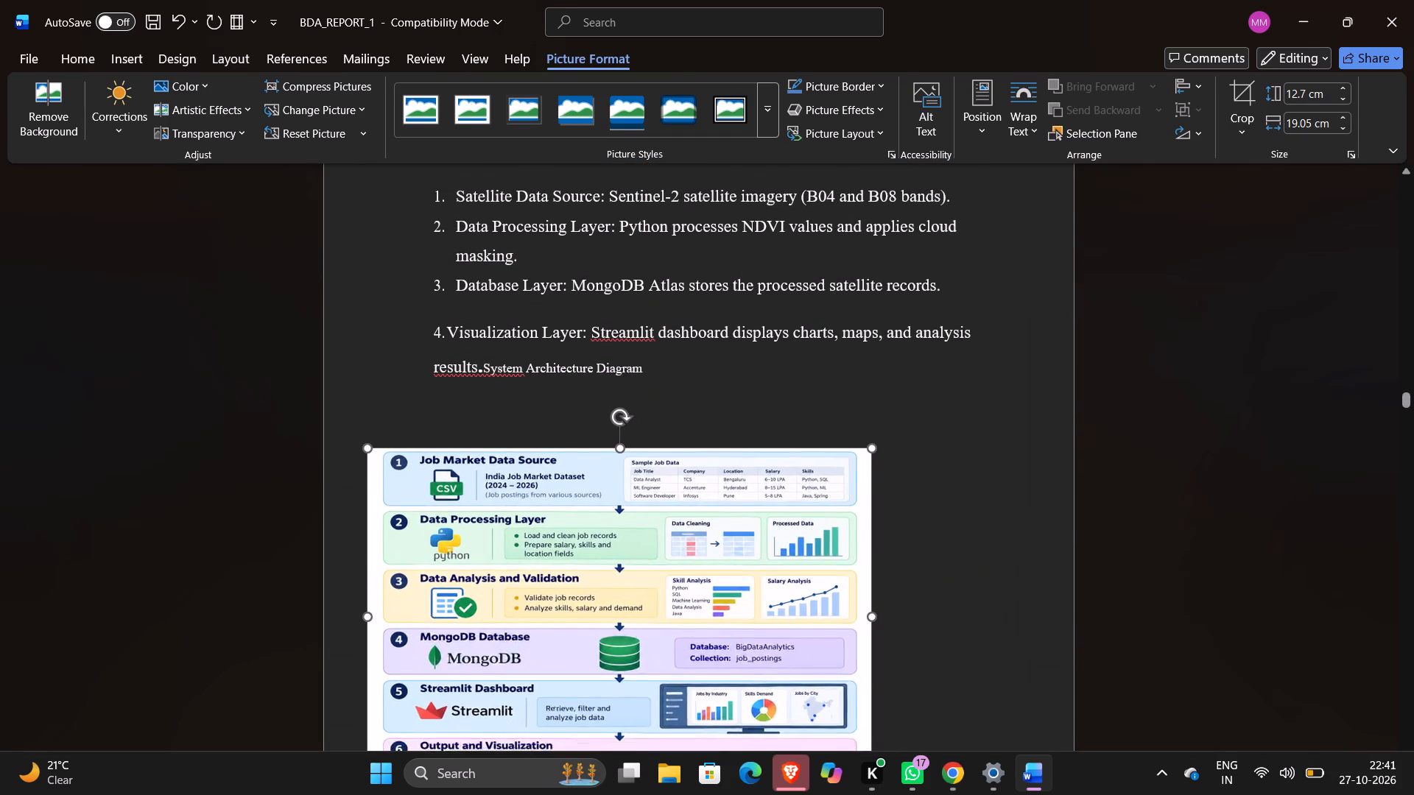
pyautogui.moveTo(860, 506); pyautogui.dragTo(851, 511)
# Try centre and right alignment on the flowchart's paragraph, and set it to justified.
pyautogui.click(636, 546)
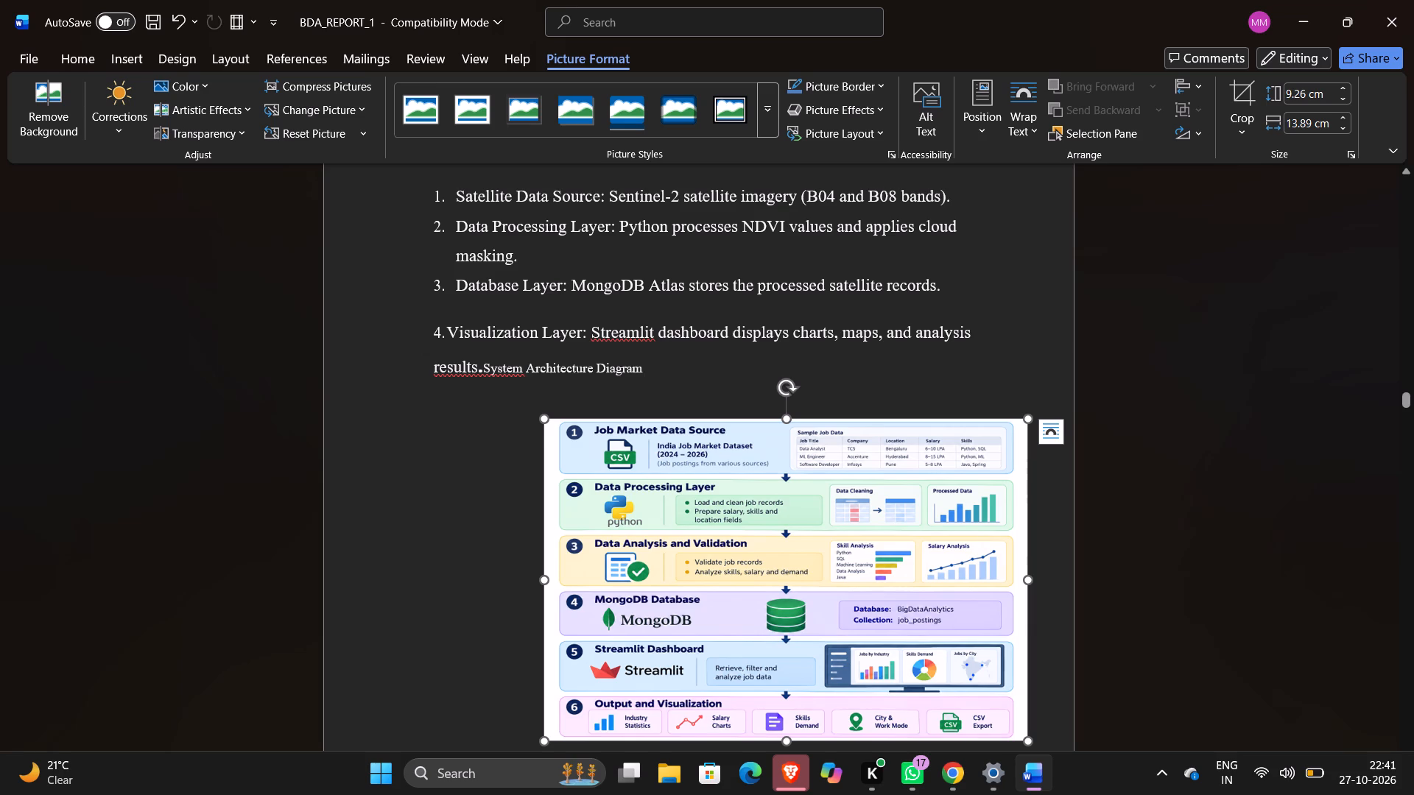
pyautogui.click(85, 58)
pyautogui.click(415, 127)
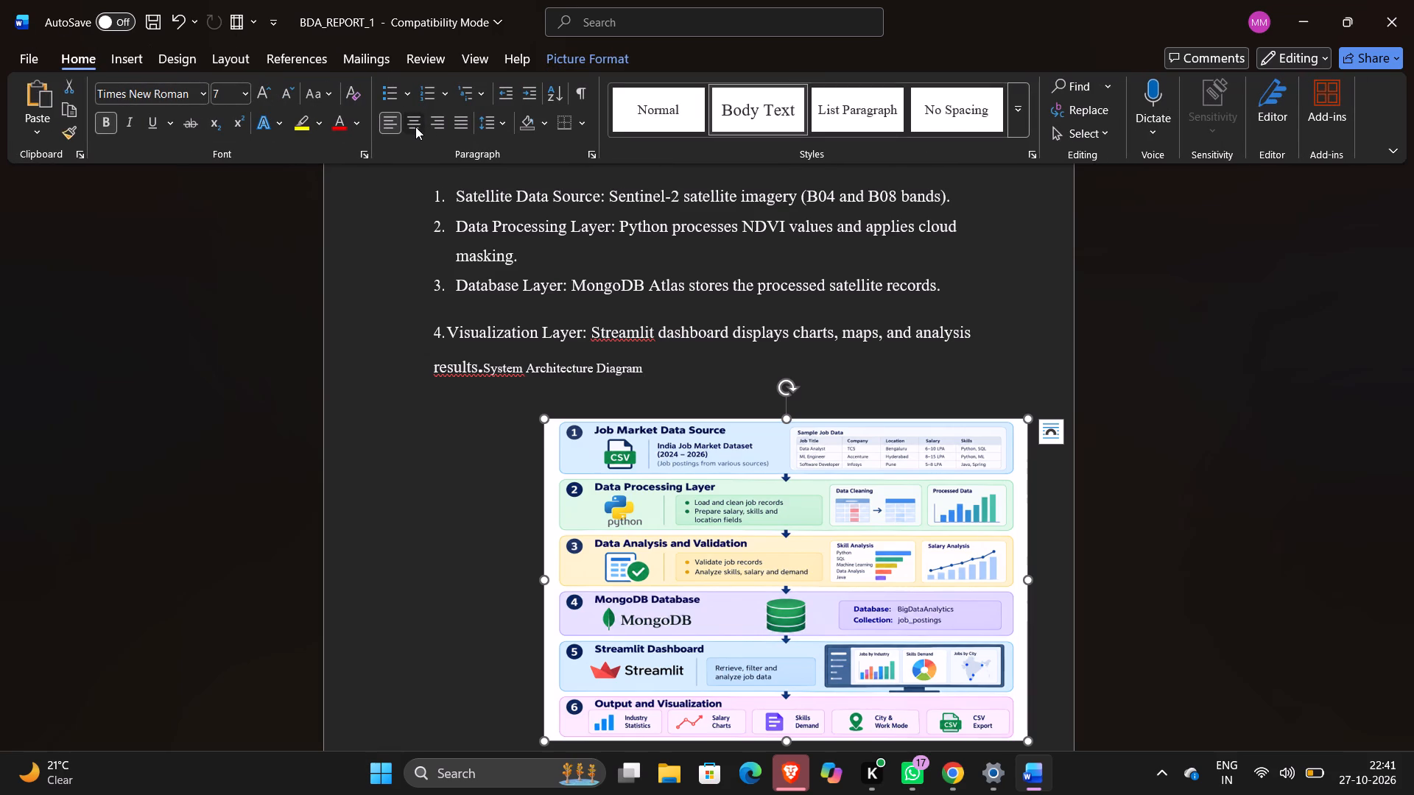
pyautogui.click(415, 127)
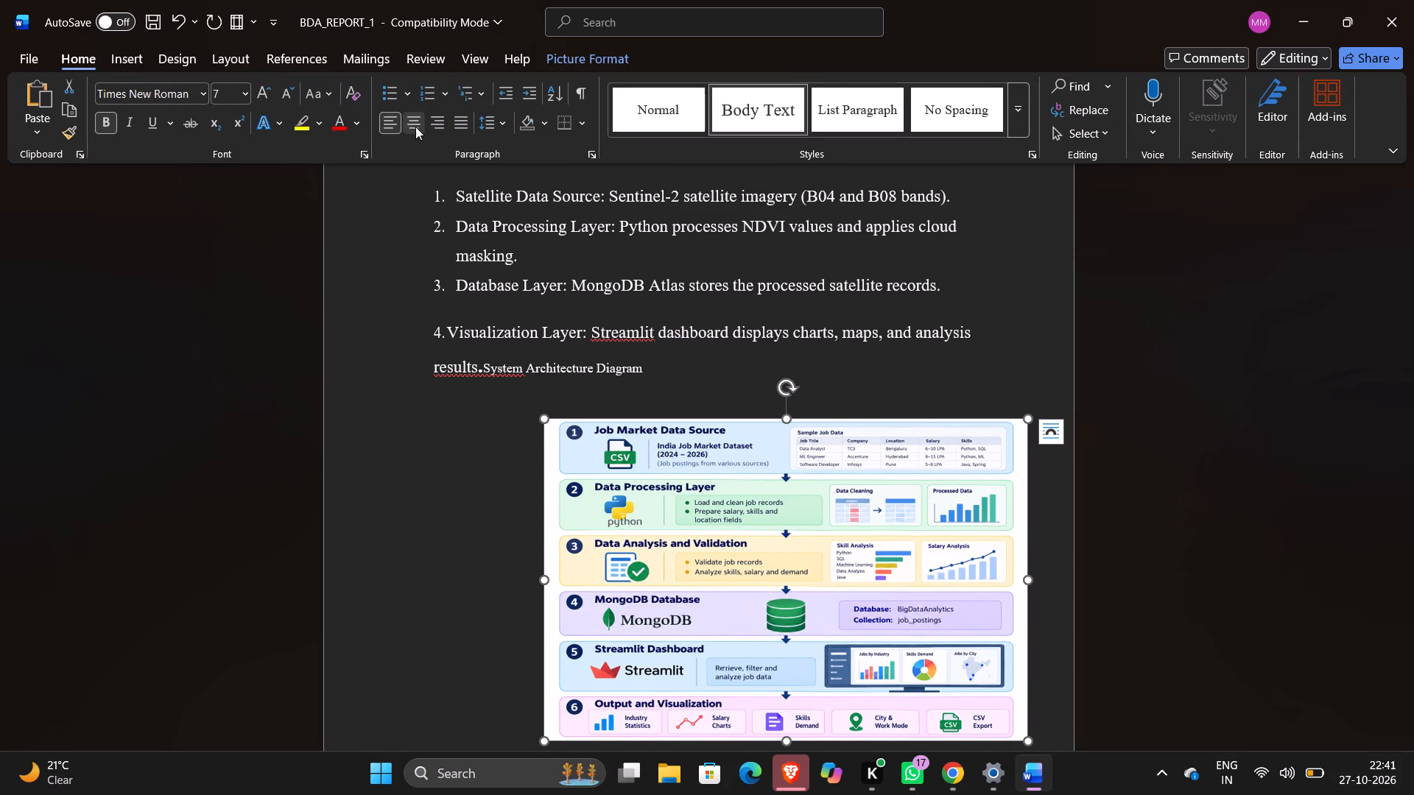
pyautogui.click(415, 127)
pyautogui.click(435, 125)
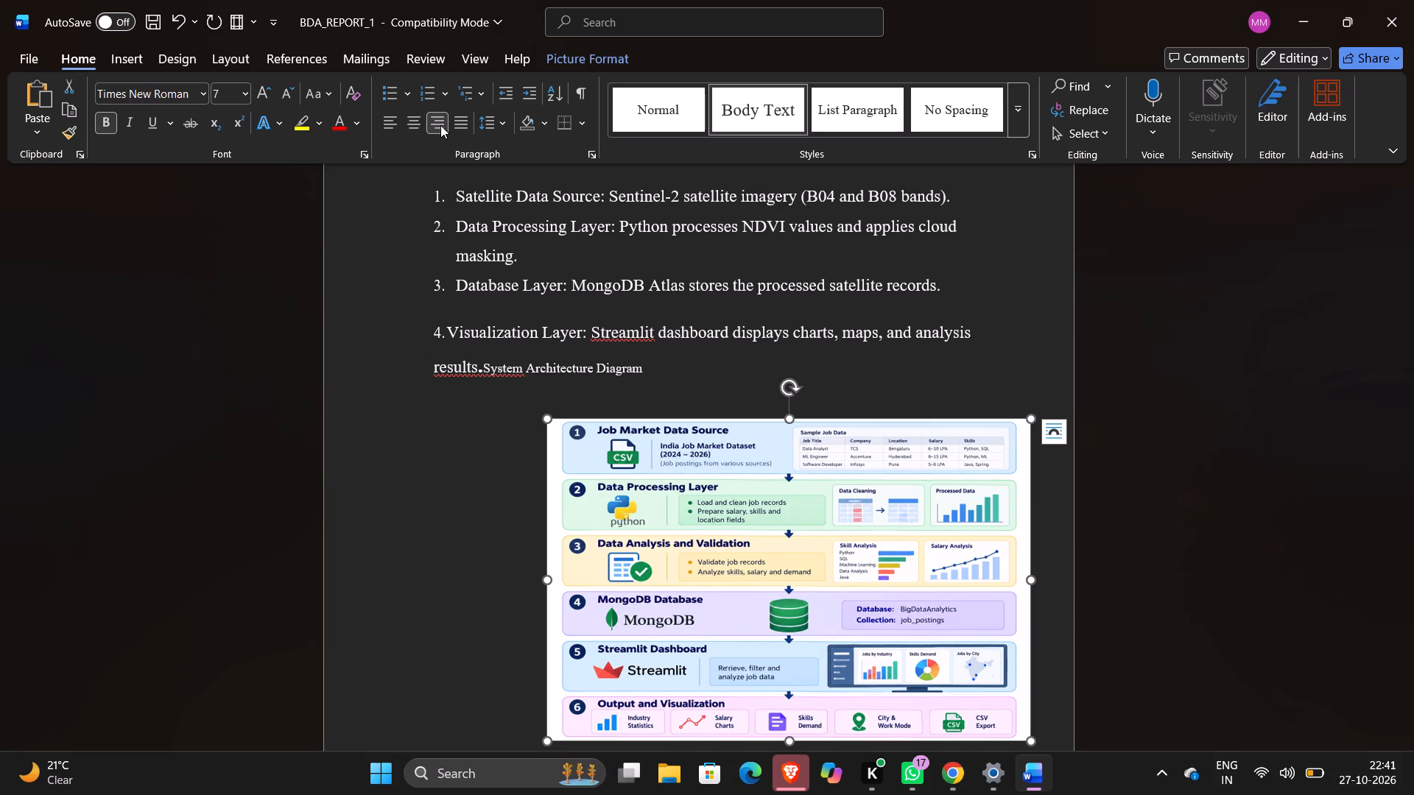
pyautogui.click(451, 124)
pyautogui.doubleClick(451, 124)
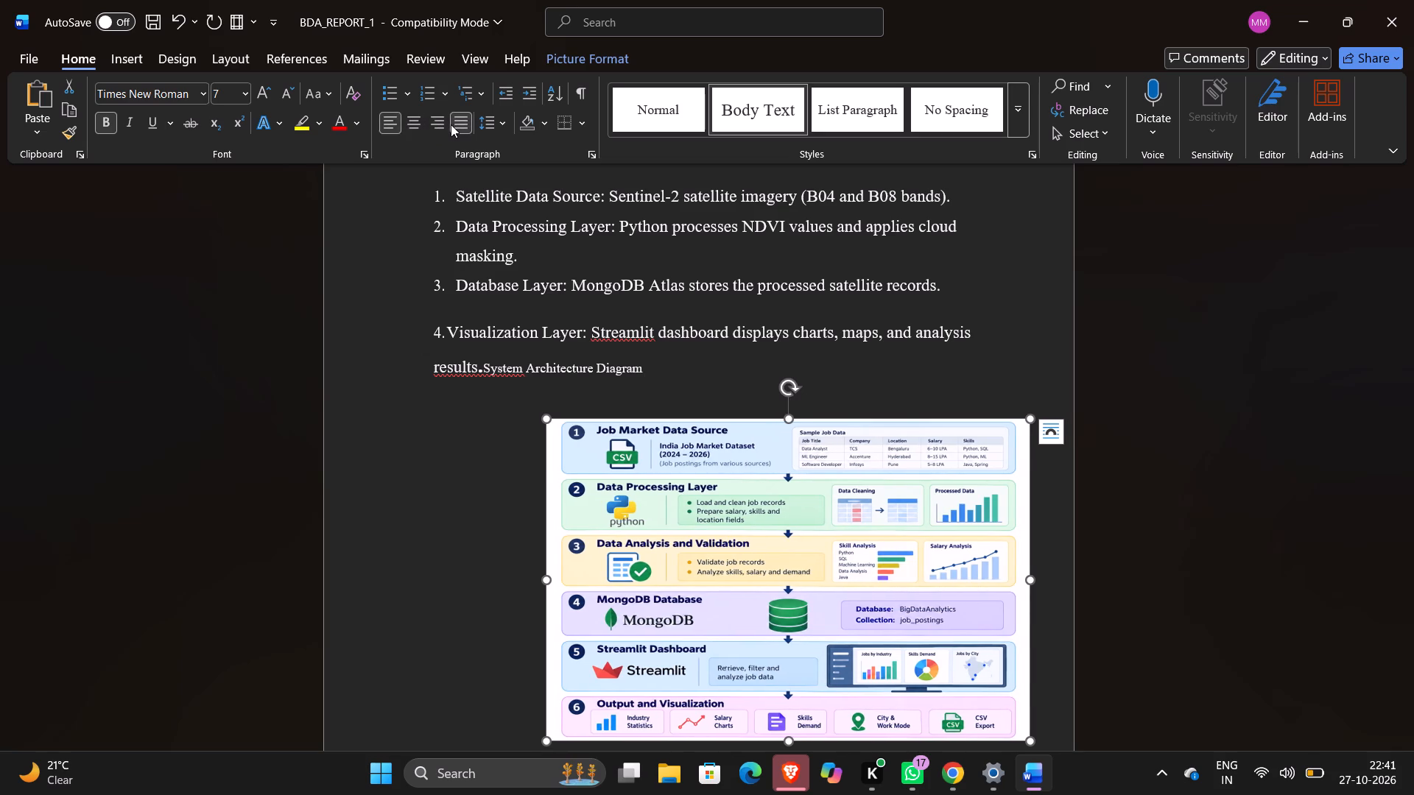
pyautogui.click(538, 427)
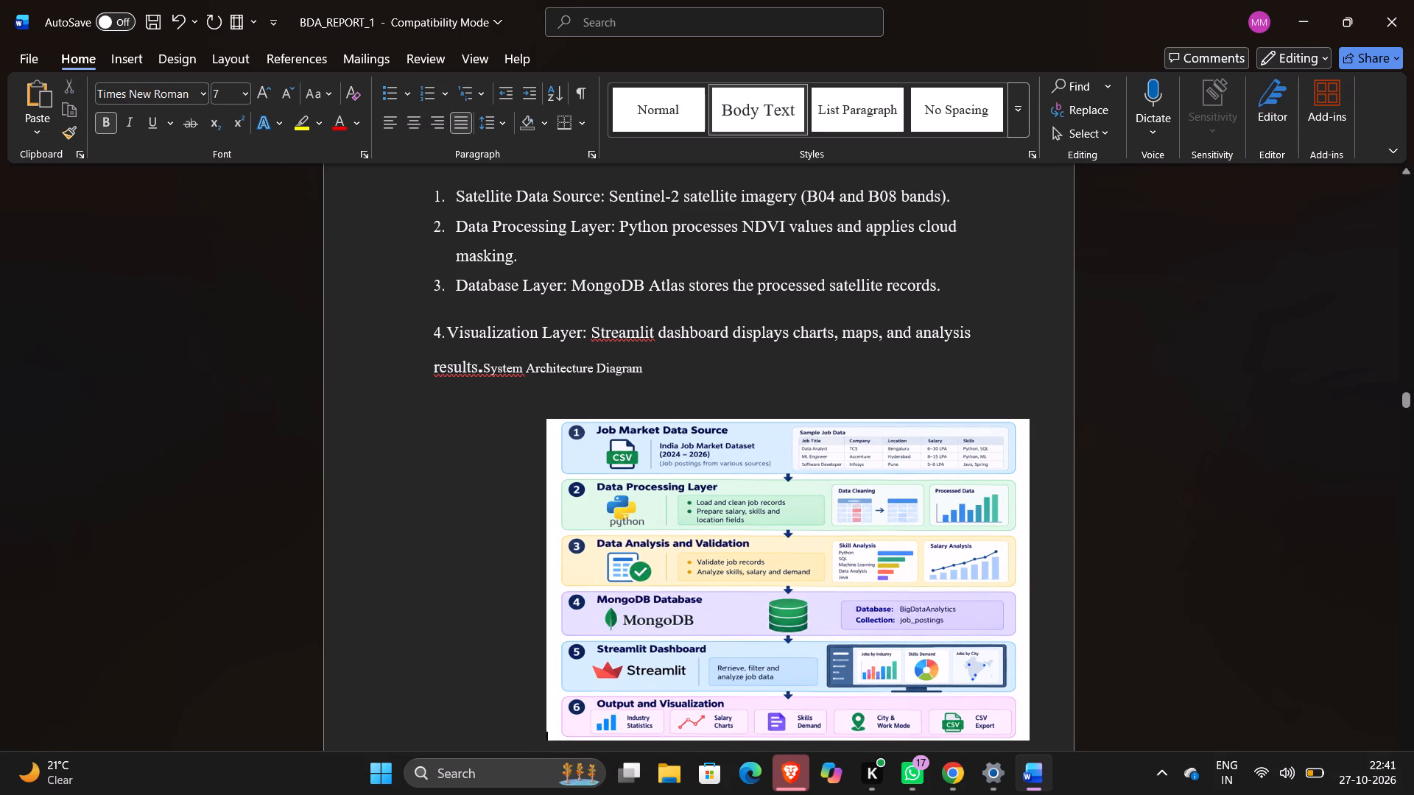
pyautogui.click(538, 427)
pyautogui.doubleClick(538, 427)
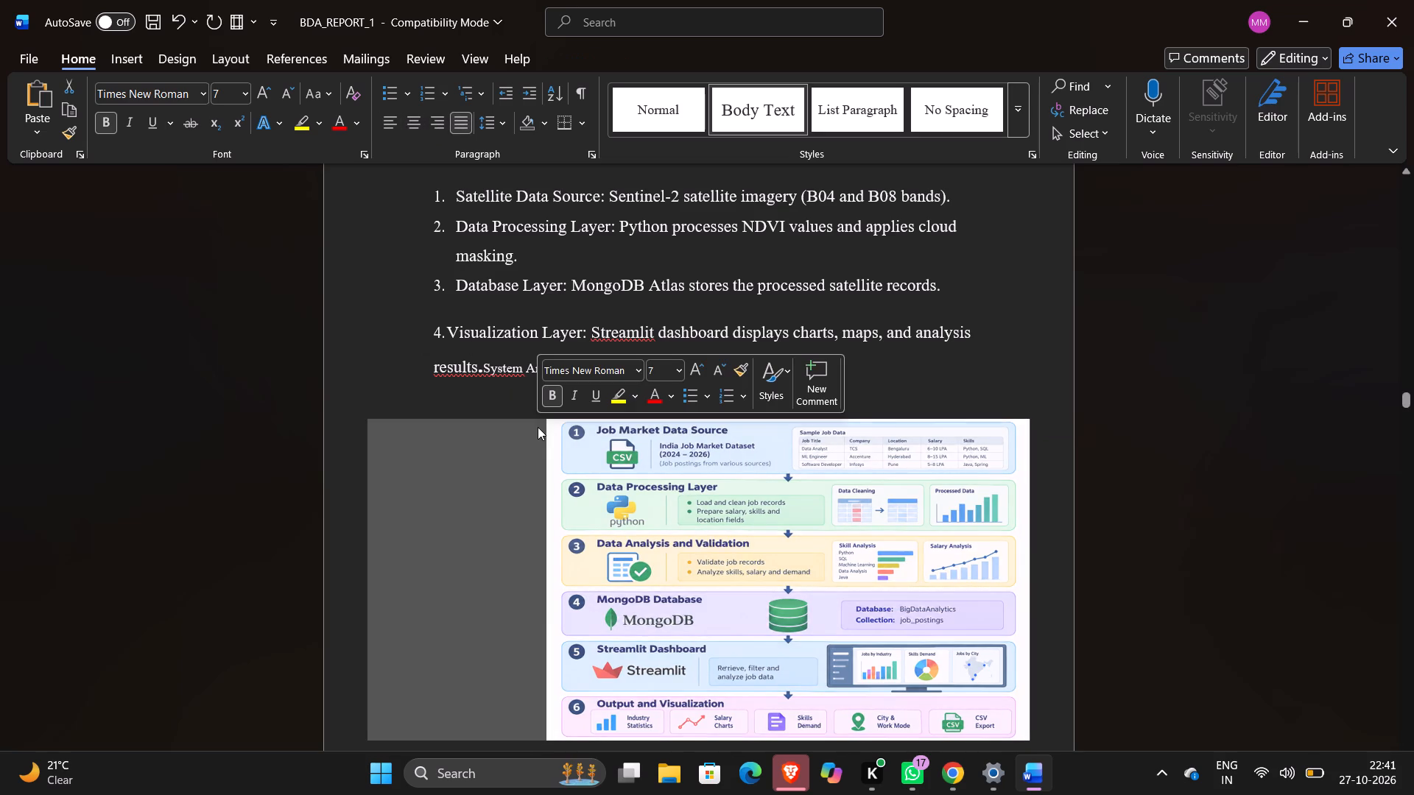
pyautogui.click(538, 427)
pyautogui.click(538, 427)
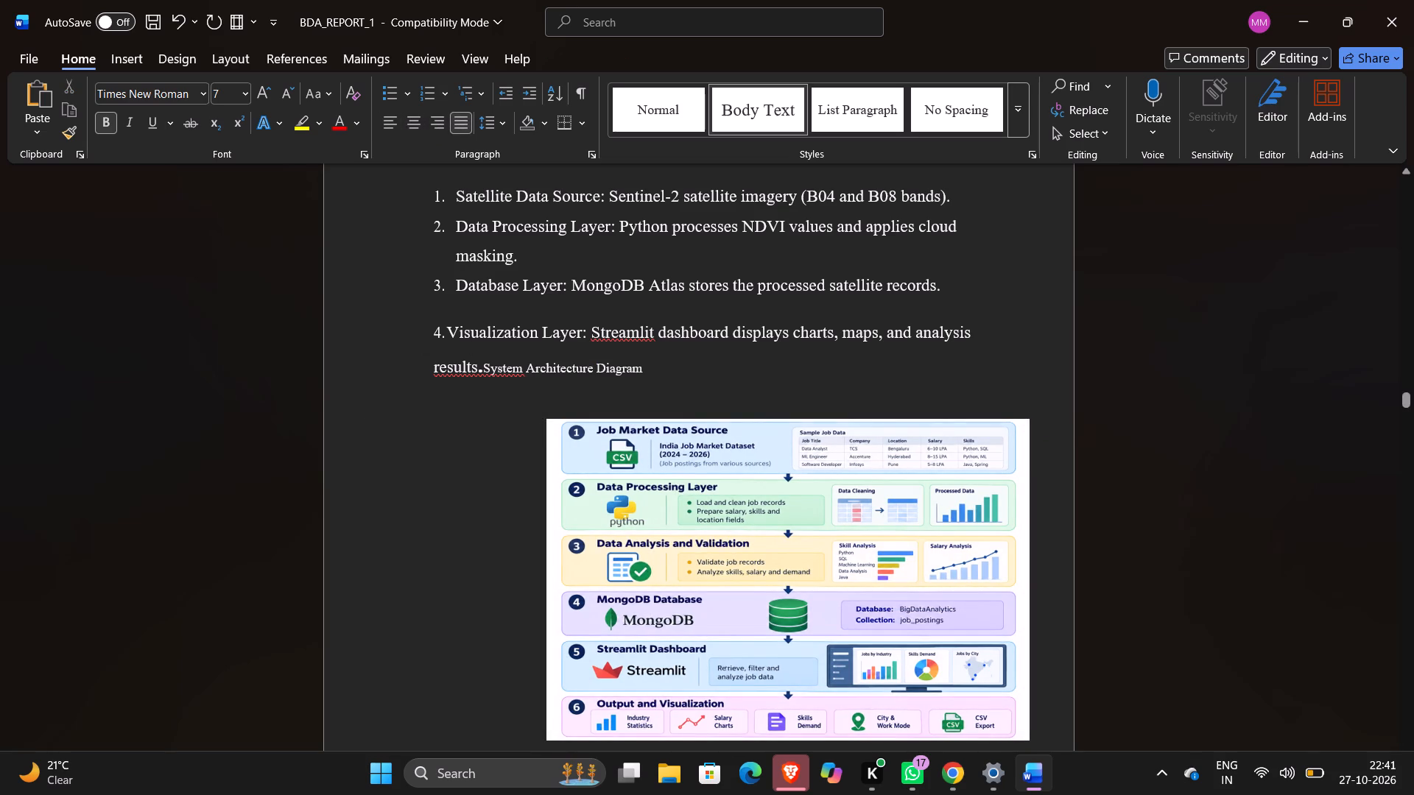
# Shrink the flowchart picture slightly and proportionally, by its upper corner.
pyautogui.click(565, 431)
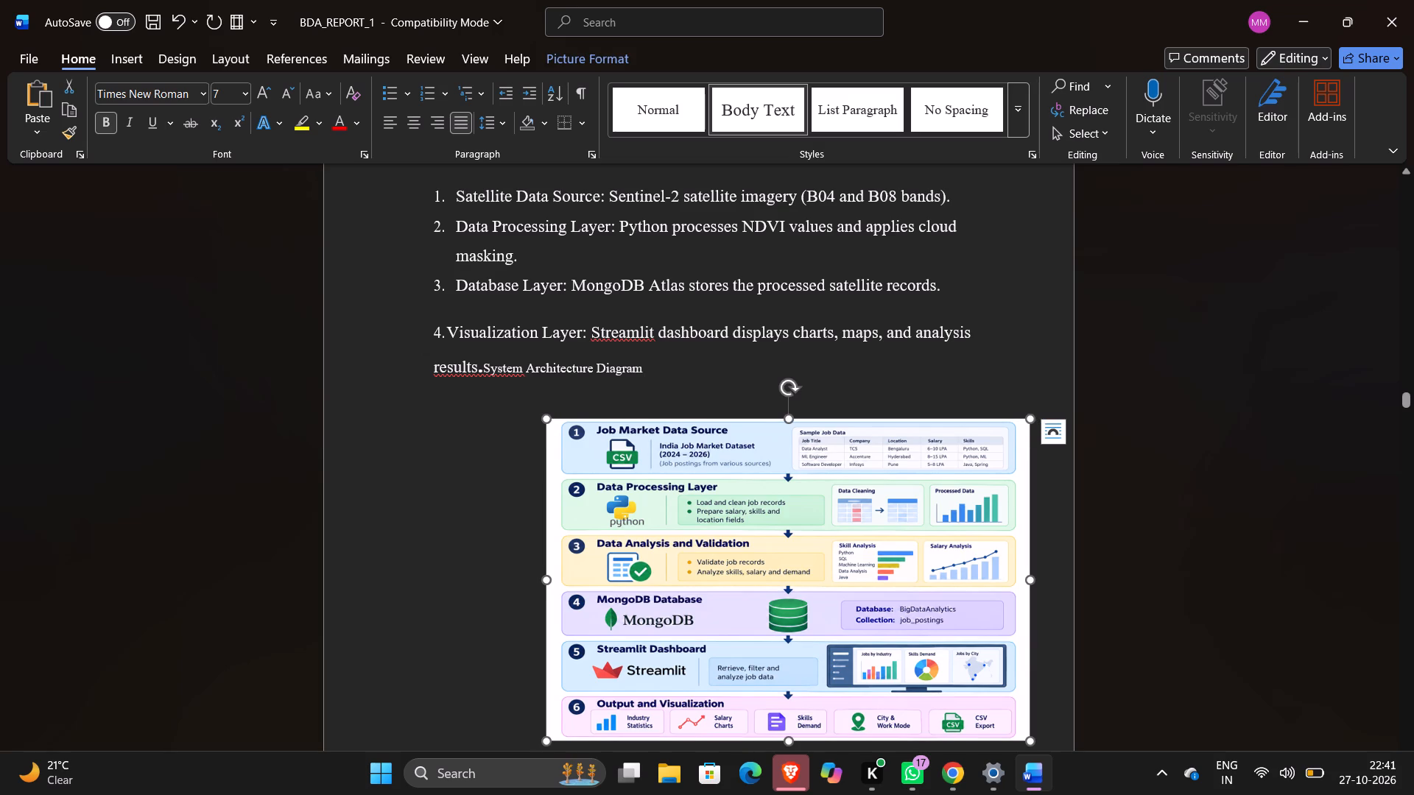
pyautogui.moveTo(549, 424); pyautogui.dragTo(528, 442)
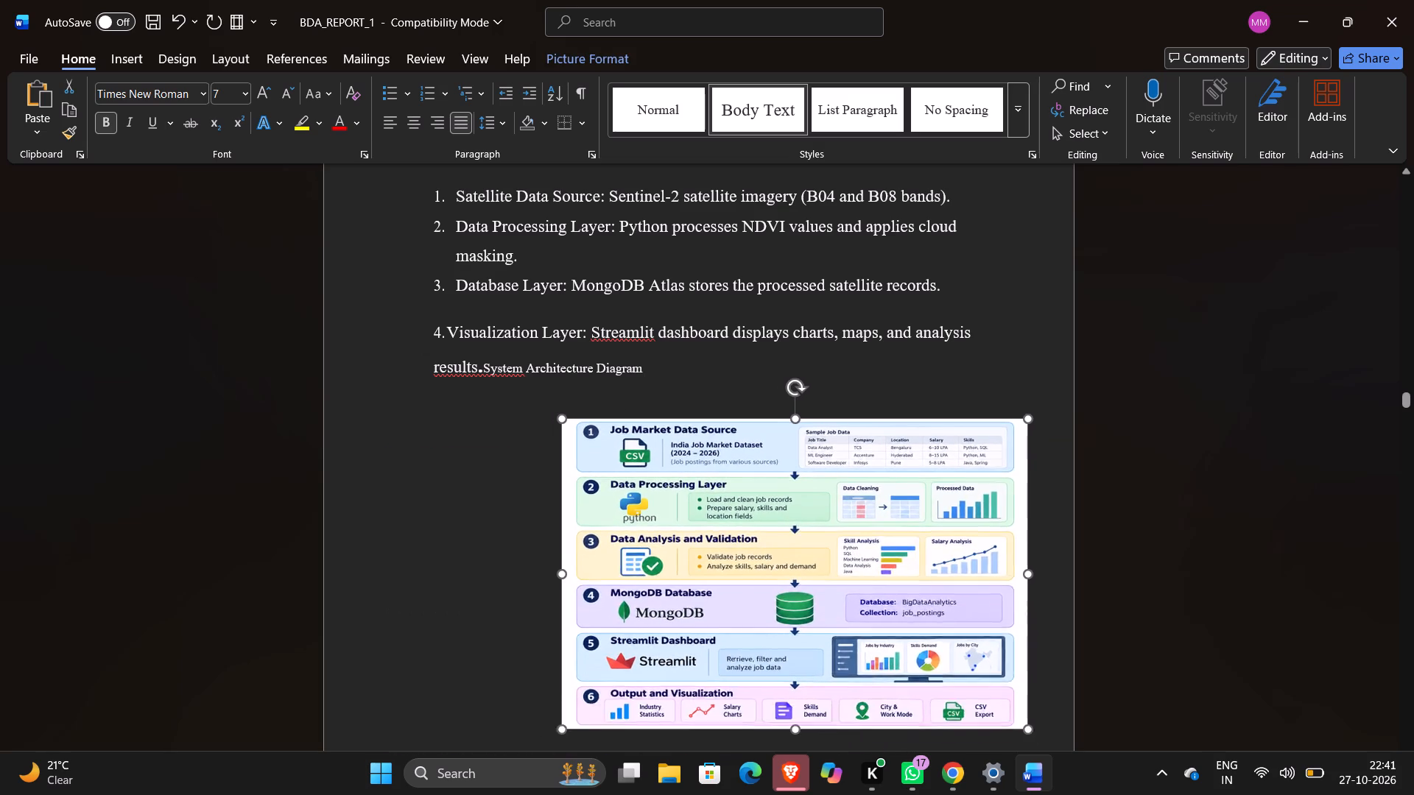
pyautogui.moveTo(528, 442); pyautogui.dragTo(539, 439)
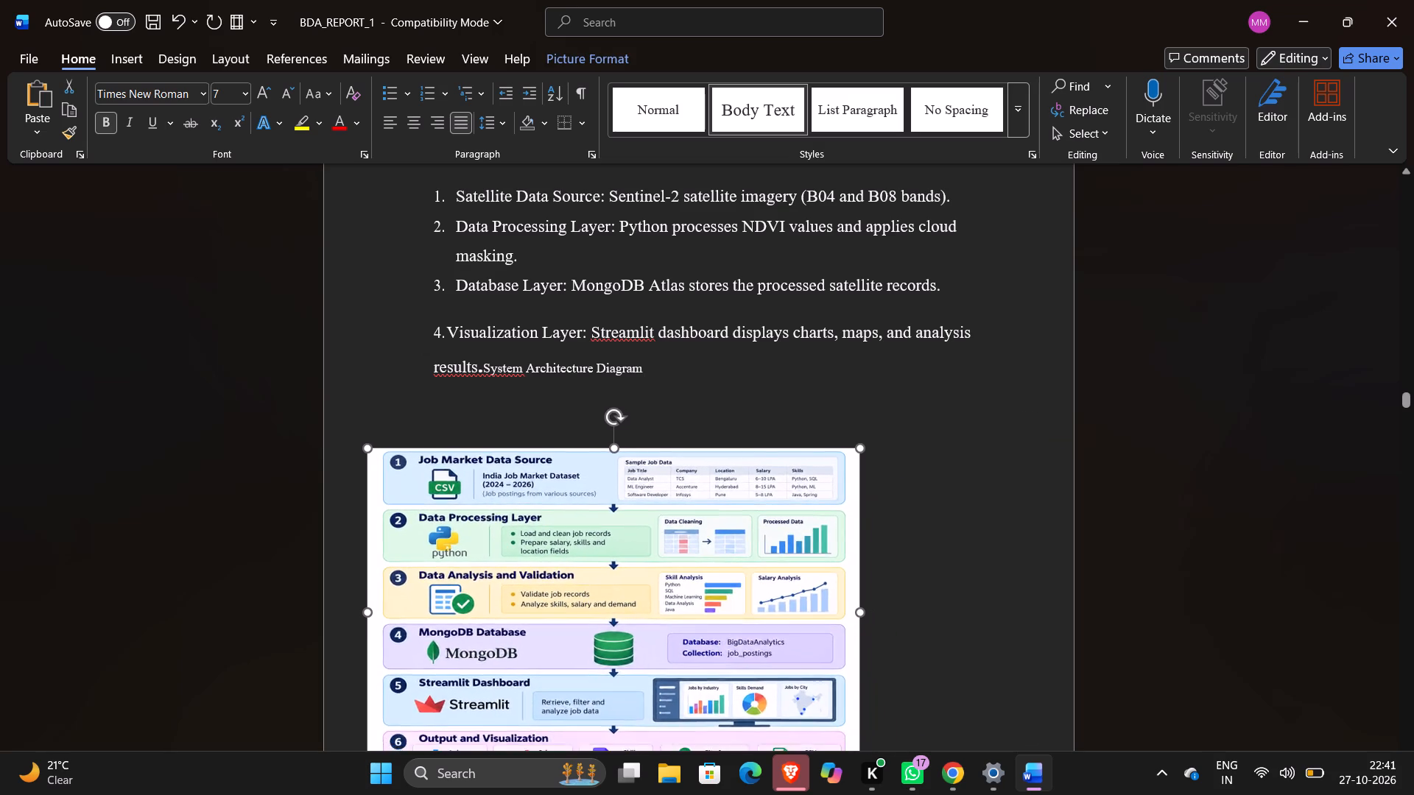
pyautogui.moveTo(539, 439); pyautogui.dragTo(563, 434)
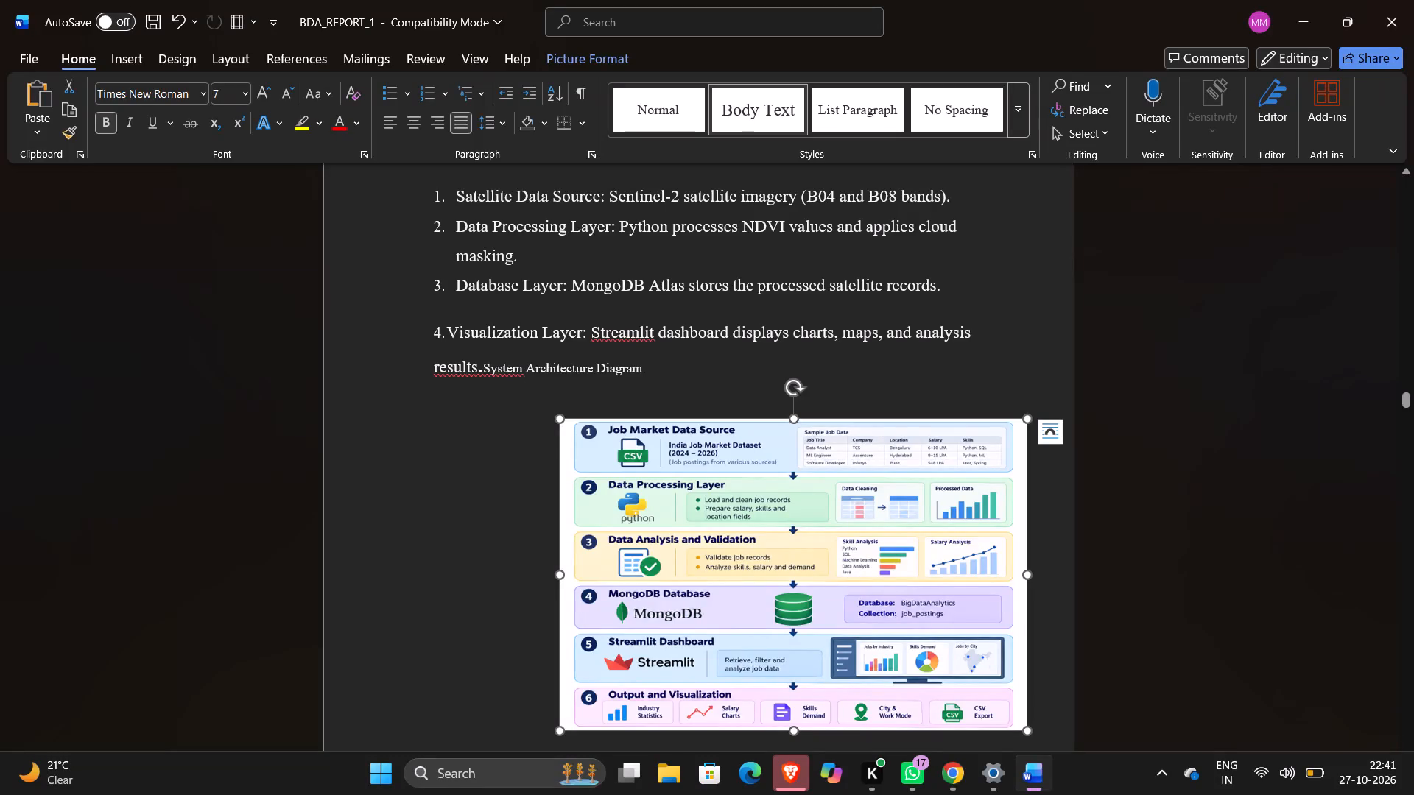
# Left-align the flowchart's paragraph below the System Architecture Diagram text.
pyautogui.click(392, 127)
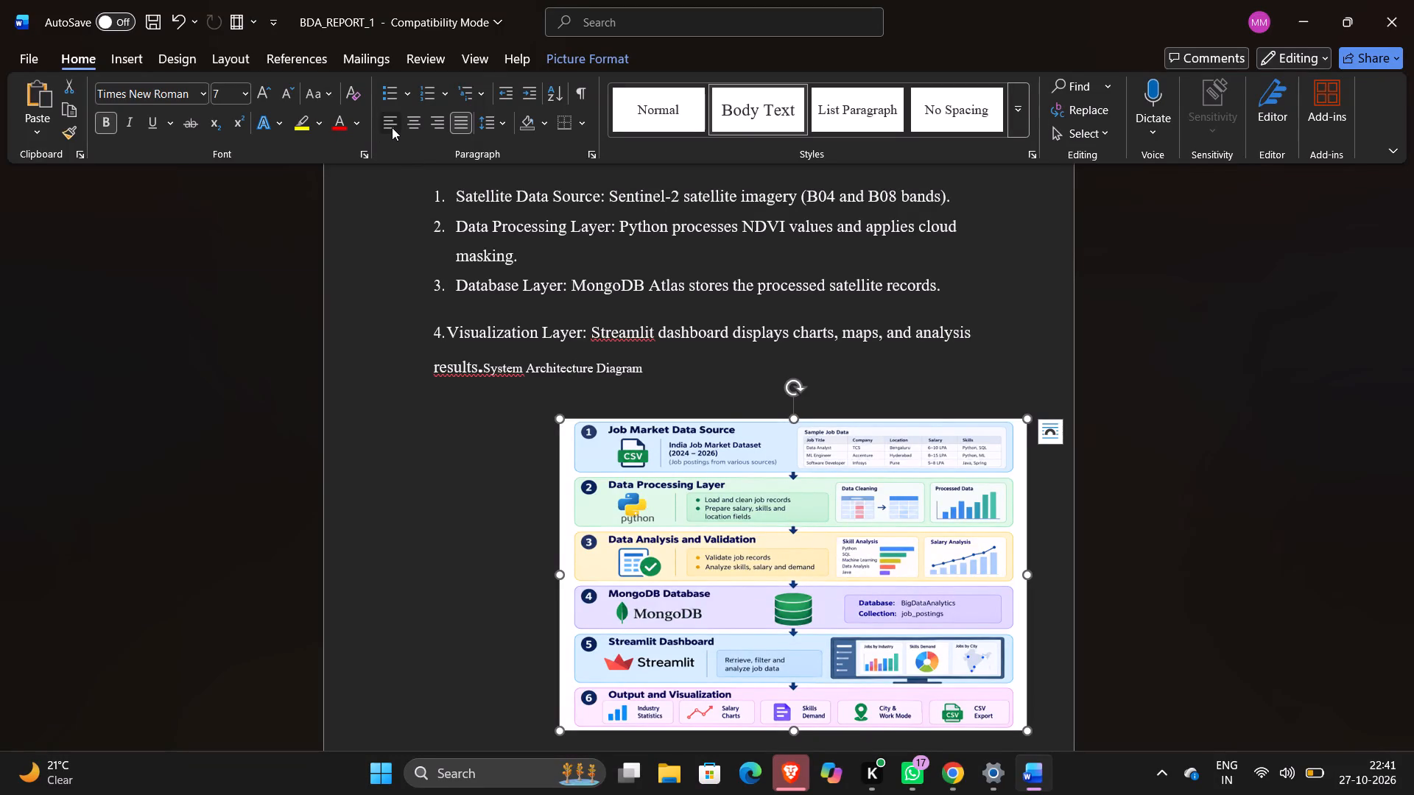
pyautogui.click(392, 127)
pyautogui.click(392, 127)
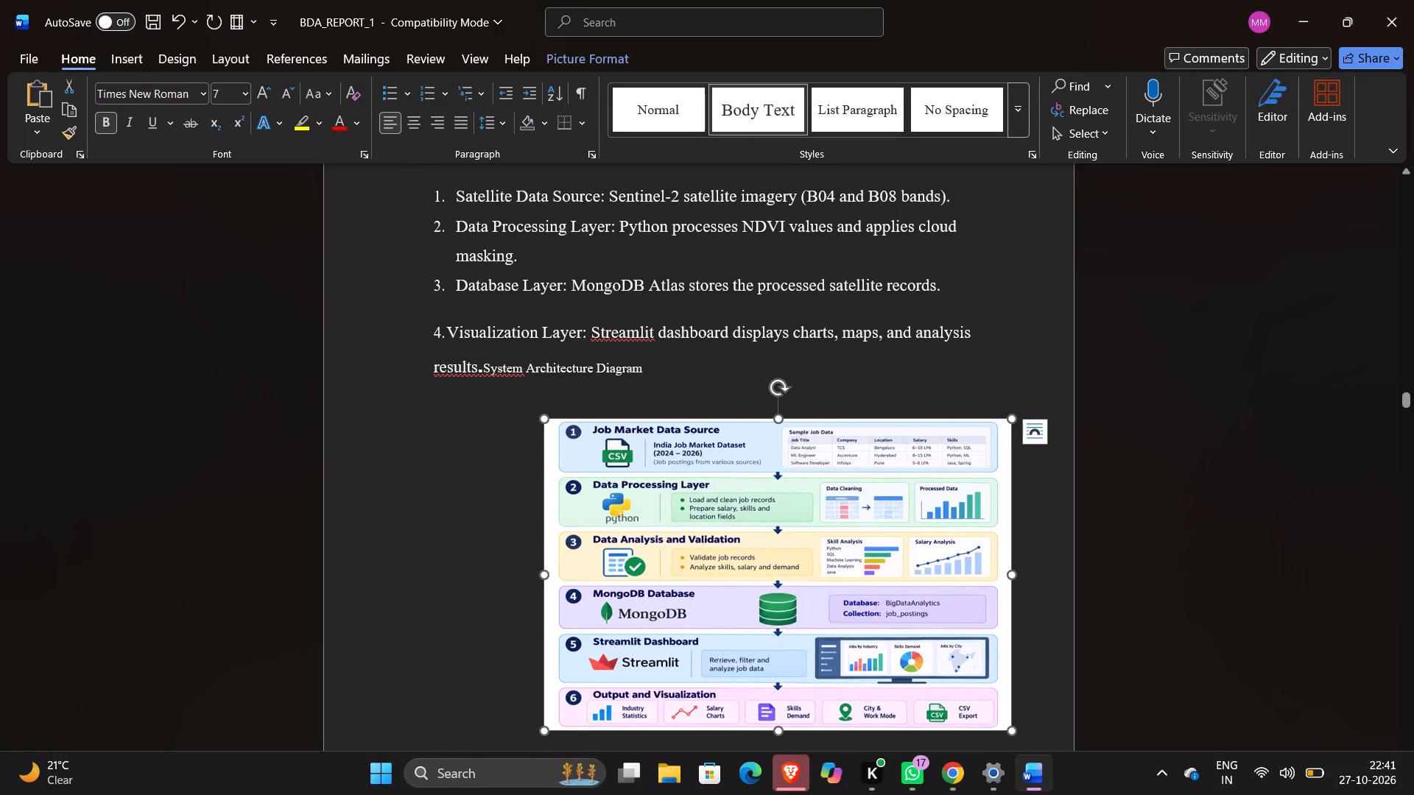
# Widen the flowchart slightly from its left edge while keeping its height.
pyautogui.moveTo(541, 576); pyautogui.dragTo(490, 584)
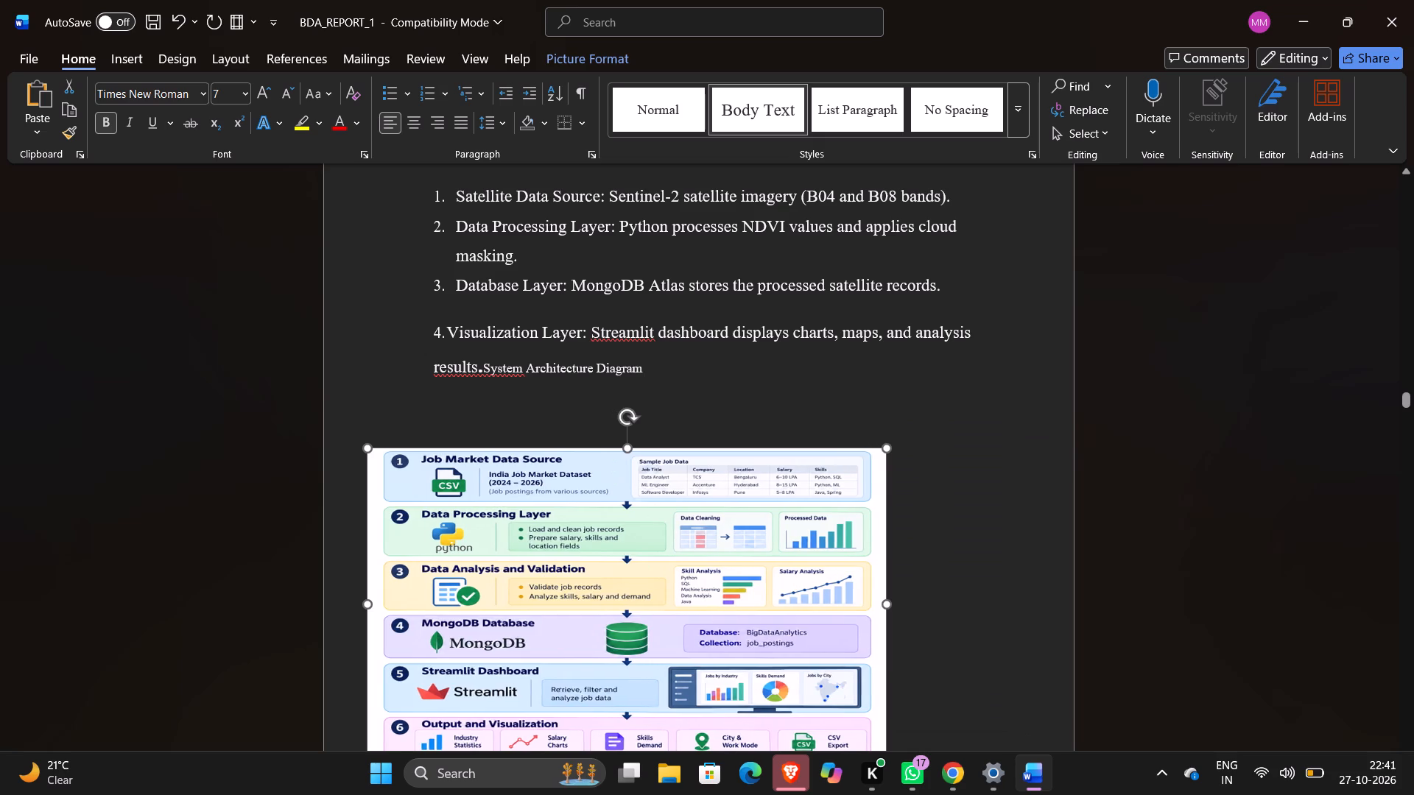
pyautogui.moveTo(490, 584); pyautogui.dragTo(514, 577)
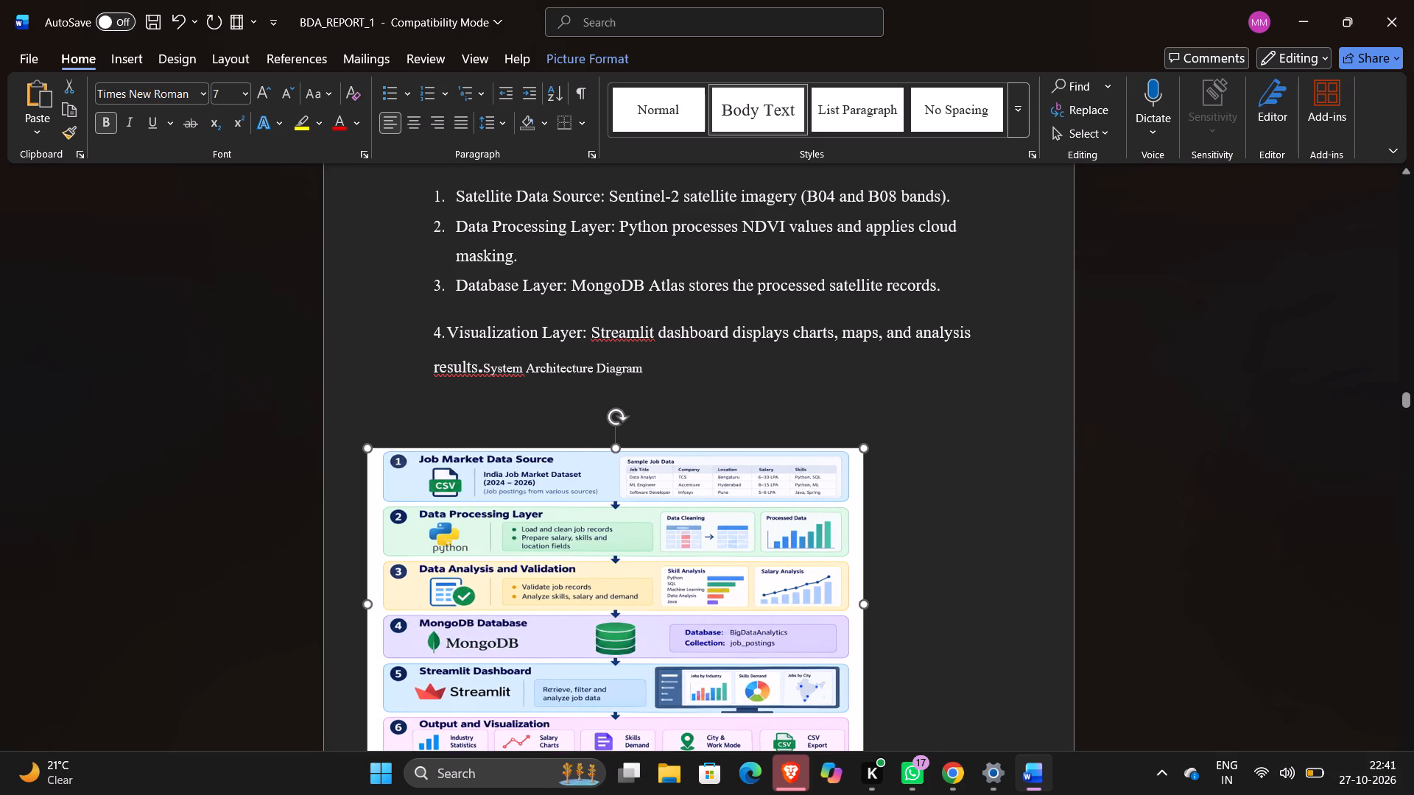
pyautogui.moveTo(514, 577); pyautogui.dragTo(541, 567)
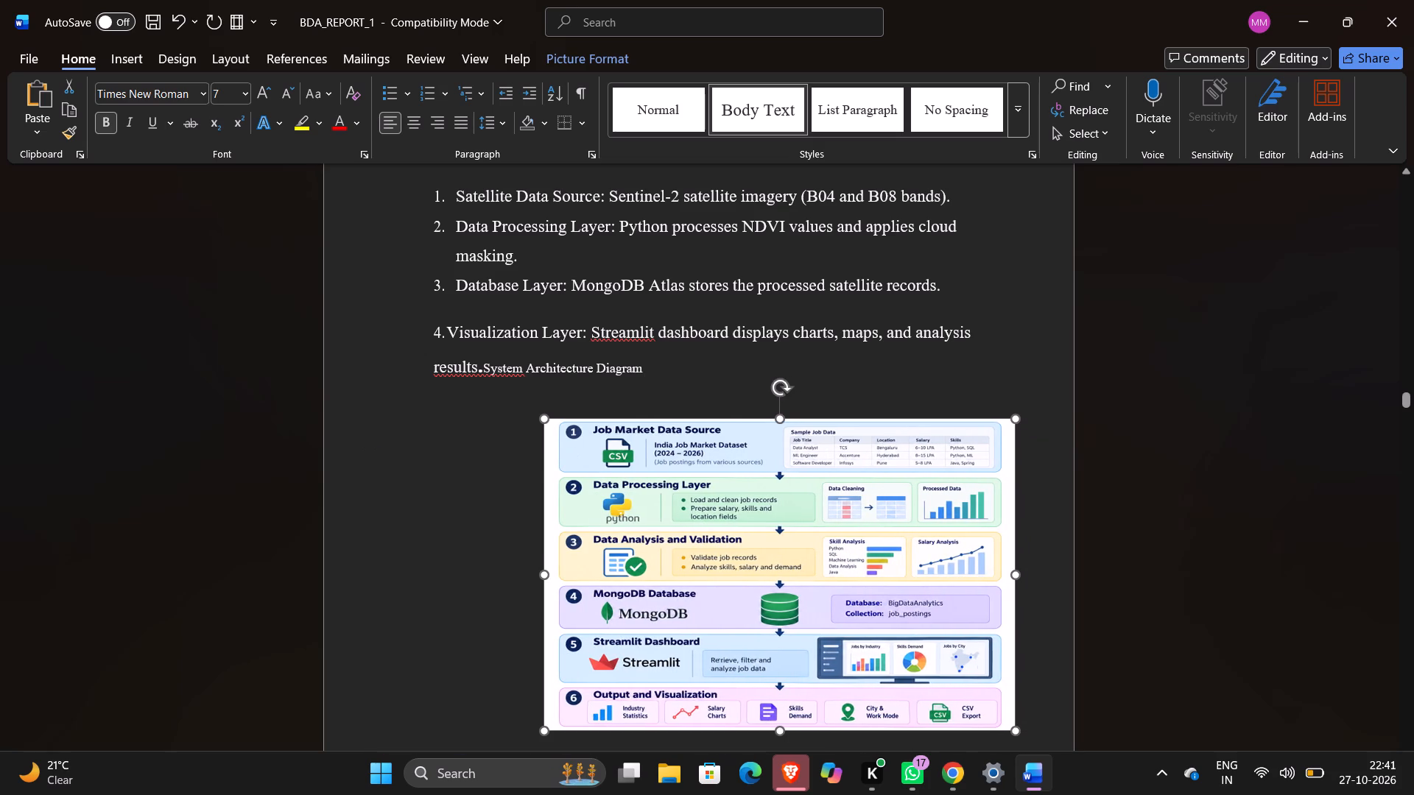
pyautogui.moveTo(541, 567); pyautogui.dragTo(536, 562)
# Shrink the flowchart proportionally by its upper corner to a little under half the page width.
pyautogui.scroll(-2, 536, 562)
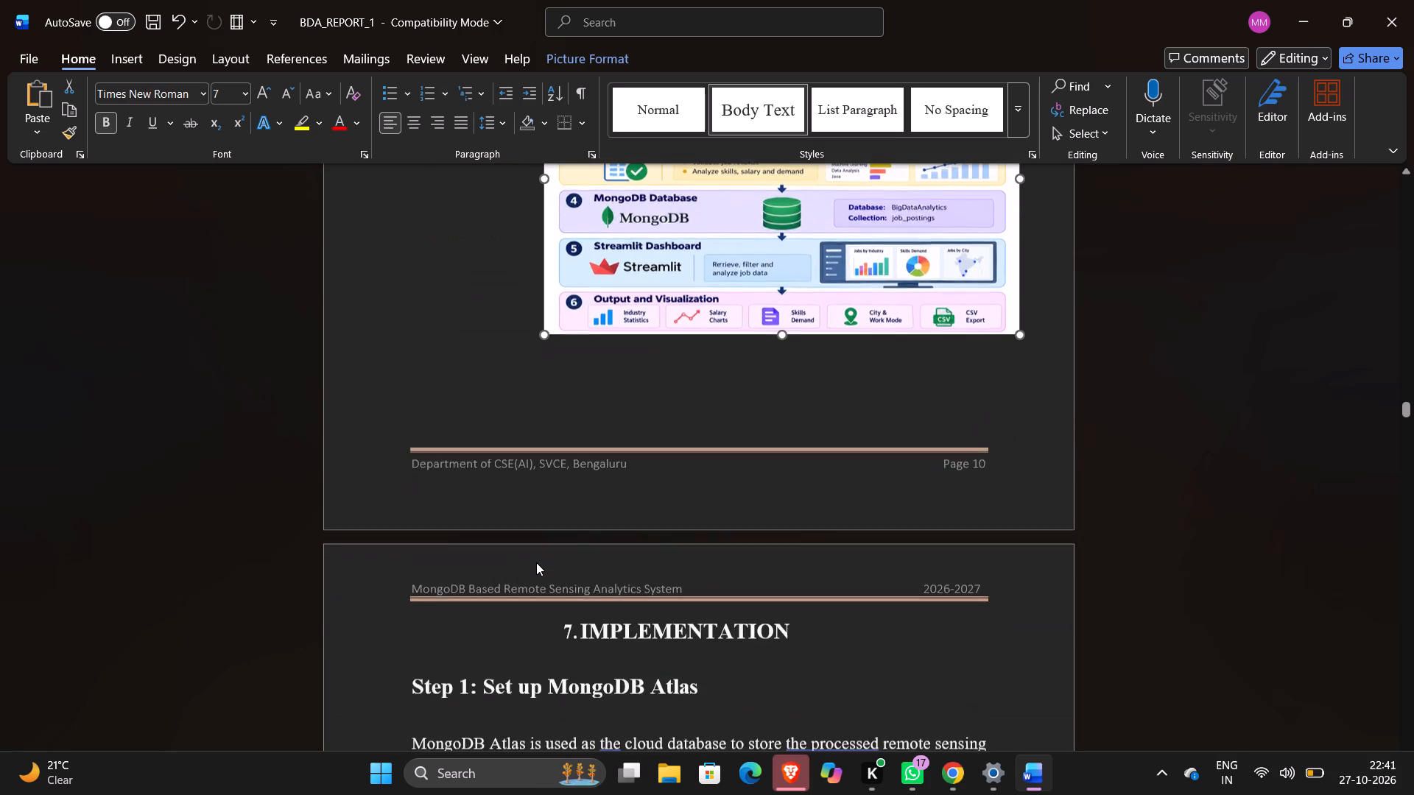
pyautogui.keyDown('ctrl'); pyautogui.scroll(-1, 536, 562); pyautogui.keyUp('ctrl')
pyautogui.scroll(1, 536, 562)
pyautogui.keyDown('ctrl'); pyautogui.scroll(2, 536, 562); pyautogui.keyUp('ctrl')
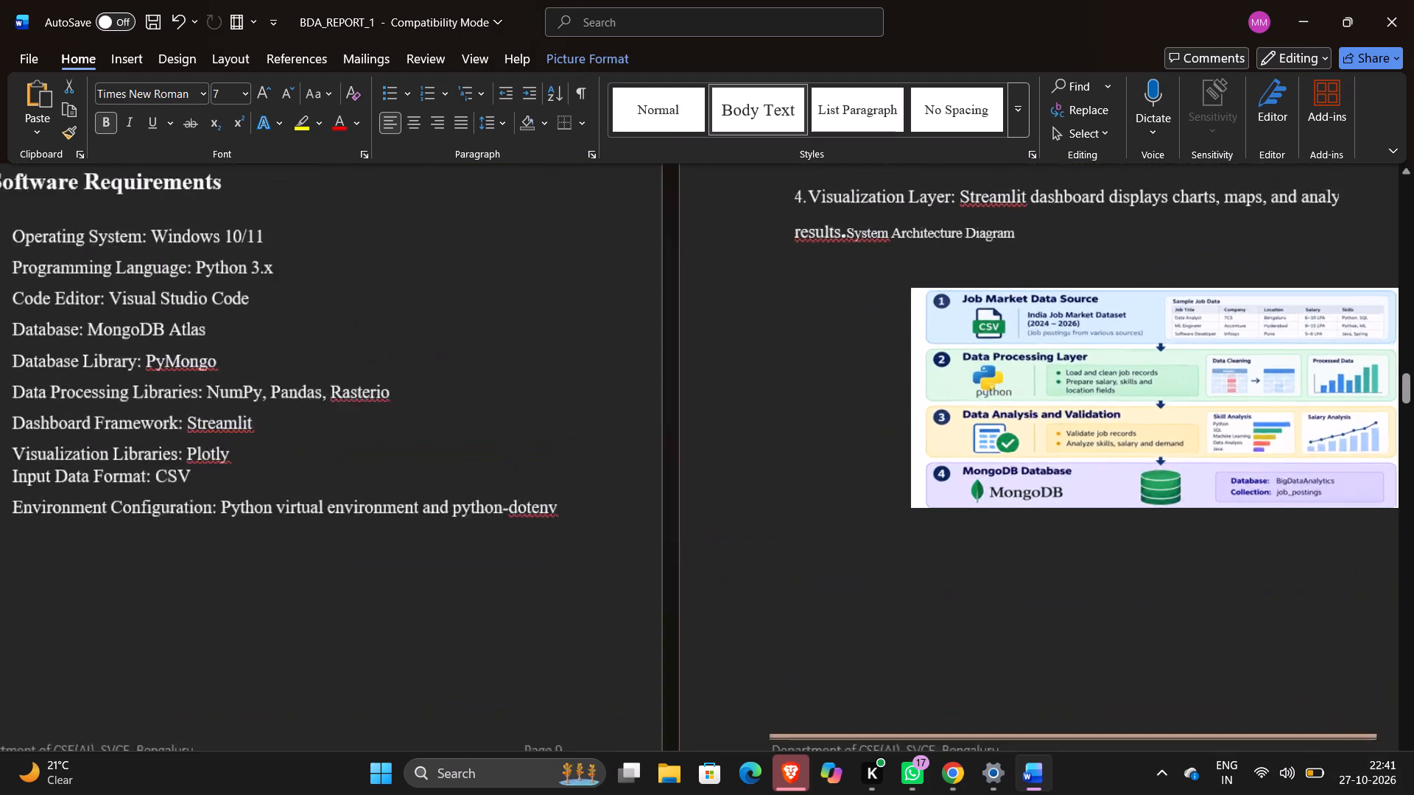
pyautogui.keyDown('ctrl'); pyautogui.scroll(1, 536, 562); pyautogui.keyUp('ctrl')
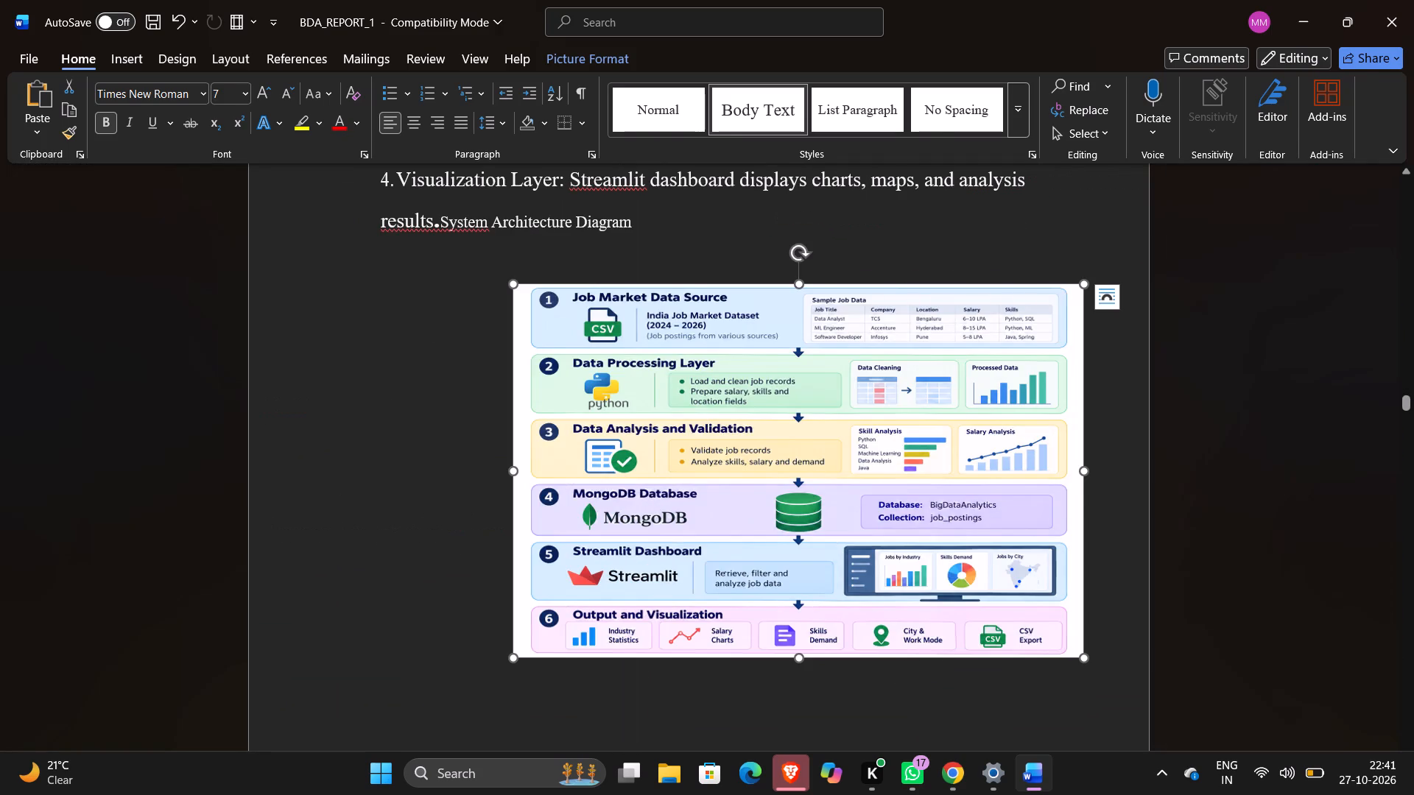
pyautogui.moveTo(1084, 281); pyautogui.dragTo(1007, 319)
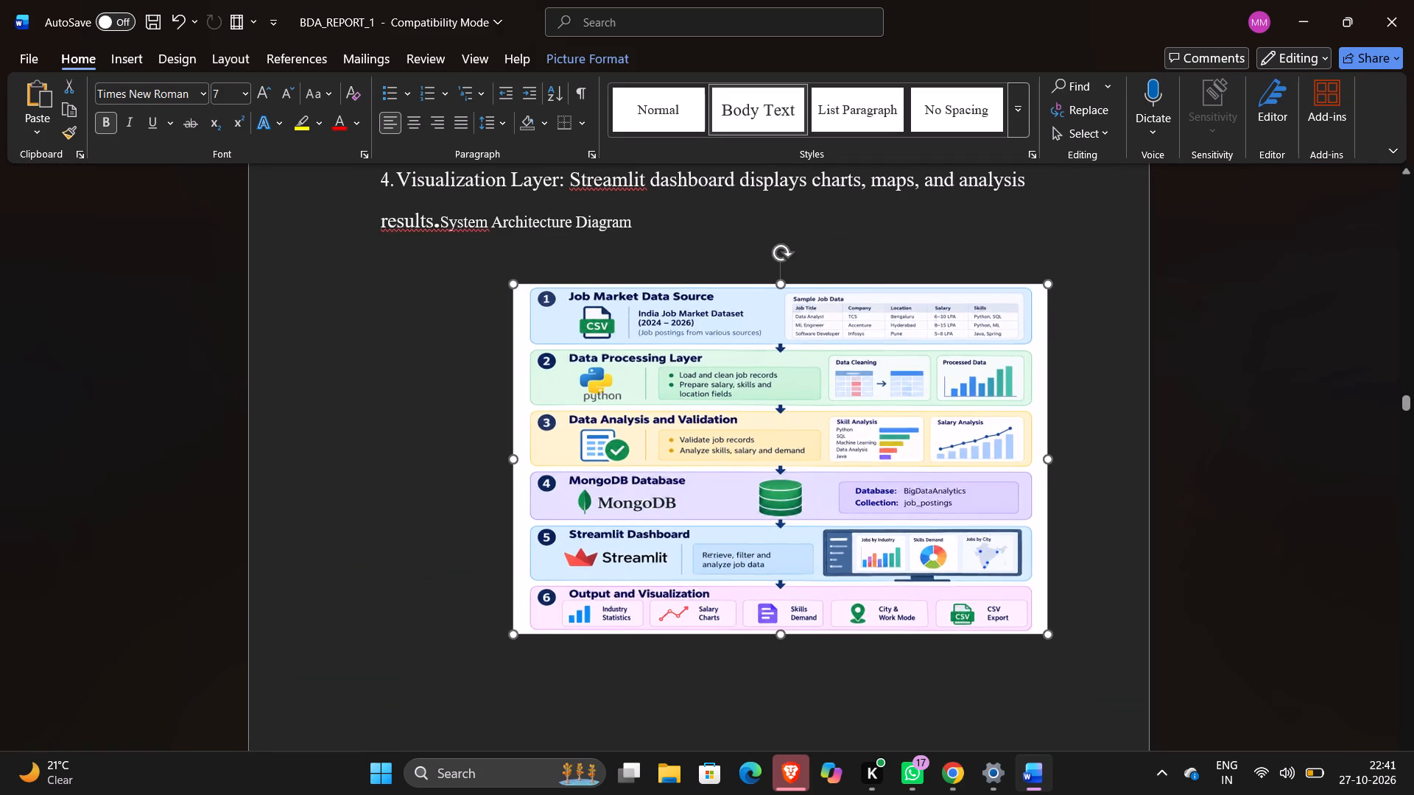
pyautogui.moveTo(1007, 319); pyautogui.dragTo(776, 394)
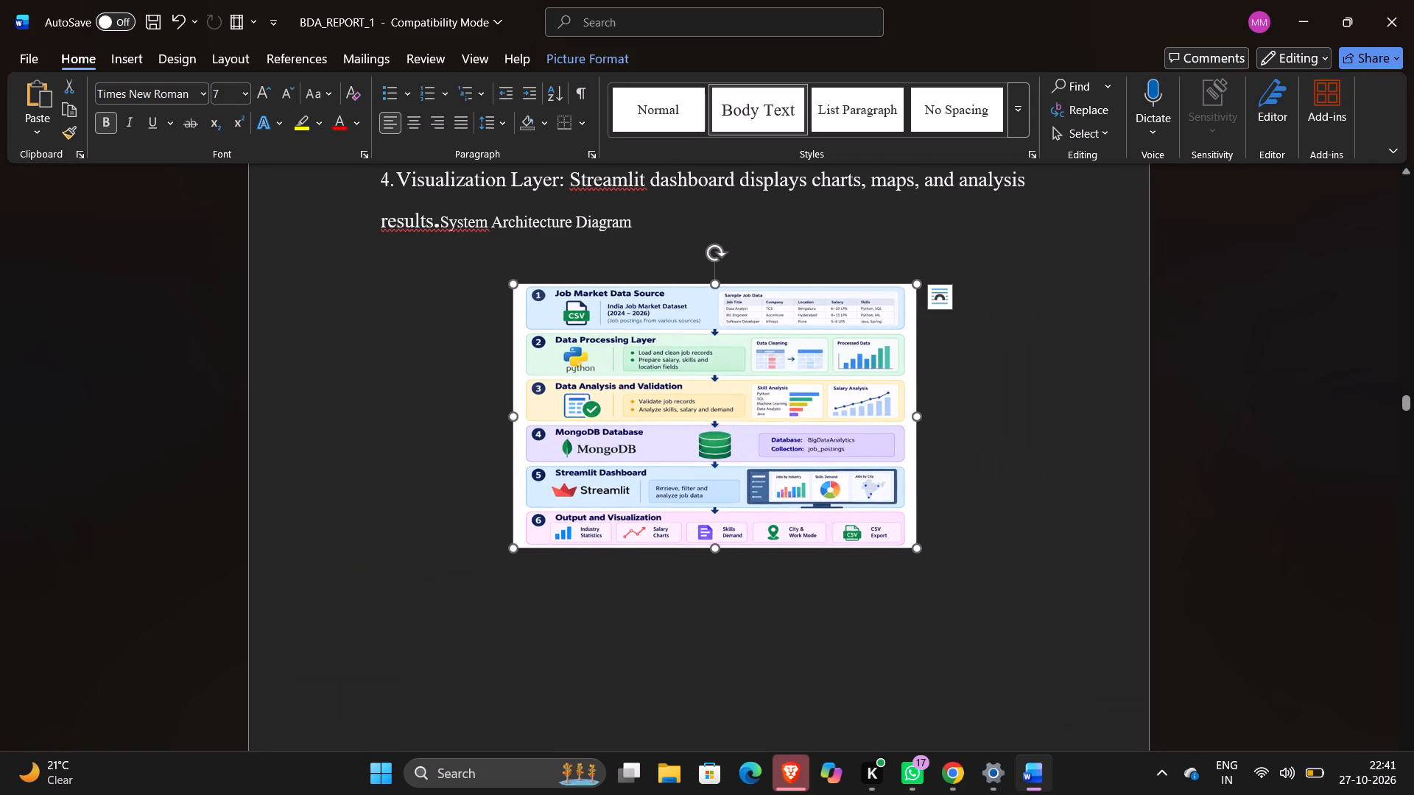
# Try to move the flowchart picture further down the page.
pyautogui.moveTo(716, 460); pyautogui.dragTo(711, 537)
# Push the flowchart further down the page by inserting nine blank lines between it and the System Architecture Diagram text.
pyautogui.moveTo(879, 294); pyautogui.dragTo(876, 400)
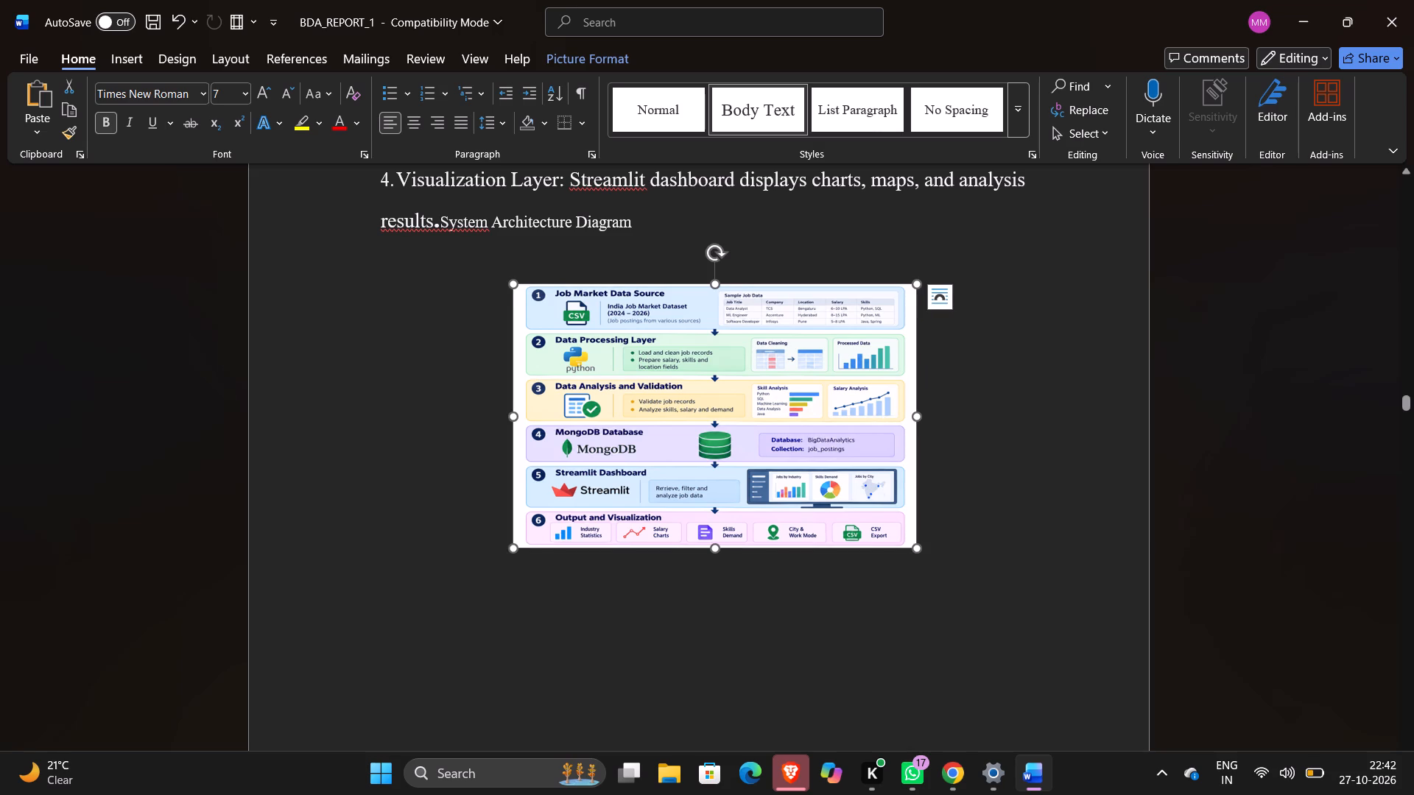
pyautogui.click(636, 261)
pyautogui.press('Return')
pyautogui.press('Return')
pyautogui.press('Return')
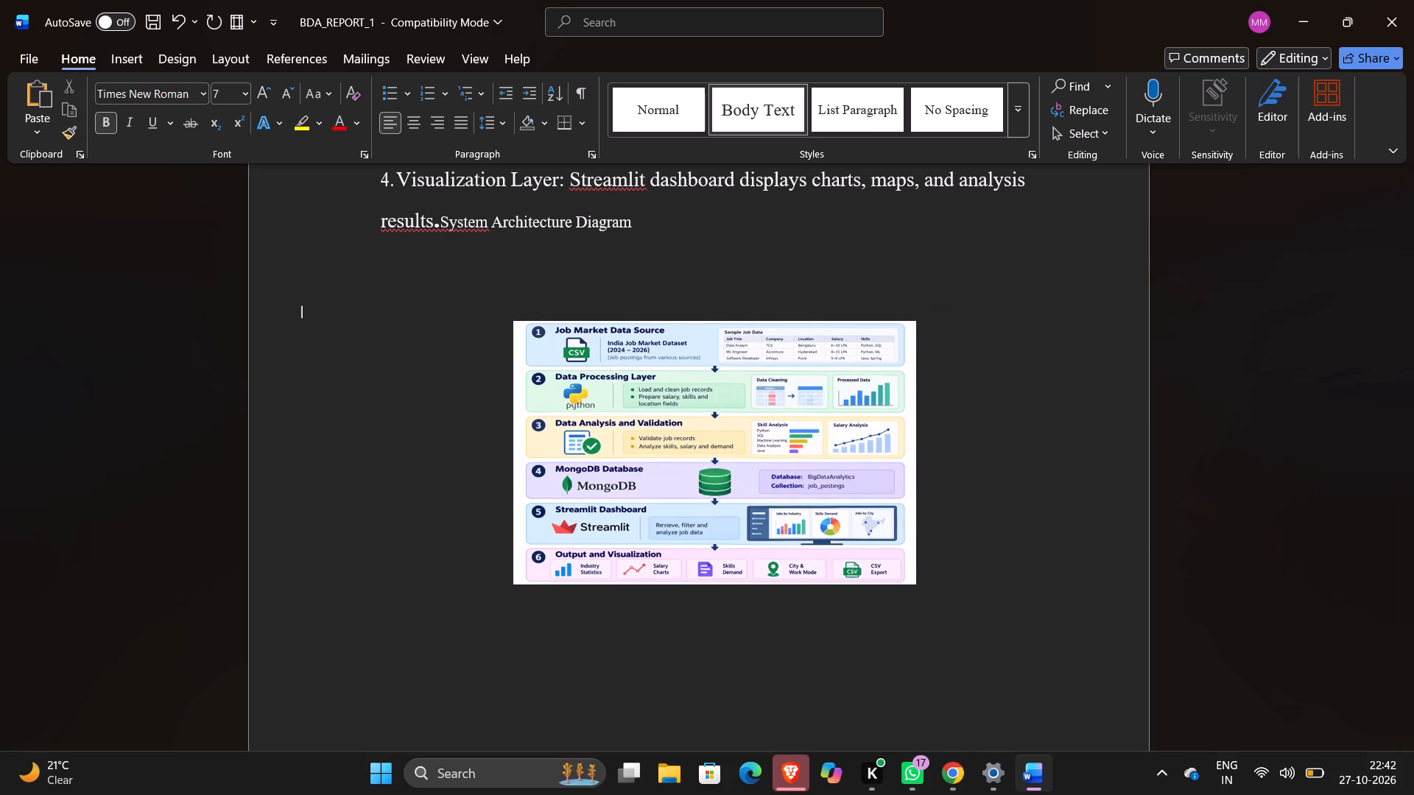
pyautogui.press('Return')
pyautogui.press('Return')
pyautogui.press('Return')
pyautogui.press('Return')
pyautogui.press('Return')
pyautogui.press('Return')
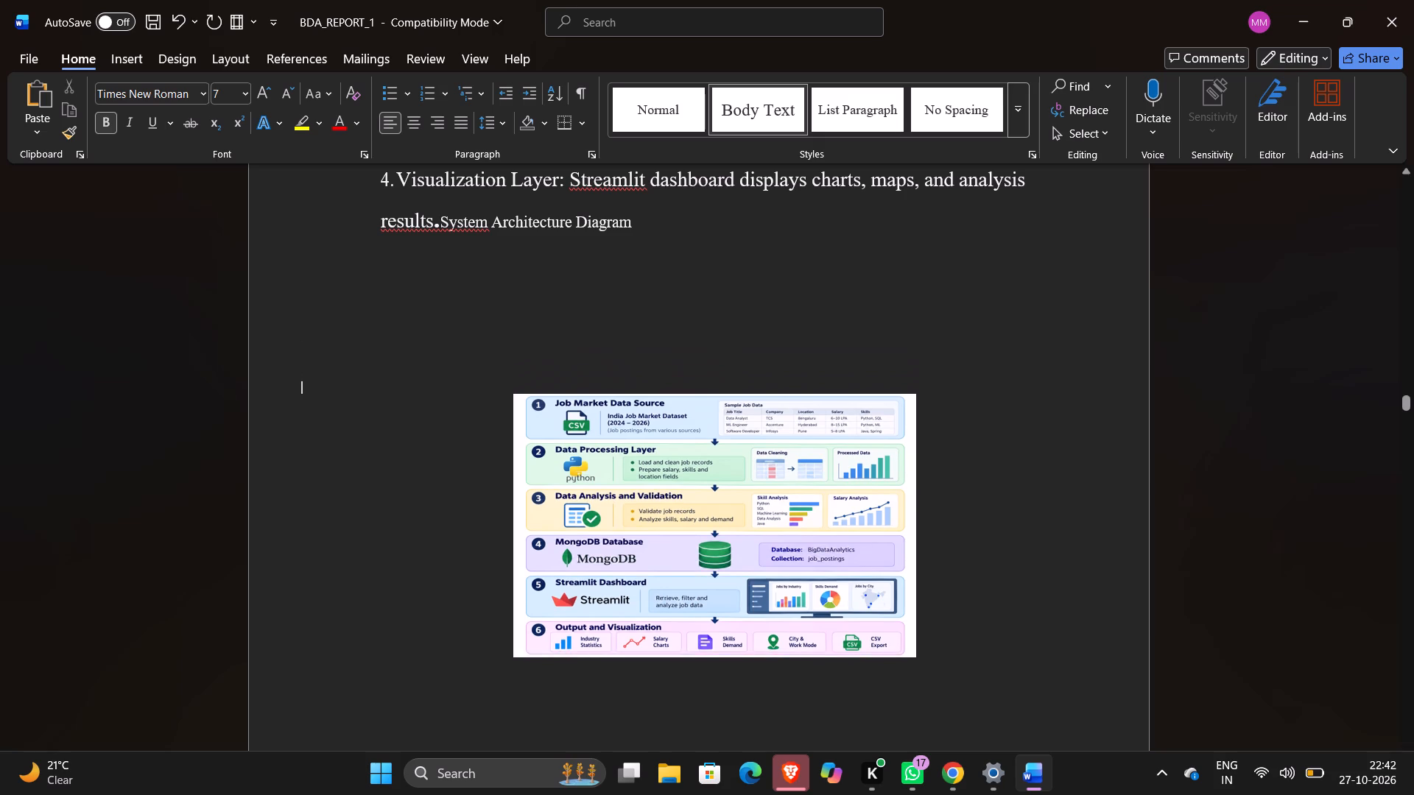
# Split "System Architecture Diagram" from the end of the Visualization Layer item onto its own line without a list number.
pyautogui.click(437, 220)
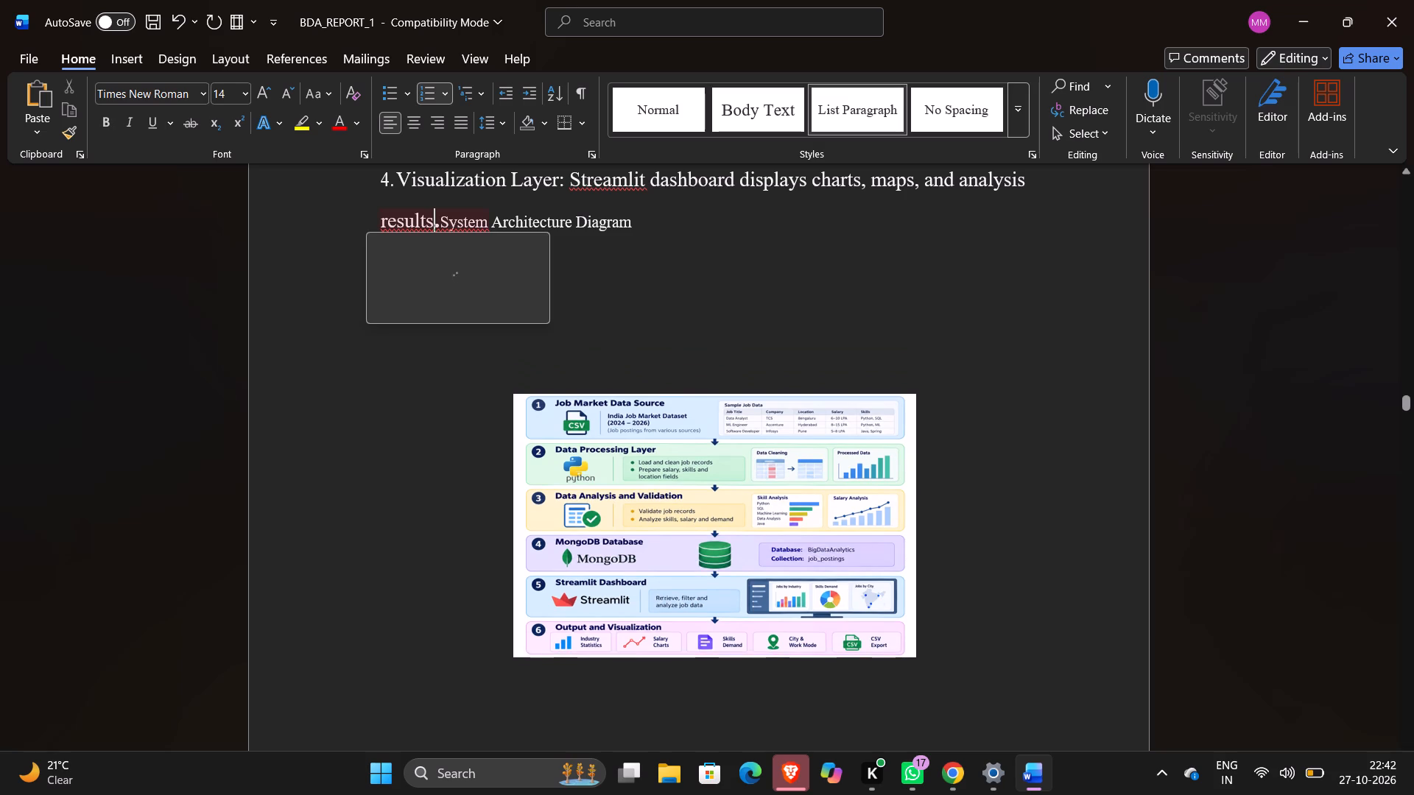
pyautogui.press('Right')
pyautogui.press('Return')
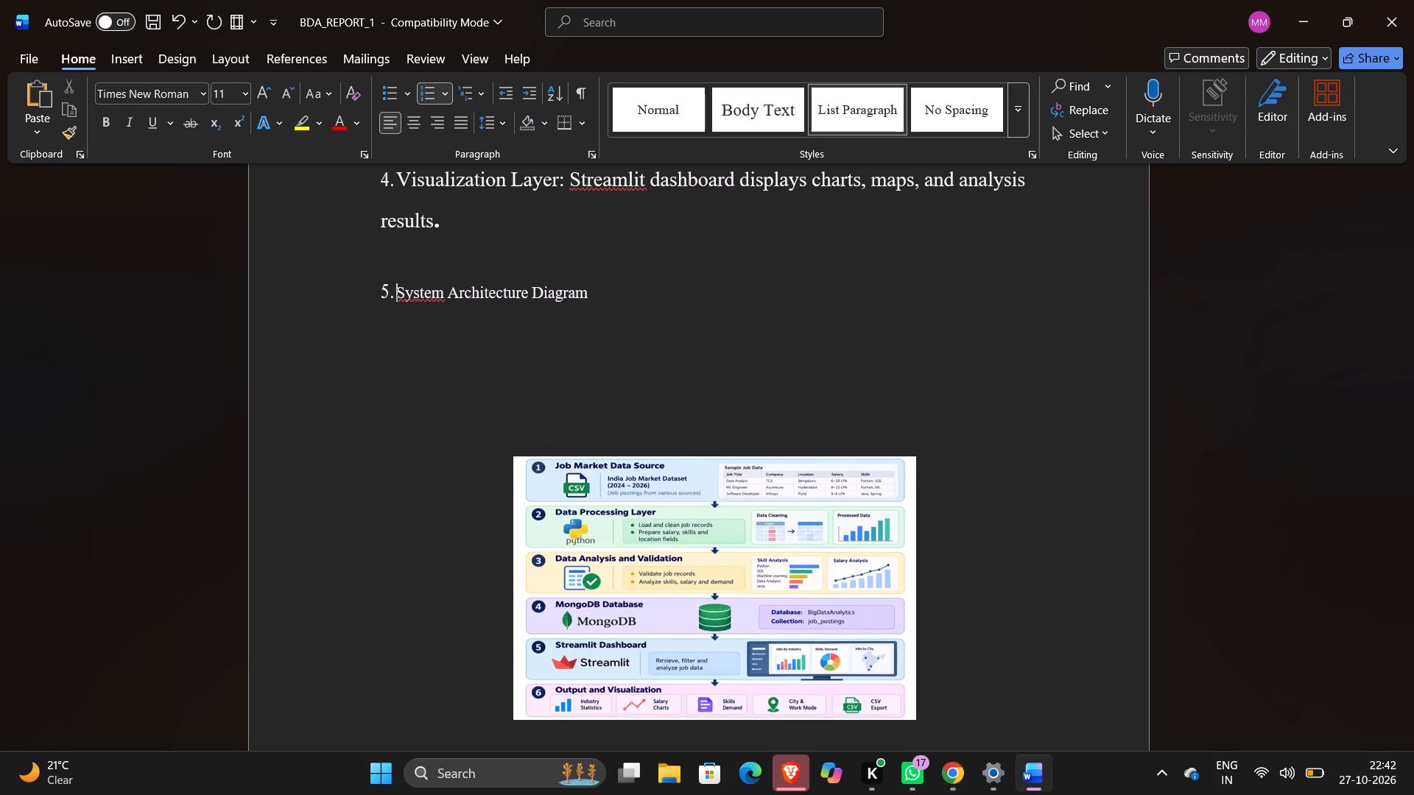
pyautogui.press('BackSpace')
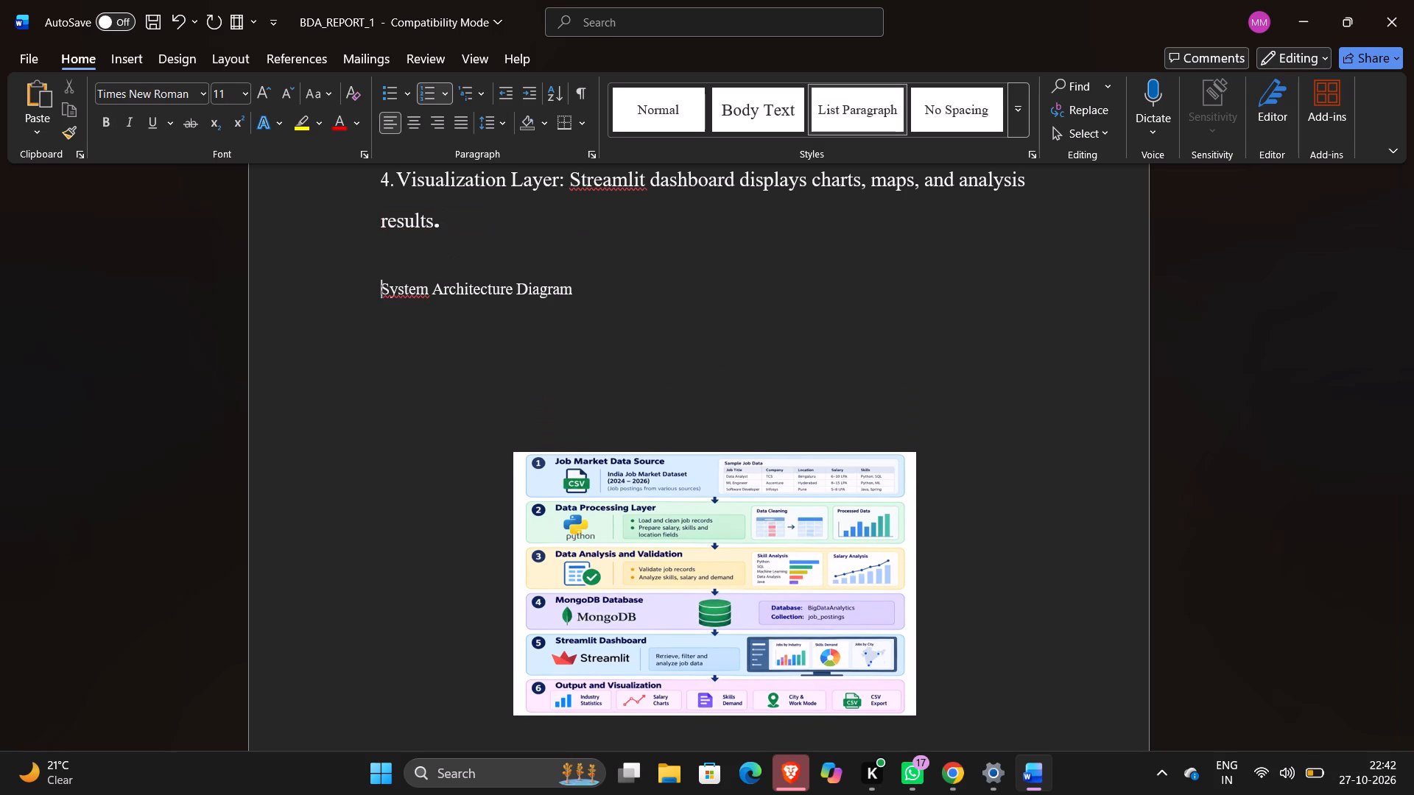
# Indent the System Architecture Diagram heading by five tab stops so it sits roughly centred above the flowchart.
pyautogui.press('Tab')
pyautogui.press('Tab')
pyautogui.press('Tab')
pyautogui.press('Tab')
pyautogui.press('Tab')
pyautogui.press('Tab')
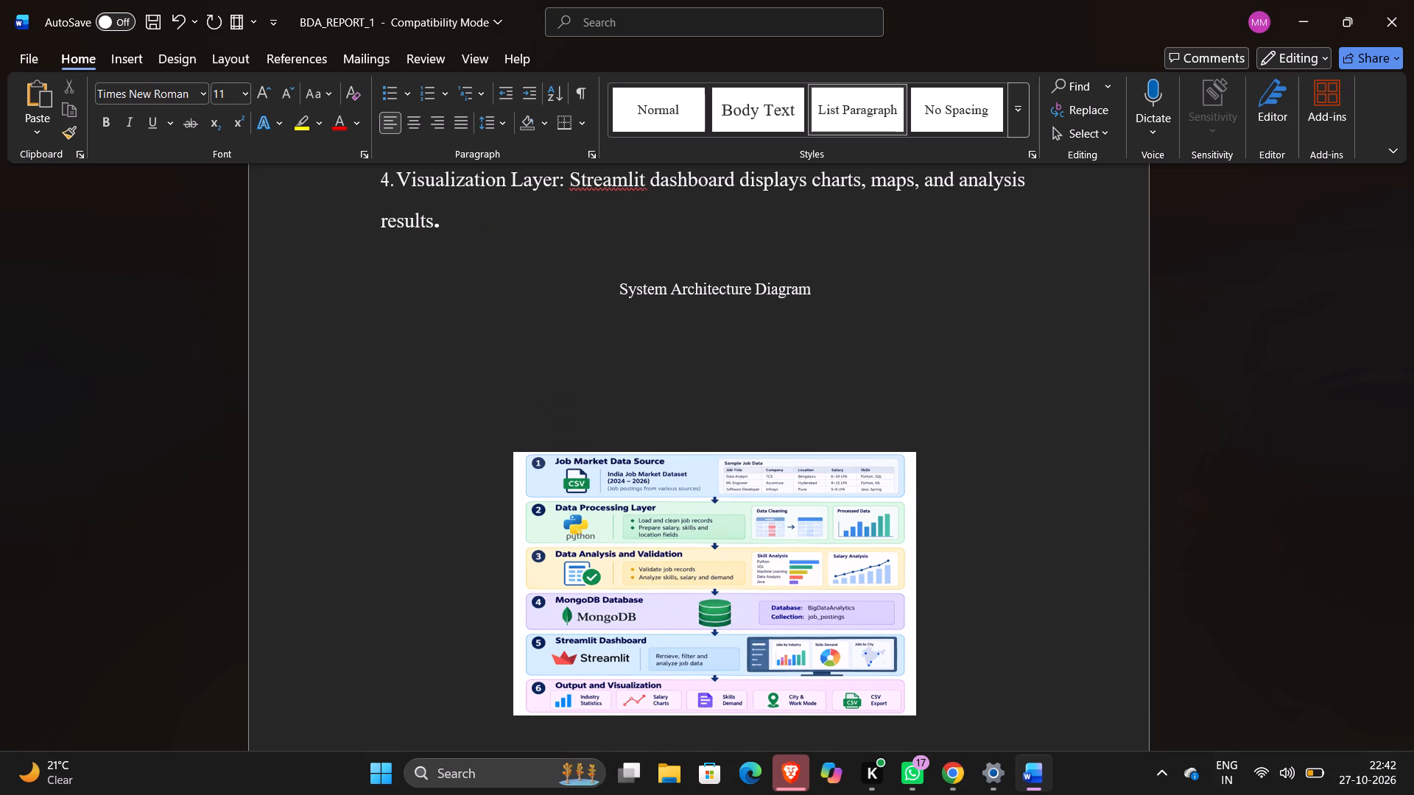
pyautogui.press('BackSpace')
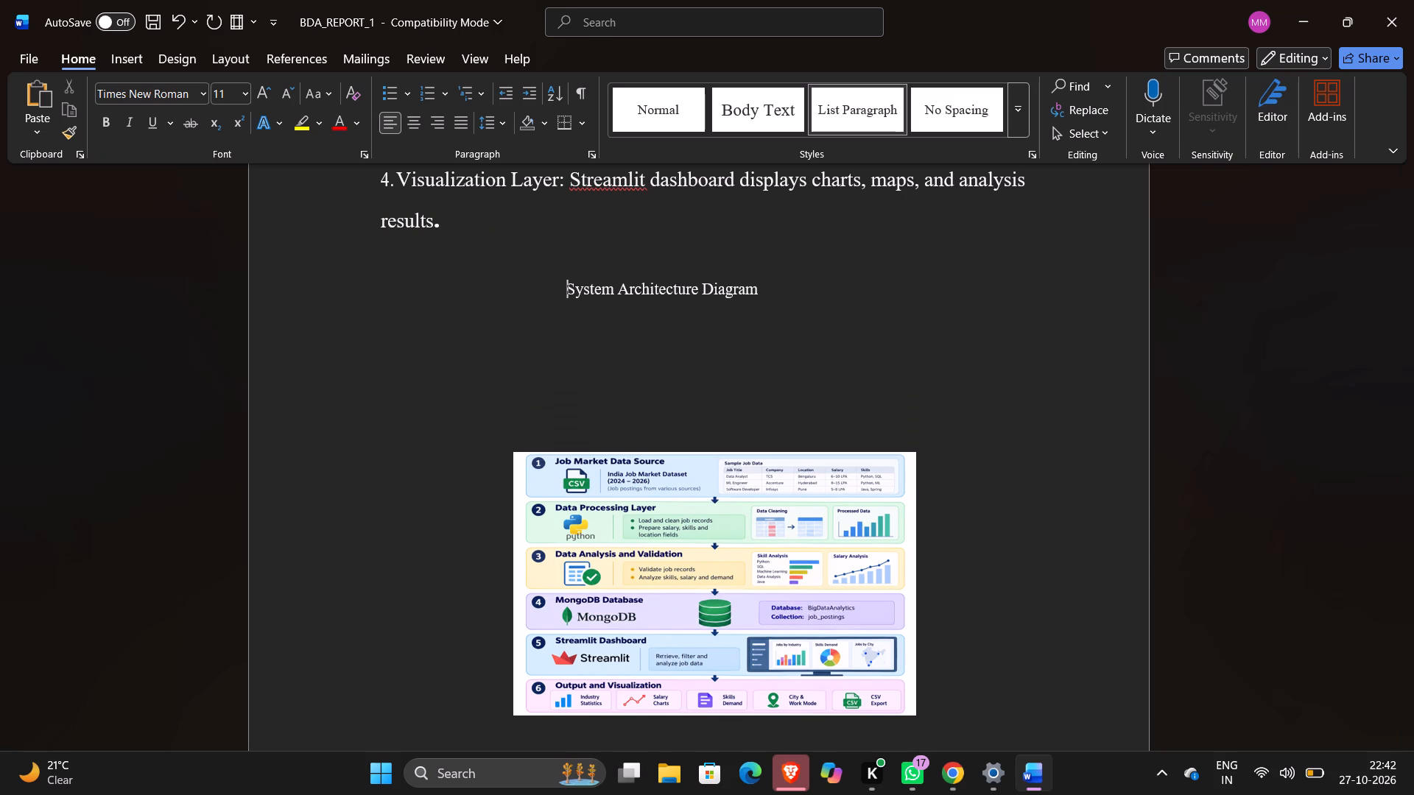
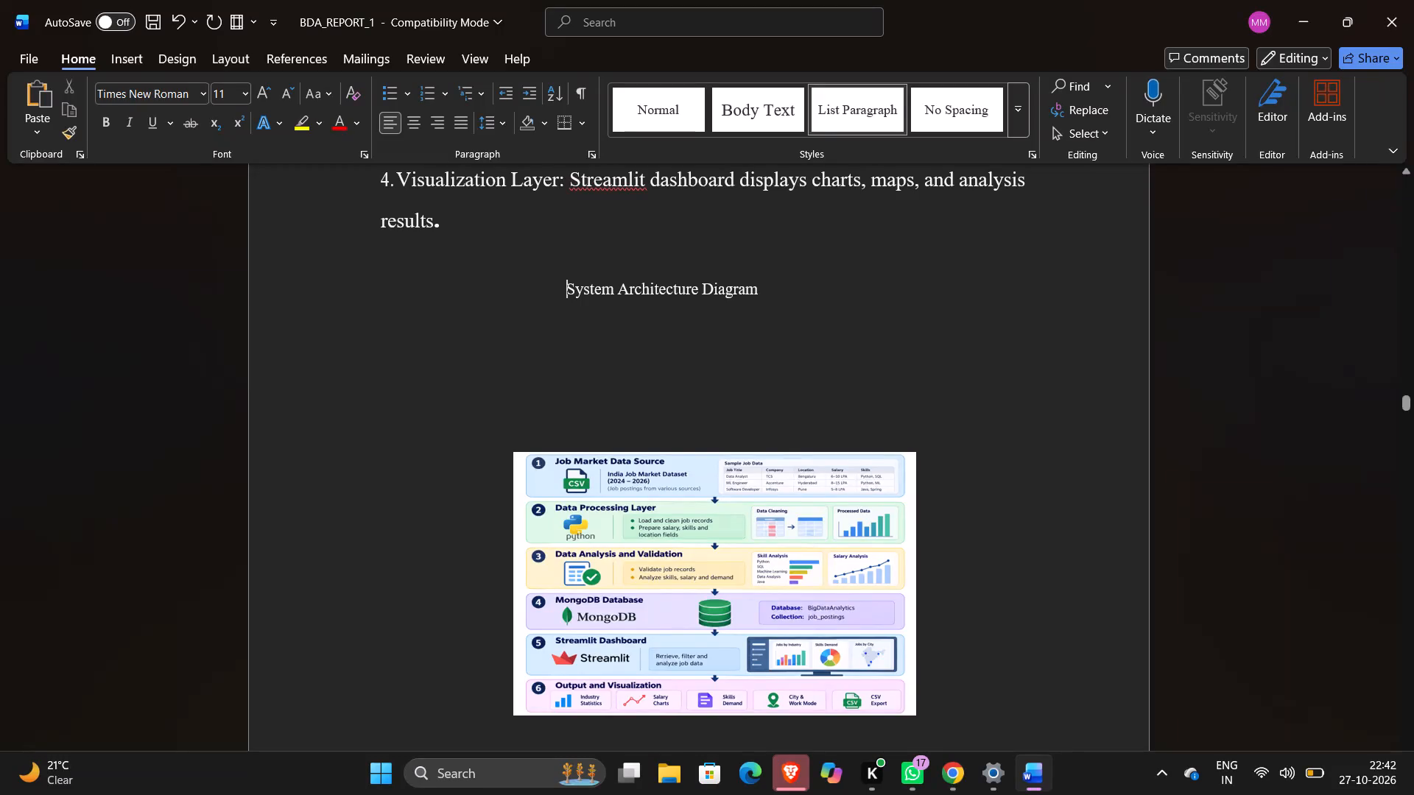
# Indent the System Architecture Diagram heading by one tab so it sits more centrally above the flowchart.
pyautogui.click(782, 277)
pyautogui.click(560, 283)
pyautogui.press('Tab')
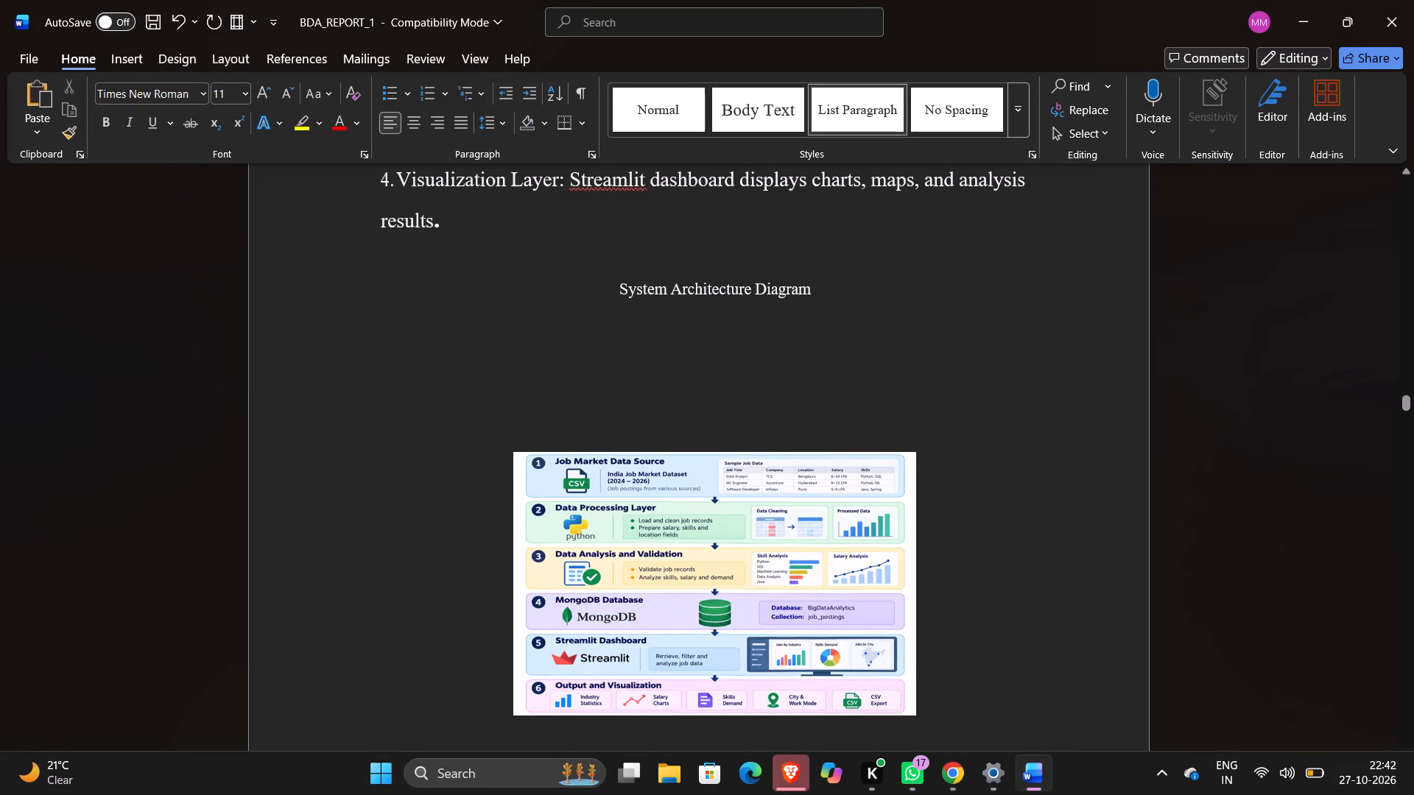
# Make the System Architecture Diagram heading bold and set its font size to 12.
pyautogui.moveTo(822, 289); pyautogui.dragTo(602, 305)
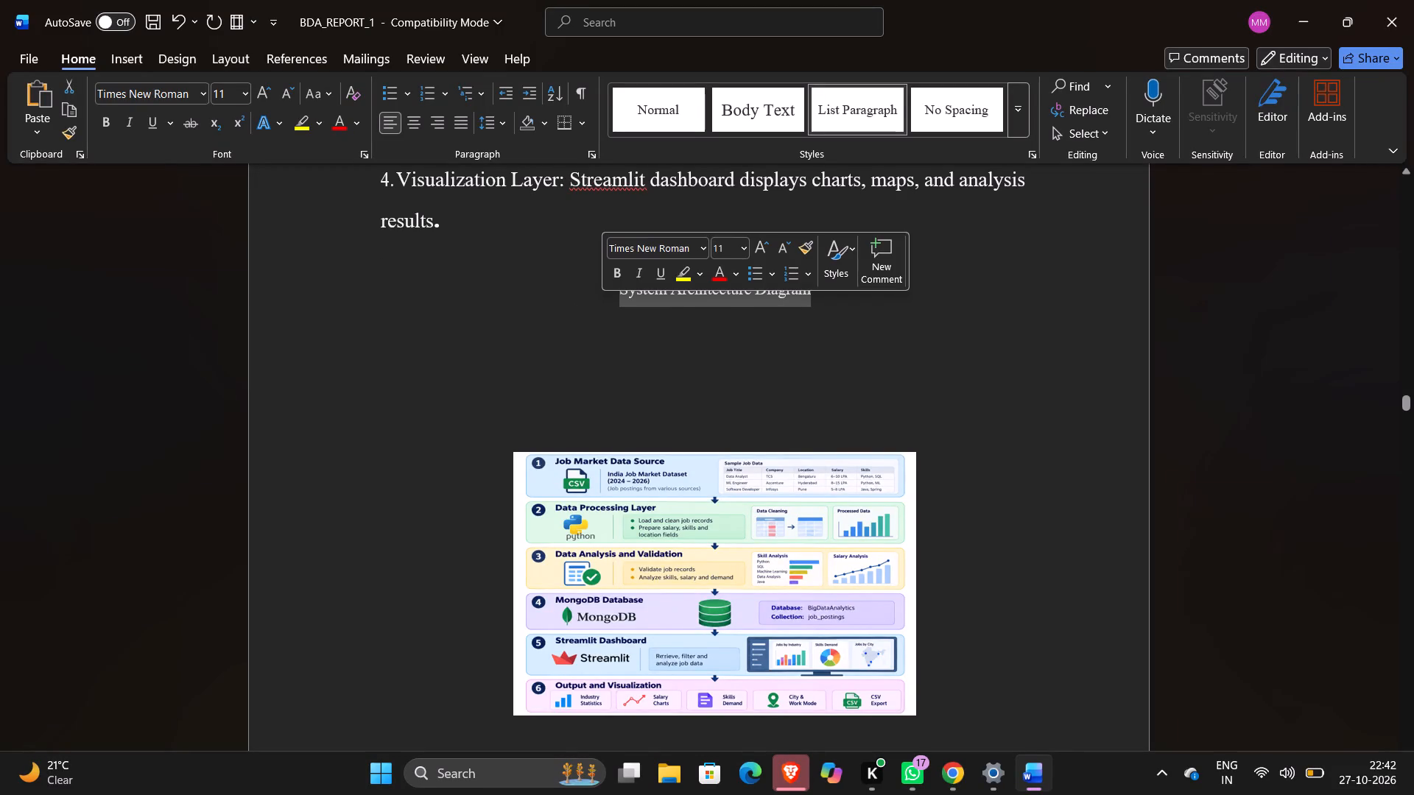
pyautogui.click(622, 275)
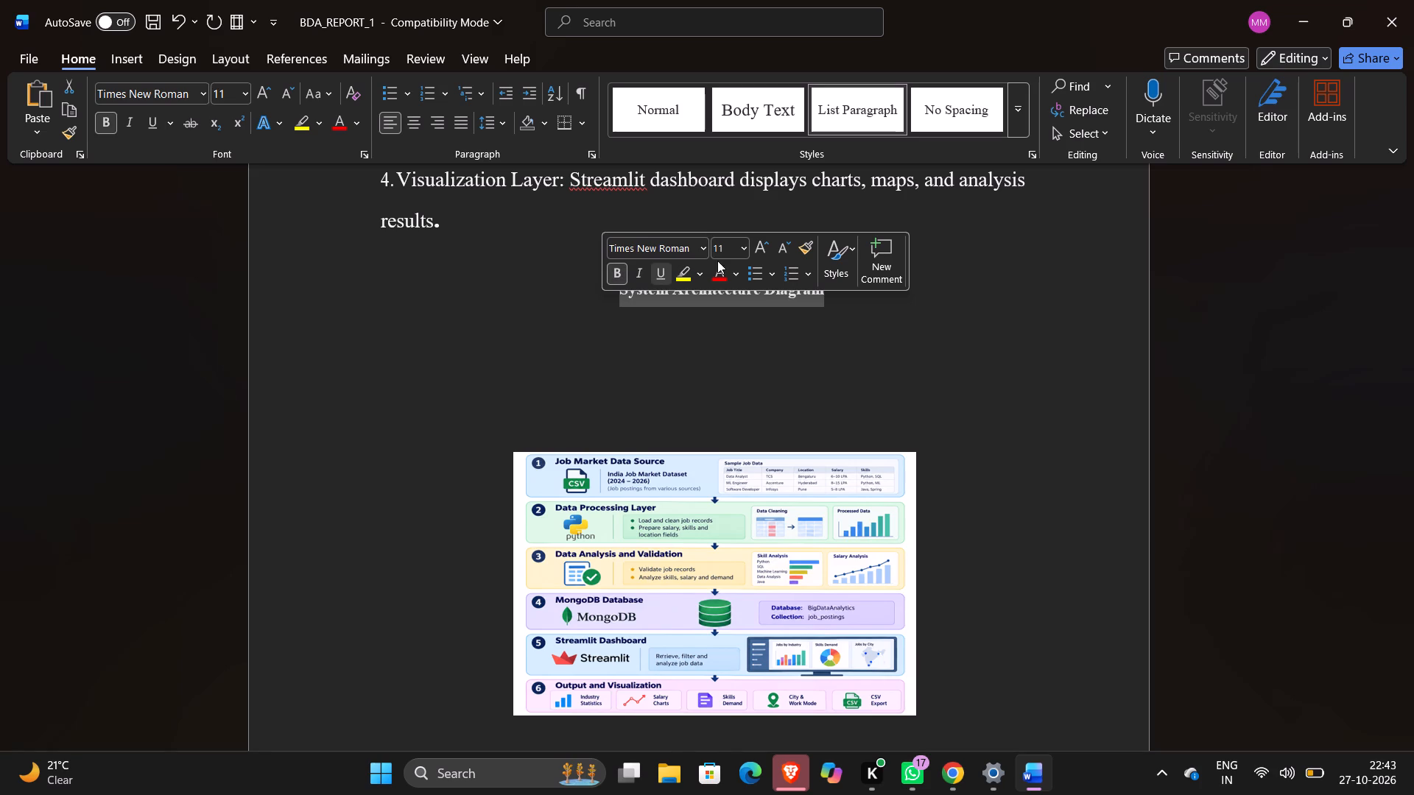
pyautogui.click(744, 249)
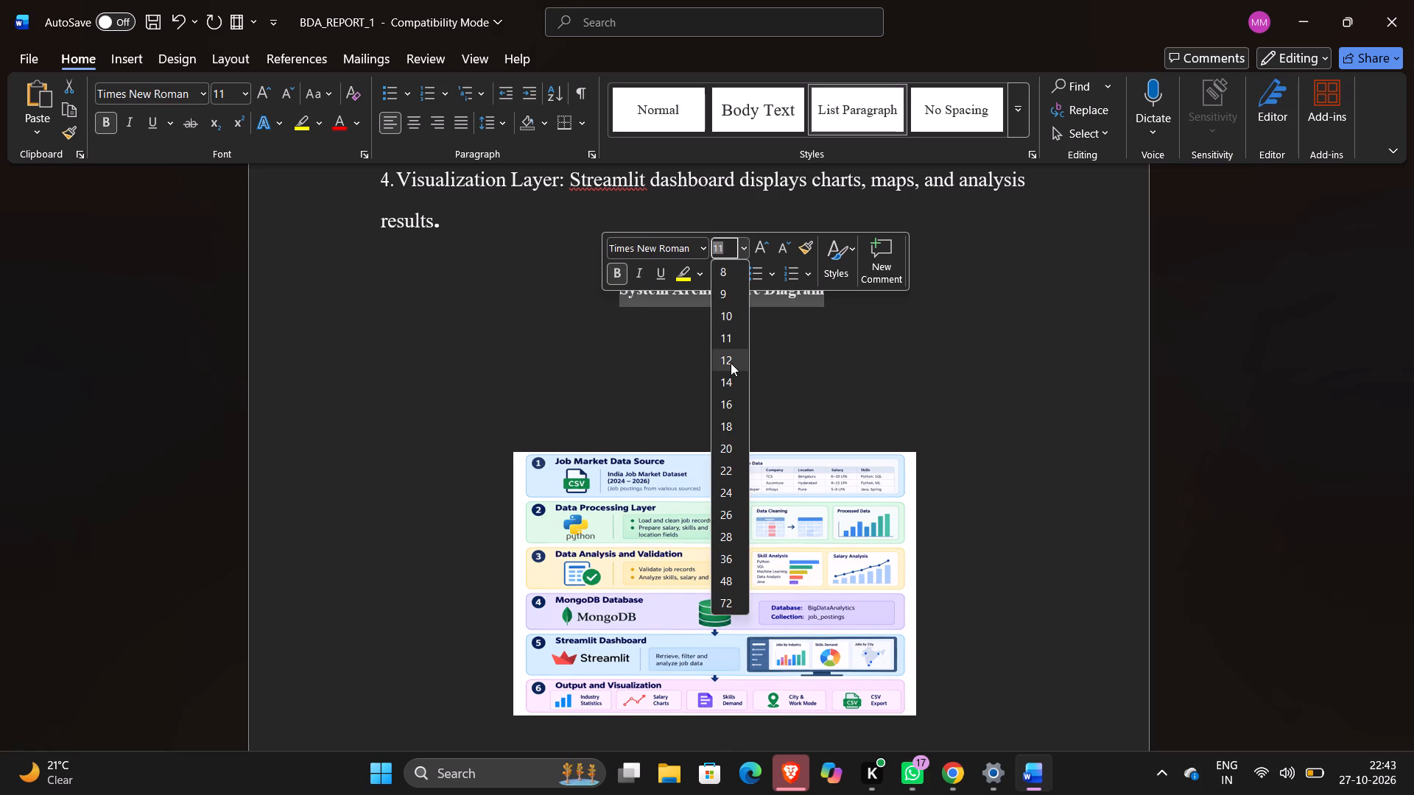
pyautogui.click(730, 361)
# Delete the blank lines between the System Architecture Diagram heading and the flowchart, keeping the heading text complete.
pyautogui.click(692, 412)
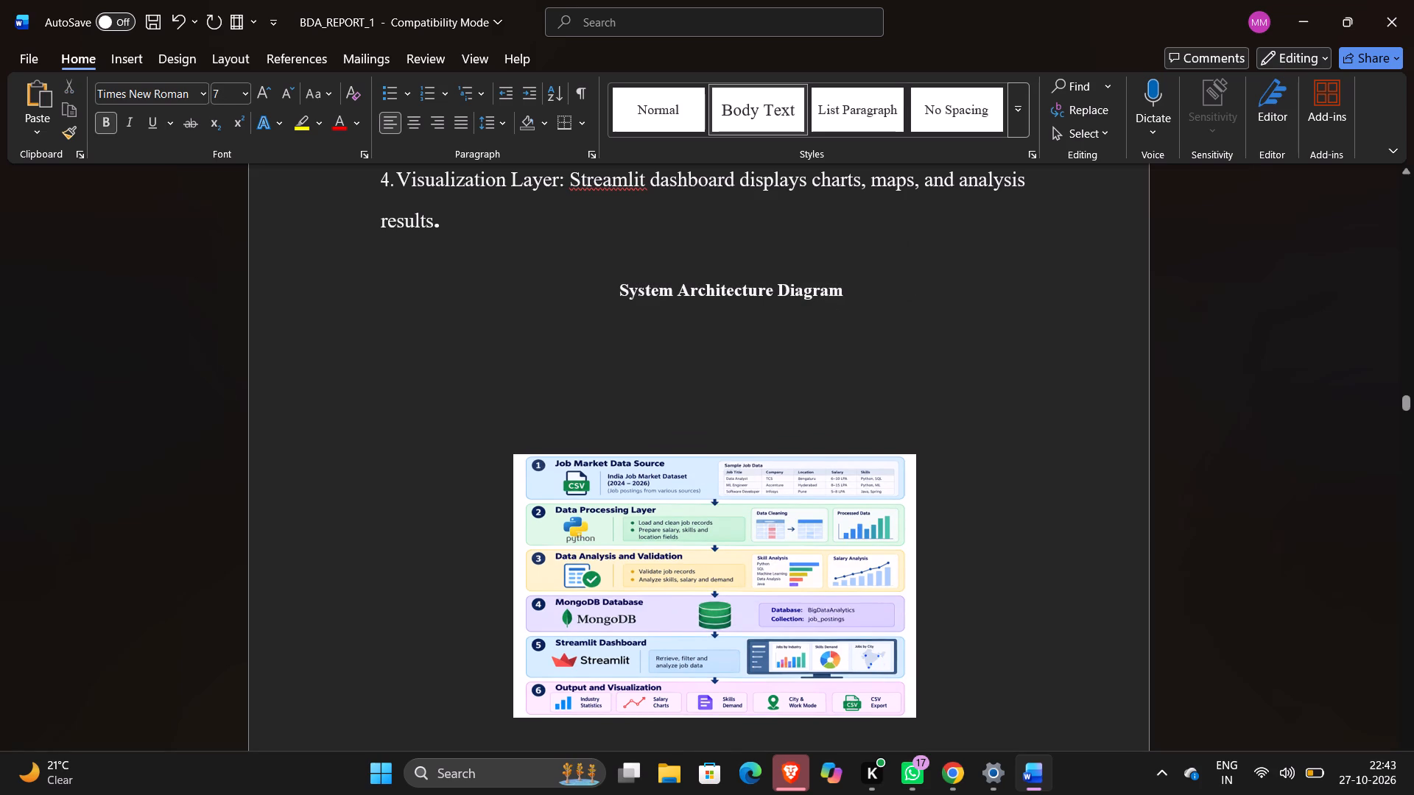
pyautogui.press('BackSpace')
pyautogui.press('BackSpace')
pyautogui.press('BackSpace')
pyautogui.press('BackSpace')
pyautogui.press('BackSpace')
pyautogui.press('BackSpace')
pyautogui.press('BackSpace')
pyautogui.press('BackSpace')
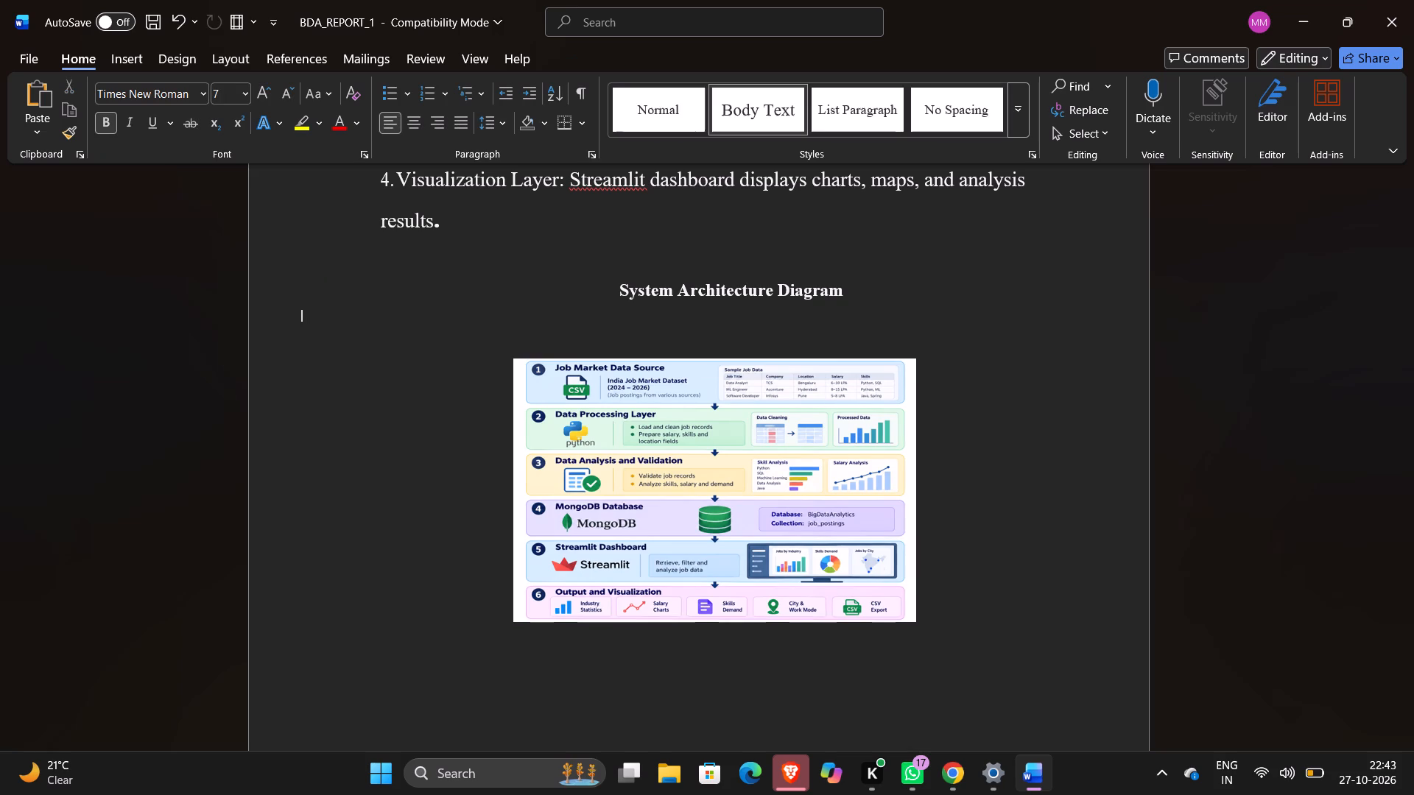
pyautogui.press('BackSpace')
pyautogui.press('BackSpace')
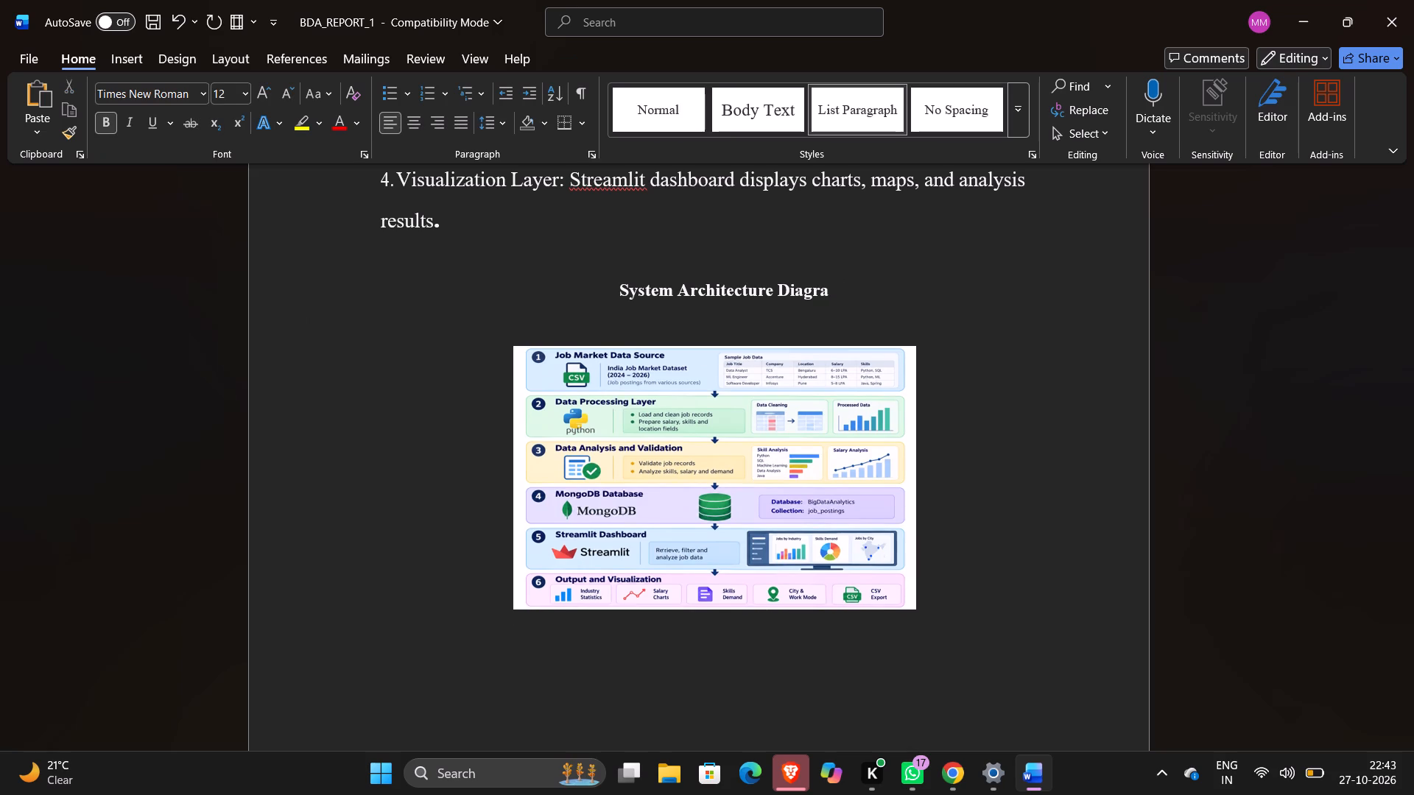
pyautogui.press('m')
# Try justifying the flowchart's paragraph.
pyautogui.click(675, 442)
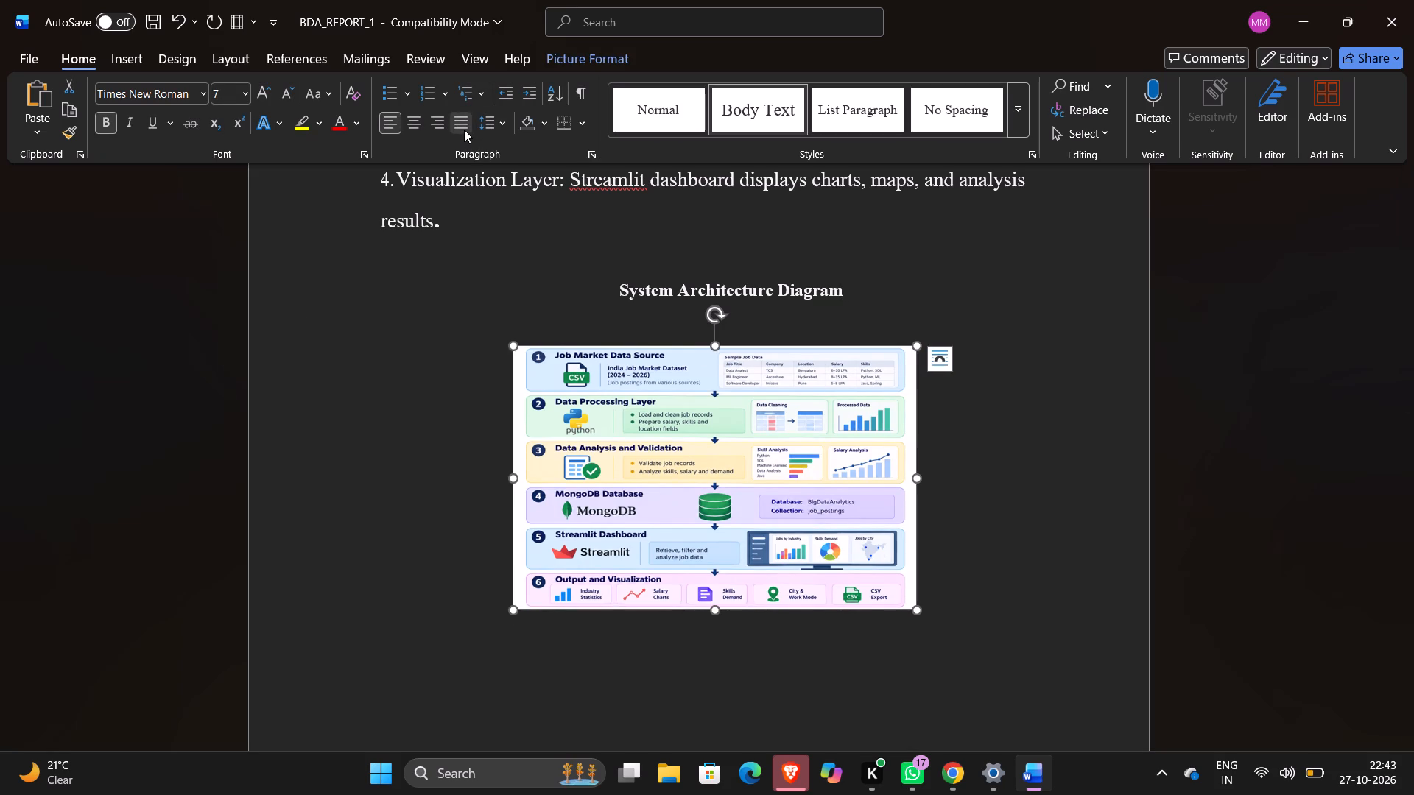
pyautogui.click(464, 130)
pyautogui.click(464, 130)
# Remove the extra indent before the System Architecture Diagram heading so it shifts back toward the page's centre.
pyautogui.click(616, 291)
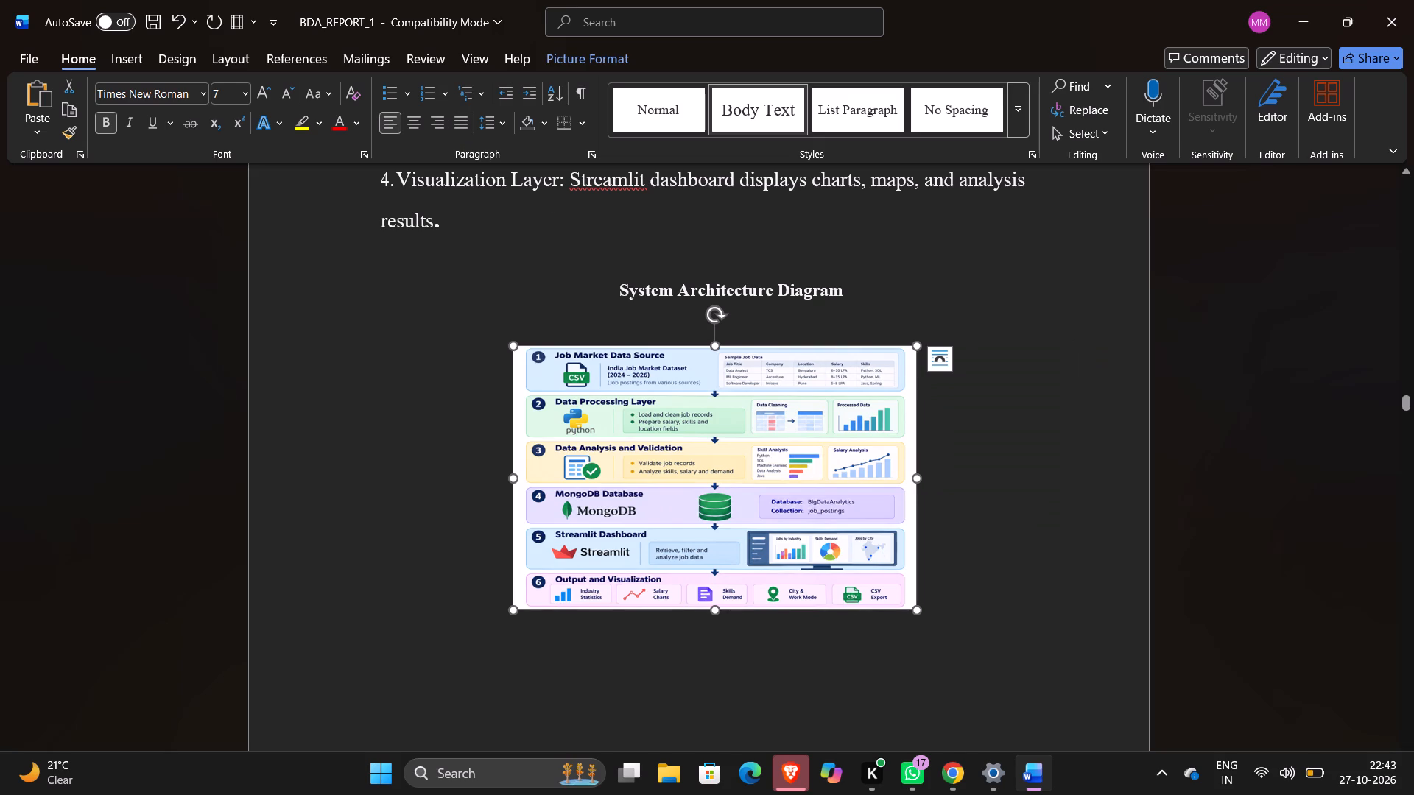
pyautogui.press('BackSpace')
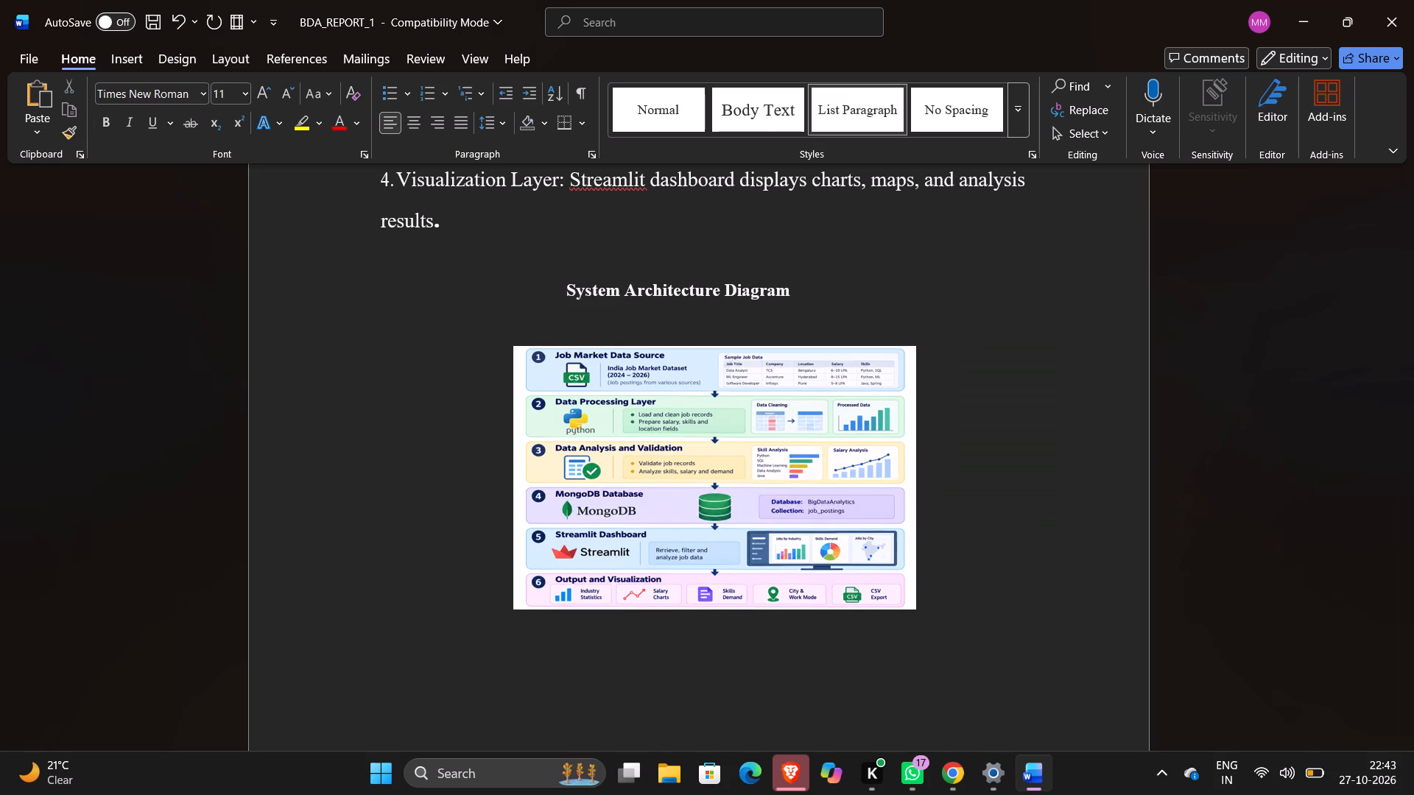
# Enlarge the flowchart proportionally by its upper corner to about 60% of the page width.
pyautogui.click(557, 416)
pyautogui.moveTo(513, 348); pyautogui.dragTo(466, 336)
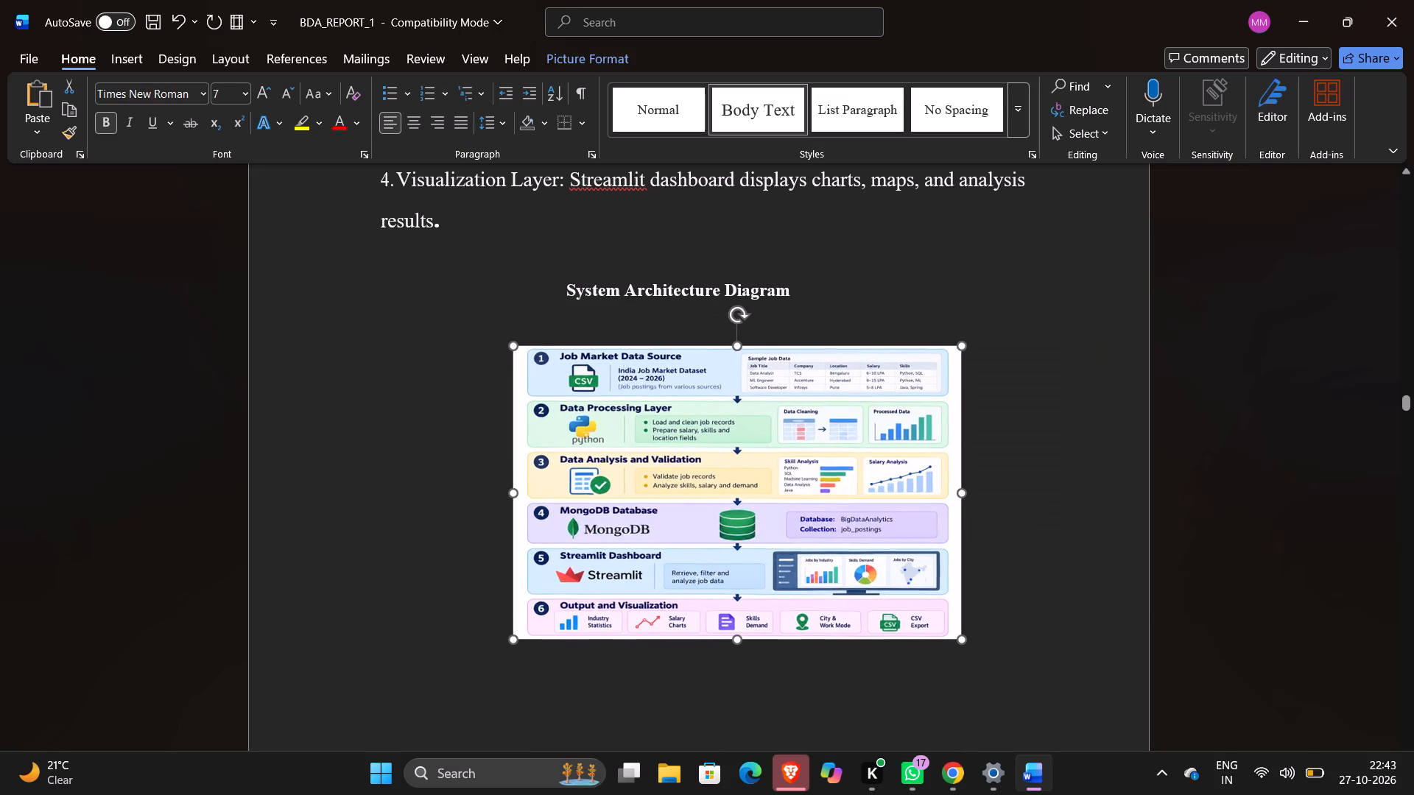
pyautogui.moveTo(466, 336); pyautogui.dragTo(460, 329)
pyautogui.moveTo(516, 347); pyautogui.dragTo(483, 339)
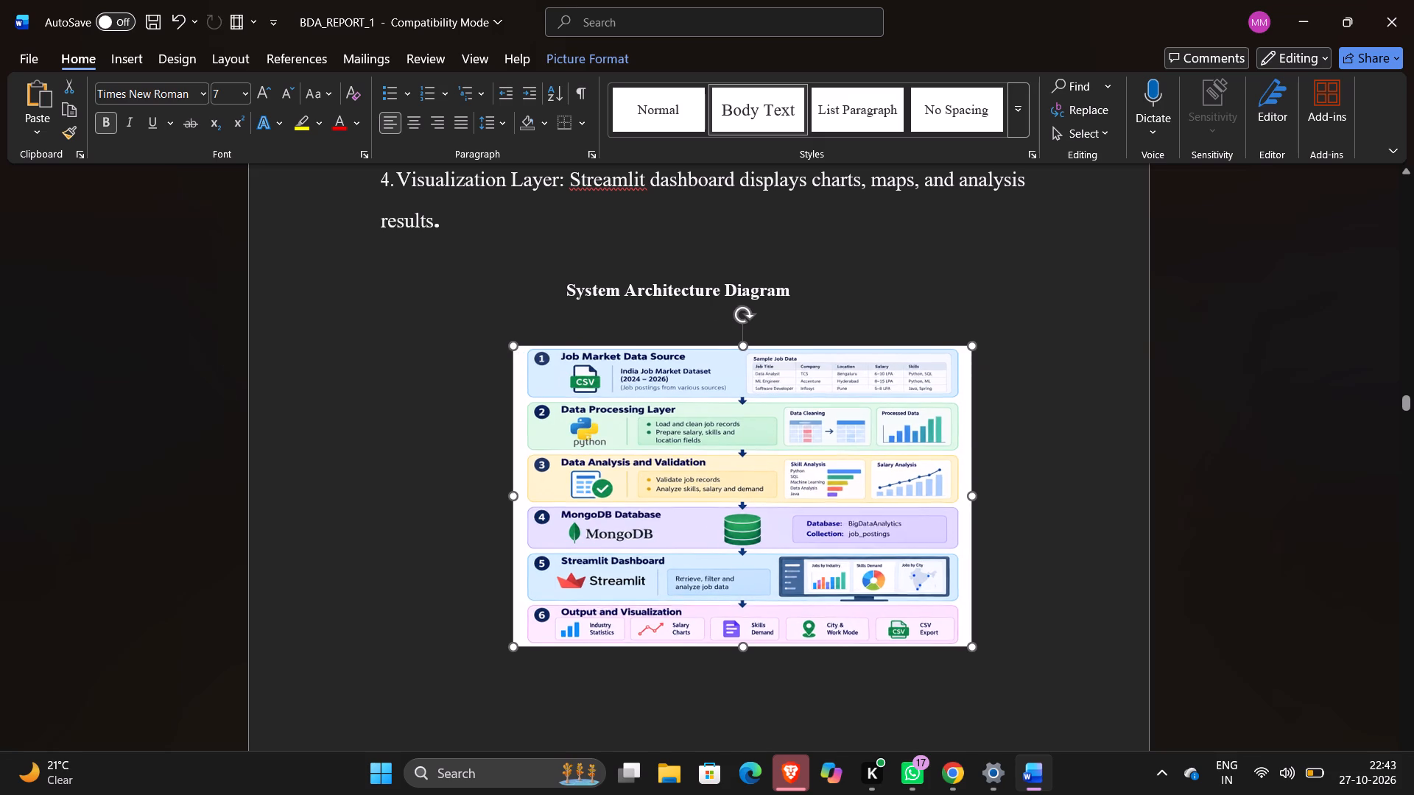
pyautogui.moveTo(483, 339); pyautogui.dragTo(423, 310)
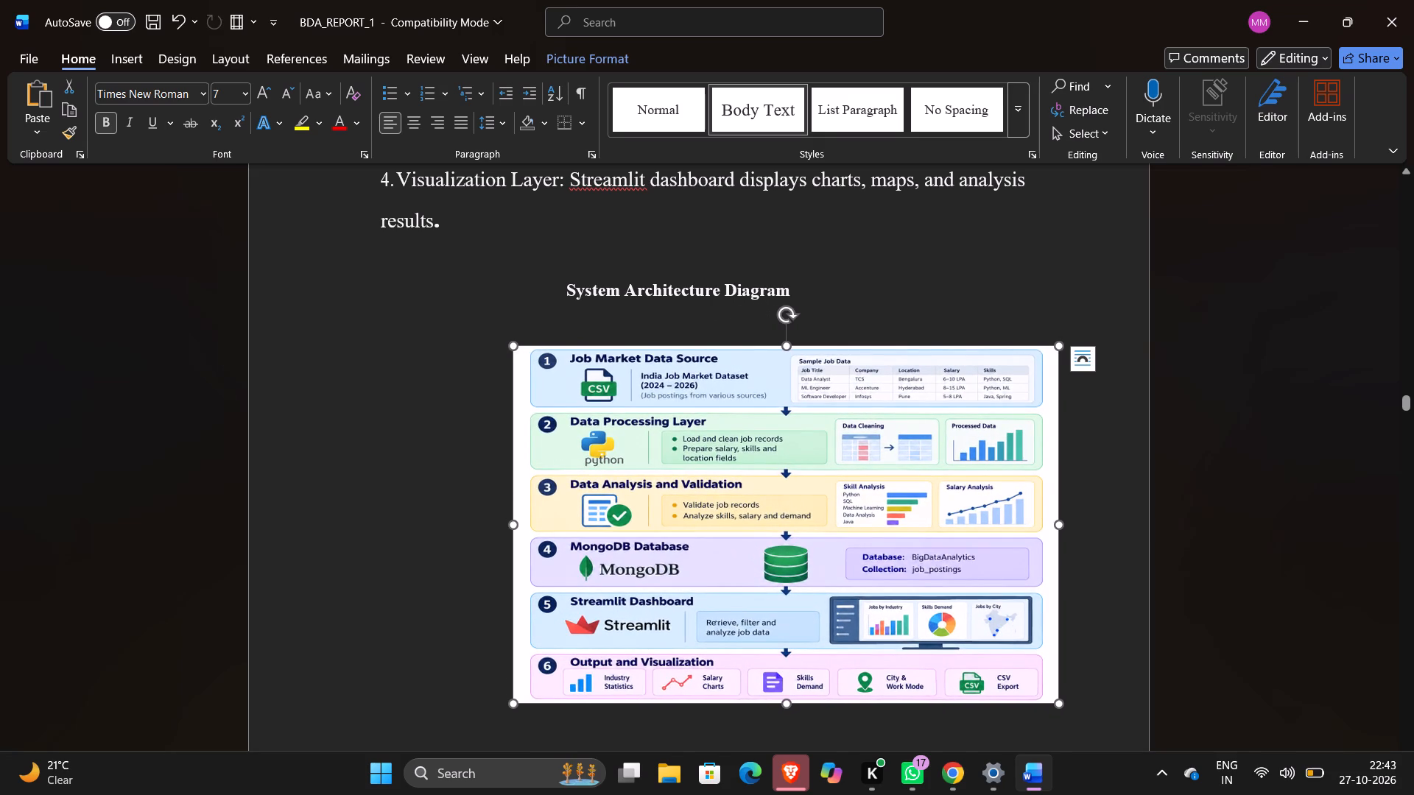
# Delete the extra blank space between the System Architecture Diagram heading and the flowchart.
pyautogui.click(499, 343)
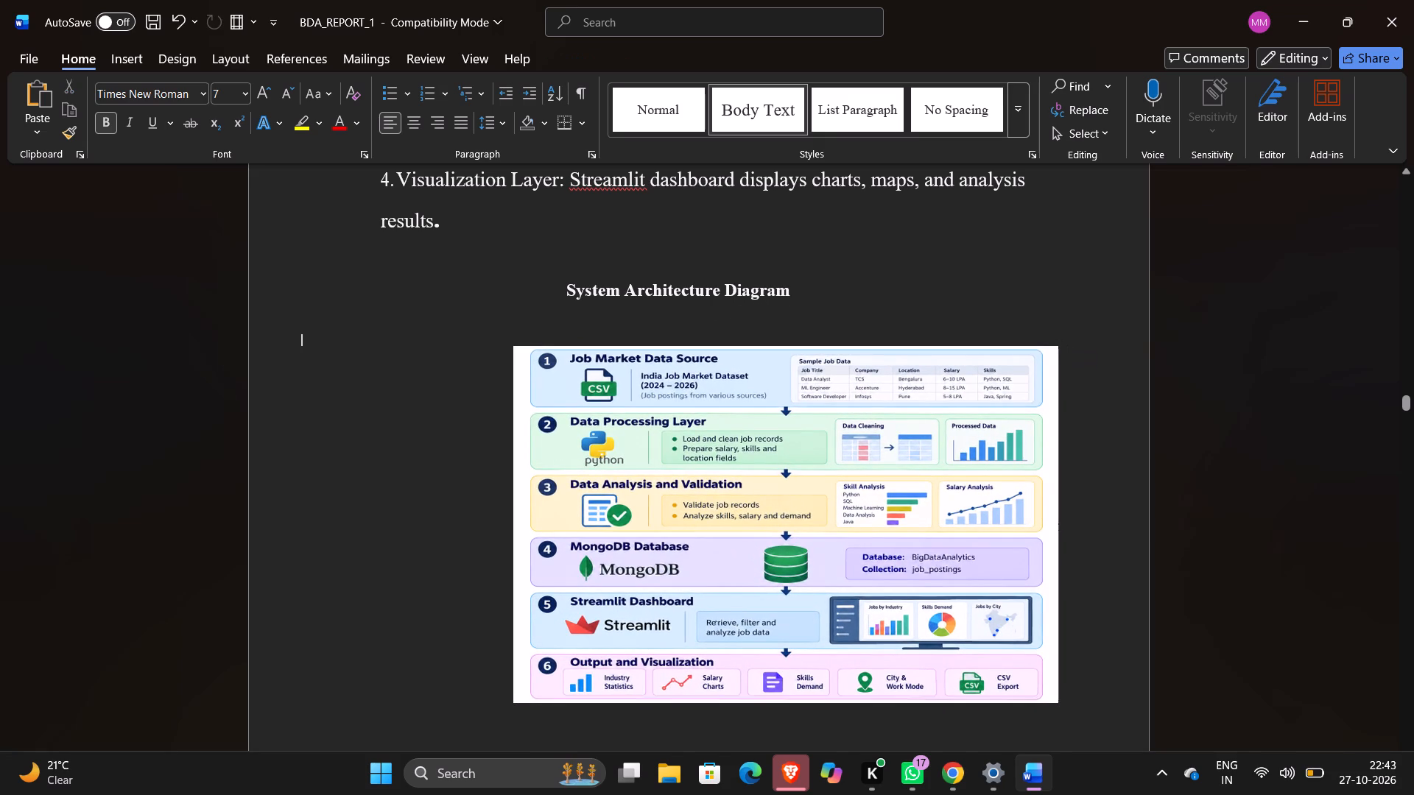
pyautogui.press('BackSpace')
pyautogui.press('BackSpace')
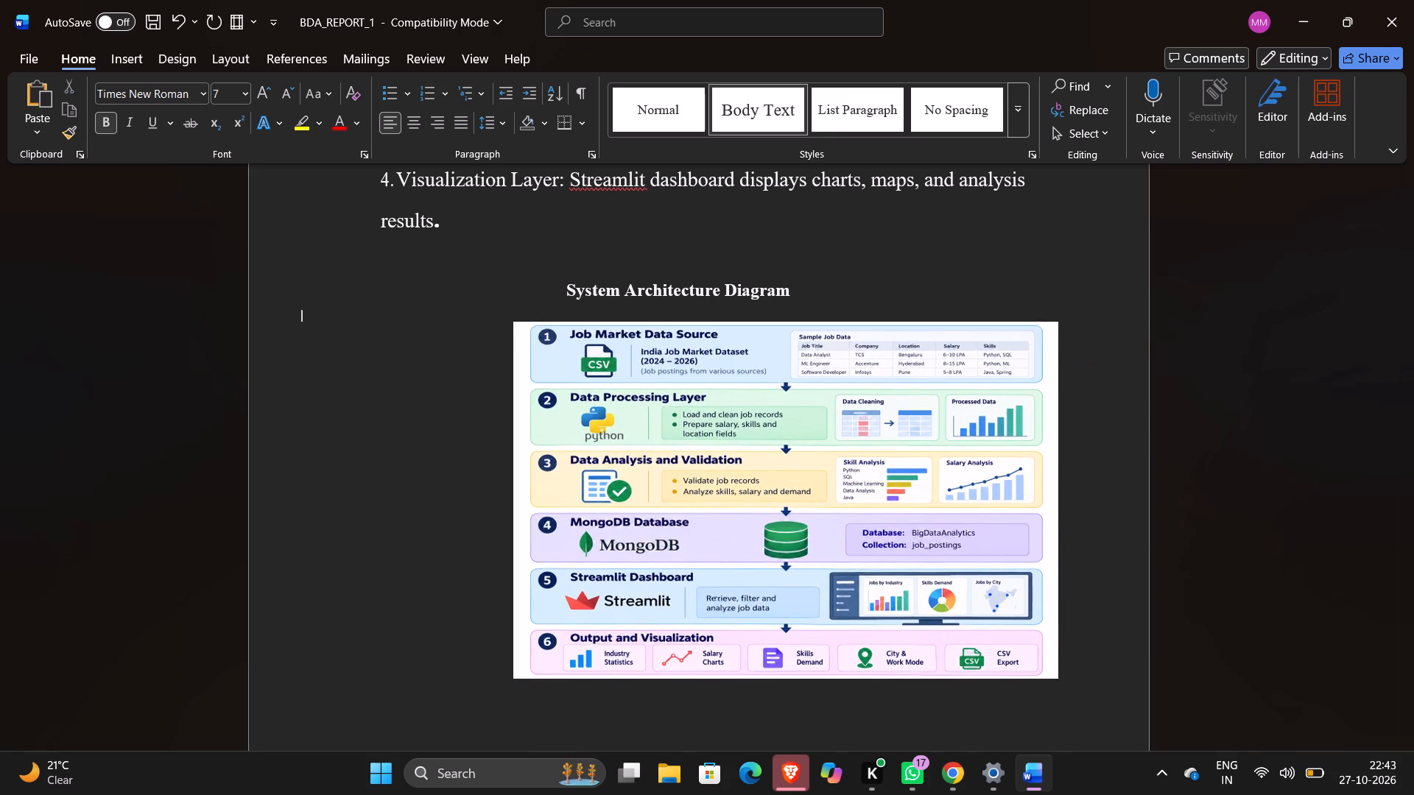
# Move the flowchart horizontally toward the left margin so it sits roughly centred on the page.
pyautogui.press('Down')
pyautogui.press('Down')
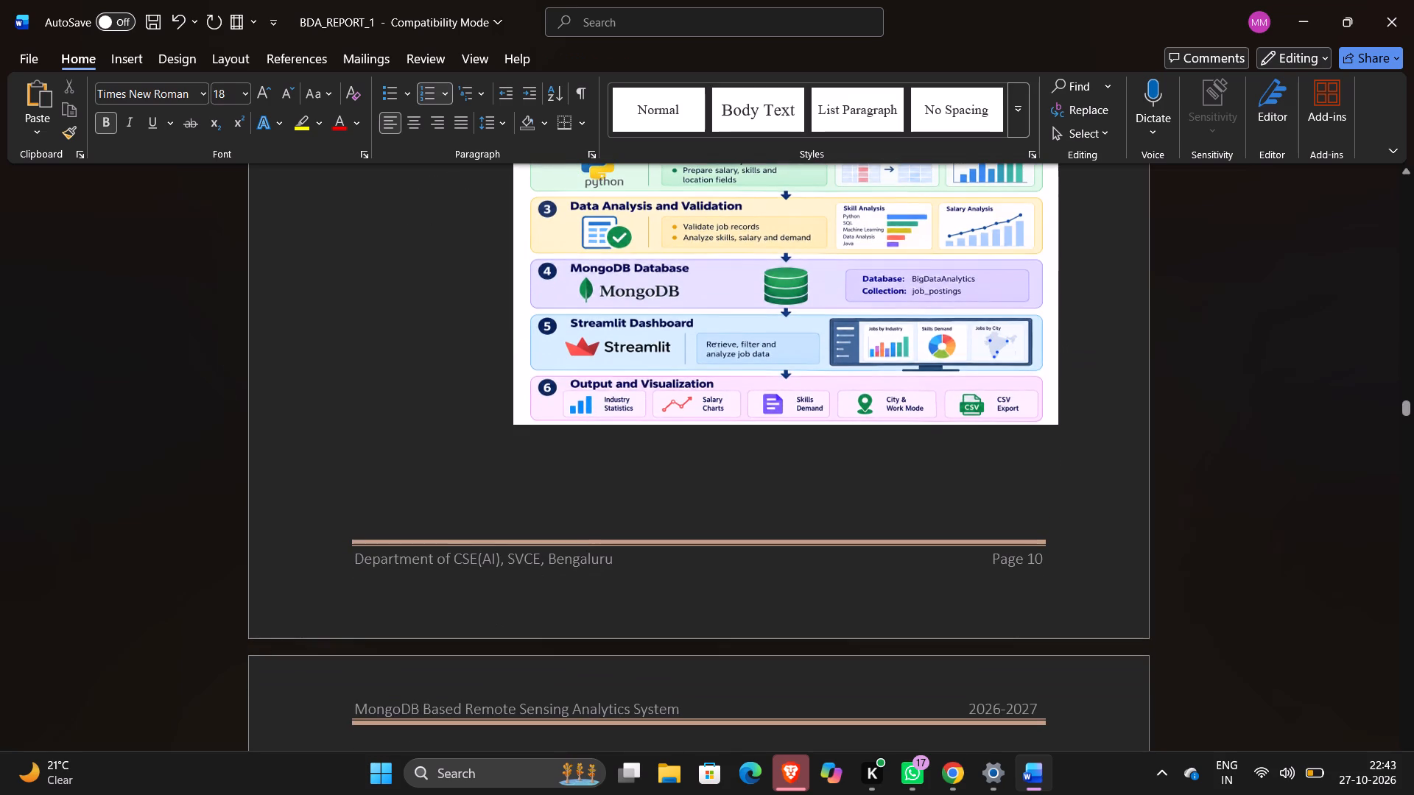
pyautogui.press('Up')
pyautogui.press('Up')
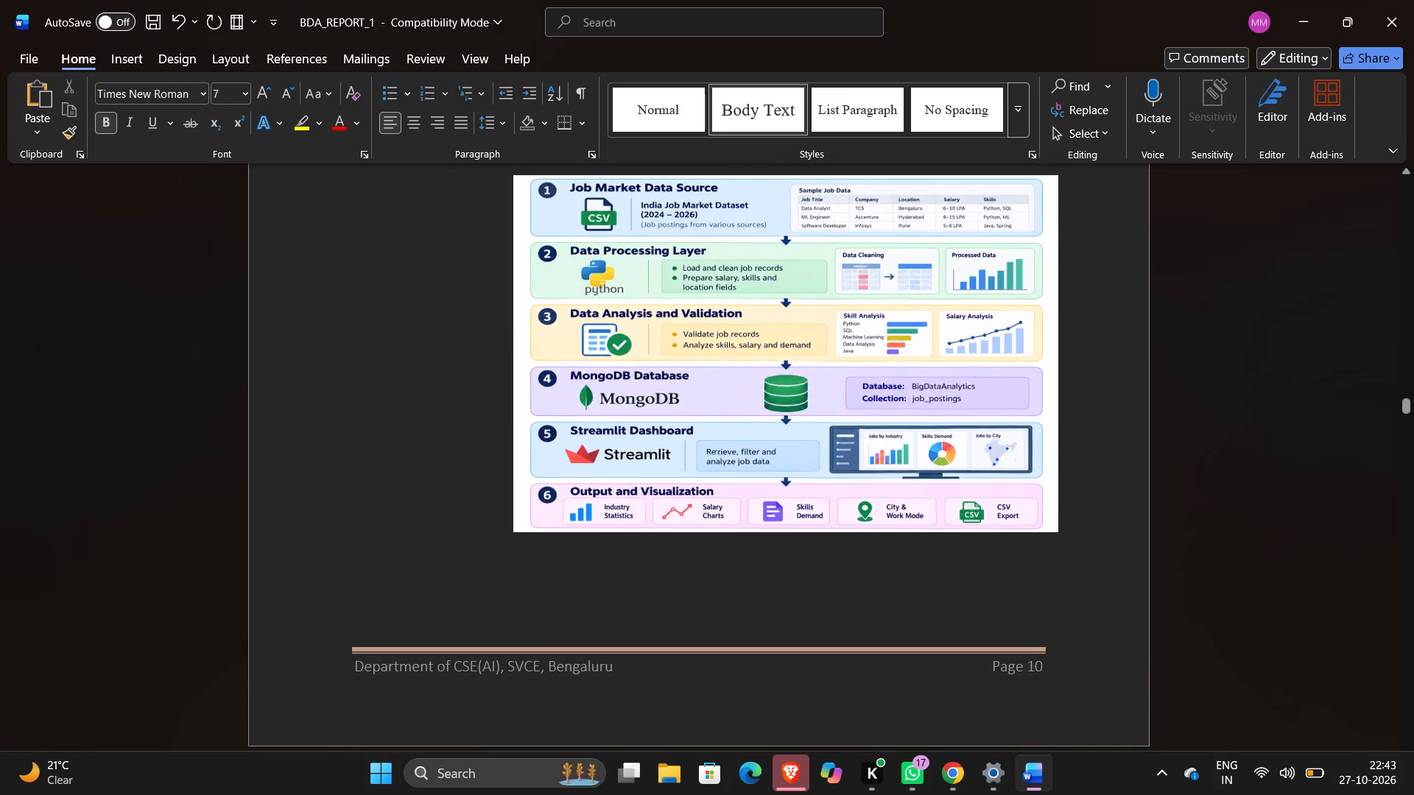
pyautogui.scroll(1, 499, 343)
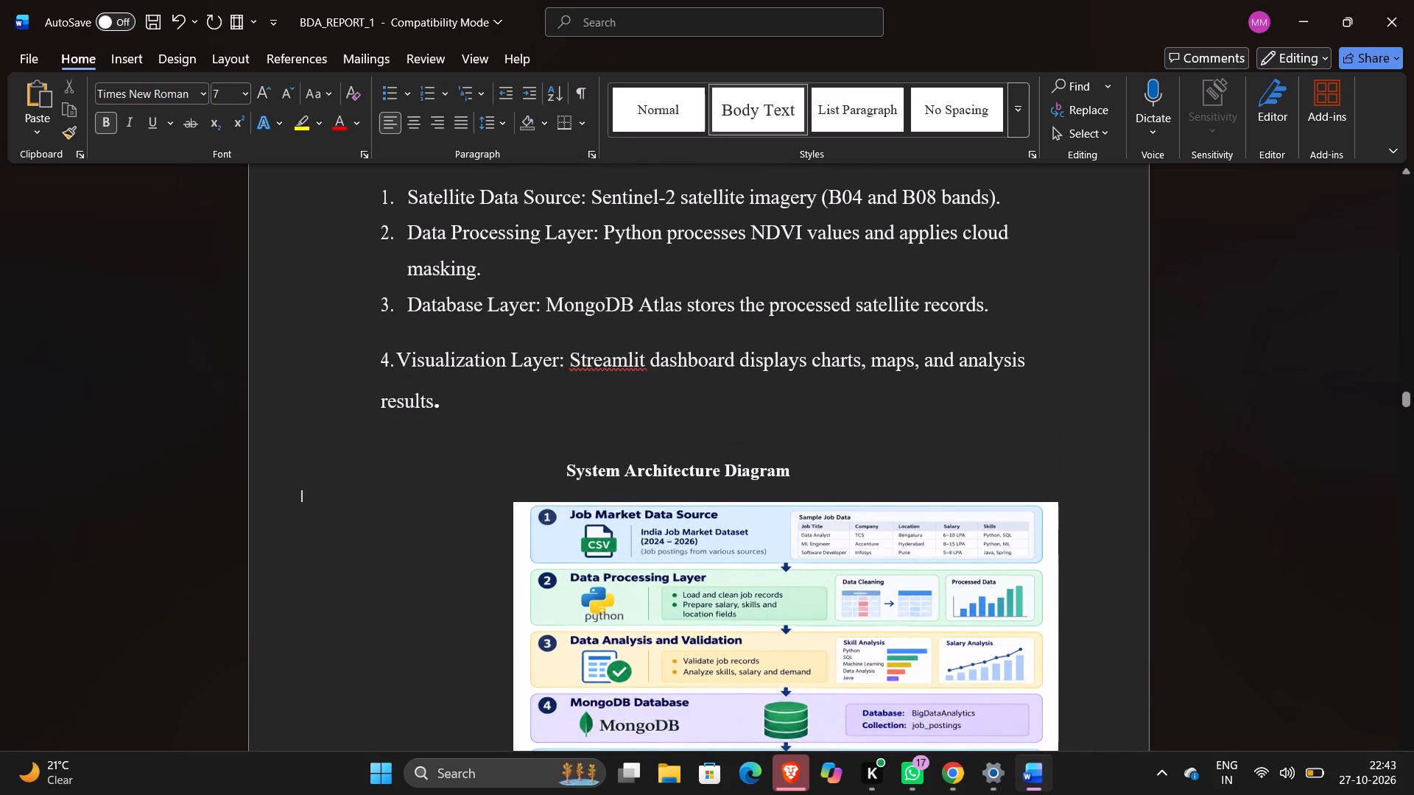
pyautogui.moveTo(527, 541); pyautogui.dragTo(455, 541)
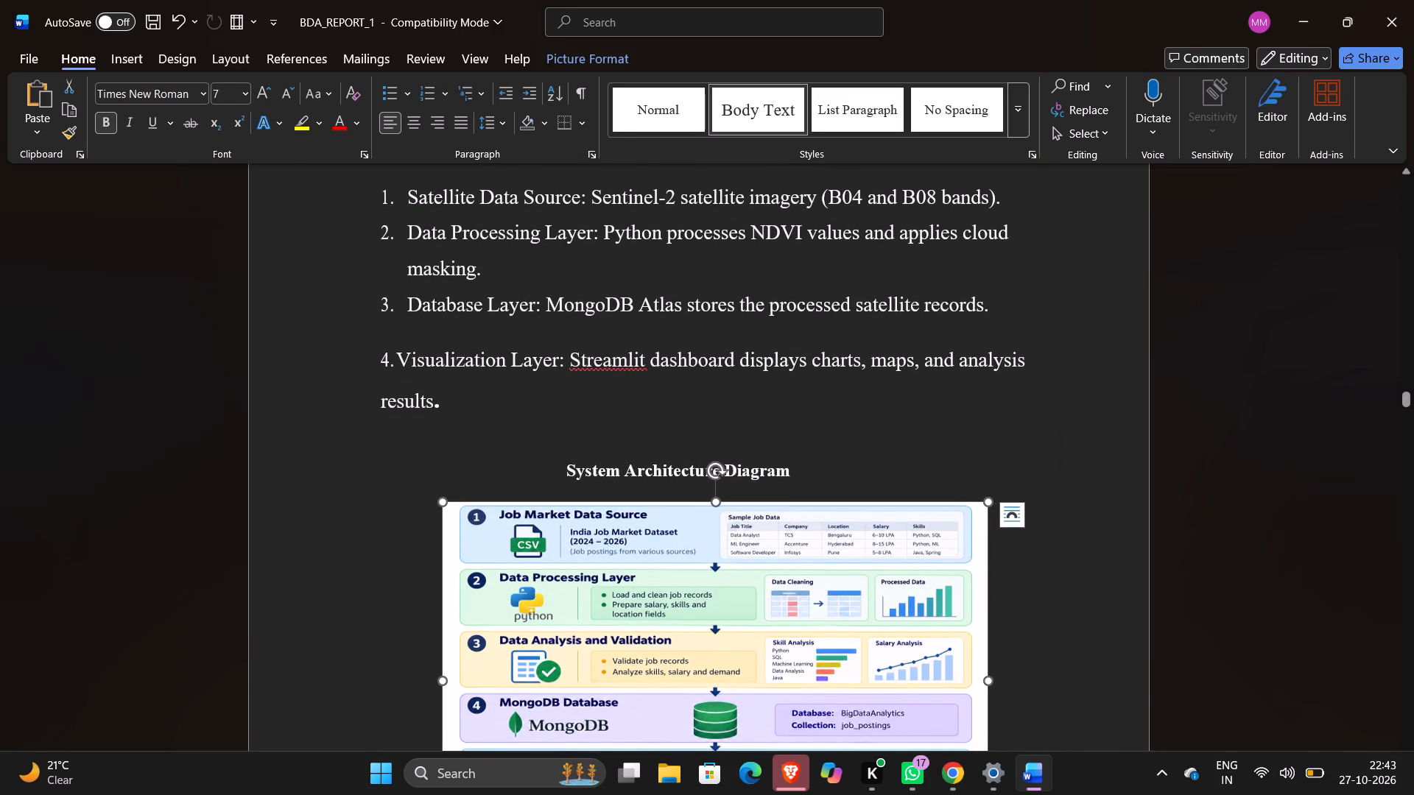
# Insert a blank line between the System Architecture Diagram heading and the flowchart.
pyautogui.scroll(-1, 811, 420)
pyautogui.scroll(1, 811, 420)
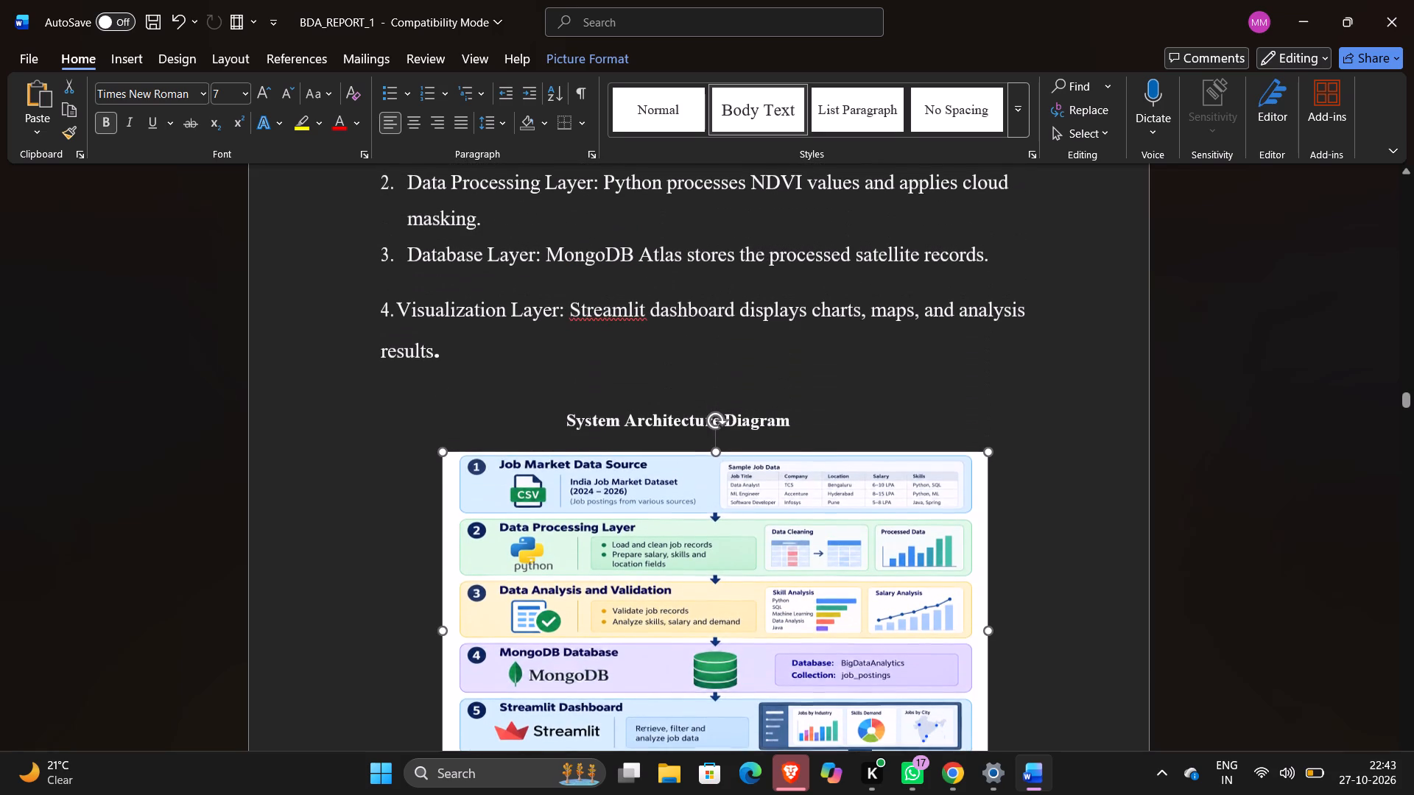
pyautogui.click(811, 412)
pyautogui.press('Return')
pyautogui.scroll(-2, 811, 412)
pyautogui.scroll(2, 811, 412)
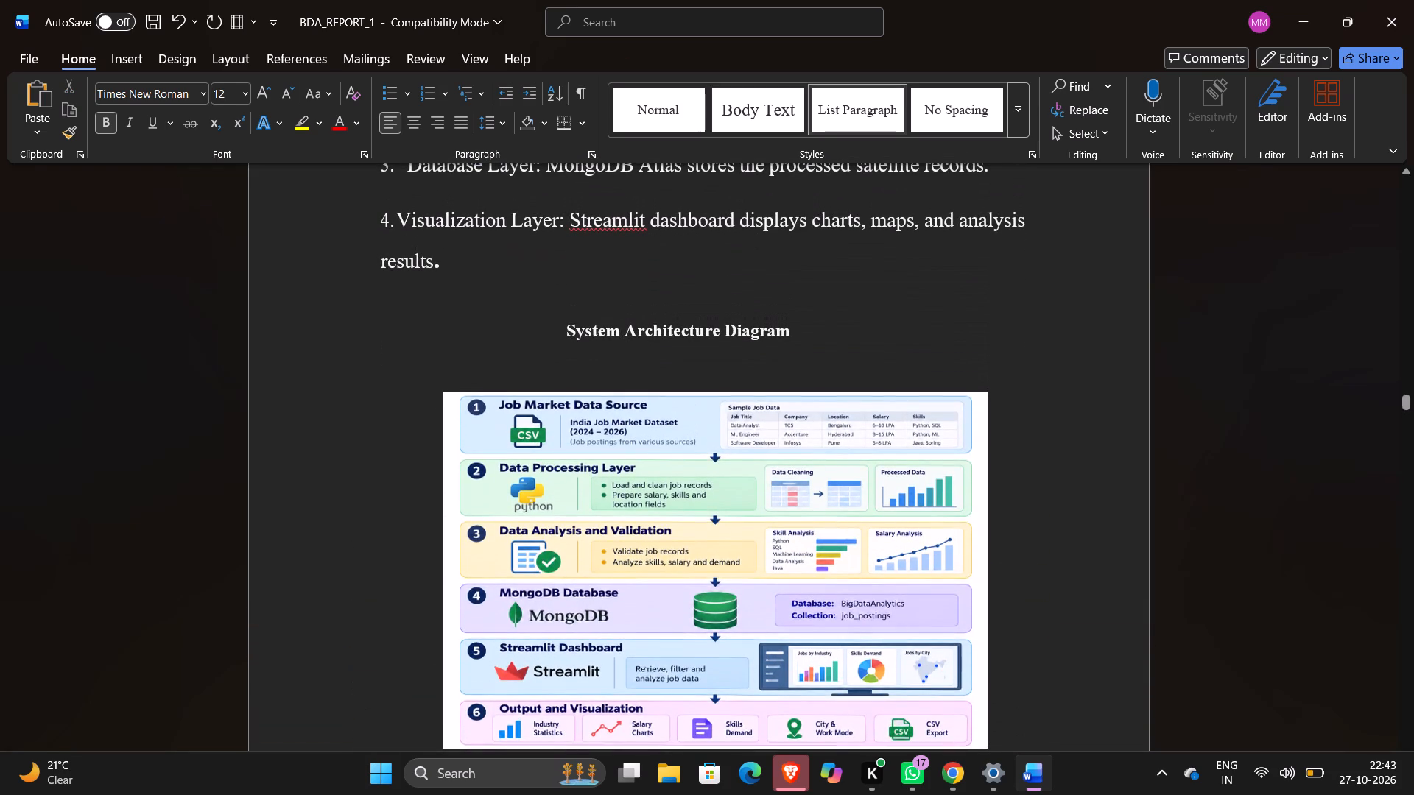
# Review the Implementation section's Step 1 and Step 2 text and MongoDB Atlas screenshot for content to adapt.
pyautogui.scroll(-4, 1164, 338)
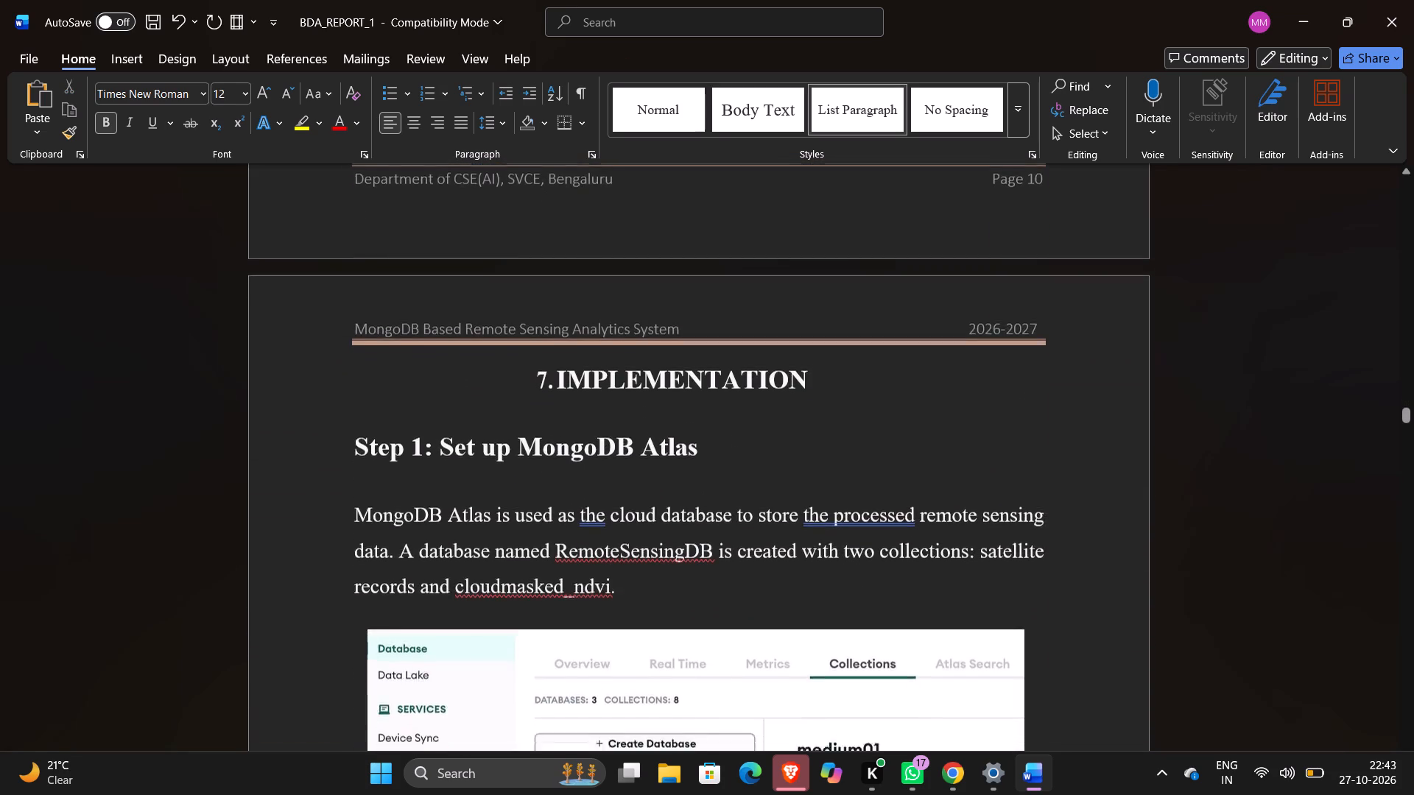
pyautogui.scroll(-3, 1164, 338)
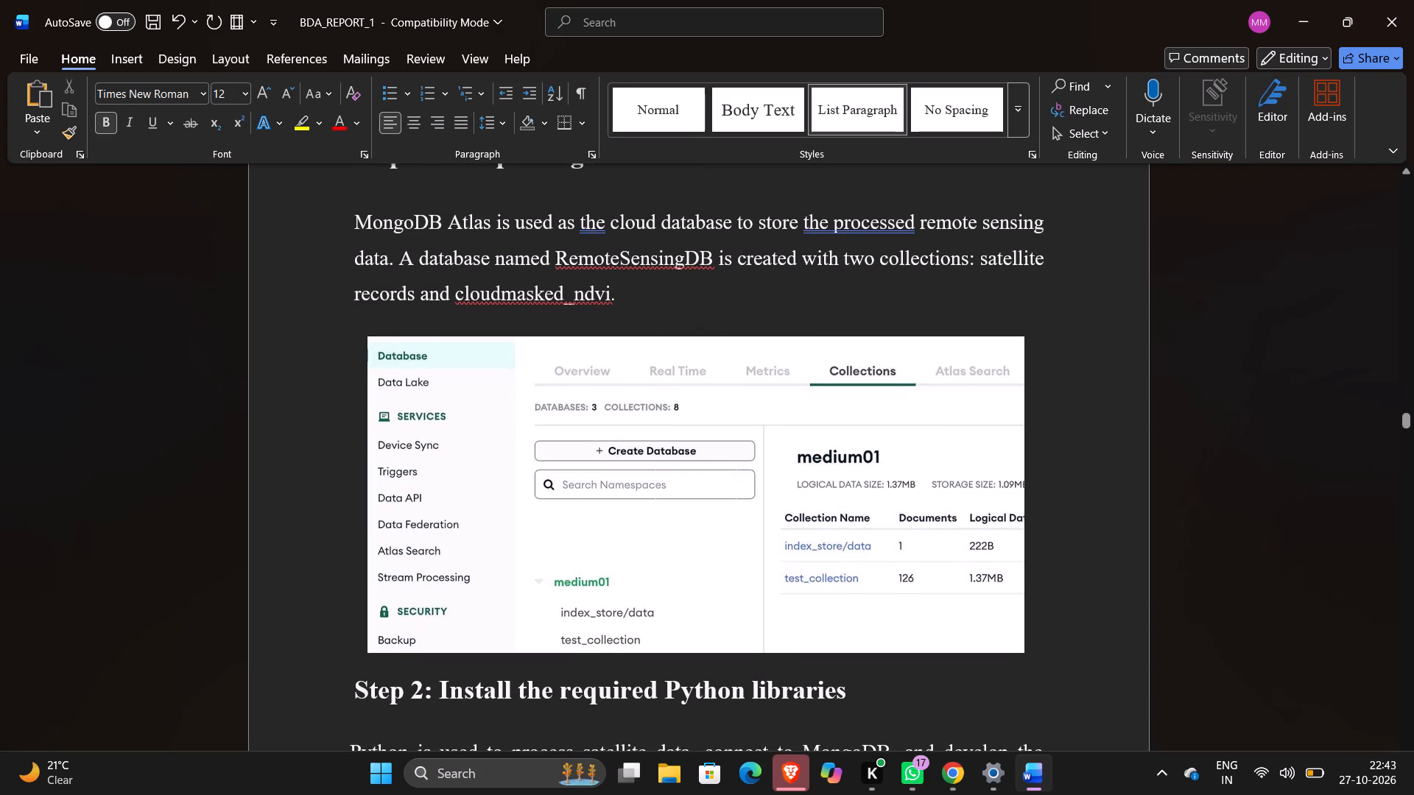
pyautogui.scroll(-1, 1164, 338)
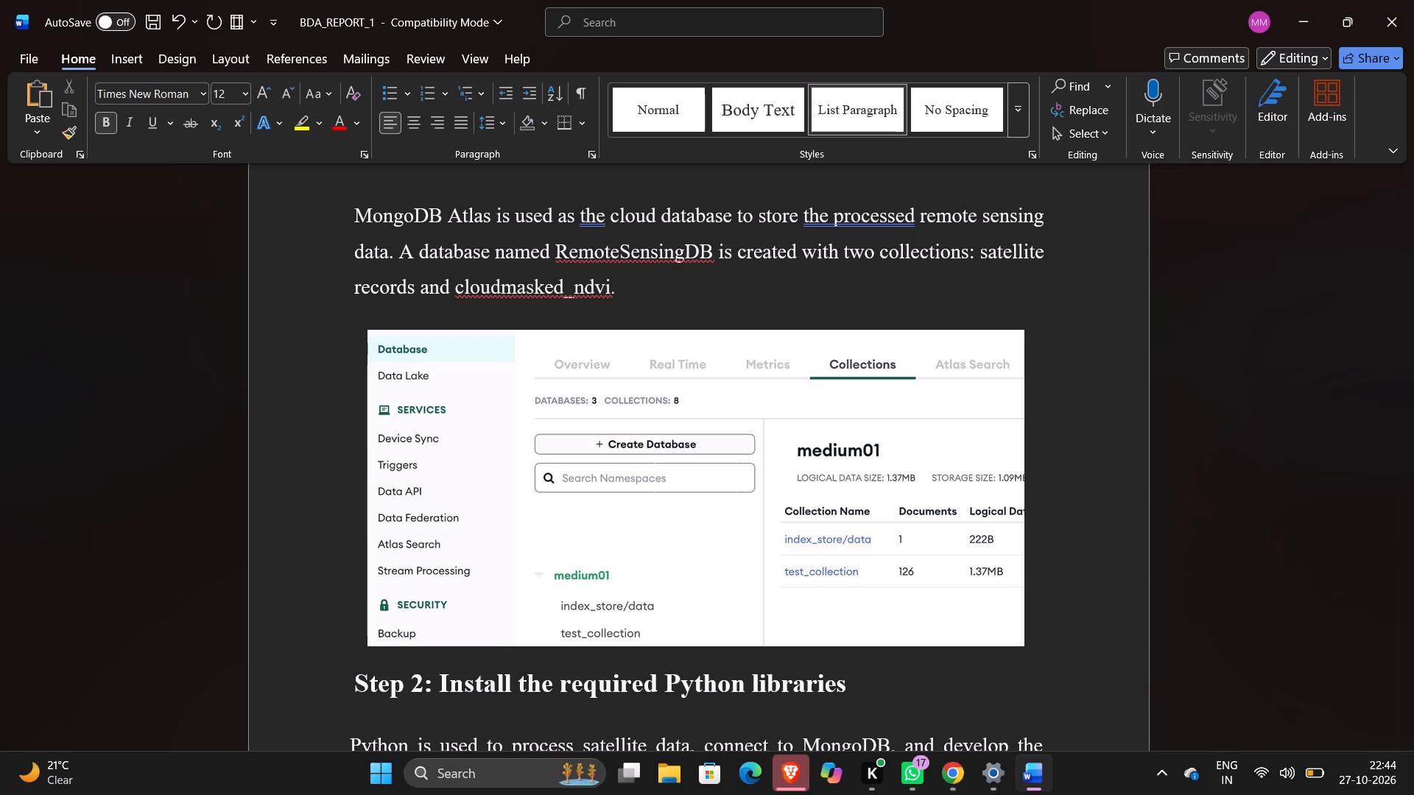
pyautogui.scroll(-1, 821, 420)
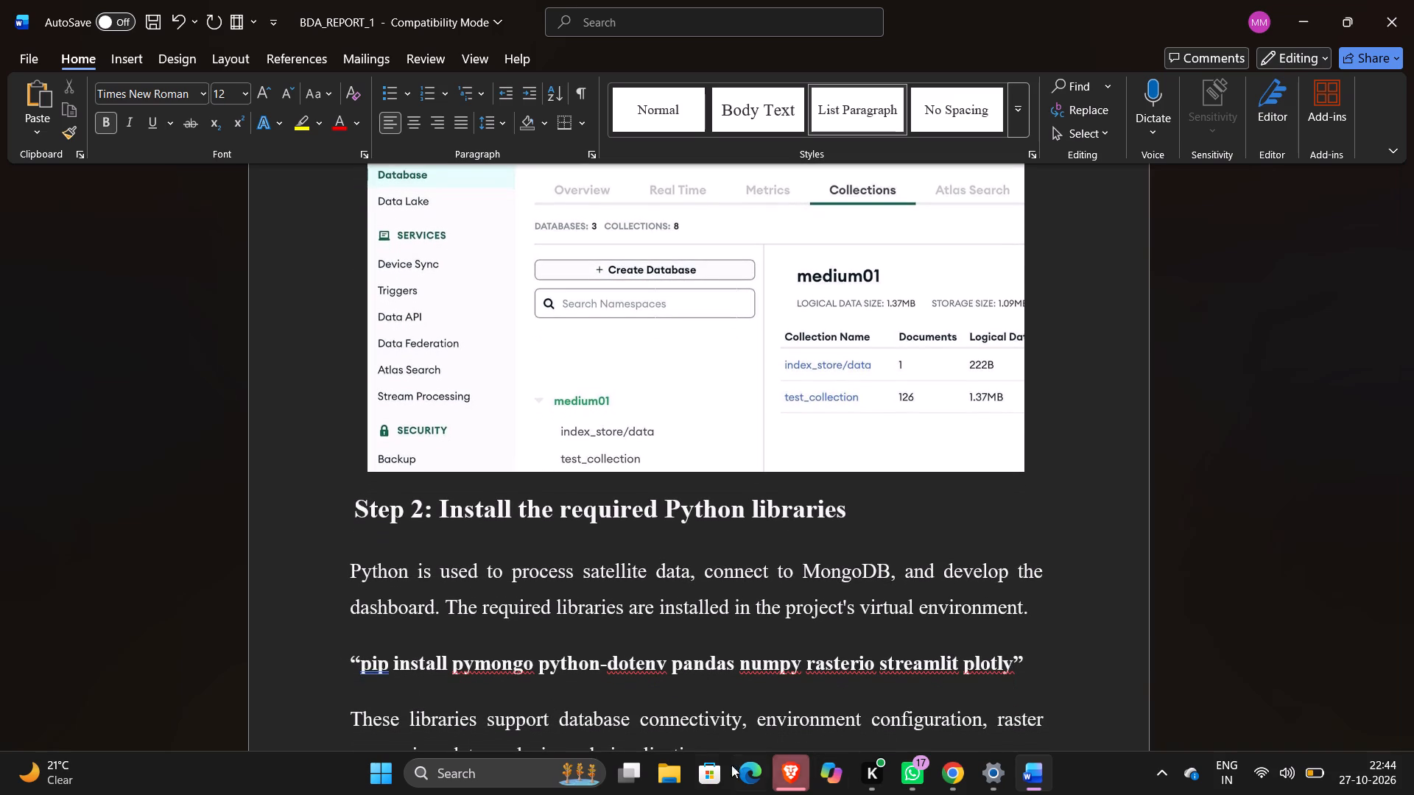
# Open Visual Studio Code with the labour_market_dashboard project.
pyautogui.click(670, 788)
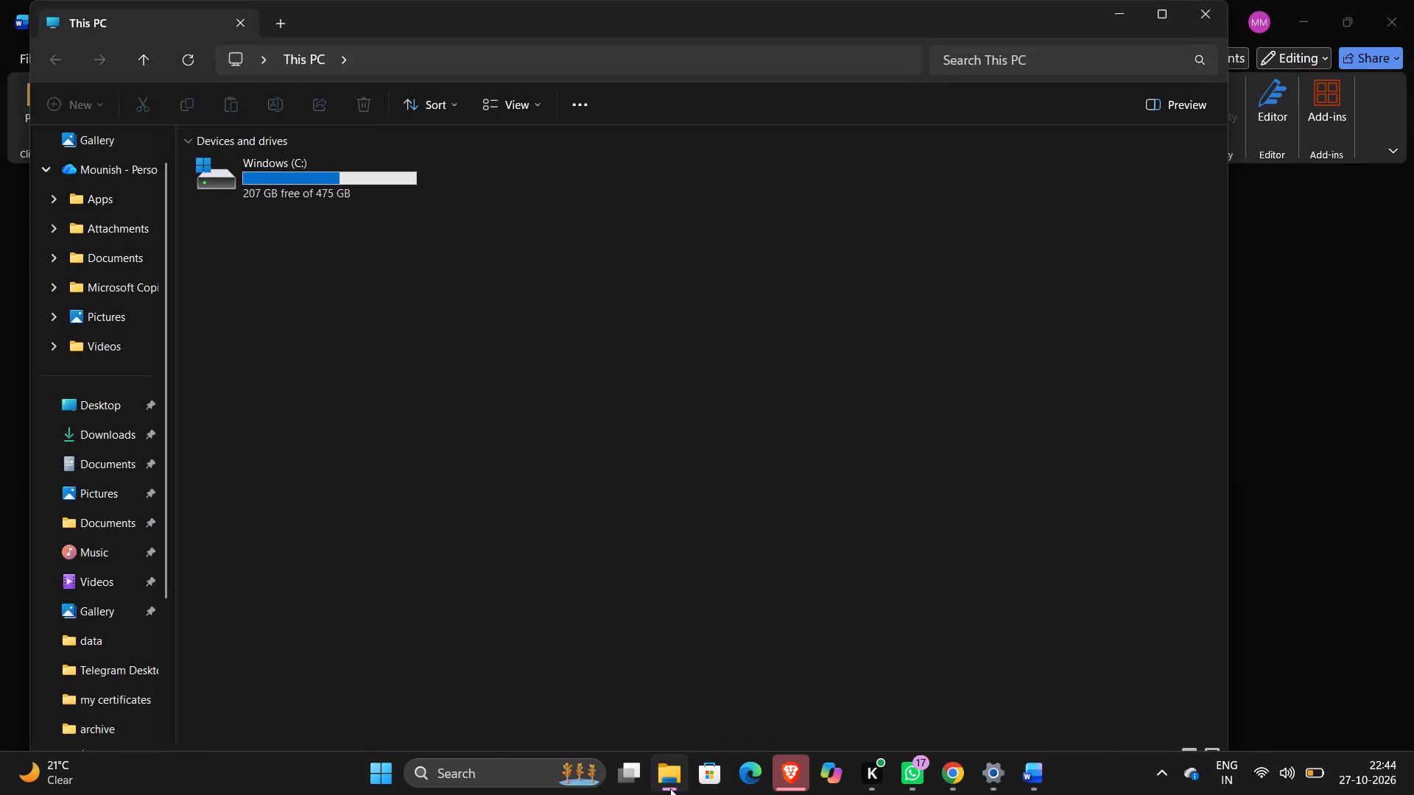
pyautogui.click(670, 788)
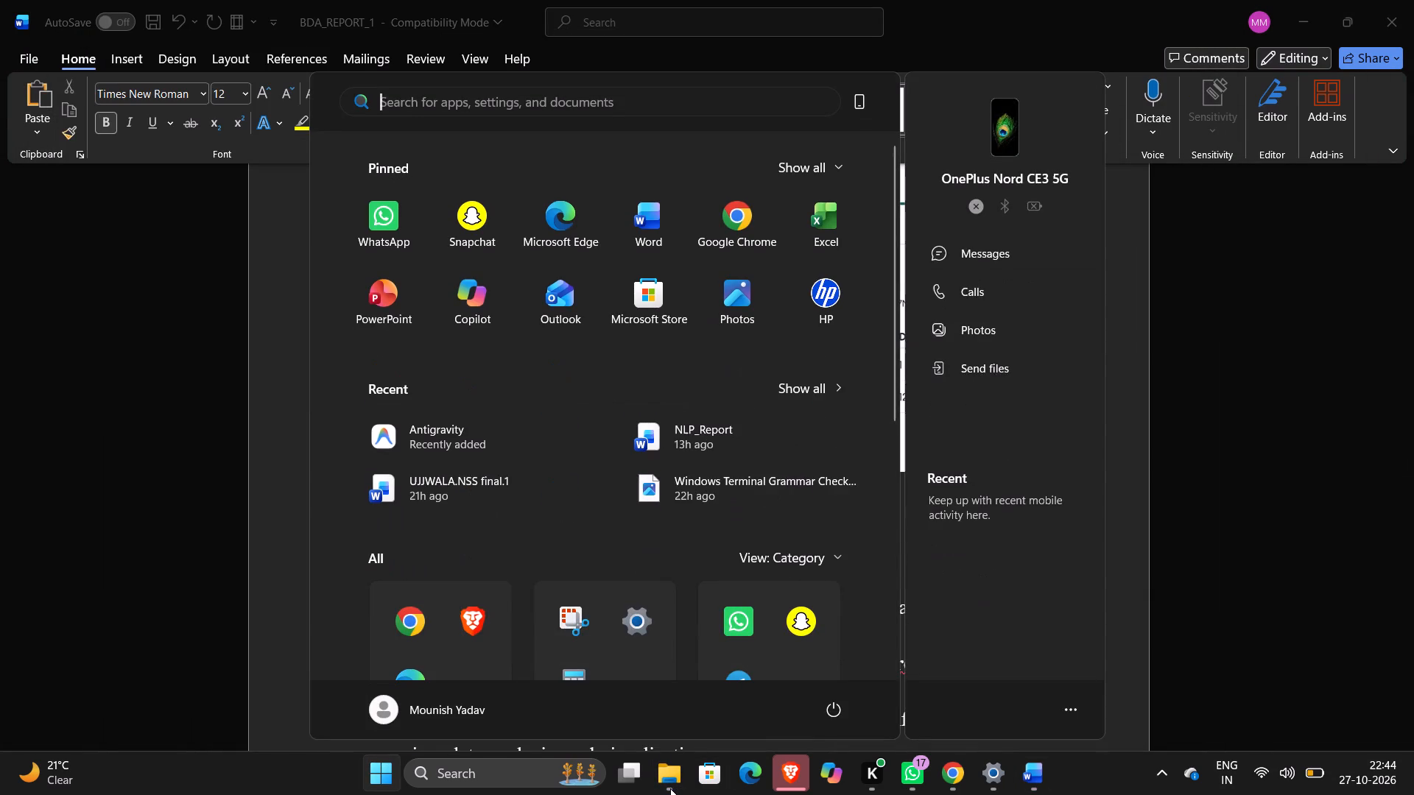
pyautogui.write('vs')
pyautogui.press('Return')
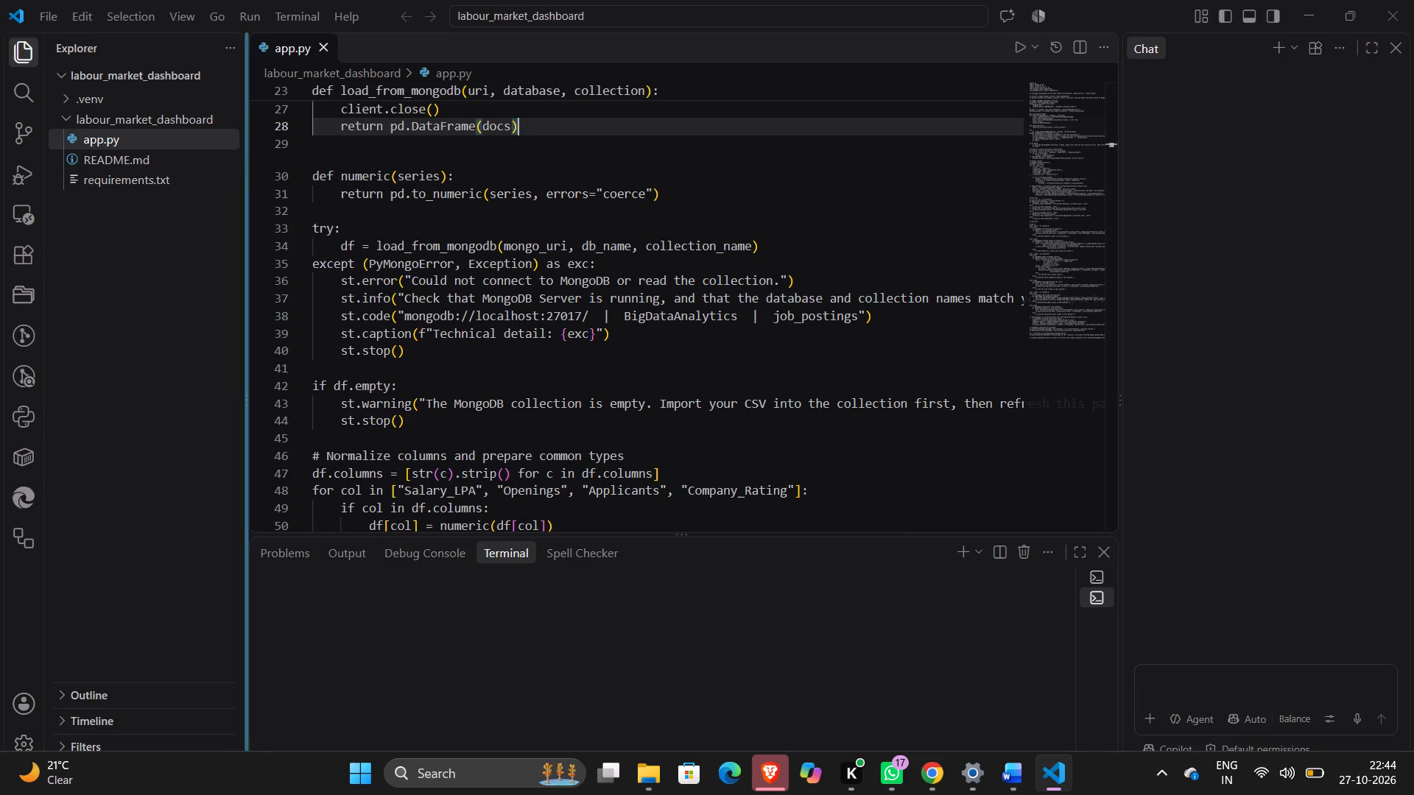
pyautogui.click(134, 119)
pyautogui.click(134, 119)
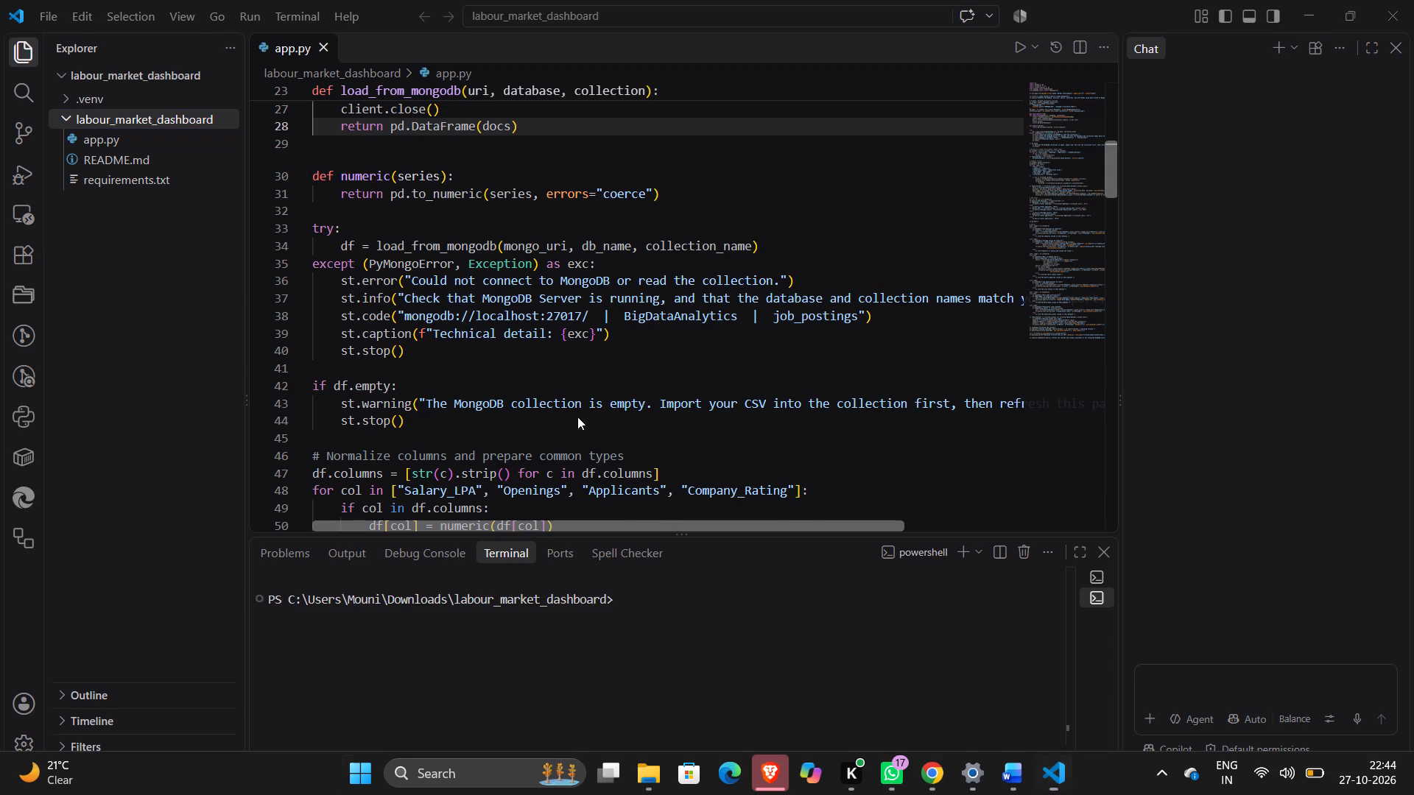
# Launch MongoDB Compass.
pyautogui.write('mo')
pyautogui.press('Return')
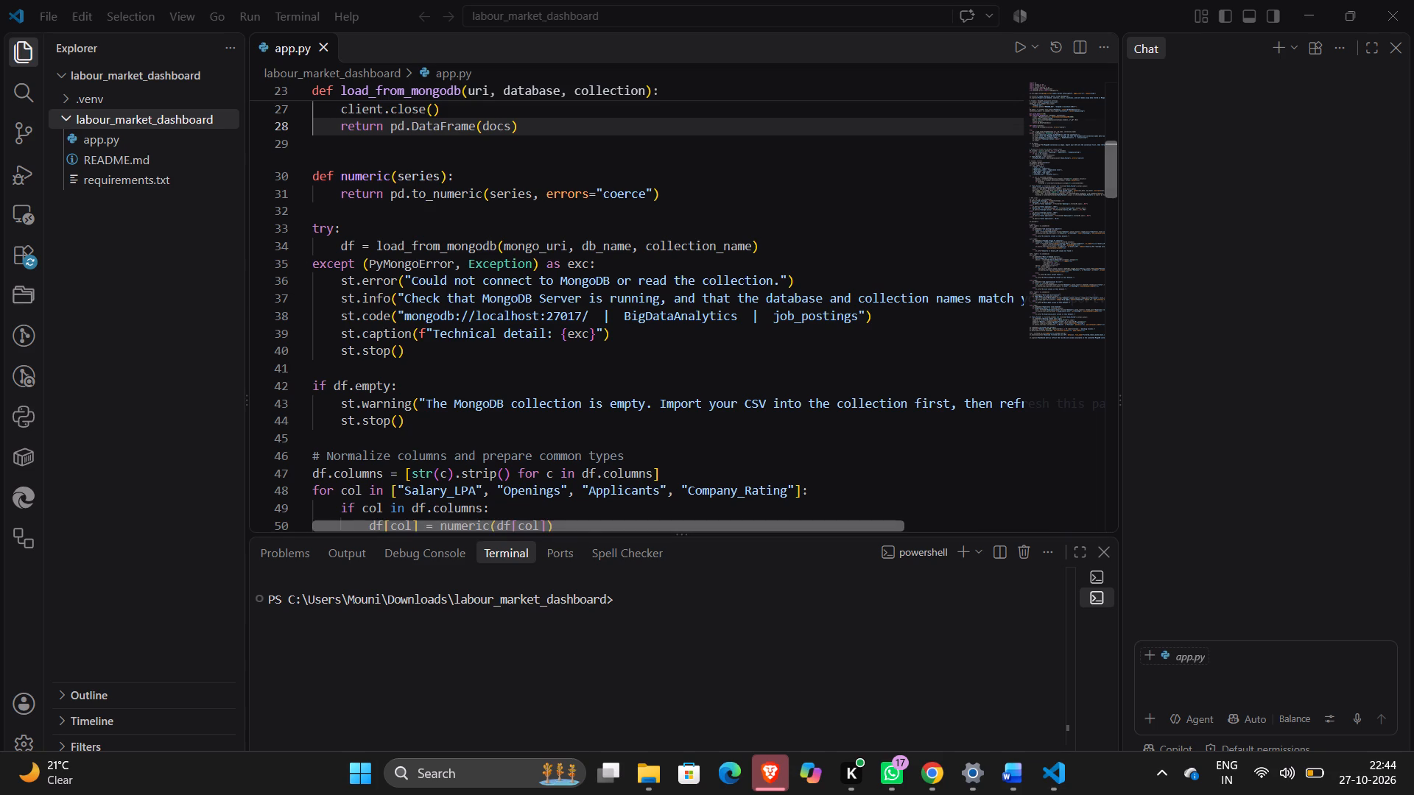
# Change the Visual Studio Code terminal's directory to the labour_market_dashboard subfolder.
pyautogui.click(619, 604)
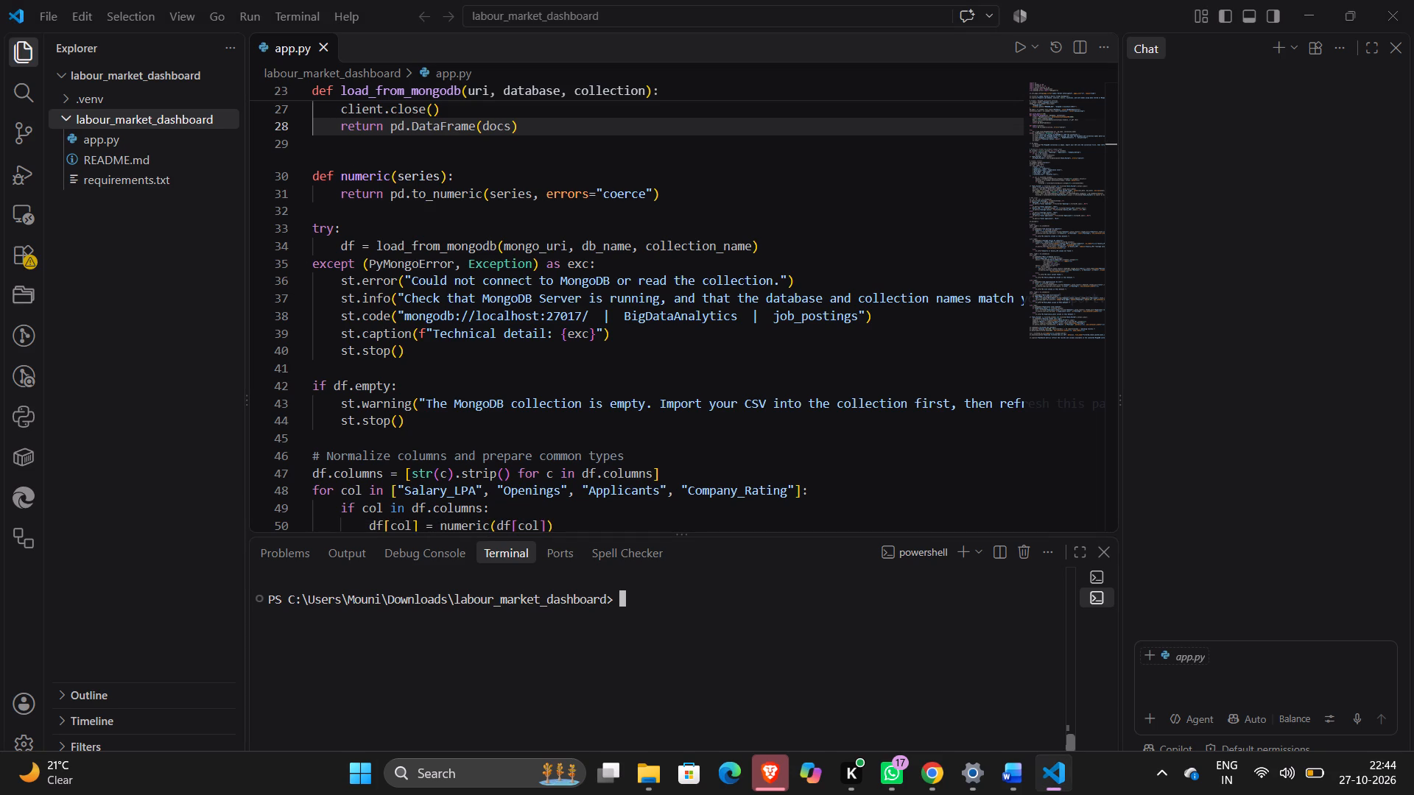
pyautogui.write('cd')
pyautogui.press('space')
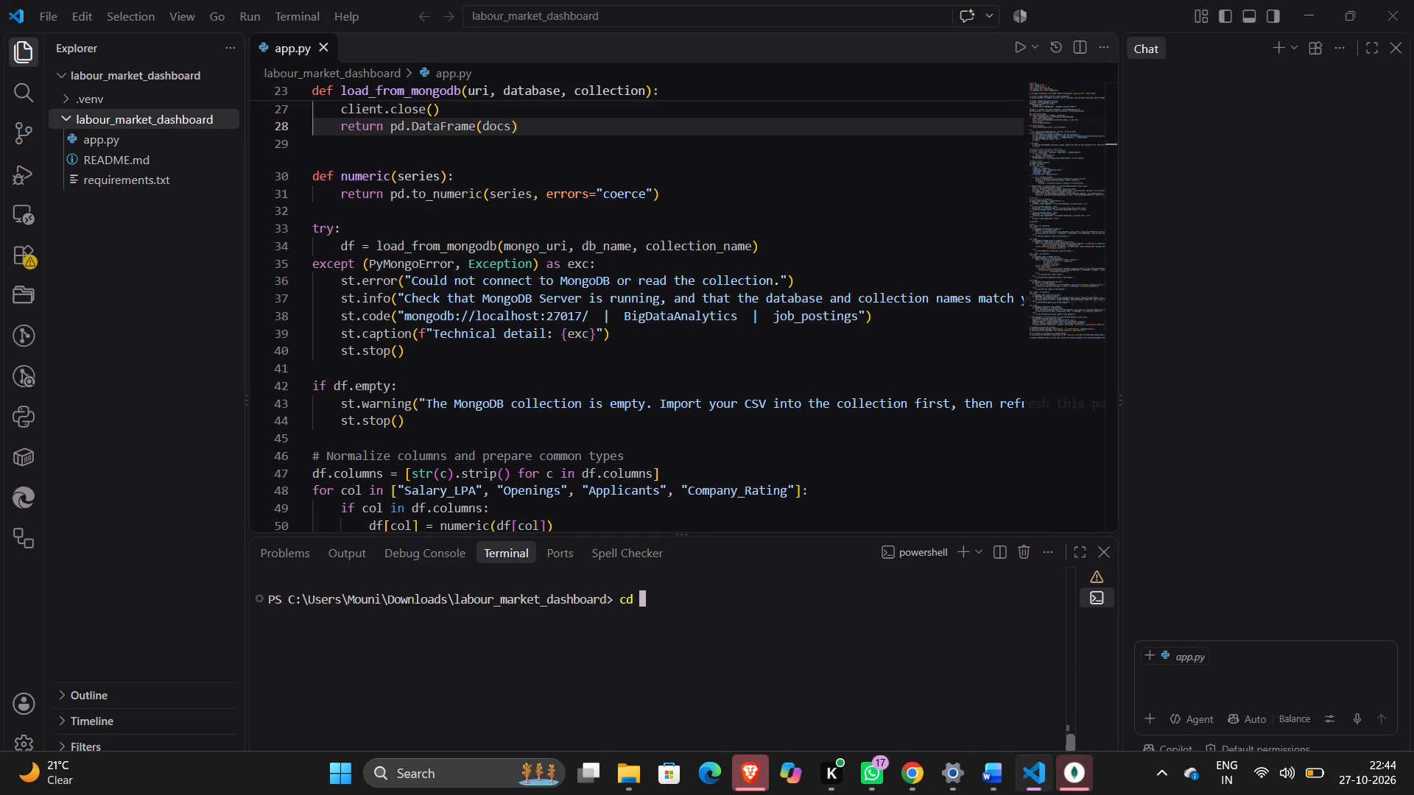
pyautogui.moveTo(453, 596); pyautogui.dragTo(608, 600)
pyautogui.hotkey('ctrl', 'c')
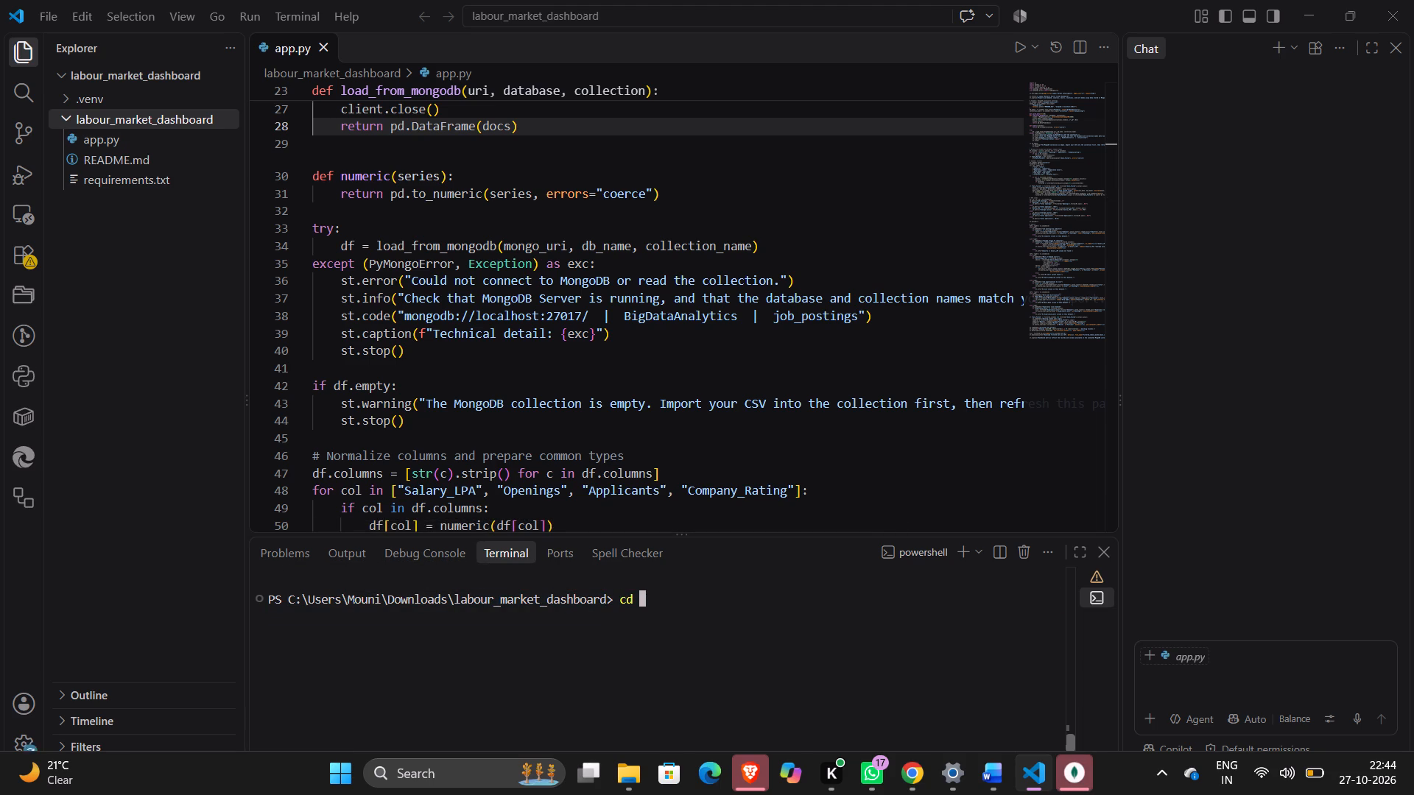
pyautogui.hotkey('ctrl', 'v')
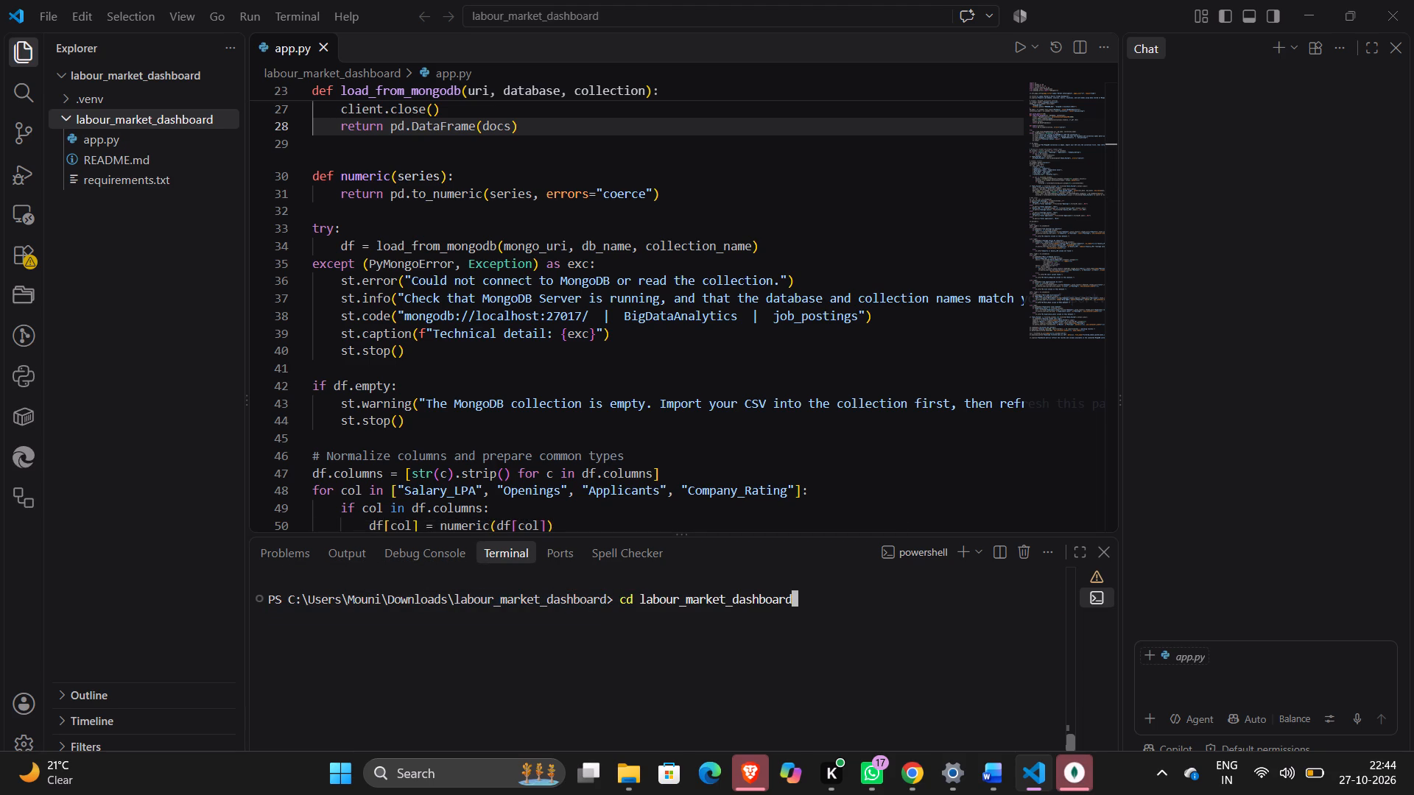
pyautogui.press('Return')
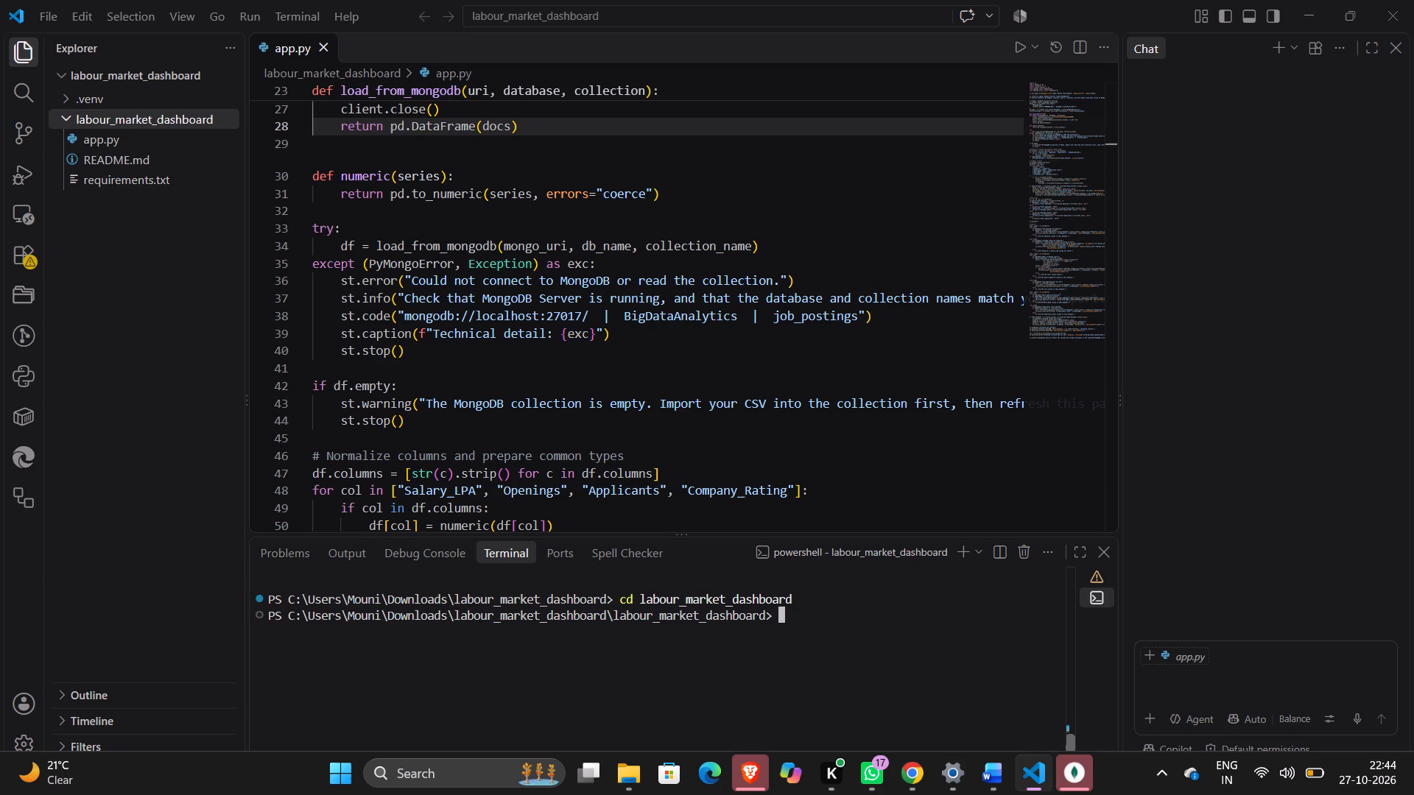
# Enter streamlit as the start of the terminal command.
pyautogui.write('stre')
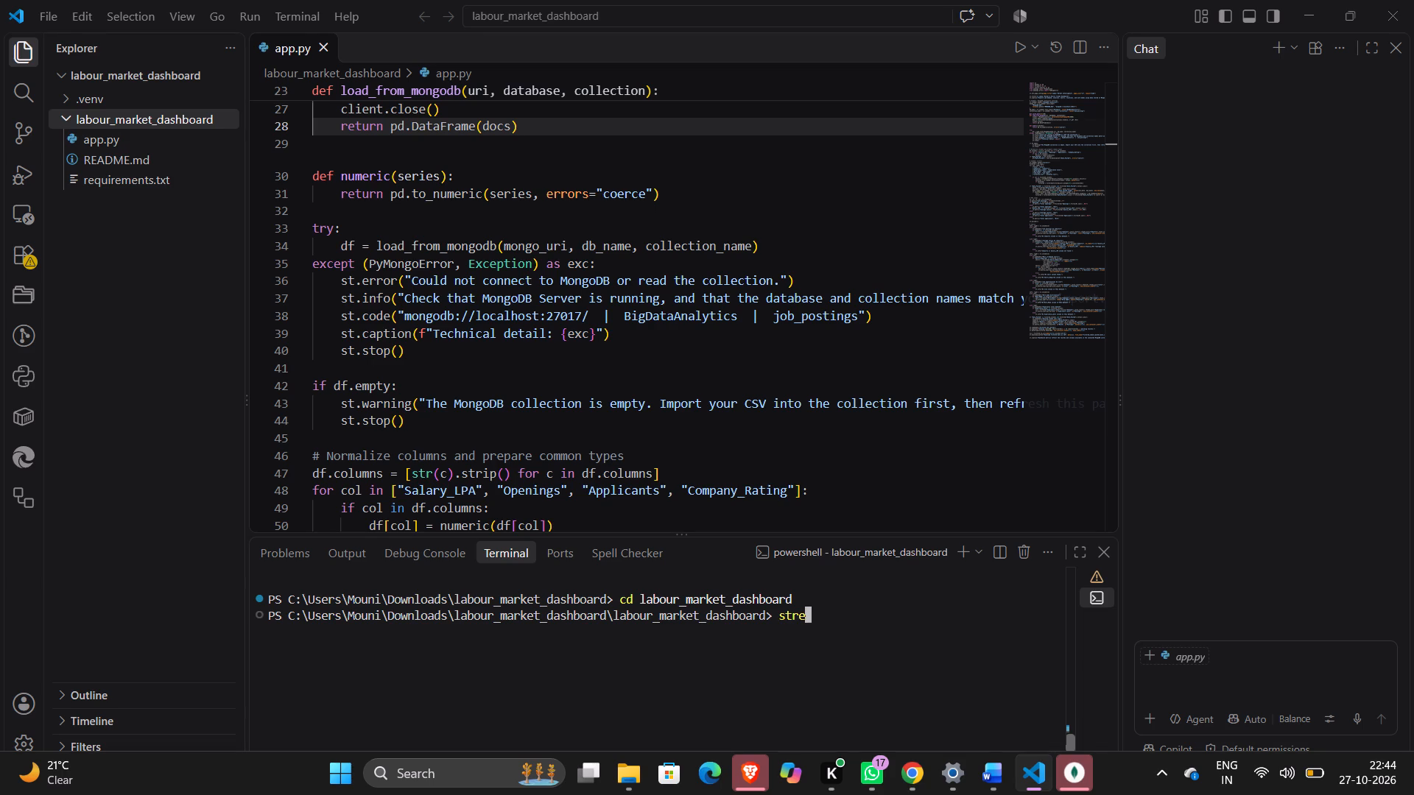
pyautogui.write('amlit')
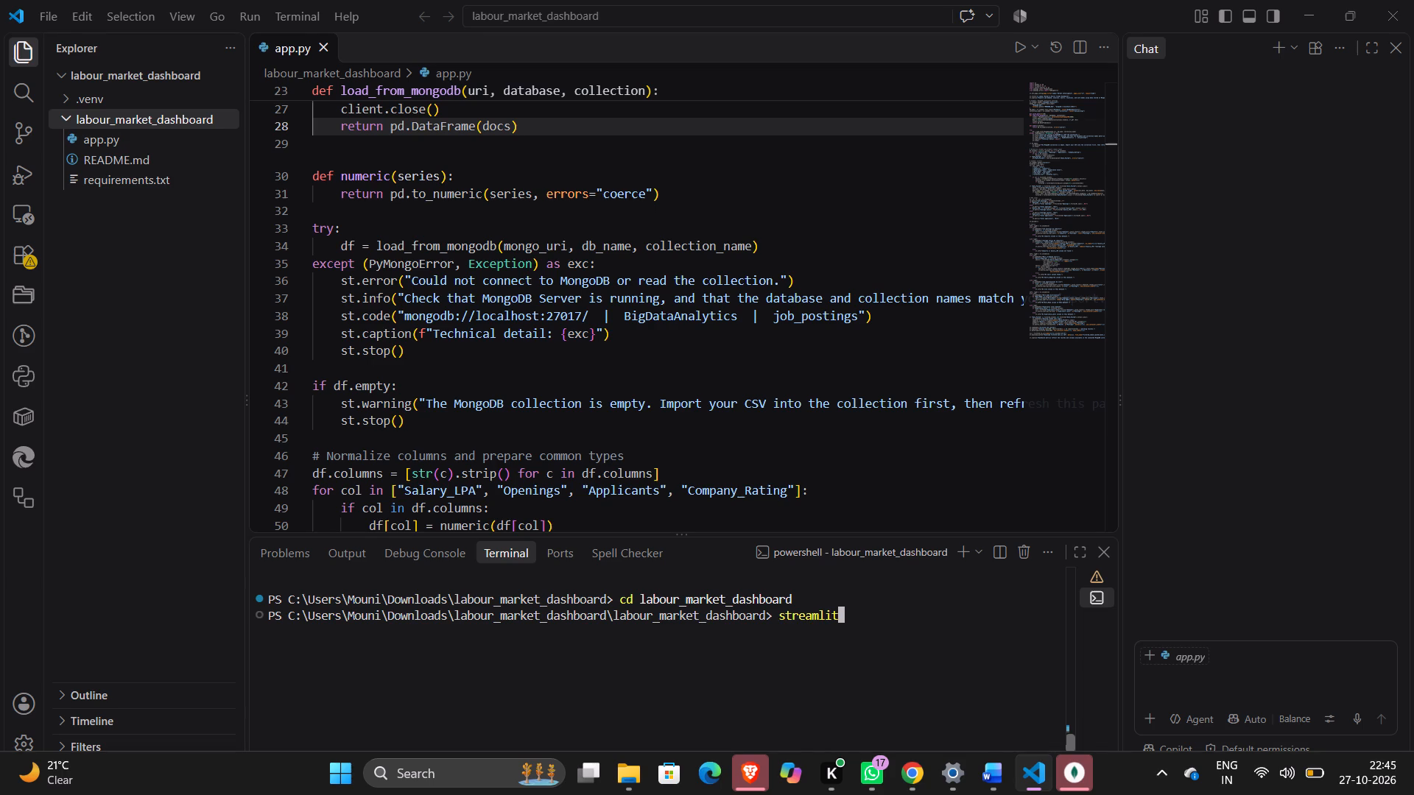
# Complete the terminal command as streamlit run app.py and execute it in the labour_market_dashboard subfolder.
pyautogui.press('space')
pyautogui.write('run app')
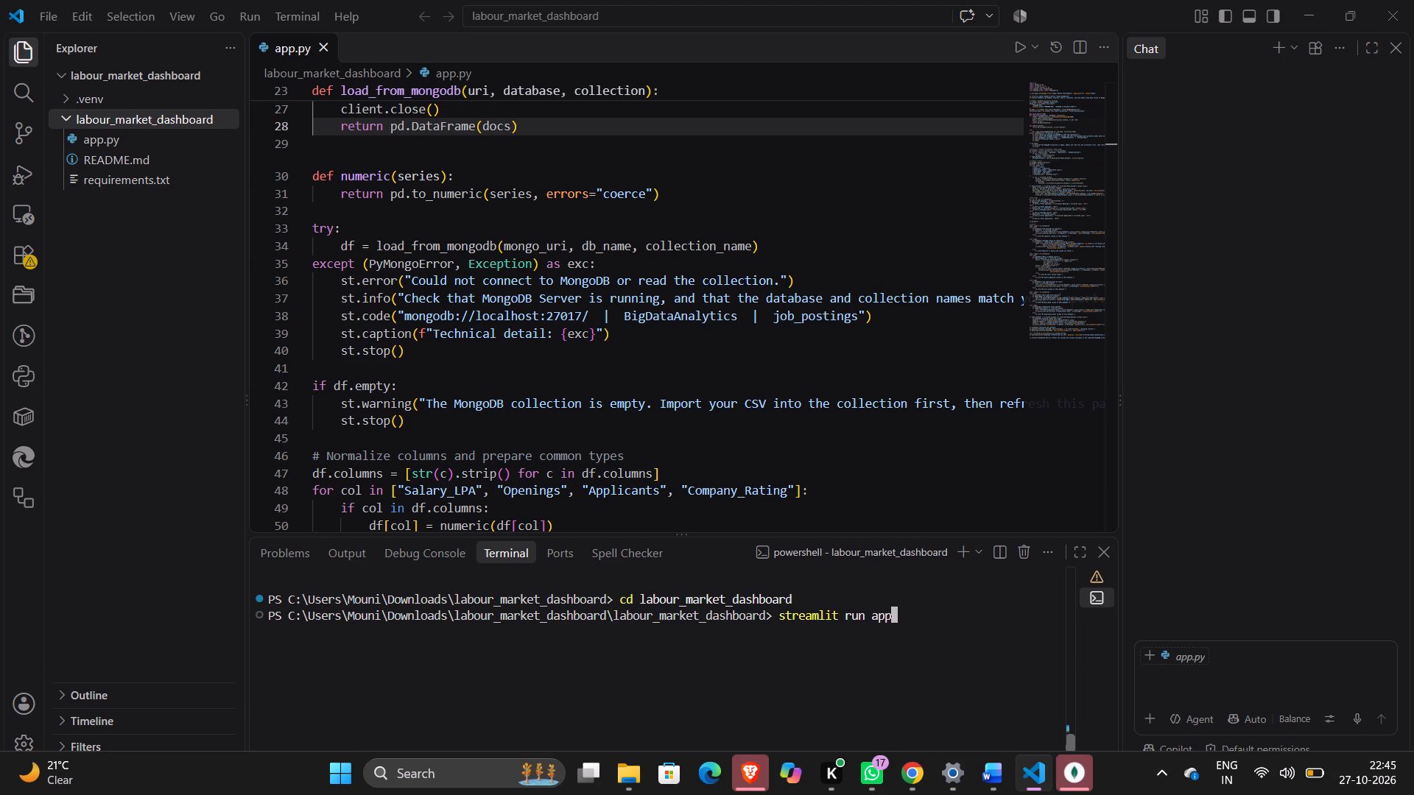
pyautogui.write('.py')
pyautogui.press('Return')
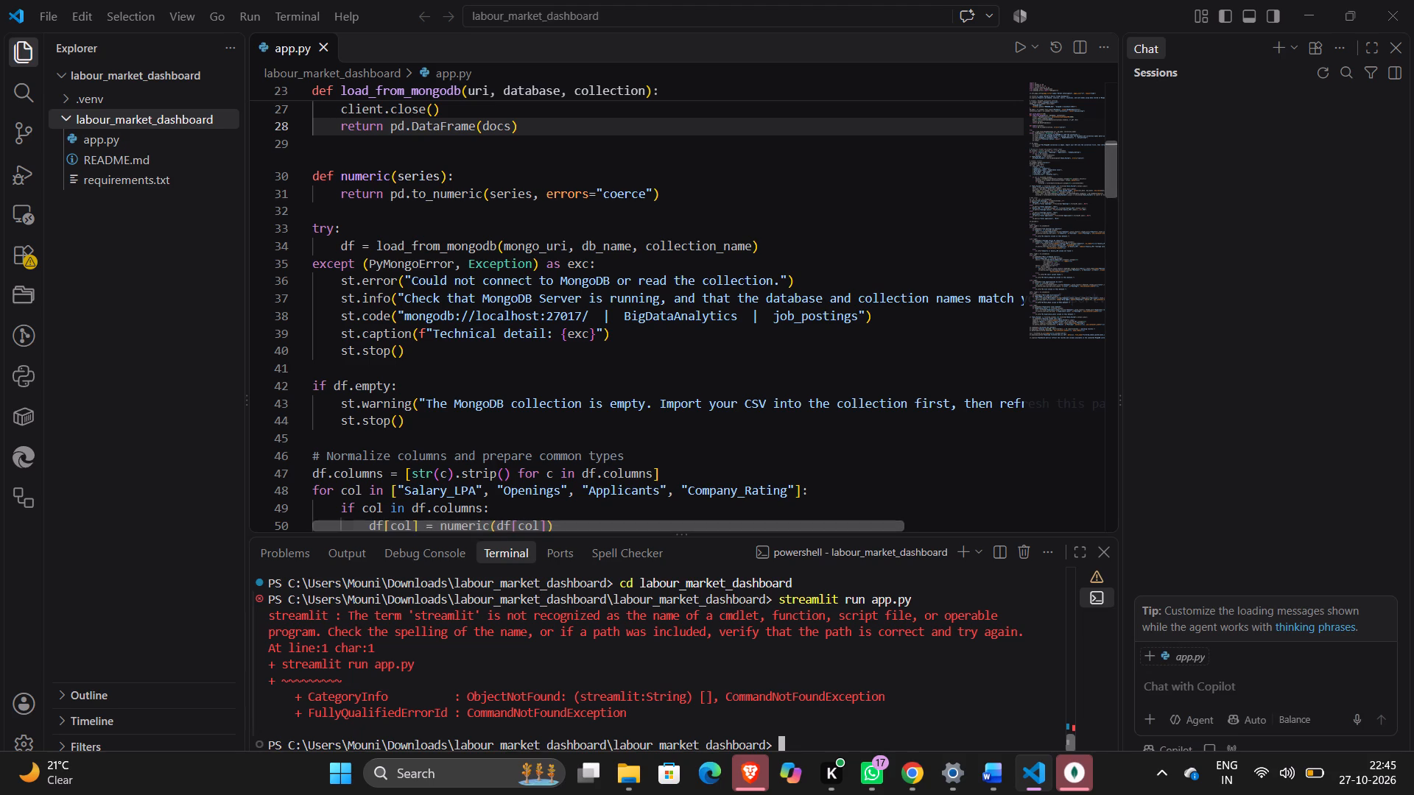
pyautogui.scroll(-4, 643, 645)
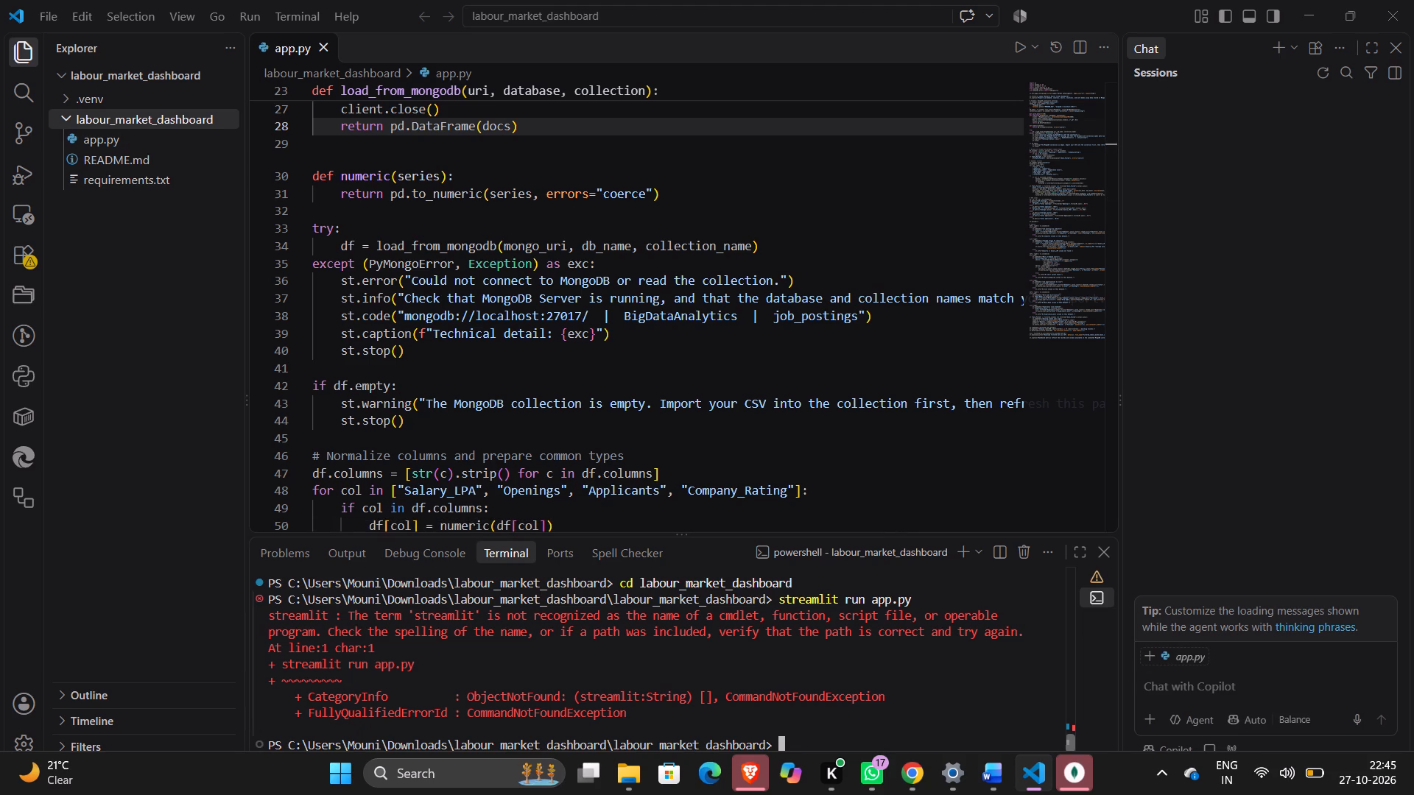
pyautogui.scroll(-3, 643, 645)
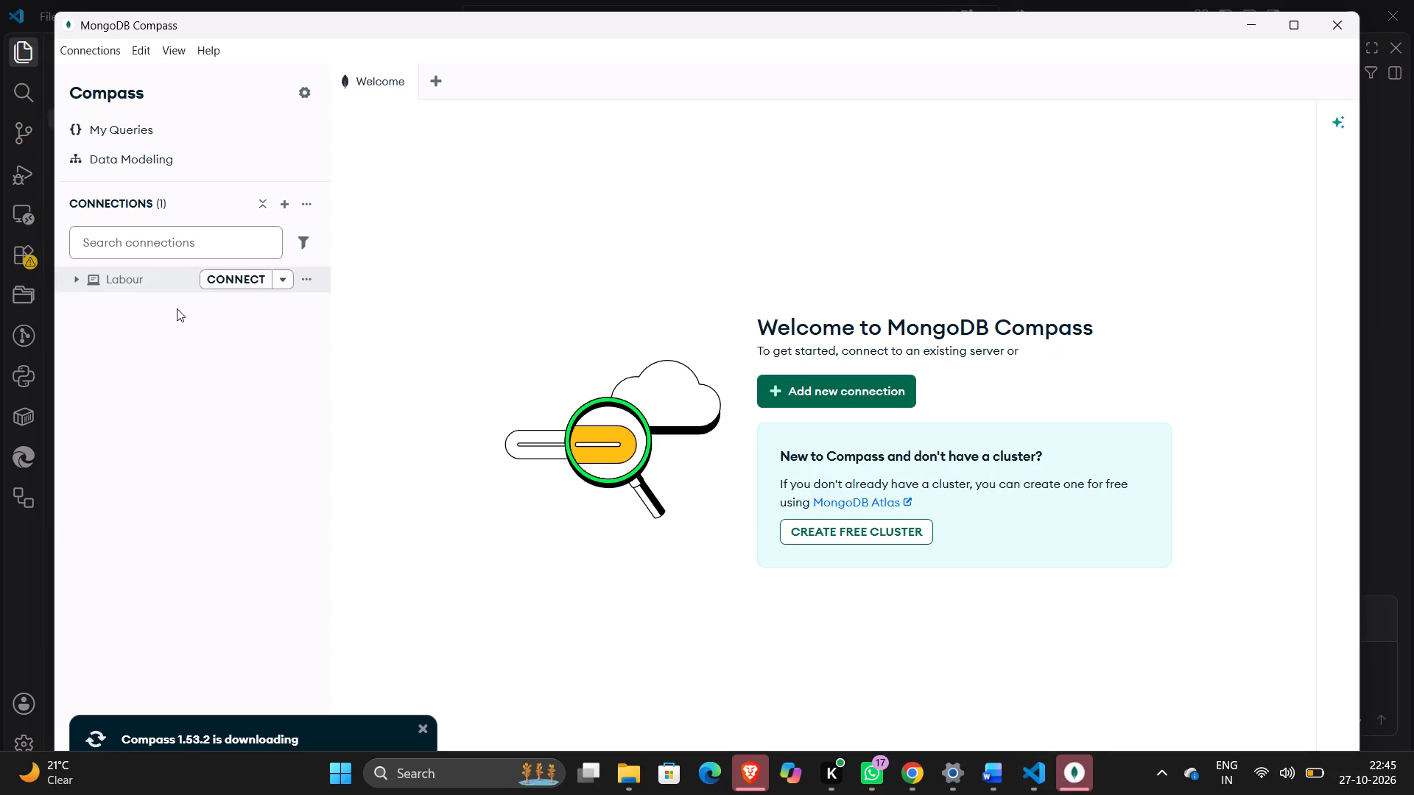
# Switch to MongoDB Compass, connect to Labour and open its BigDataAnalytics database.
pyautogui.click(124, 283)
pyautogui.click(124, 283)
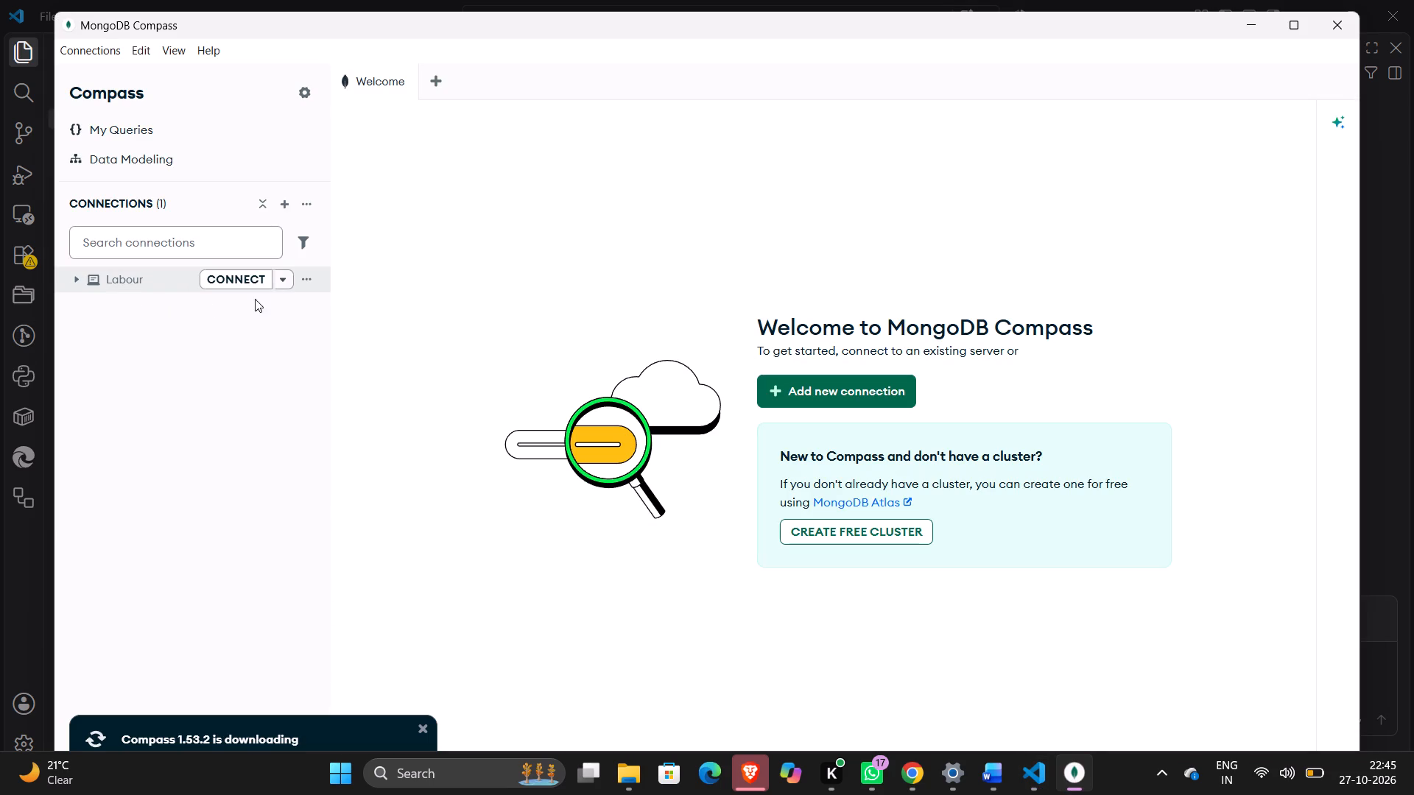
pyautogui.click(97, 283)
pyautogui.click(97, 283)
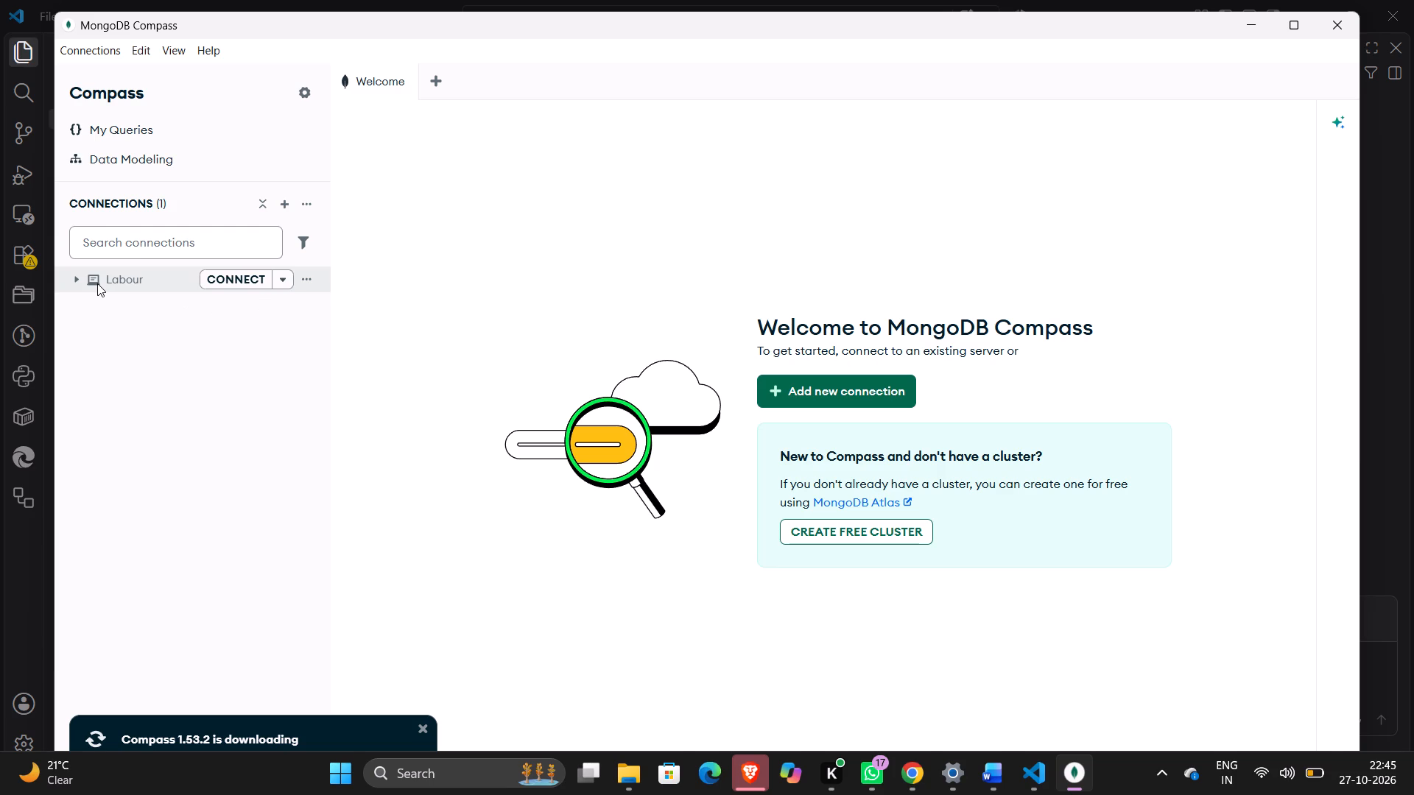
pyautogui.doubleClick(97, 283)
pyautogui.click(257, 279)
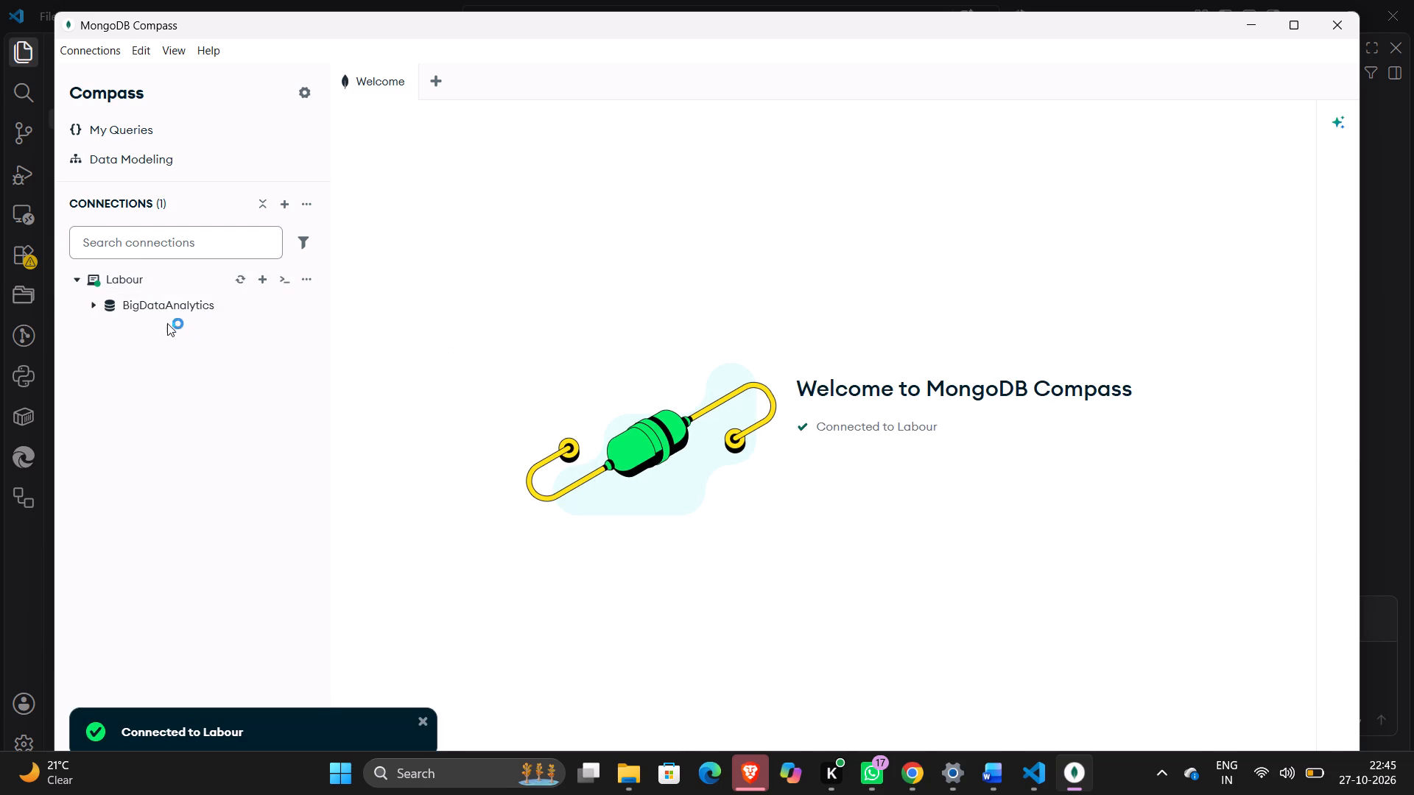
pyautogui.click(160, 308)
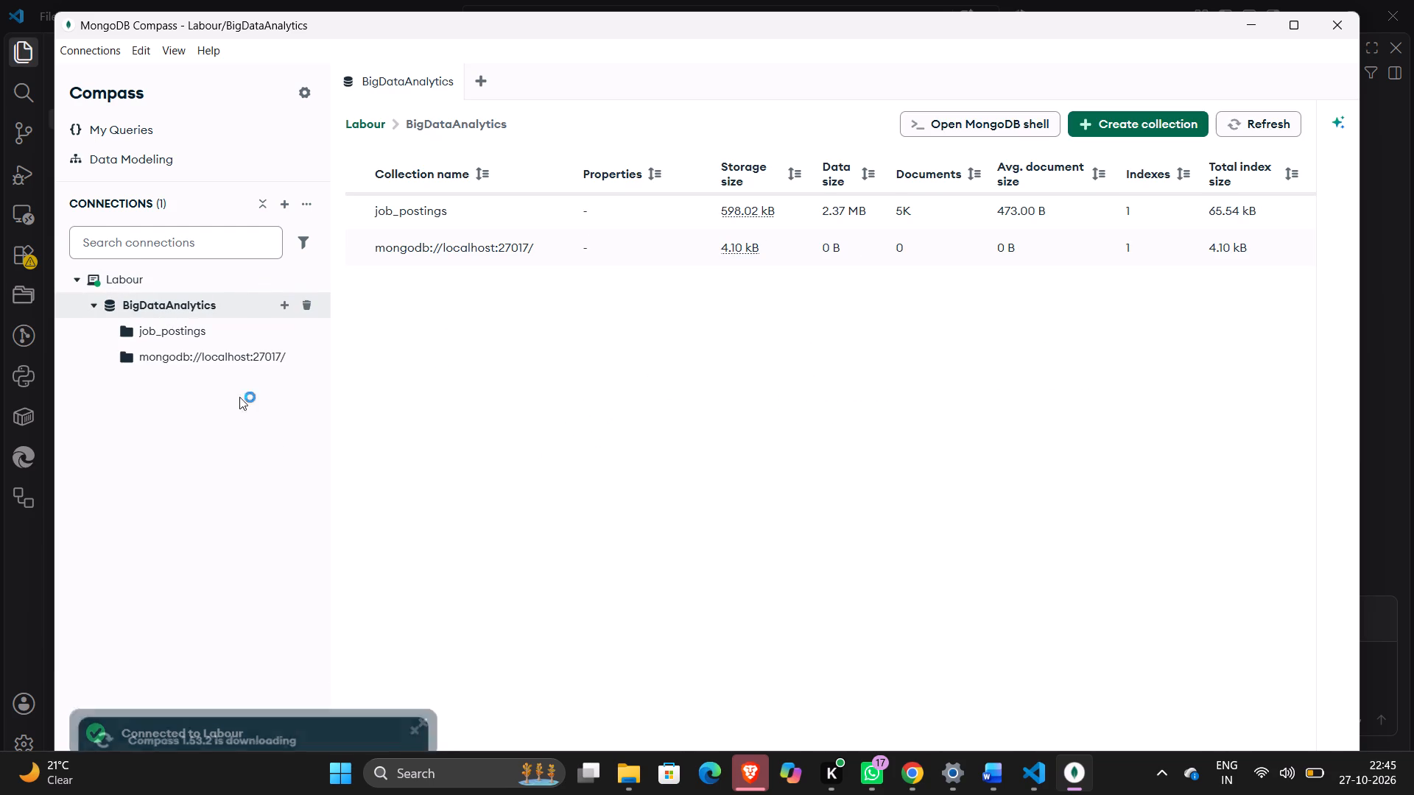
pyautogui.click(276, 488)
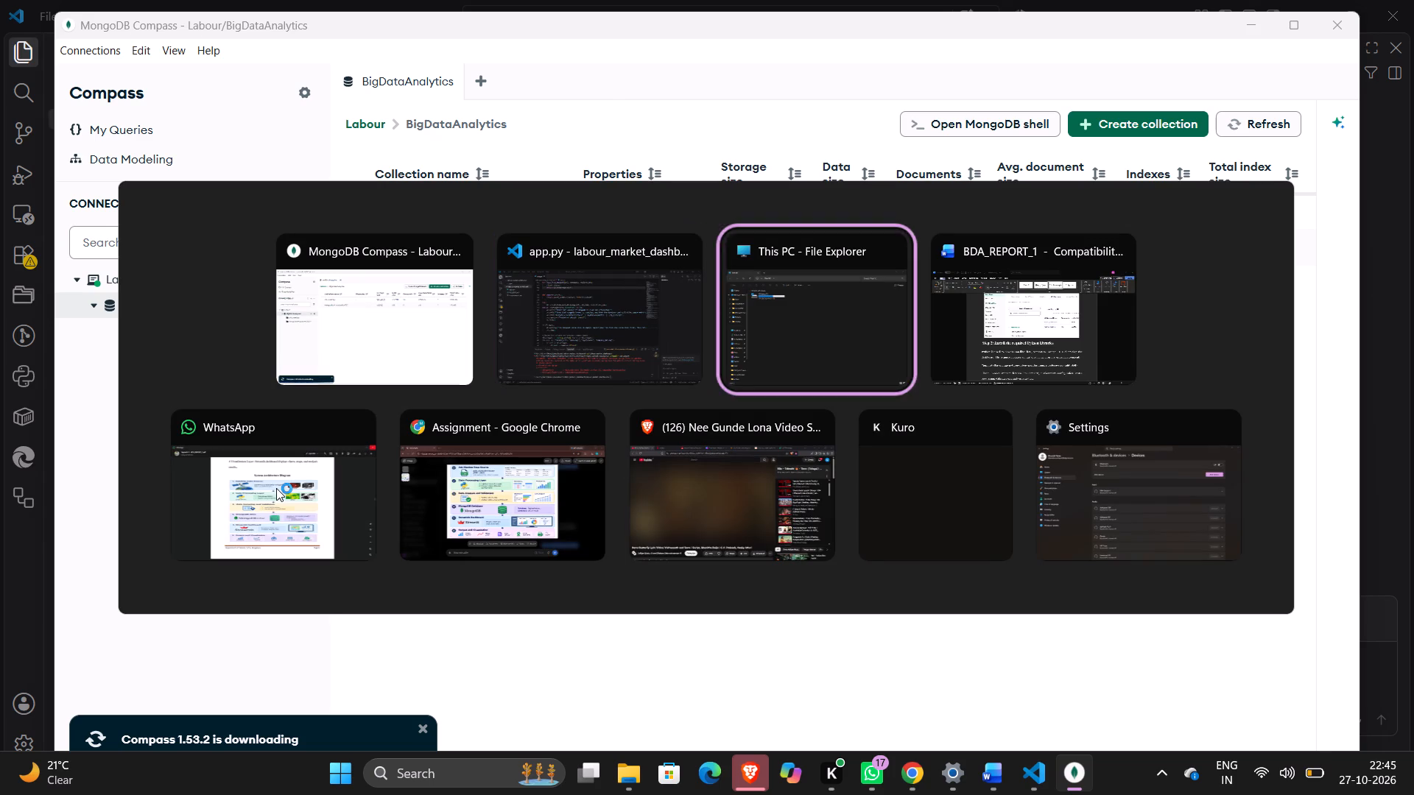
# Switch to MongoDB Compass and narrow its window showing the BigDataAnalytics collections over the Word report.
pyautogui.scroll(2, 276, 488)
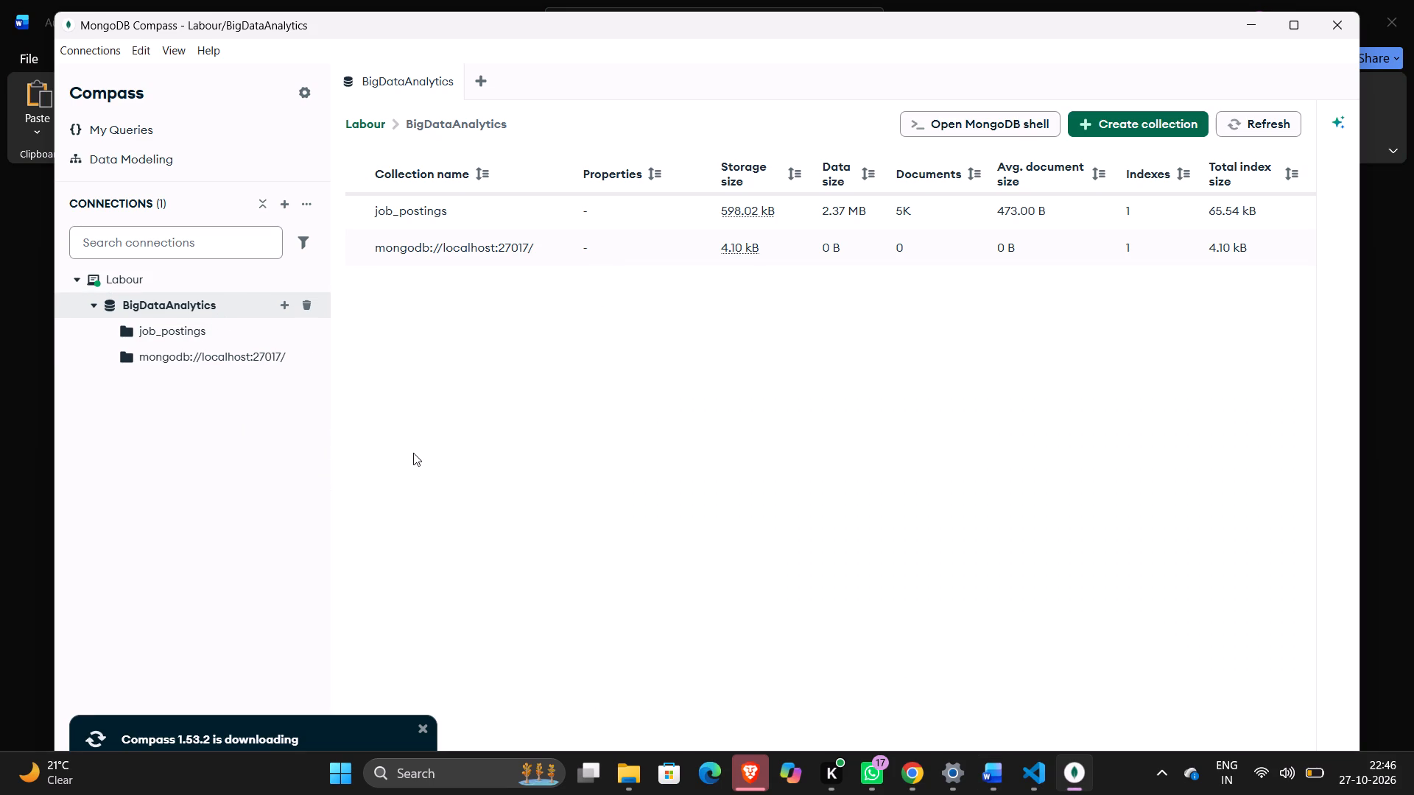
pyautogui.scroll(1, 413, 453)
pyautogui.moveTo(1361, 371); pyautogui.dragTo(753, 511)
pyautogui.hscroll(1, 735, 349)
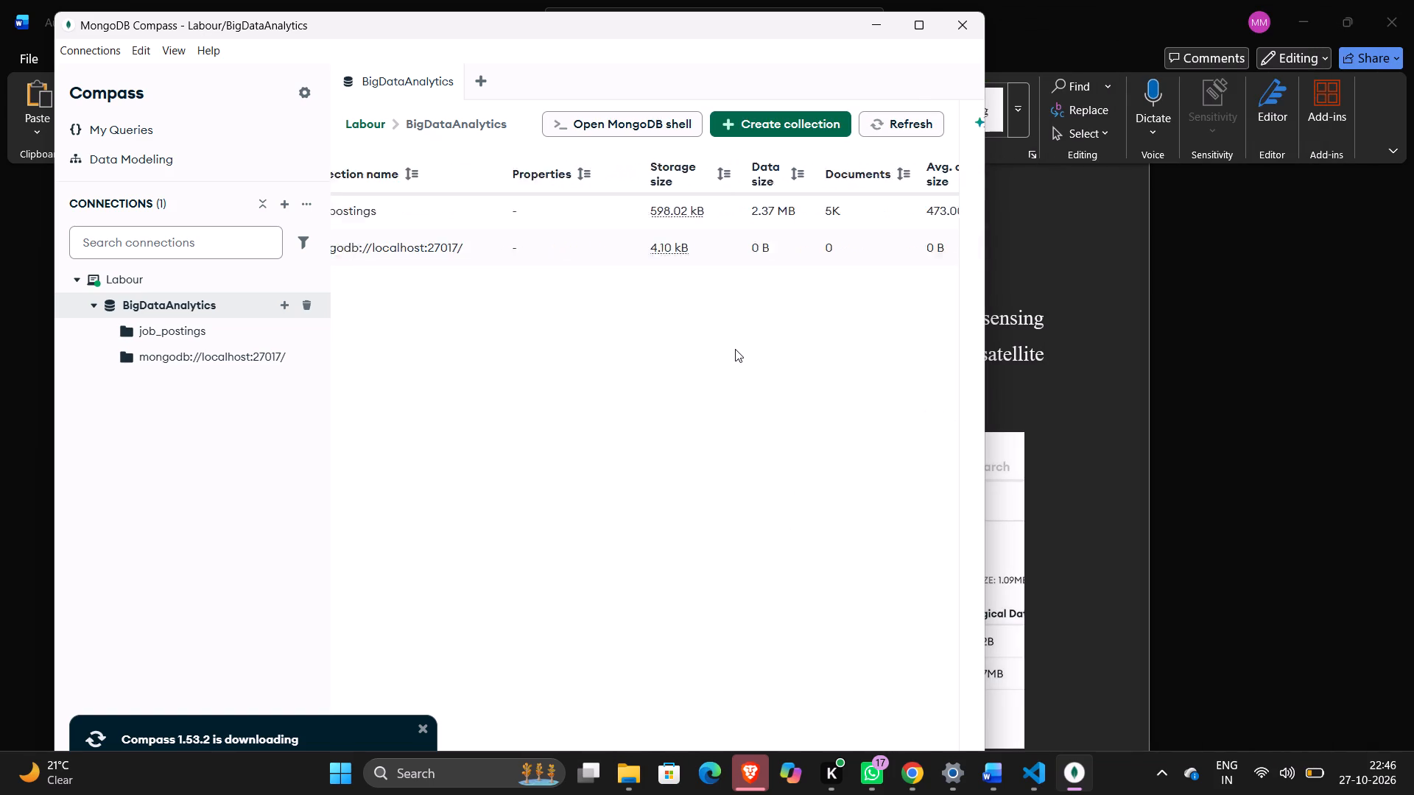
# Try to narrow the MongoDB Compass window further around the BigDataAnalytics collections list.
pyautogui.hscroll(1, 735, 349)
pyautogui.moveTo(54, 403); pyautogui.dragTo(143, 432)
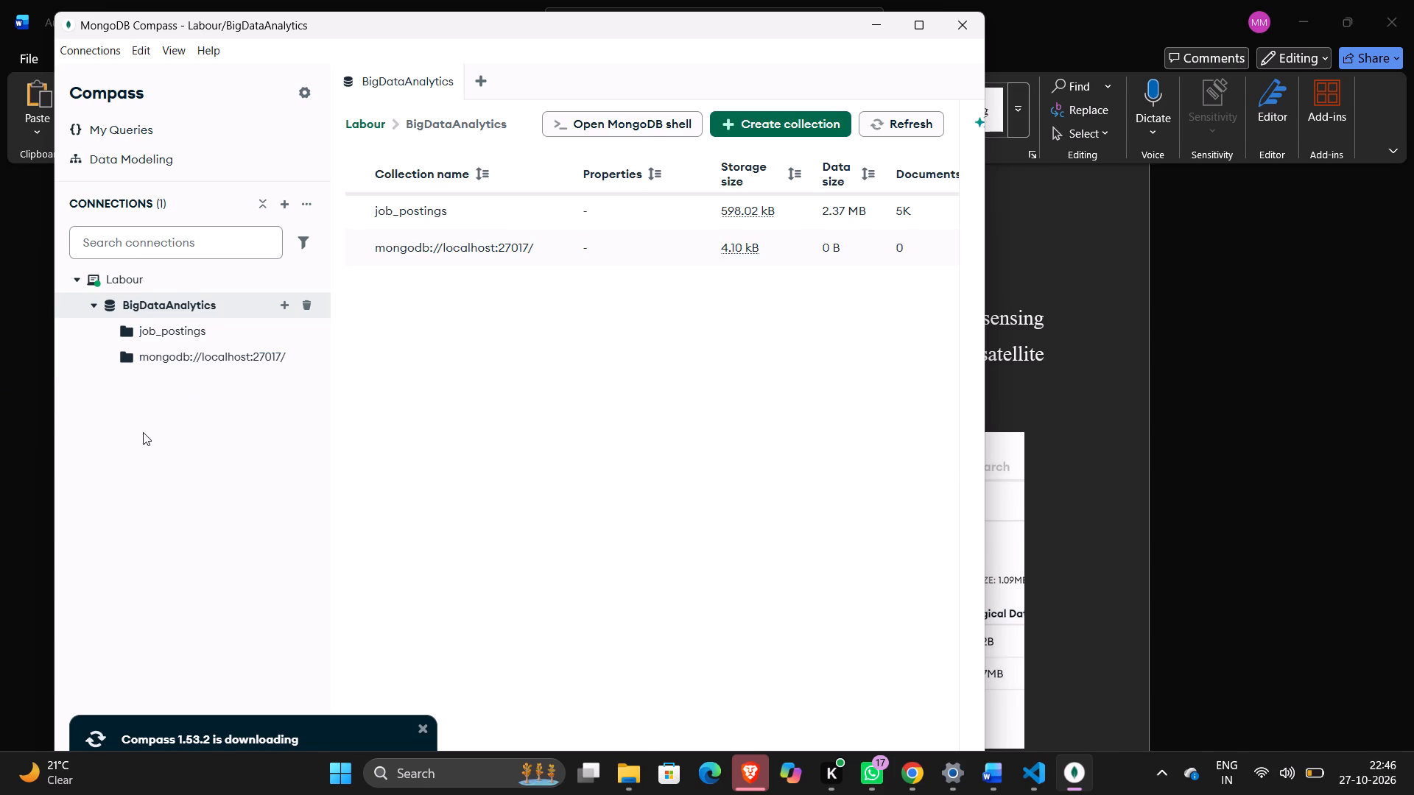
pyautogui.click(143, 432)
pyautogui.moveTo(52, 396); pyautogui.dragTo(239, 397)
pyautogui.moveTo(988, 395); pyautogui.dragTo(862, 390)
# Capture a screen snip of the Compass window's upper part, from its title bar to just below the BigDataAnalytics connection tree and collections list.
pyautogui.press('Print')
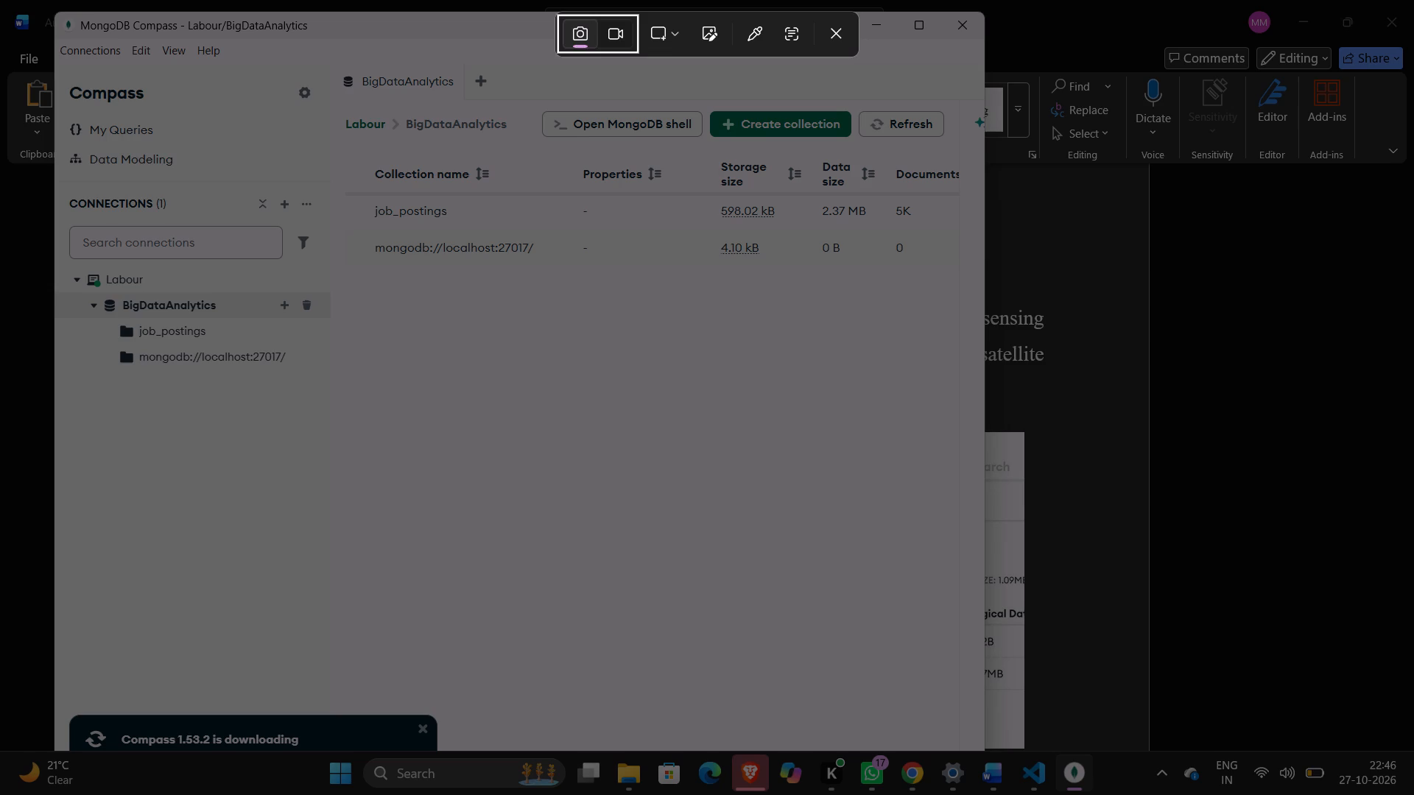
pyautogui.moveTo(58, 12); pyautogui.dragTo(966, 456)
pyautogui.hscroll(1, 843, 375)
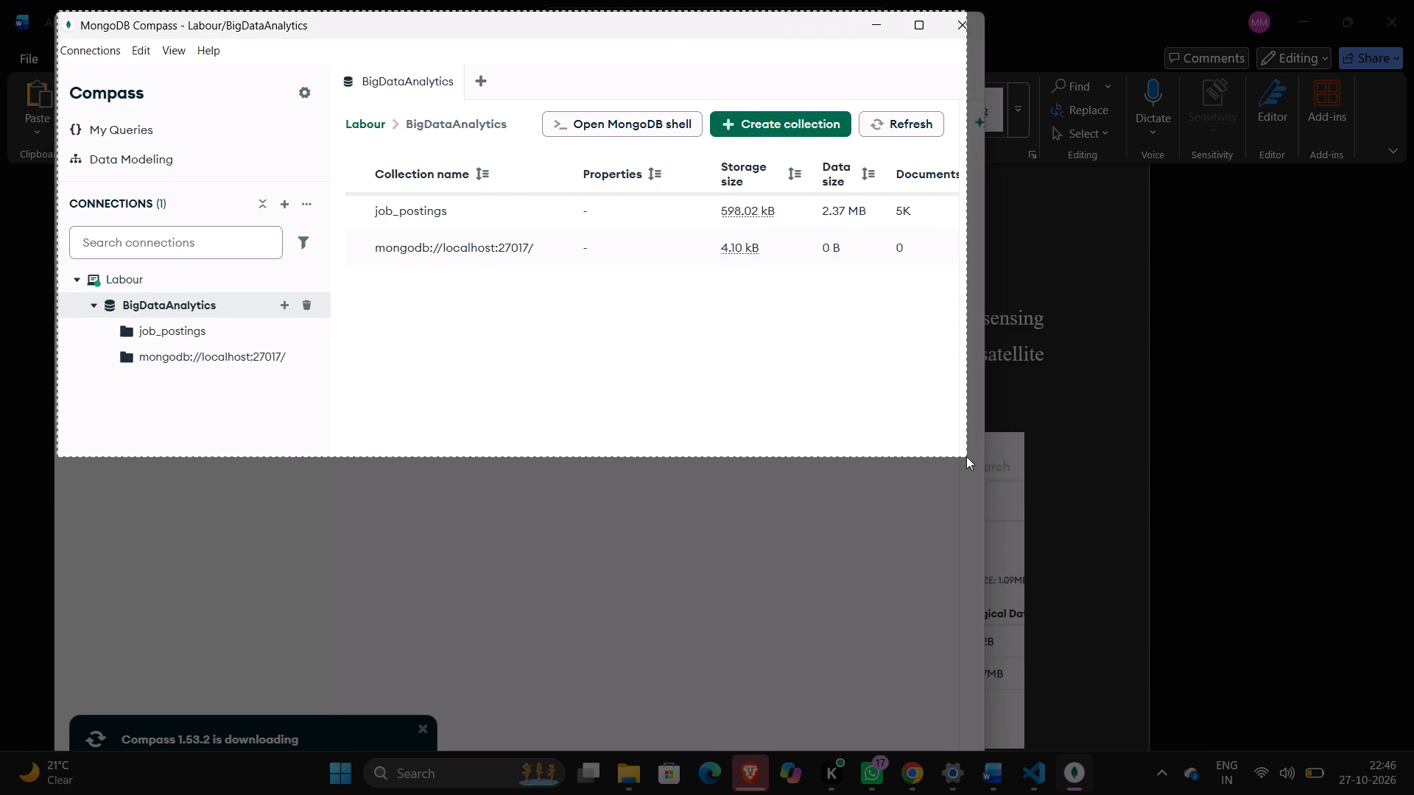
pyautogui.moveTo(966, 456); pyautogui.dragTo(957, 403)
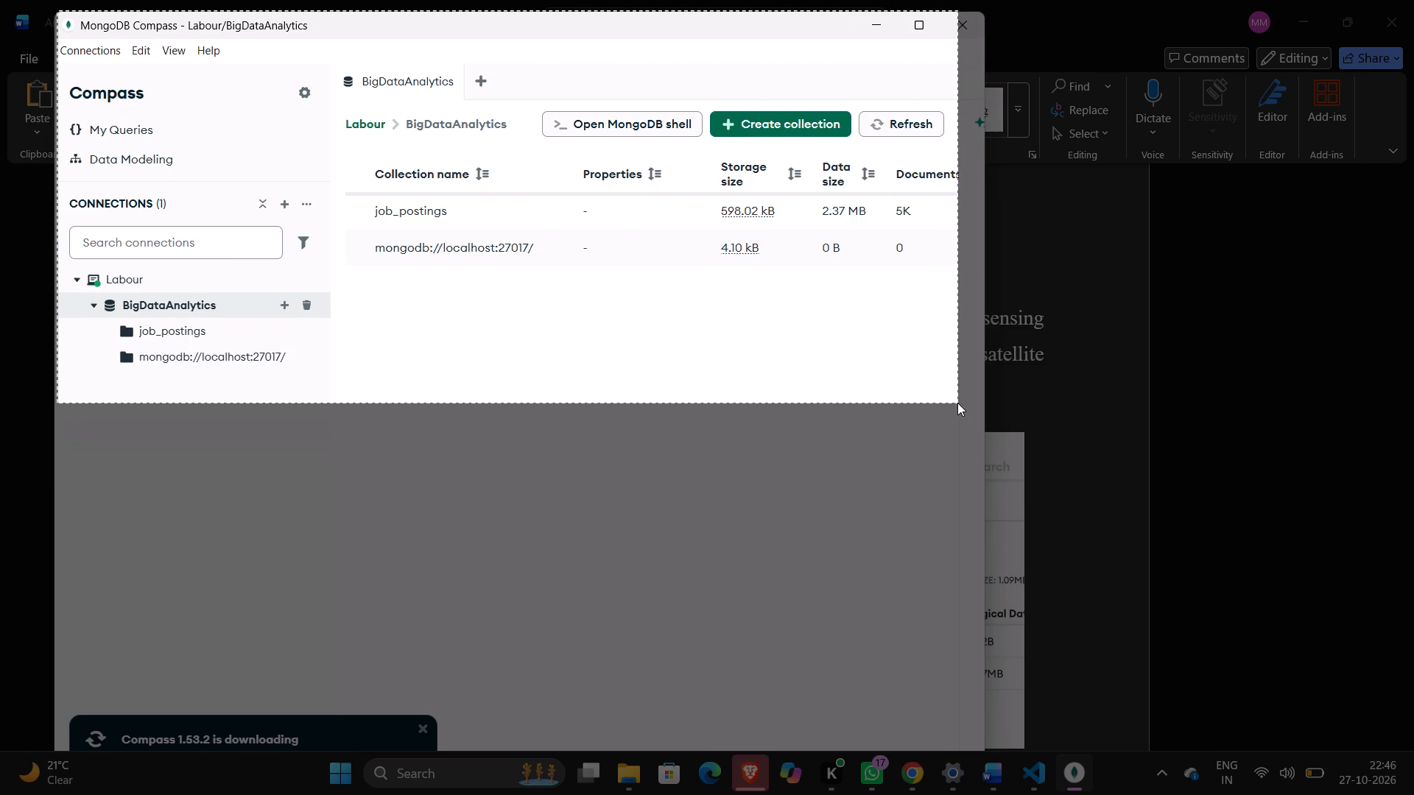
pyautogui.moveTo(957, 403); pyautogui.dragTo(982, 407)
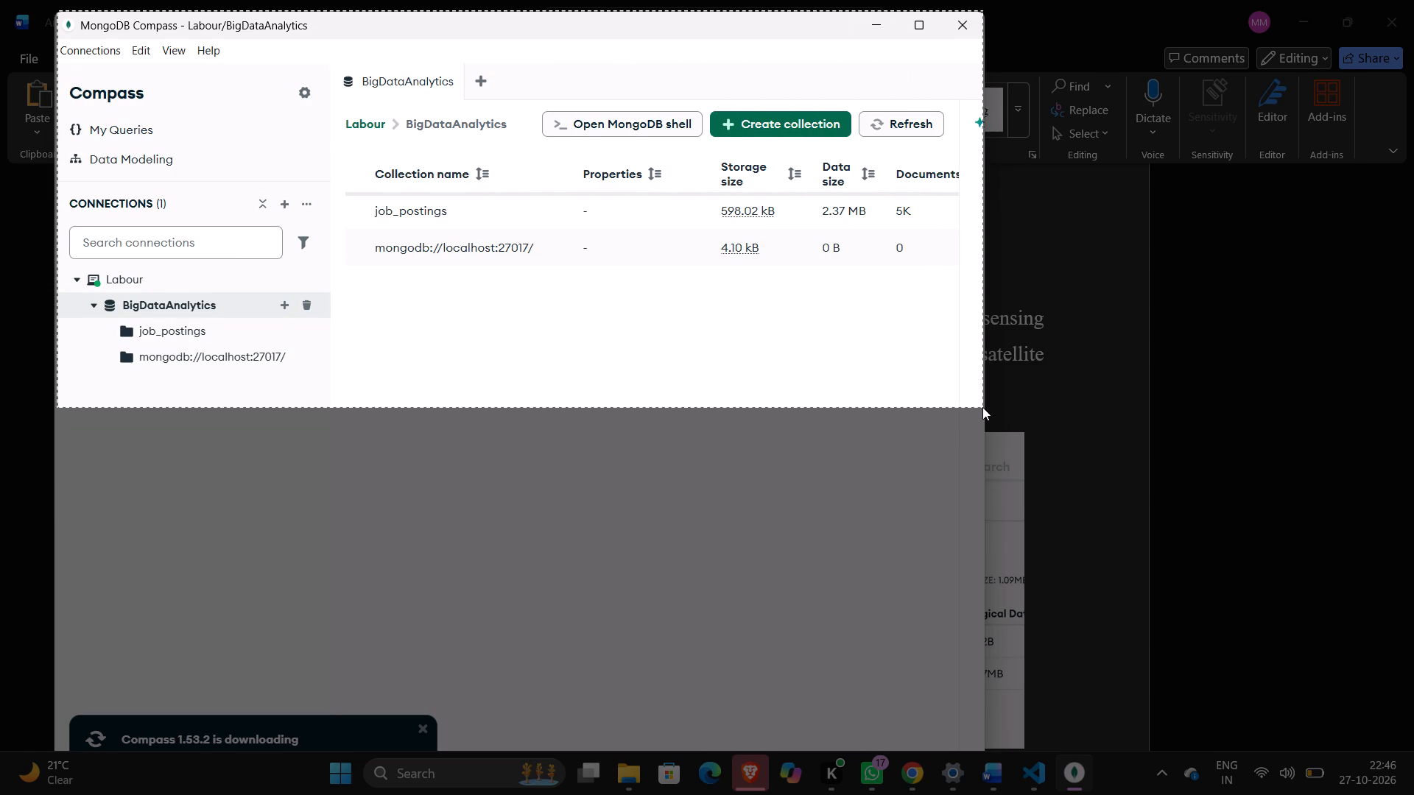
pyautogui.moveTo(982, 407); pyautogui.dragTo(971, 411)
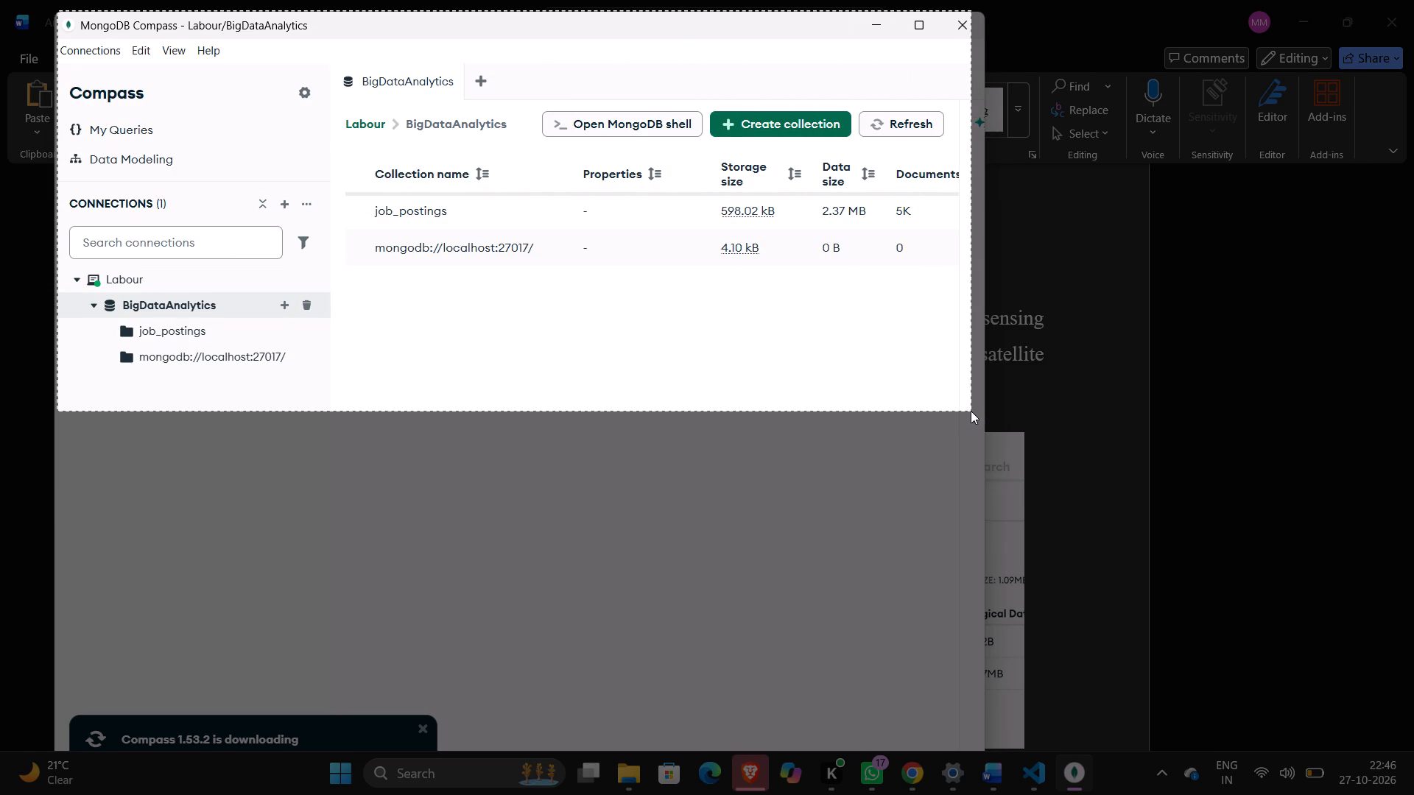
pyautogui.moveTo(971, 411); pyautogui.dragTo(962, 415)
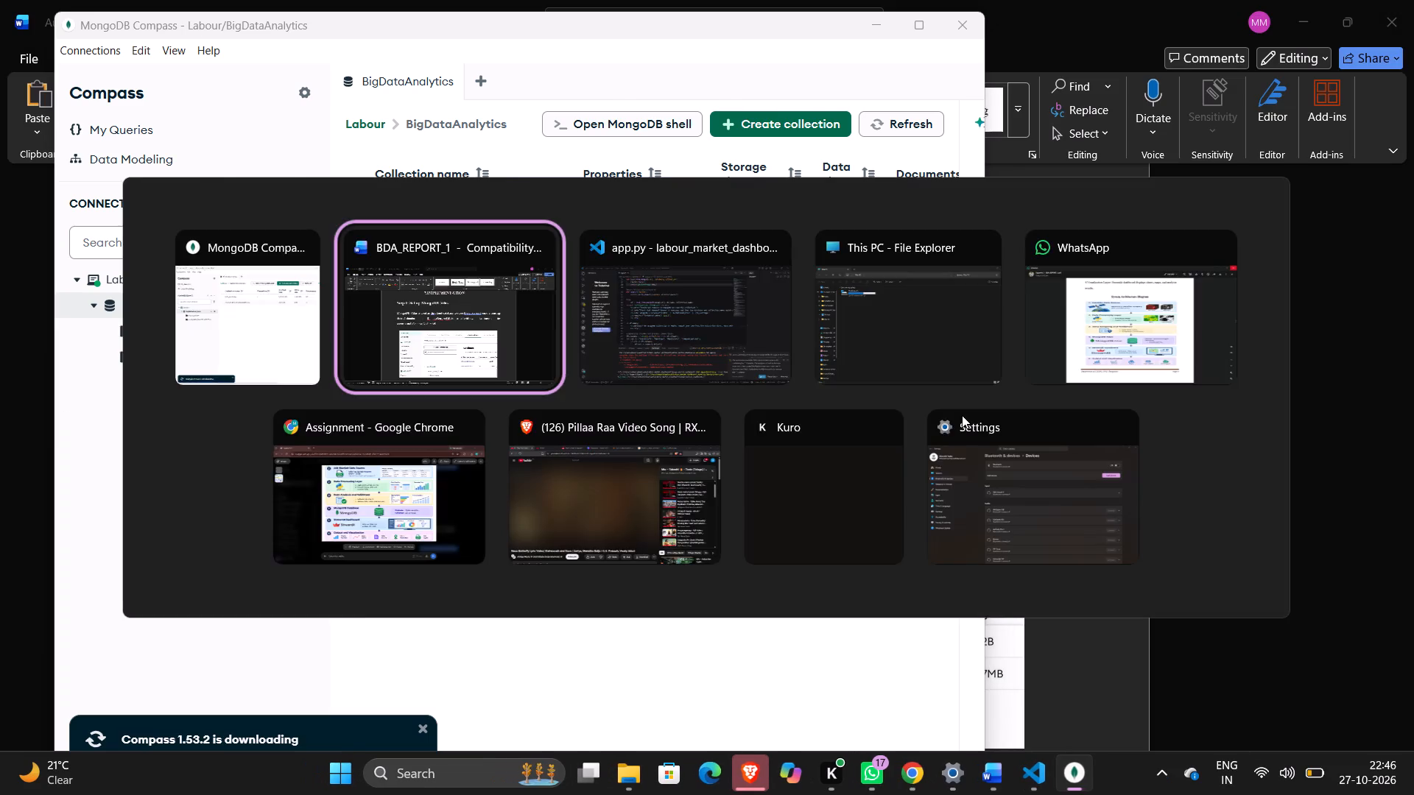
# Switch to the Word report and replace the old Atlas picture under Step 1 of Implementation with the captured Compass screenshot.
pyautogui.click(569, 696)
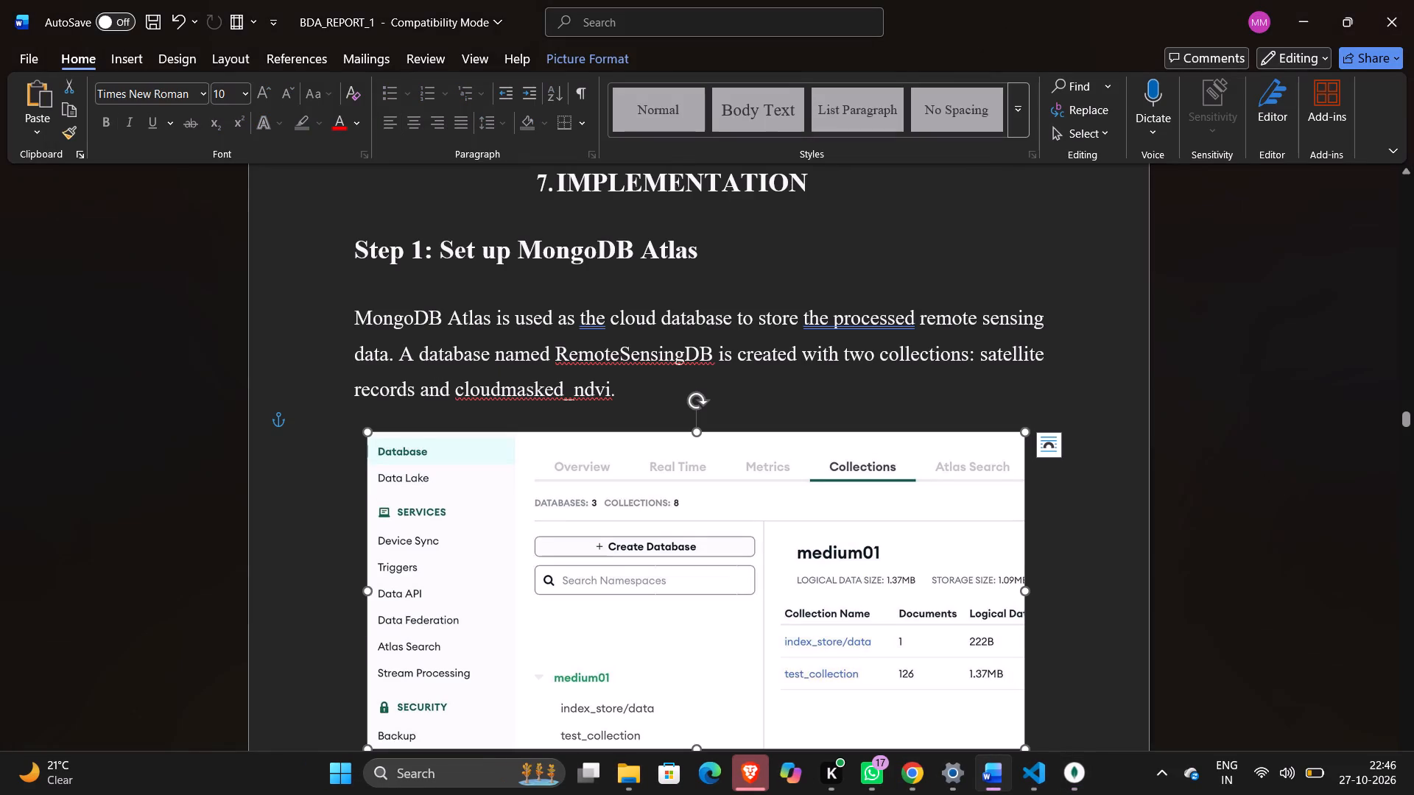
pyautogui.press('BackSpace')
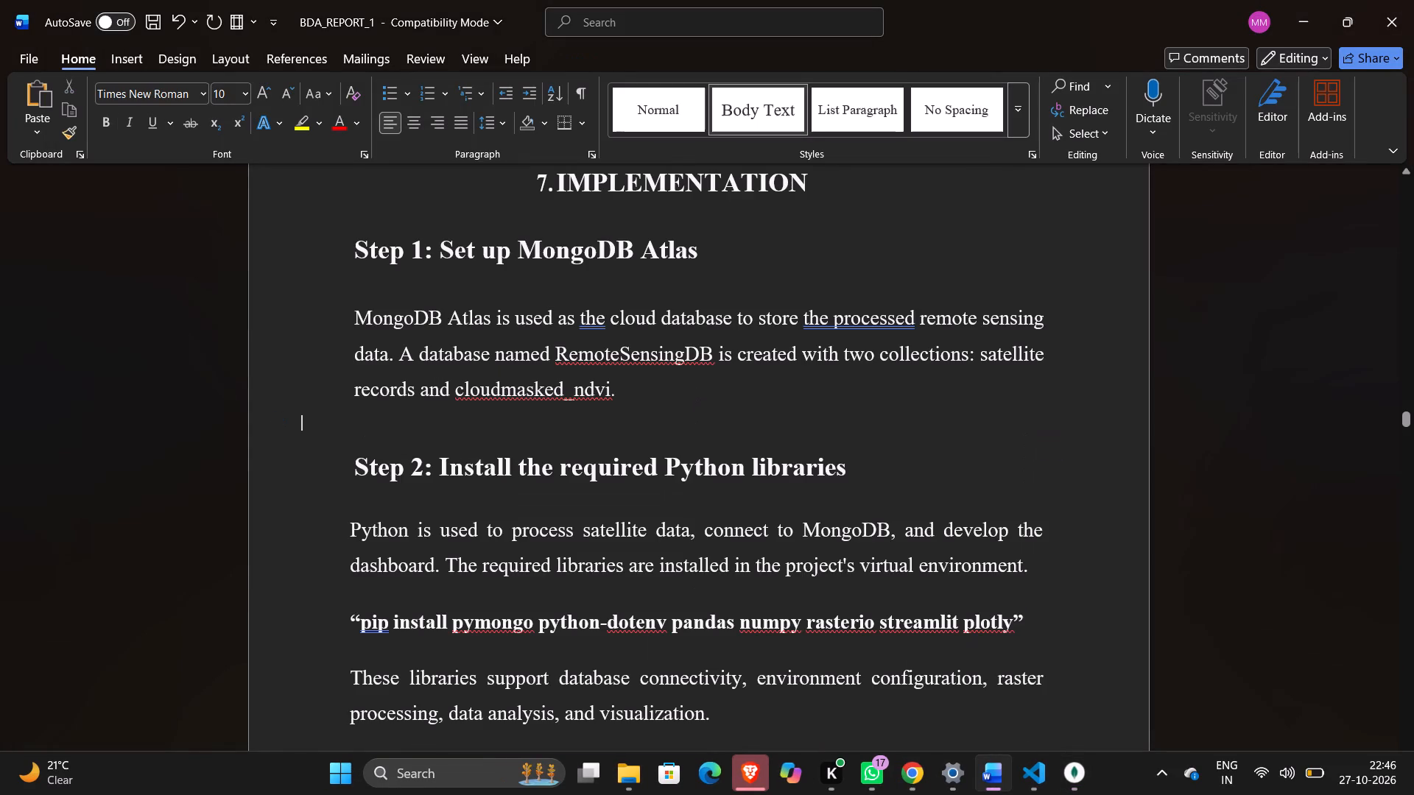
pyautogui.hotkey('ctrl', 'v')
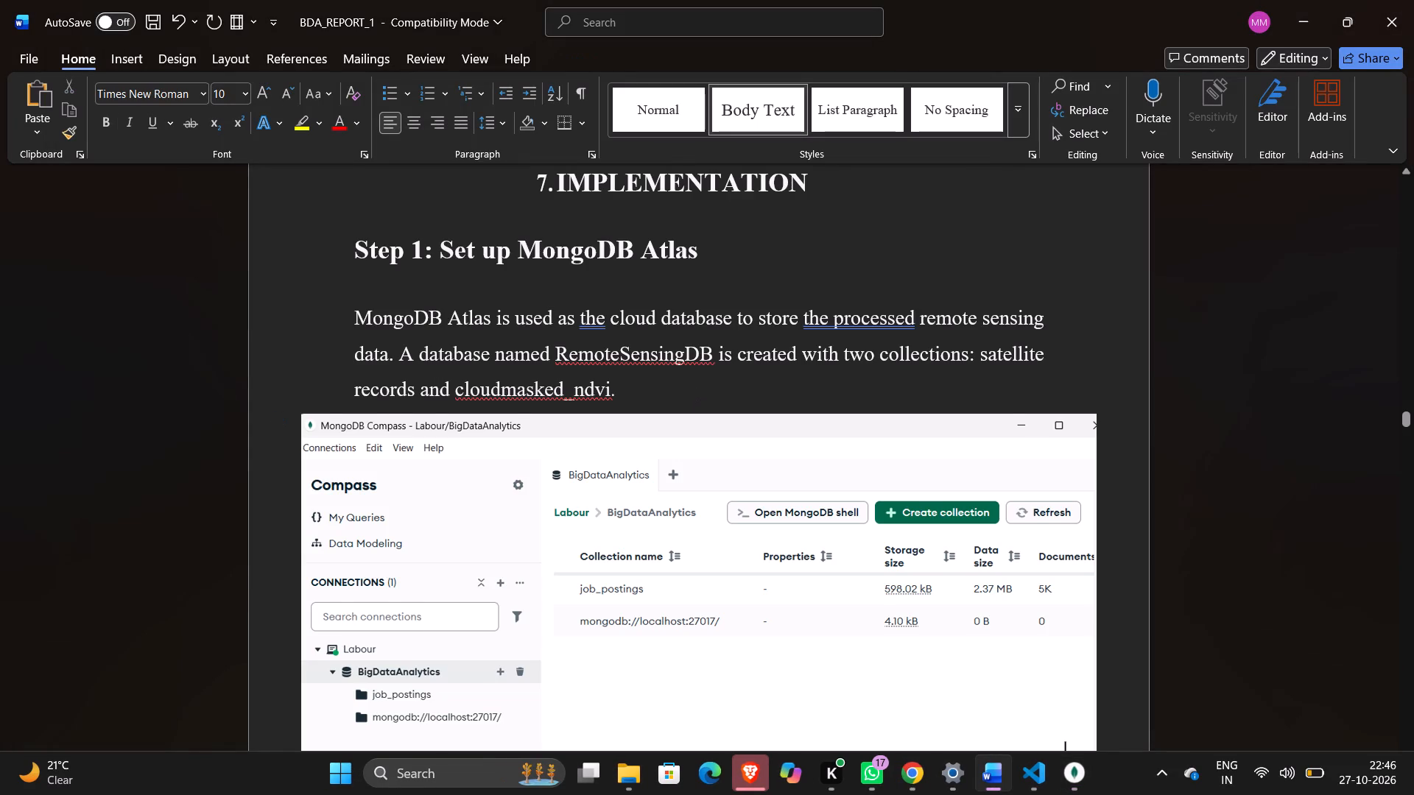
pyautogui.scroll(-2, 569, 696)
pyautogui.scroll(1, 569, 696)
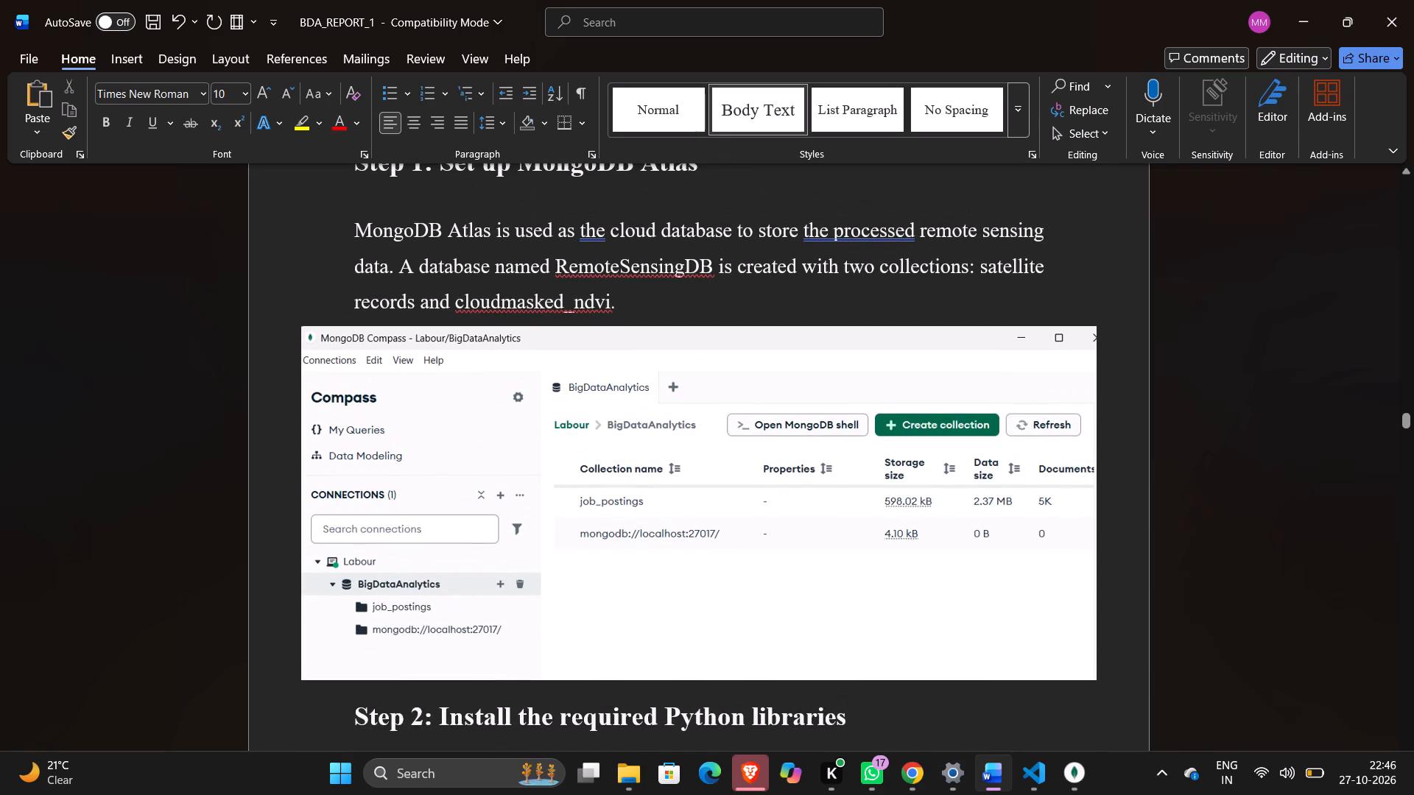
# Narrow the pasted Compass screenshot to about the text width and centre it under the Step 1 paragraph.
pyautogui.click(789, 503)
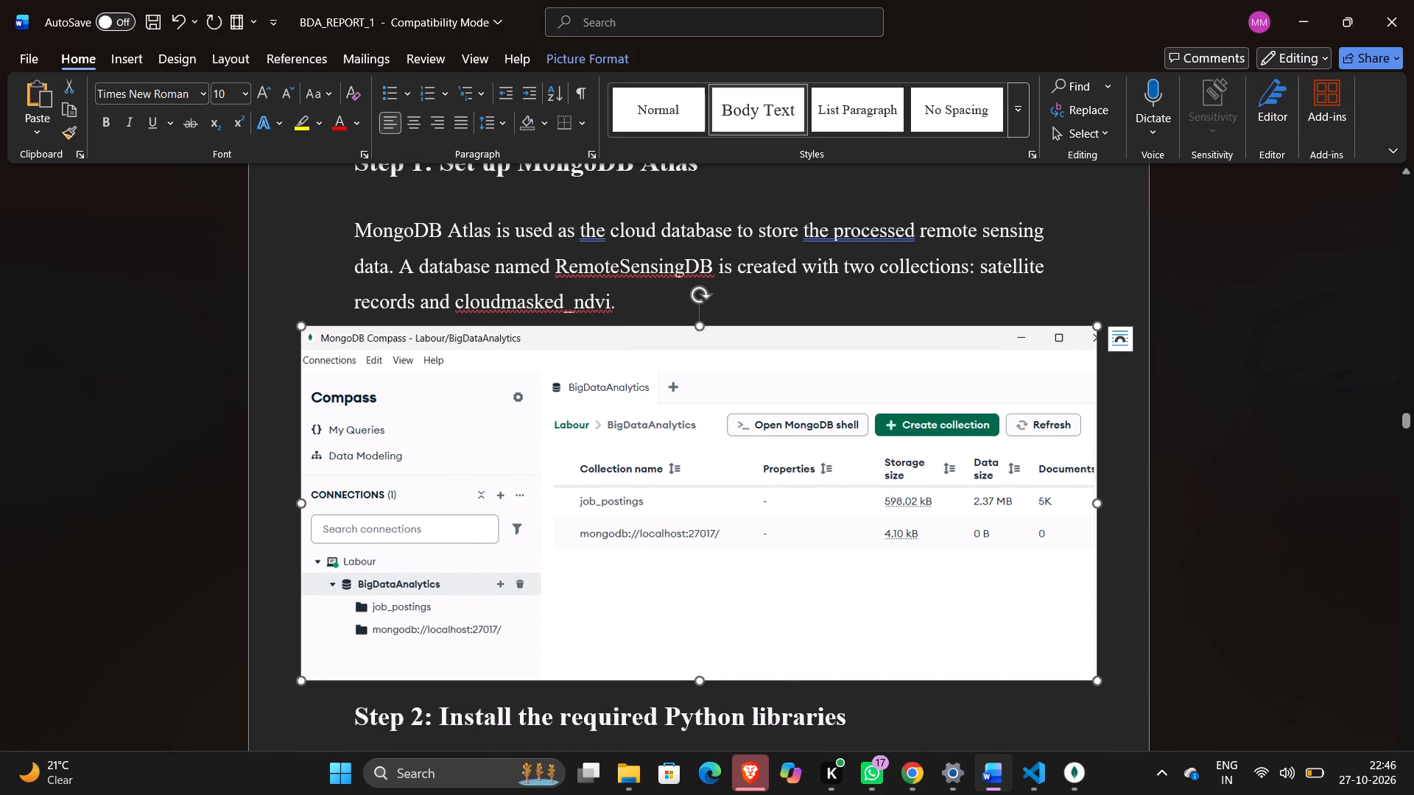
pyautogui.moveTo(1099, 507); pyautogui.dragTo(1063, 512)
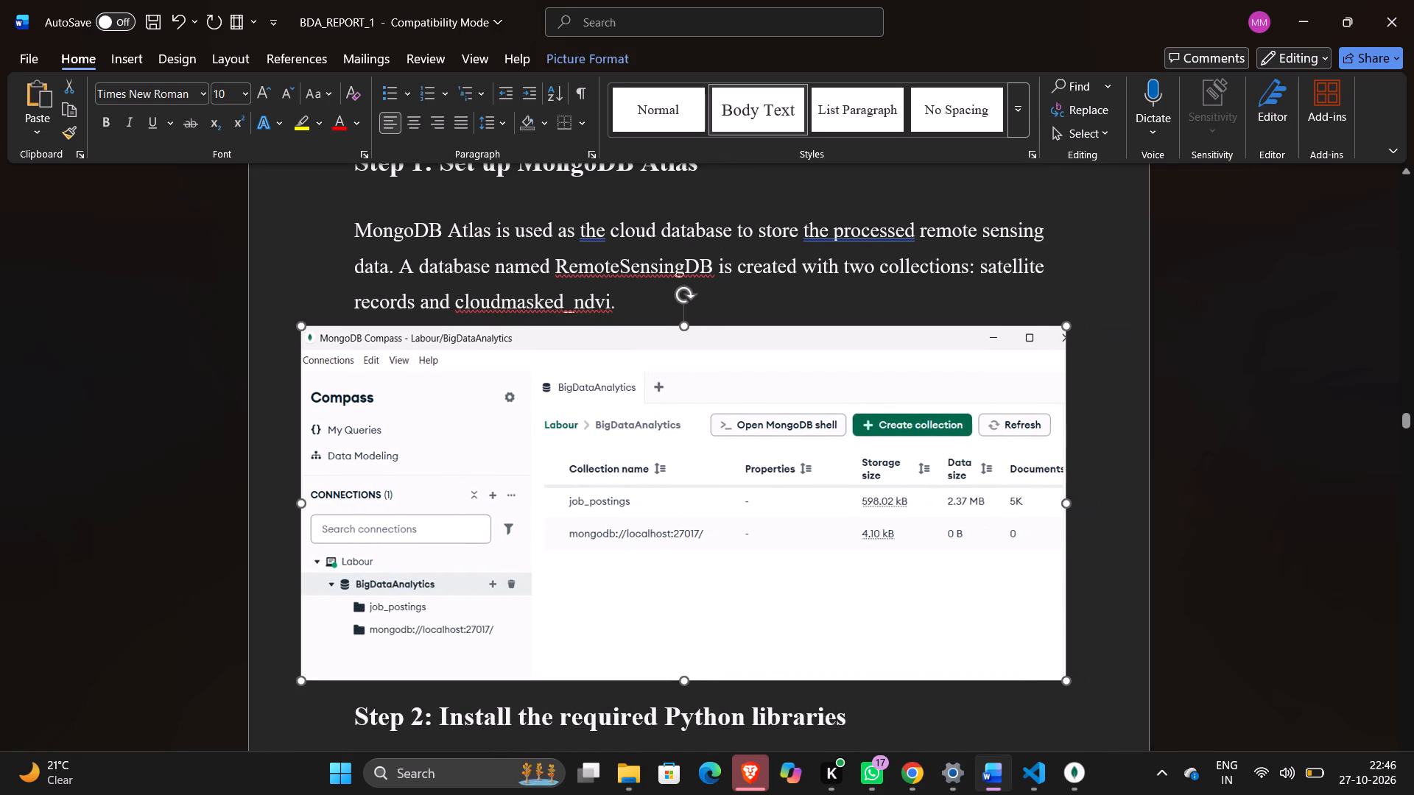
pyautogui.moveTo(1063, 512); pyautogui.dragTo(1041, 520)
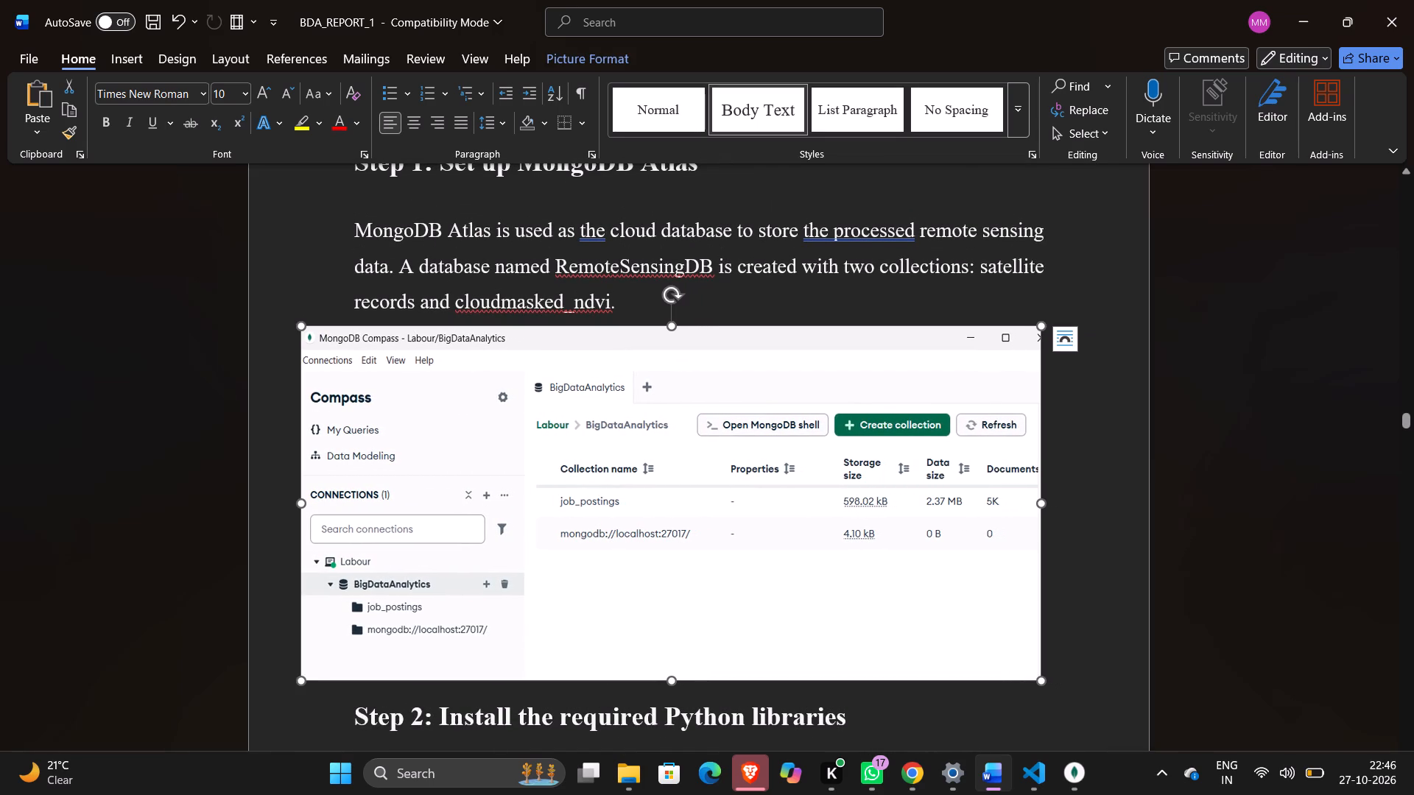
pyautogui.moveTo(302, 502); pyautogui.dragTo(372, 499)
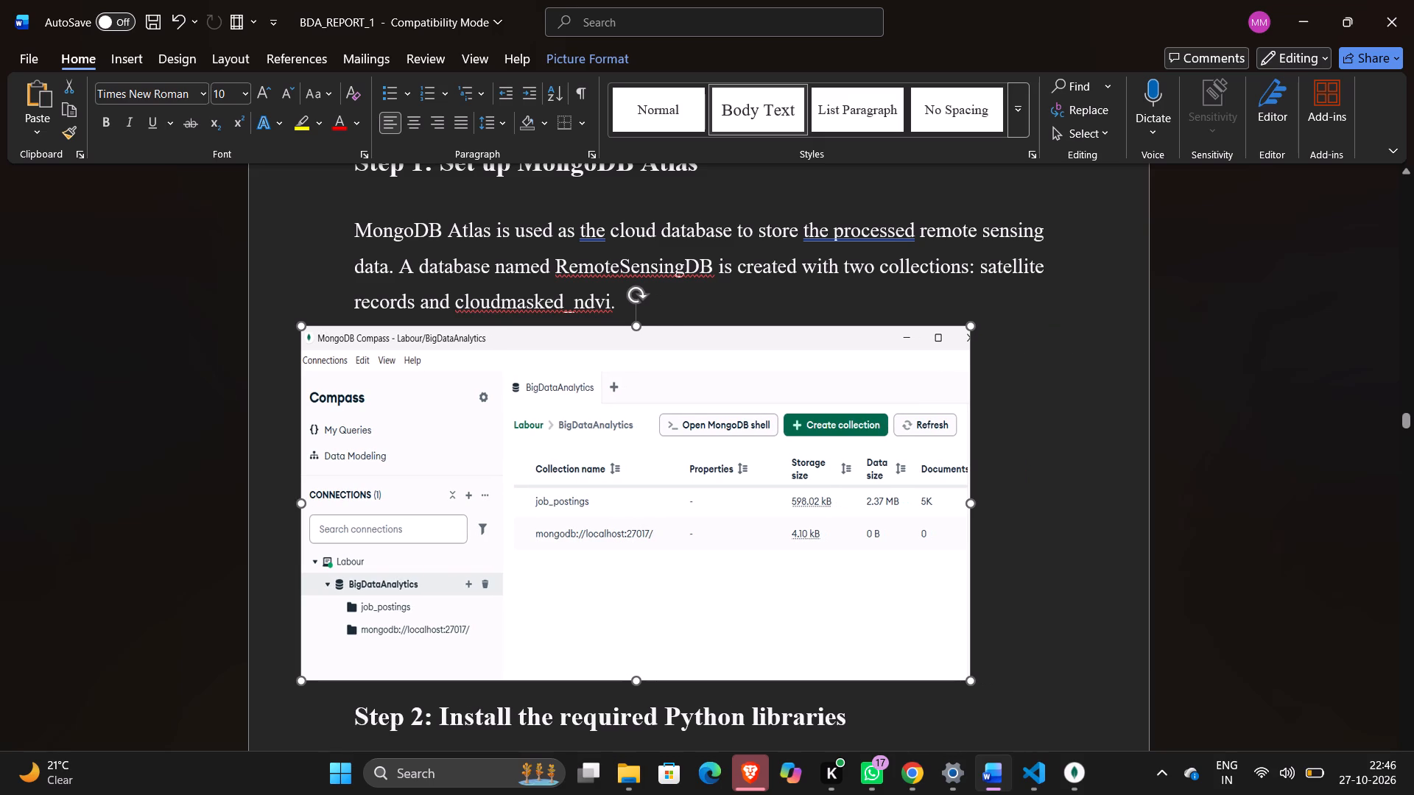
pyautogui.moveTo(594, 520); pyautogui.dragTo(670, 523)
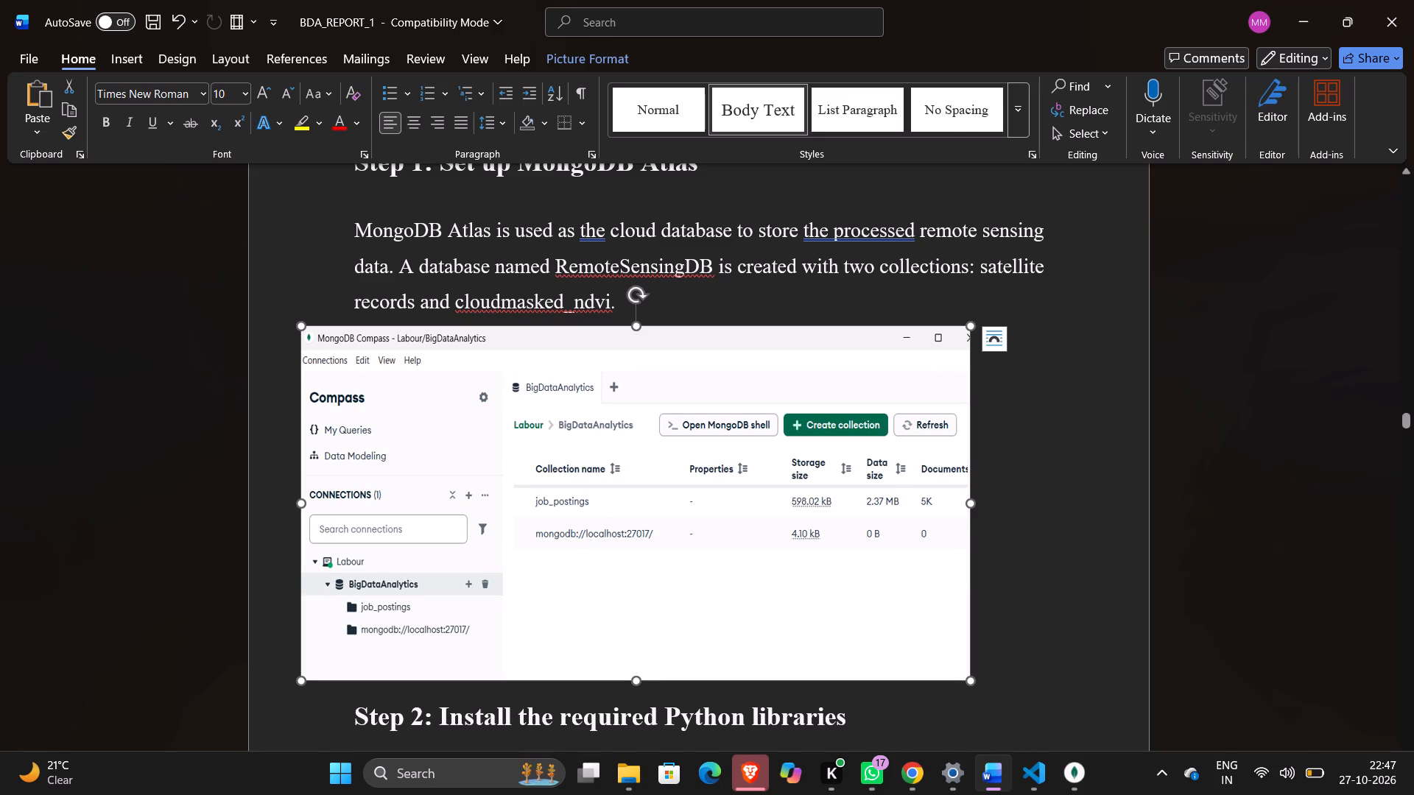
pyautogui.moveTo(883, 371); pyautogui.dragTo(970, 371)
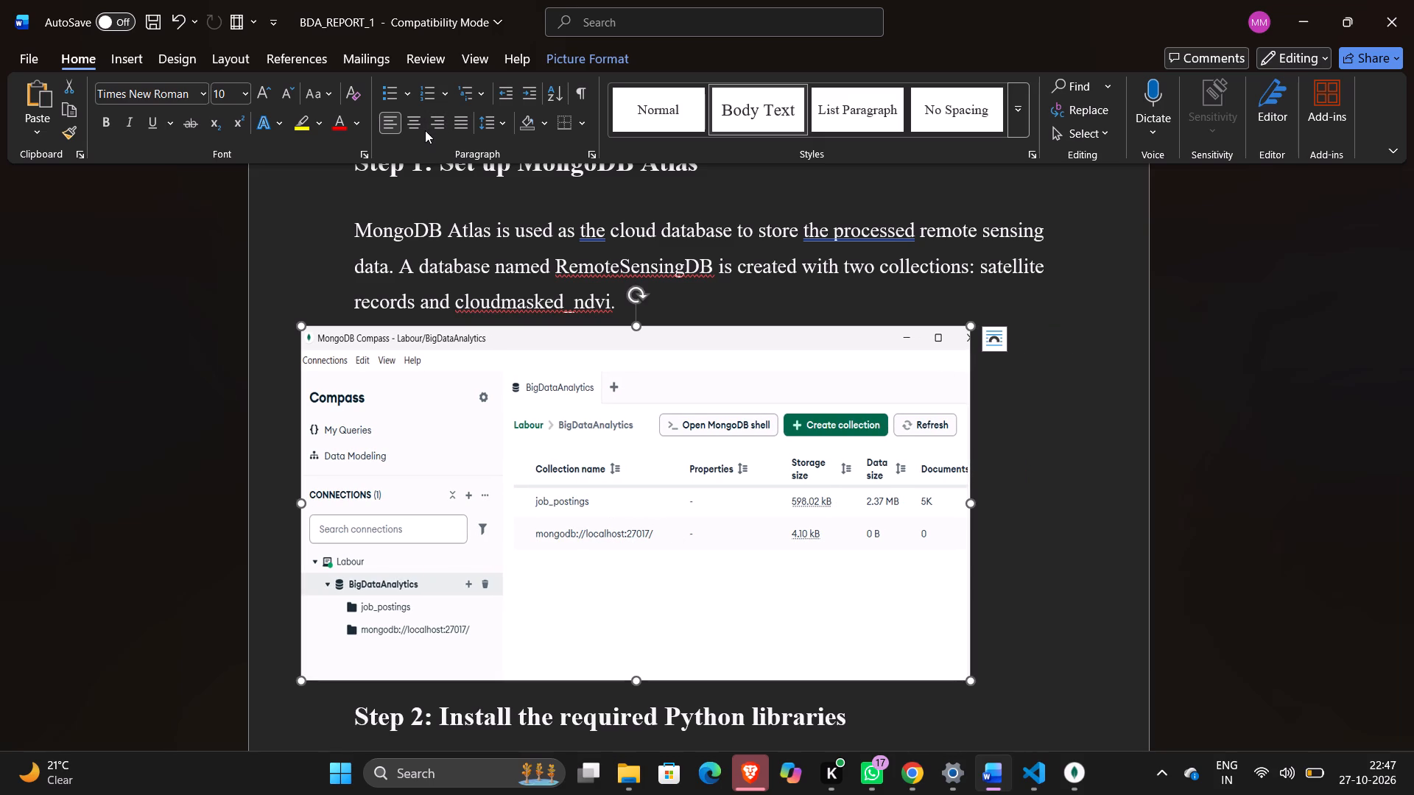
pyautogui.click(414, 127)
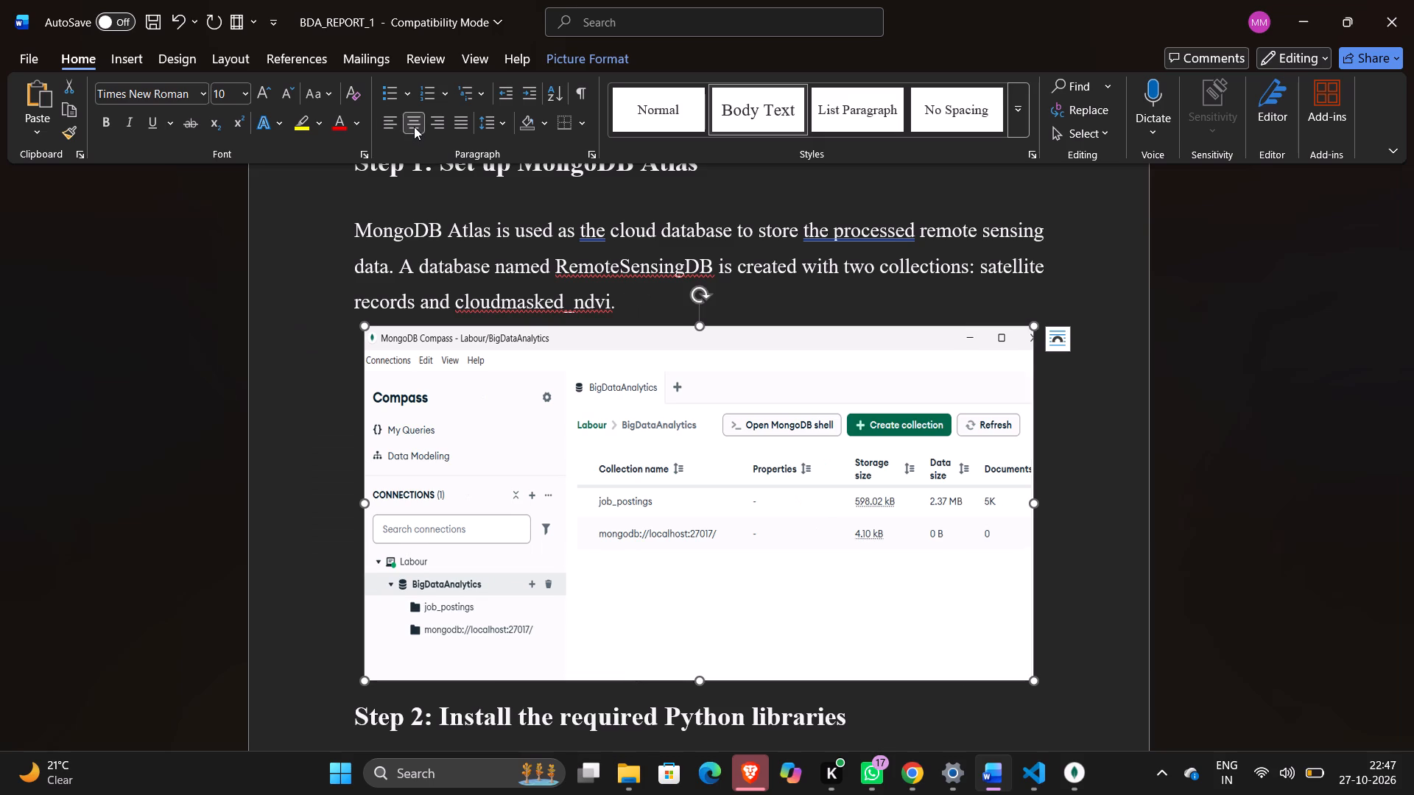
pyautogui.click(1069, 490)
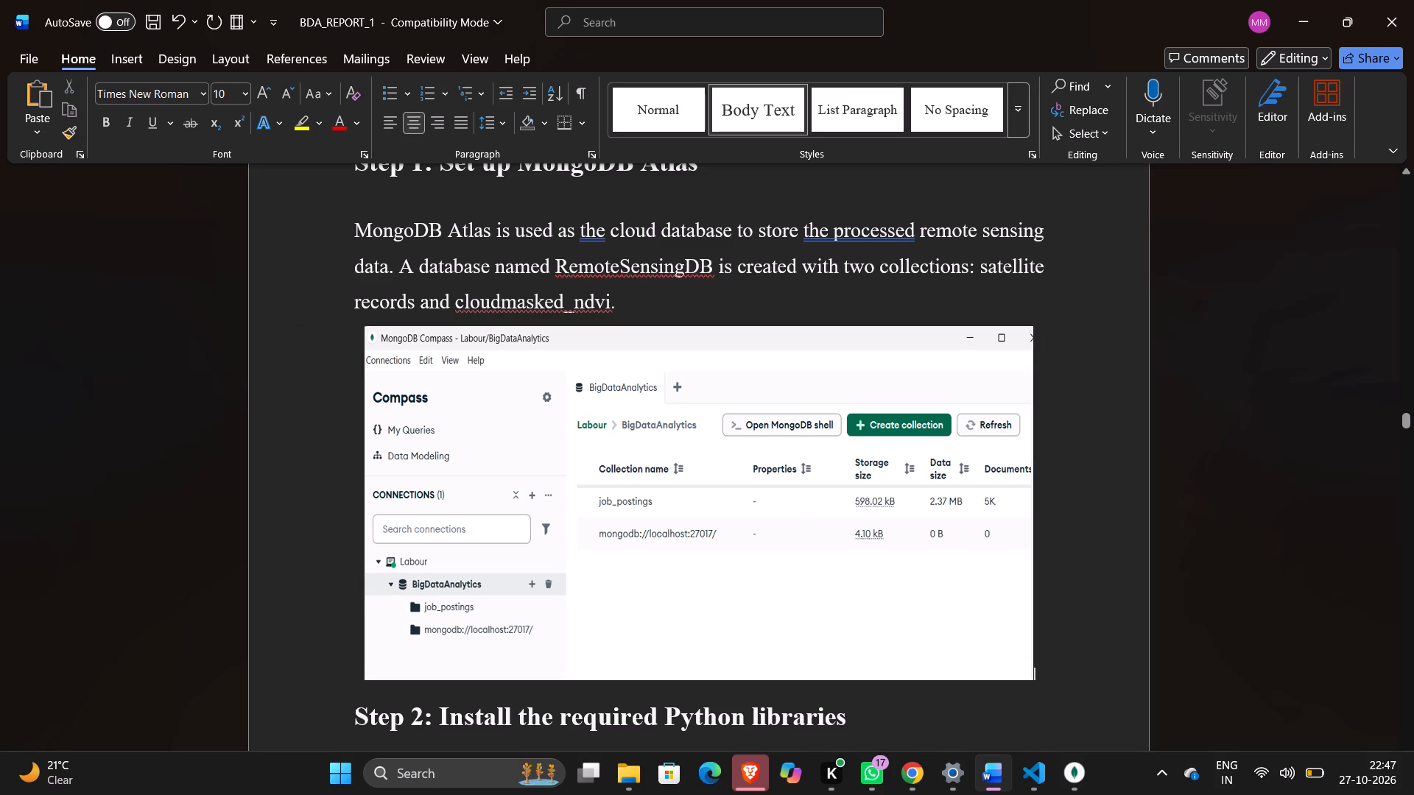
# Replace the database name RemoteSensingDB with BigDataAnalytics in the Step 1 MongoDB Atlas paragraph.
pyautogui.scroll(1, 784, 461)
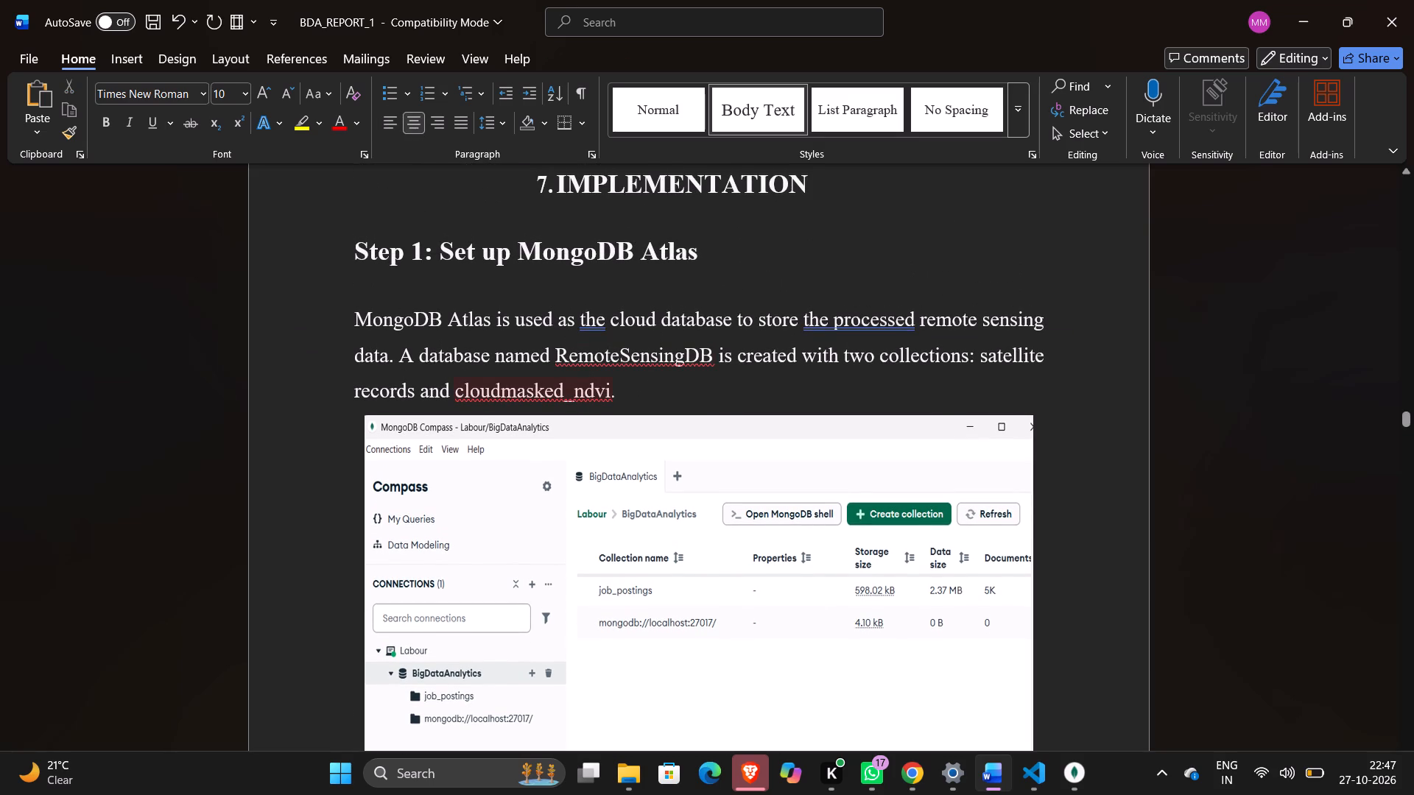
pyautogui.click(711, 353)
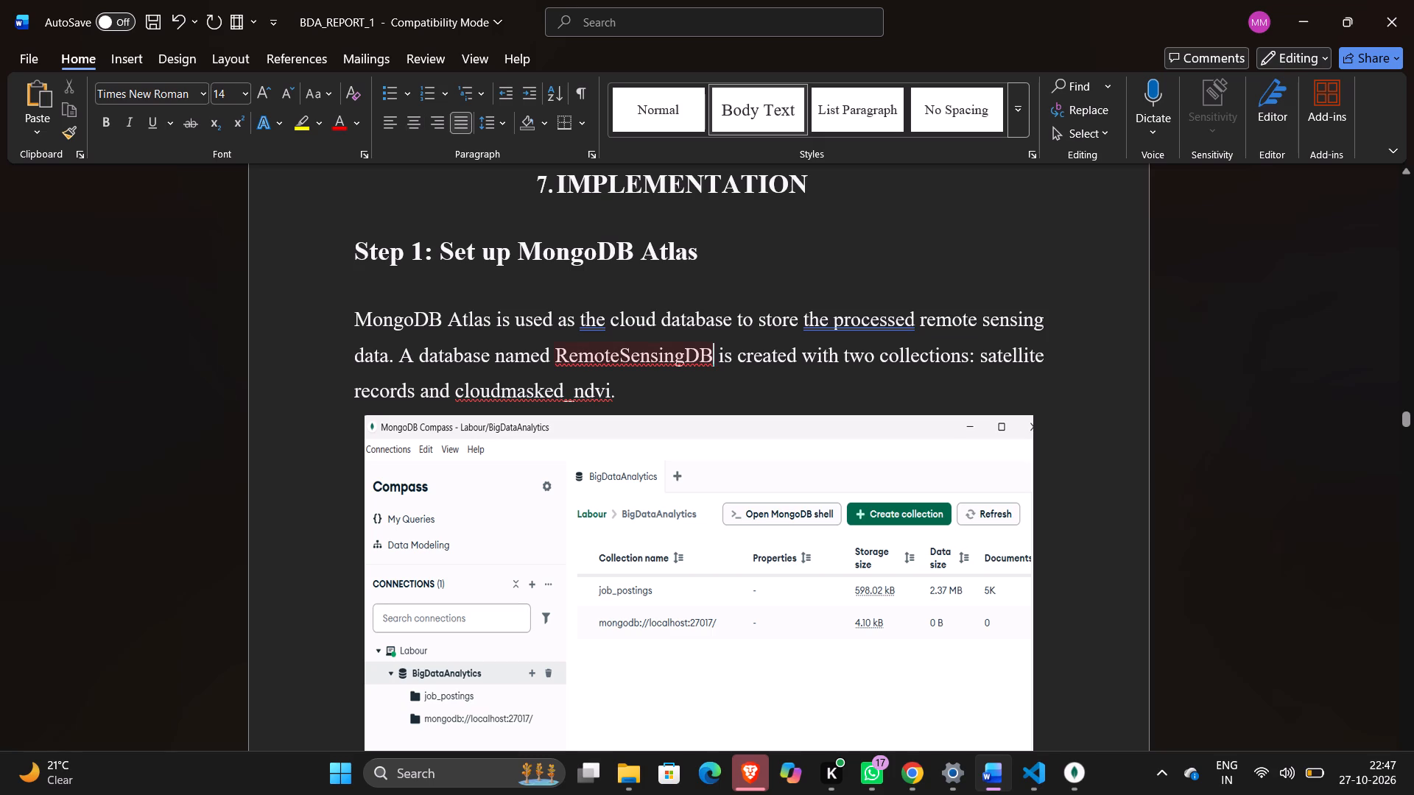
pyautogui.press('BackSpace')
pyautogui.press('BackSpace')
pyautogui.press('BackSpace')
pyautogui.press('BackSpace')
pyautogui.press('BackSpace')
pyautogui.press('BackSpace')
pyautogui.press('BackSpace')
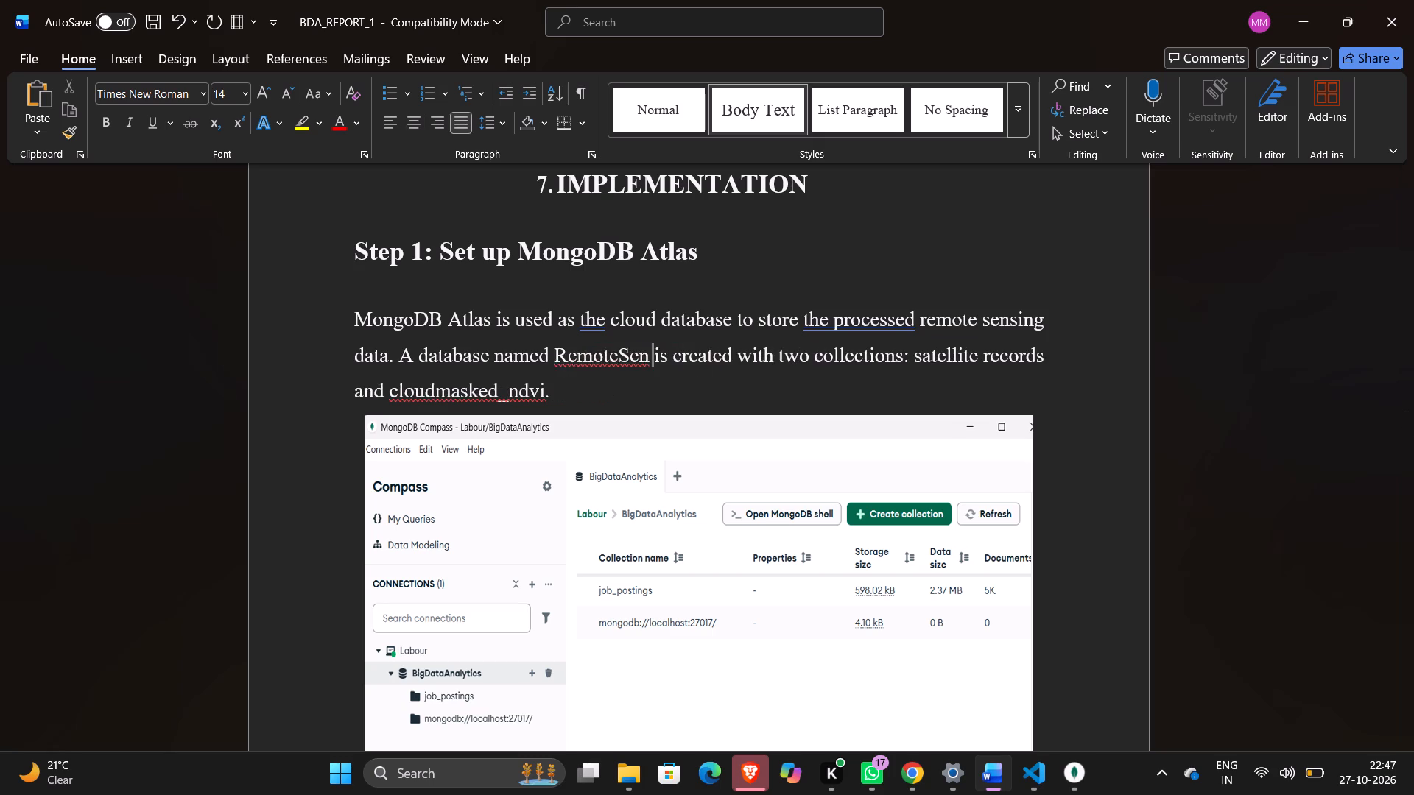
pyautogui.press('BackSpace')
pyautogui.press('BackSpace')
pyautogui.press('BackSpace')
pyautogui.press('BackSpace')
pyautogui.press('BackSpace')
pyautogui.press('BackSpace')
pyautogui.press('BackSpace')
pyautogui.press('BackSpace')
pyautogui.press('BackSpace')
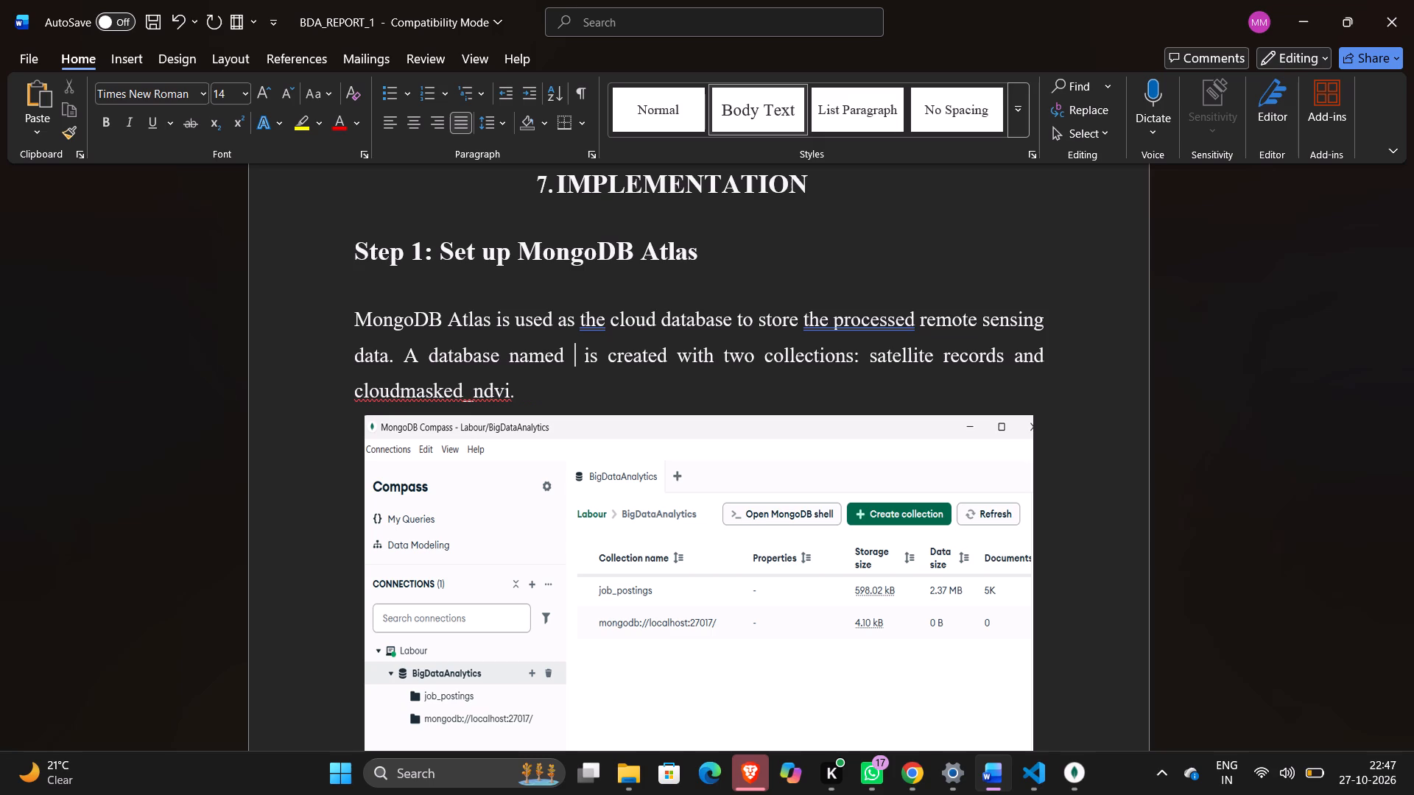
pyautogui.press('b')
pyautogui.write('ig')
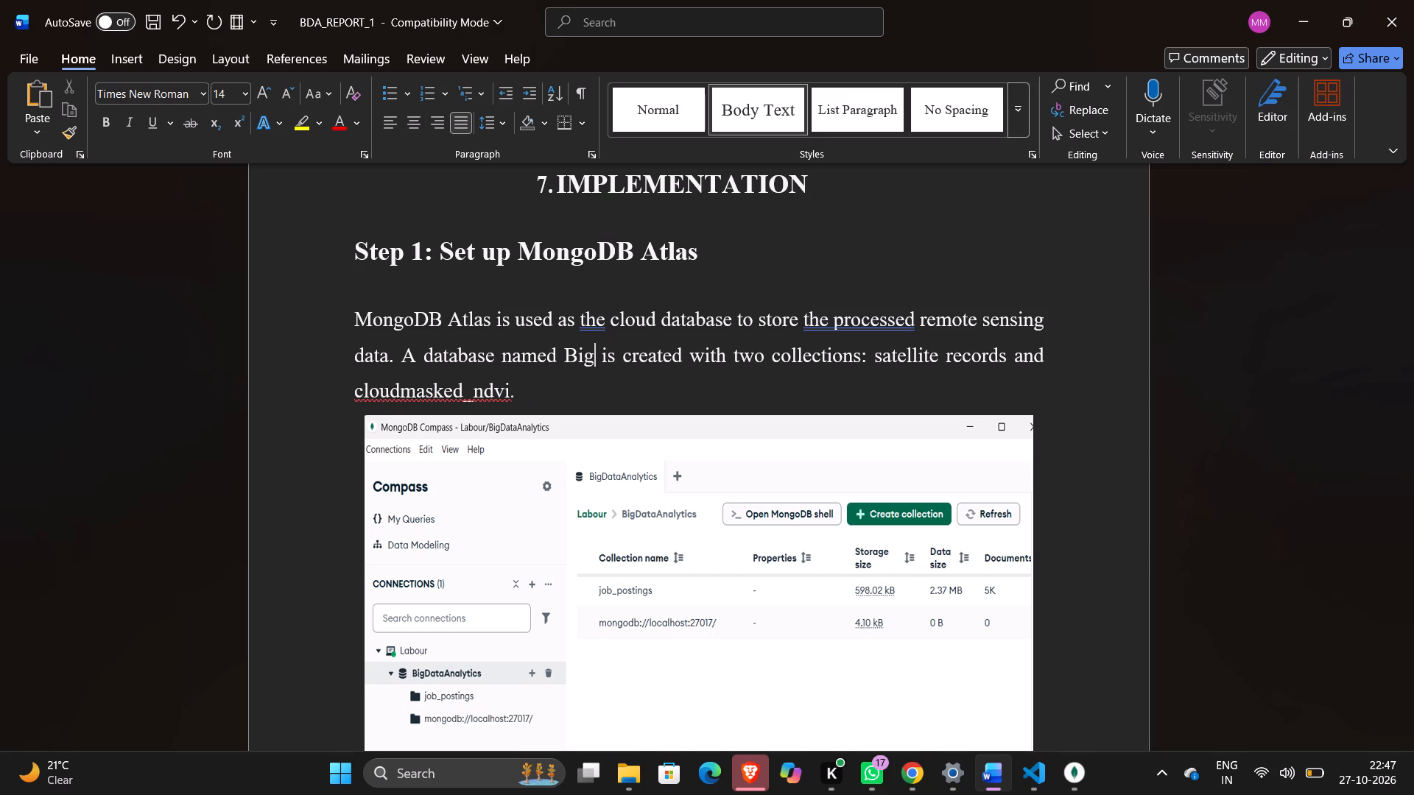
pyautogui.write('Data')
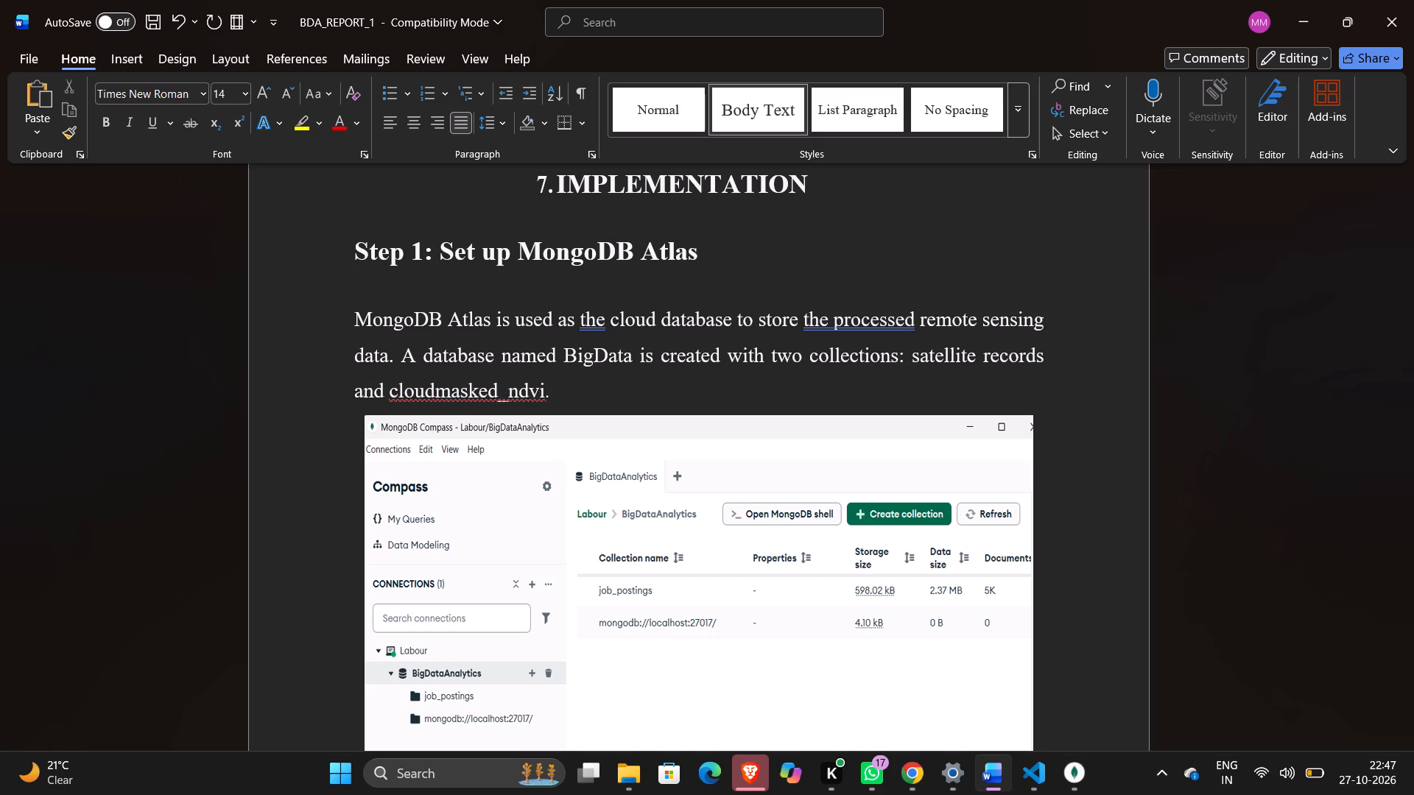
pyautogui.write('Ana')
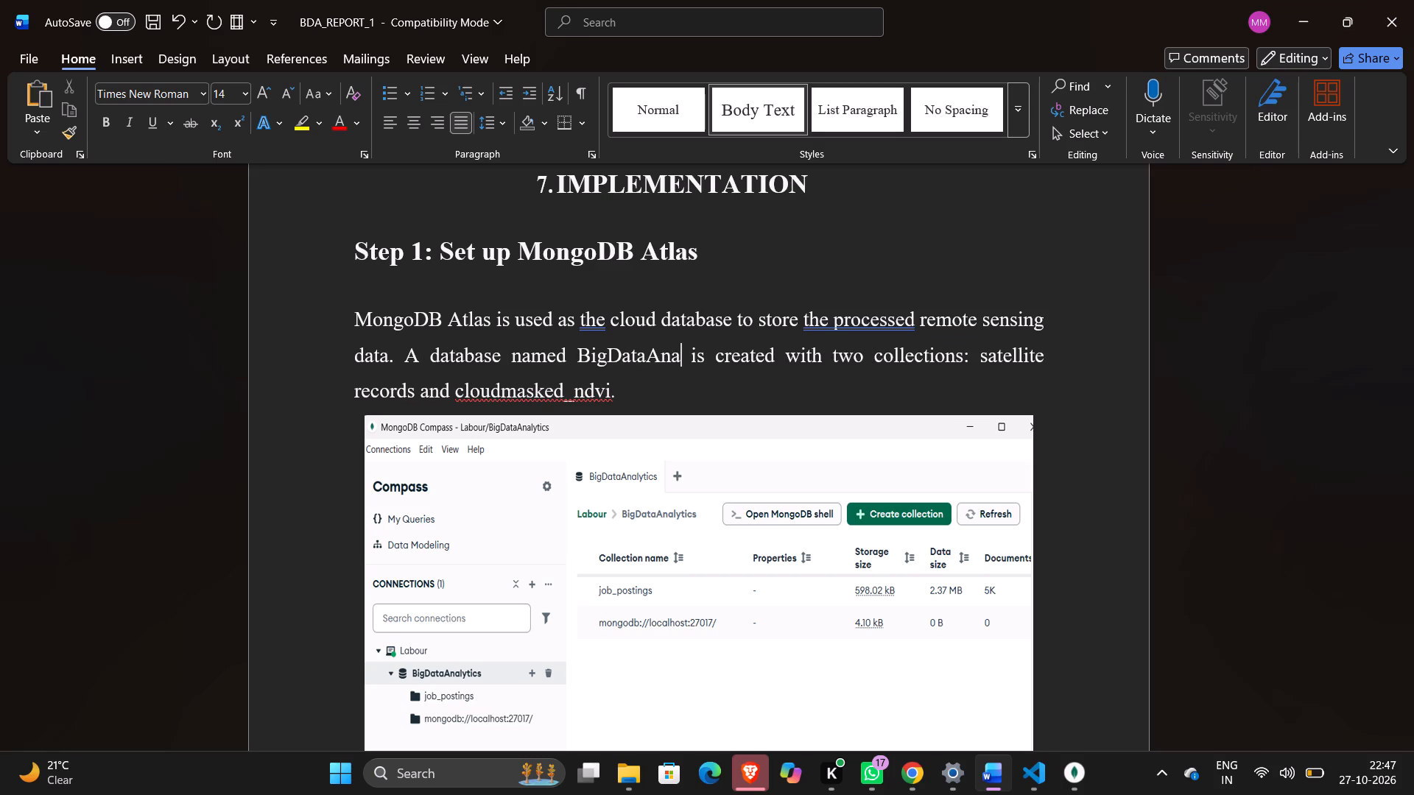
pyautogui.write('lyt')
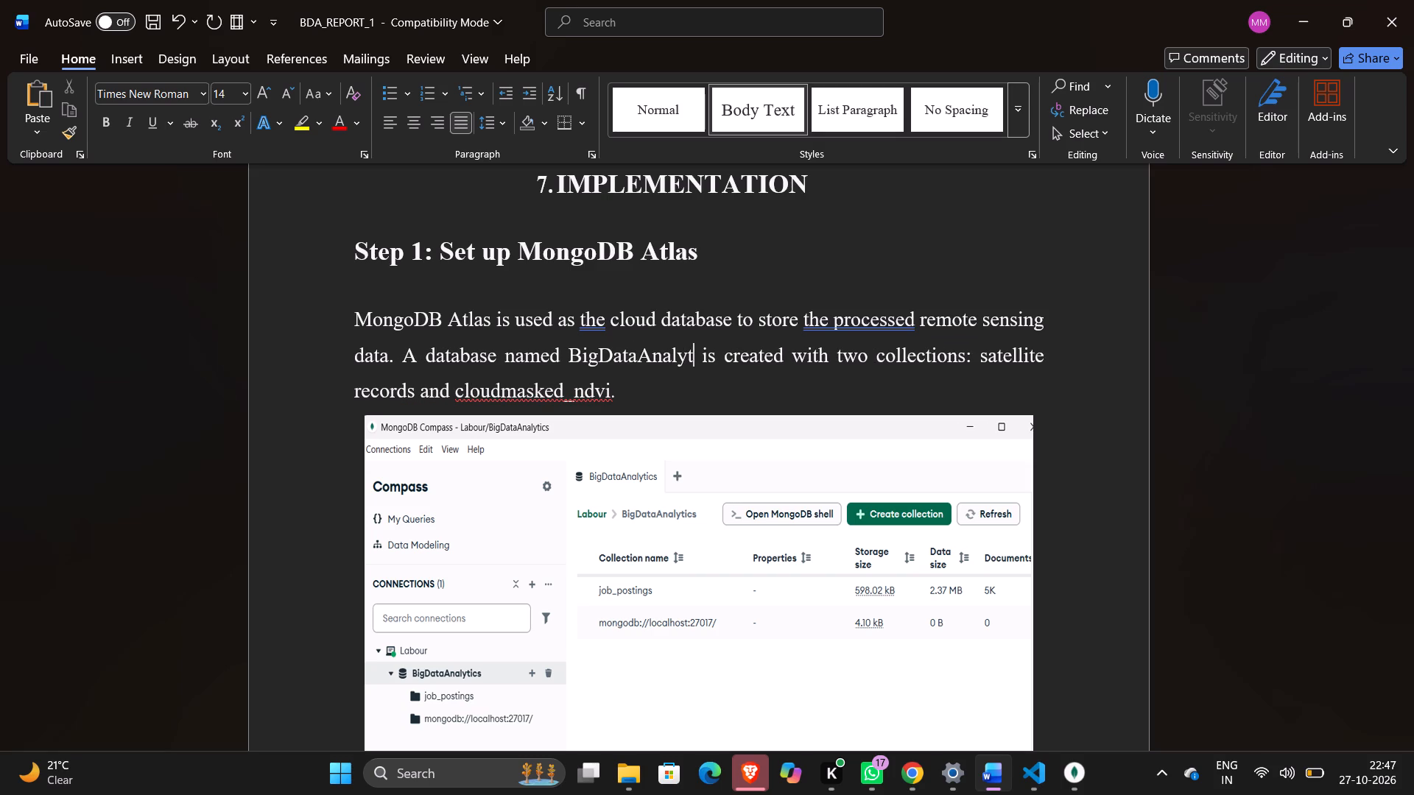
pyautogui.write('ics')
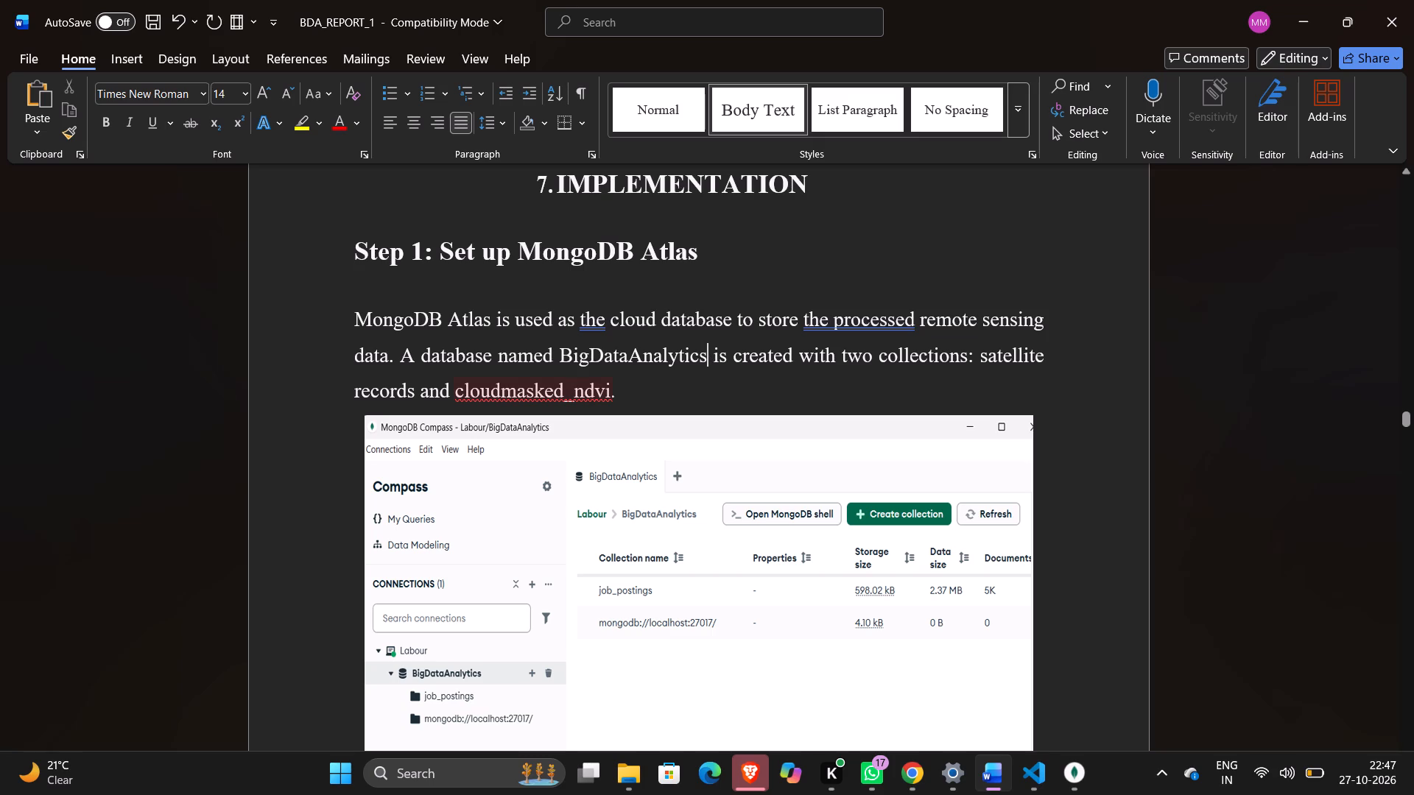
# Change "two collections" to "collection" in the Step 1 paragraph's database sentence.
pyautogui.click(871, 354)
pyautogui.press('BackSpace')
pyautogui.press('BackSpace')
pyautogui.press('BackSpace')
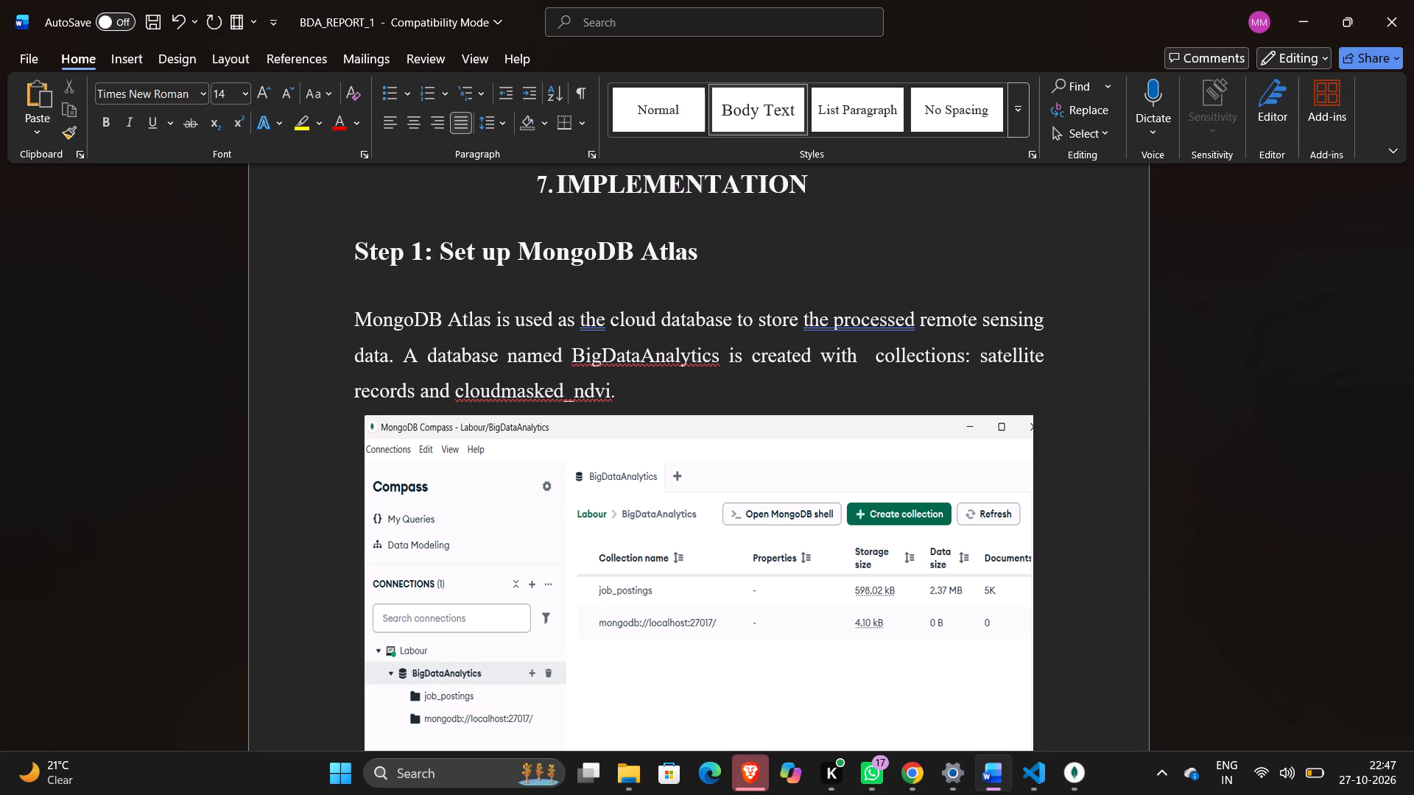
pyautogui.press('BackSpace')
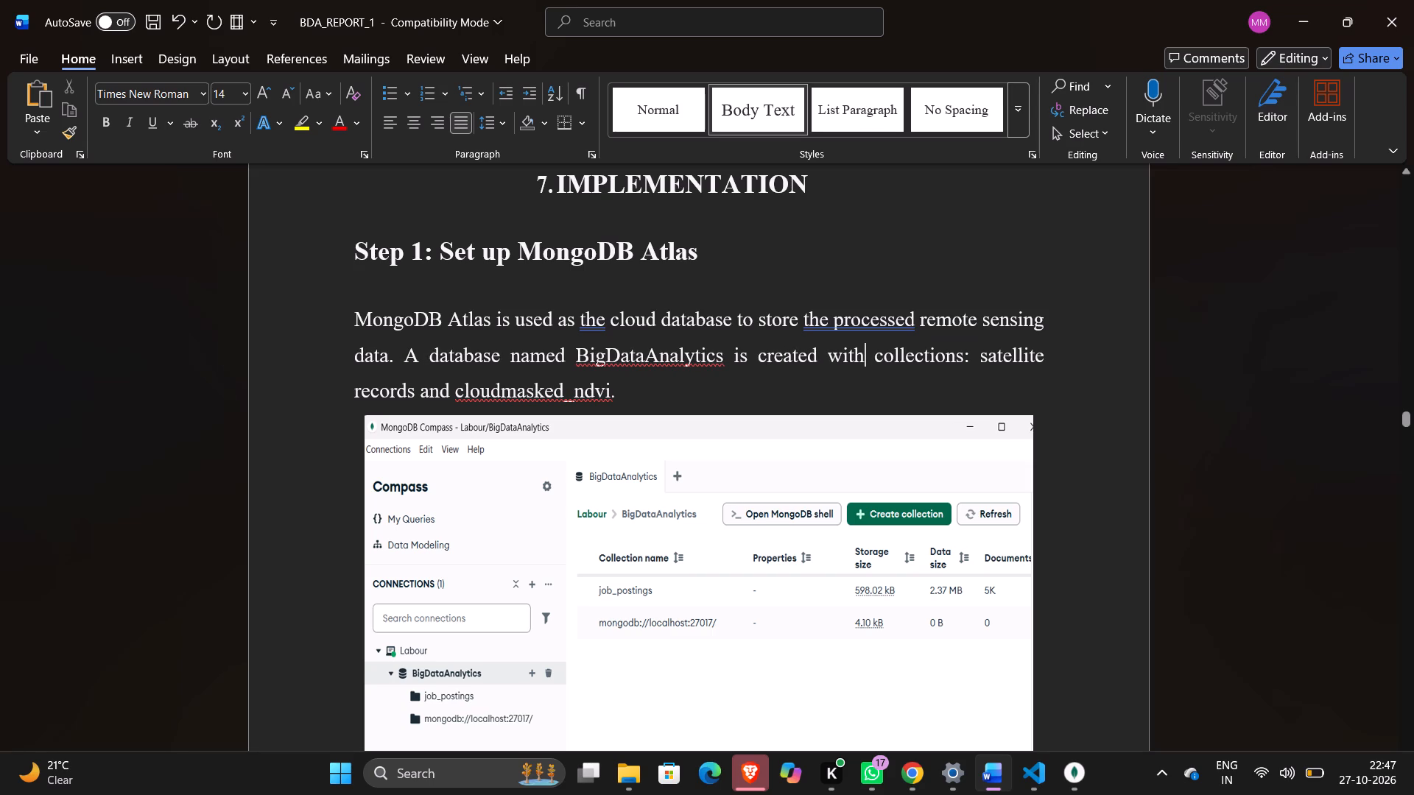
pyautogui.click(965, 356)
pyautogui.press('BackSpace')
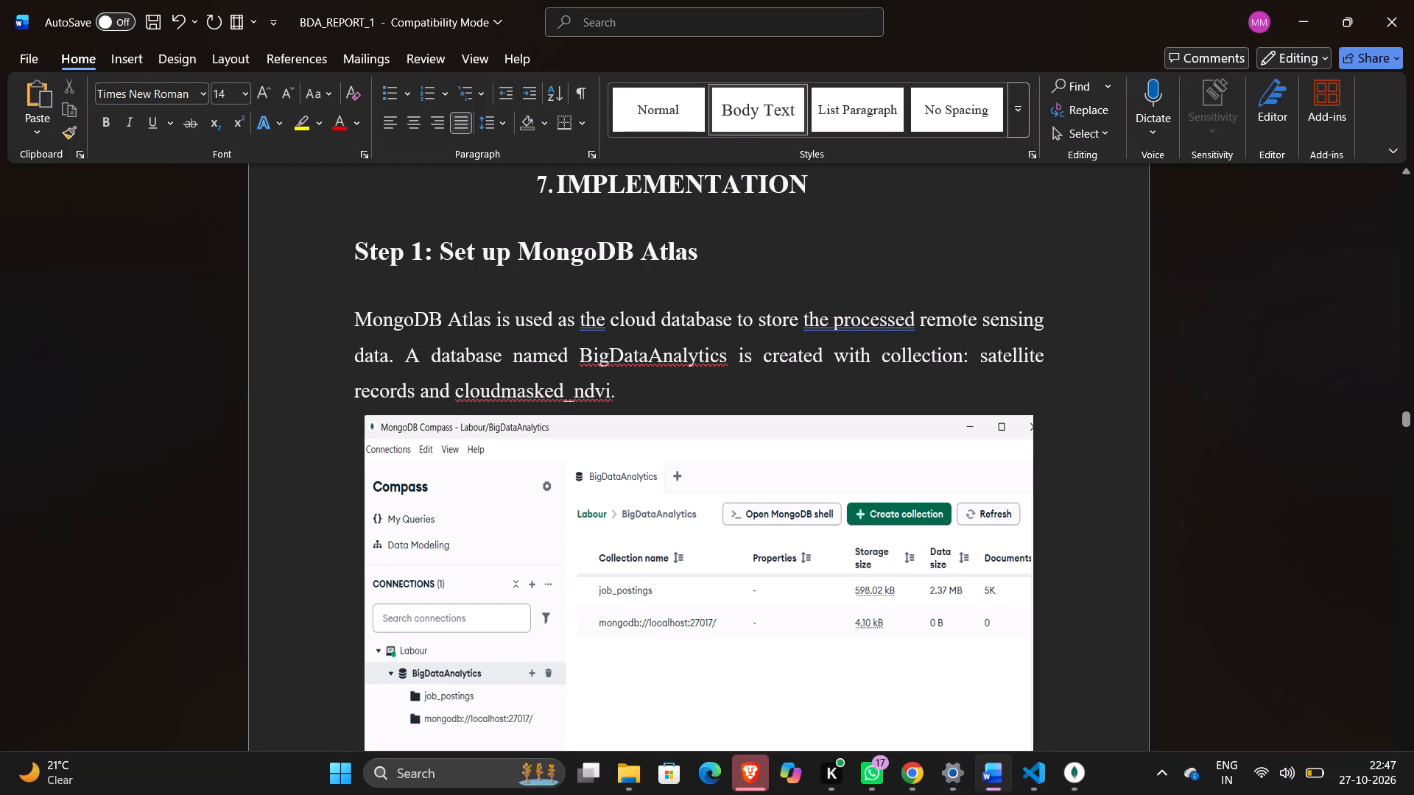
# Replace the collection names "satellite records and cloudmasked_ndvi." in the Step 1 MongoDB Atlas paragraph with job_postings.
pyautogui.moveTo(979, 353); pyautogui.dragTo(995, 392)
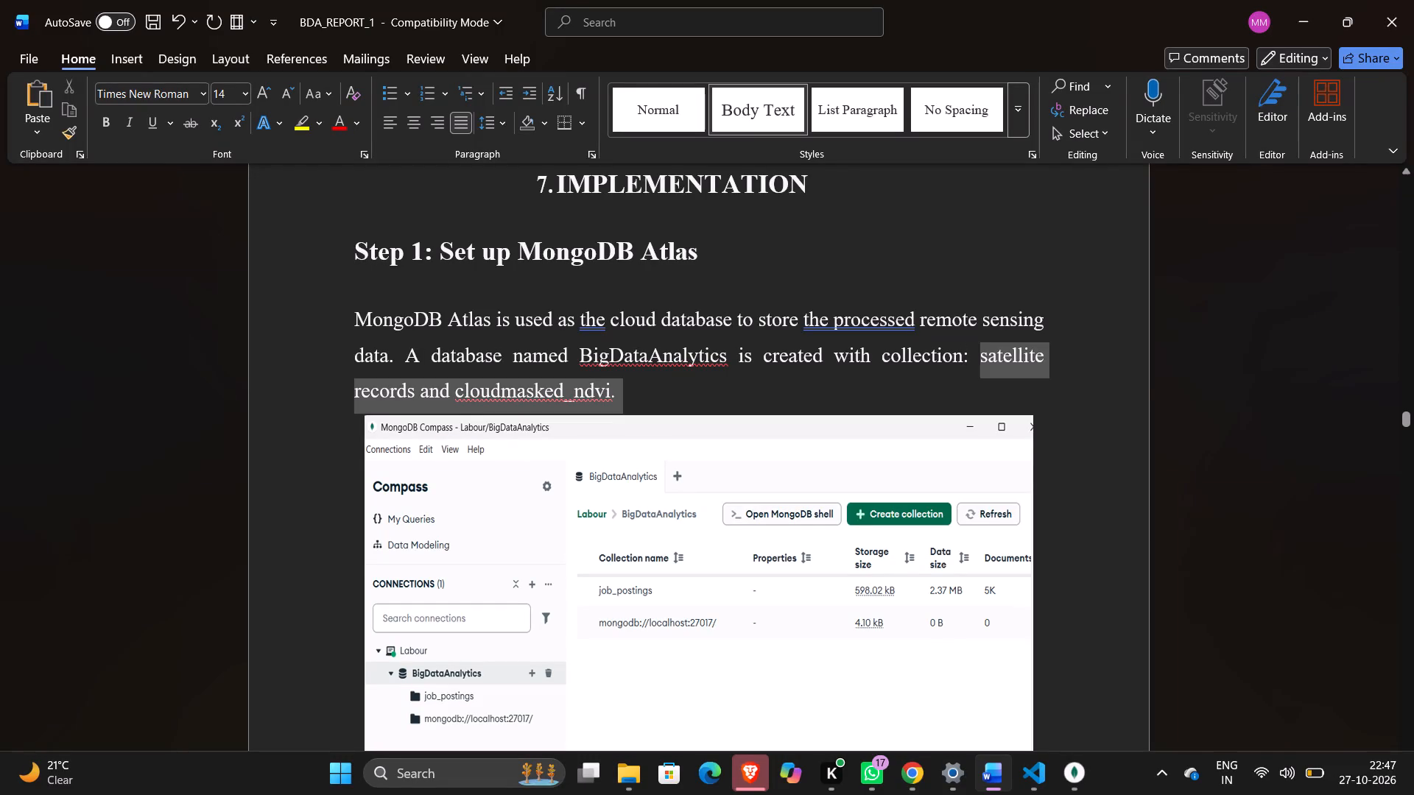
pyautogui.moveTo(995, 392); pyautogui.dragTo(996, 392)
pyautogui.press('BackSpace')
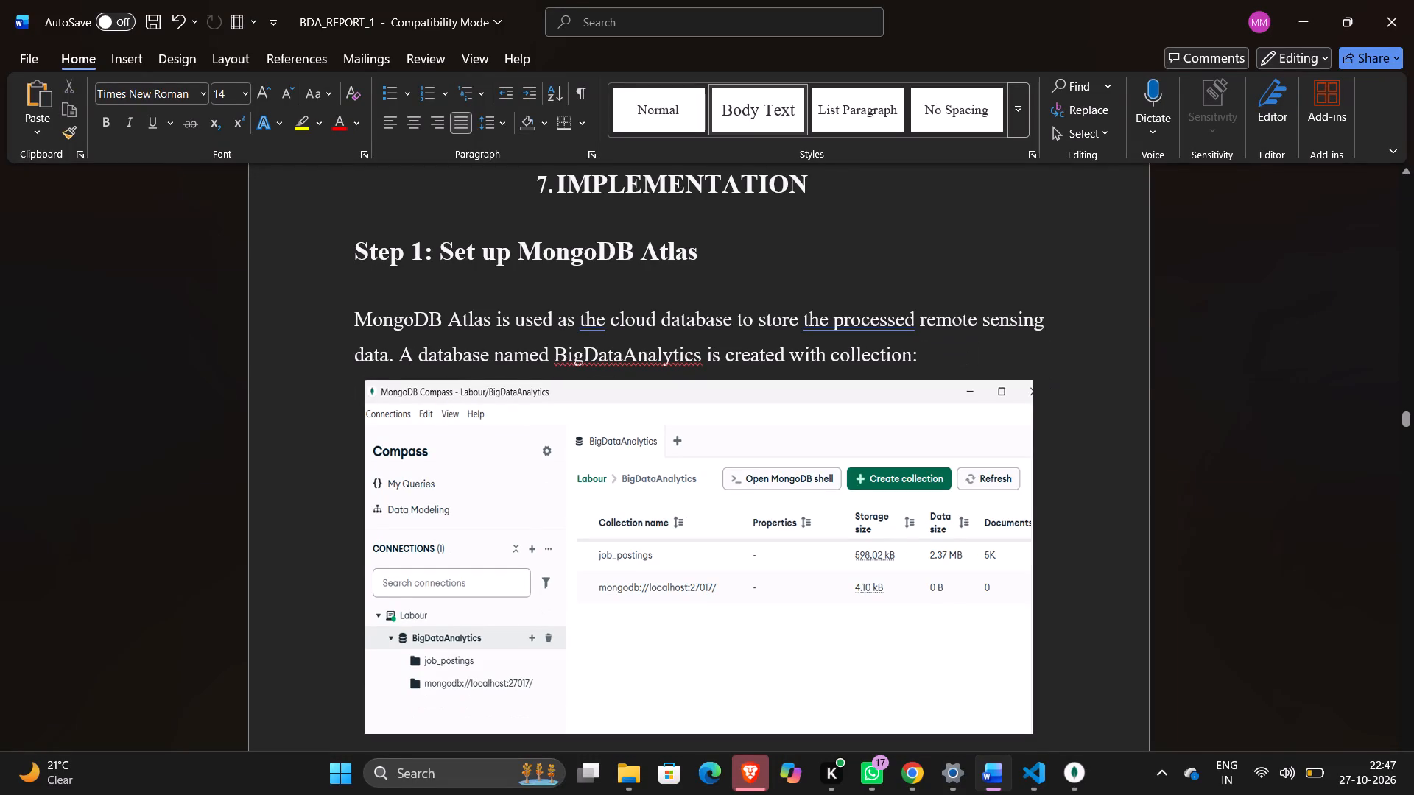
pyautogui.write('jo')
pyautogui.press('b')
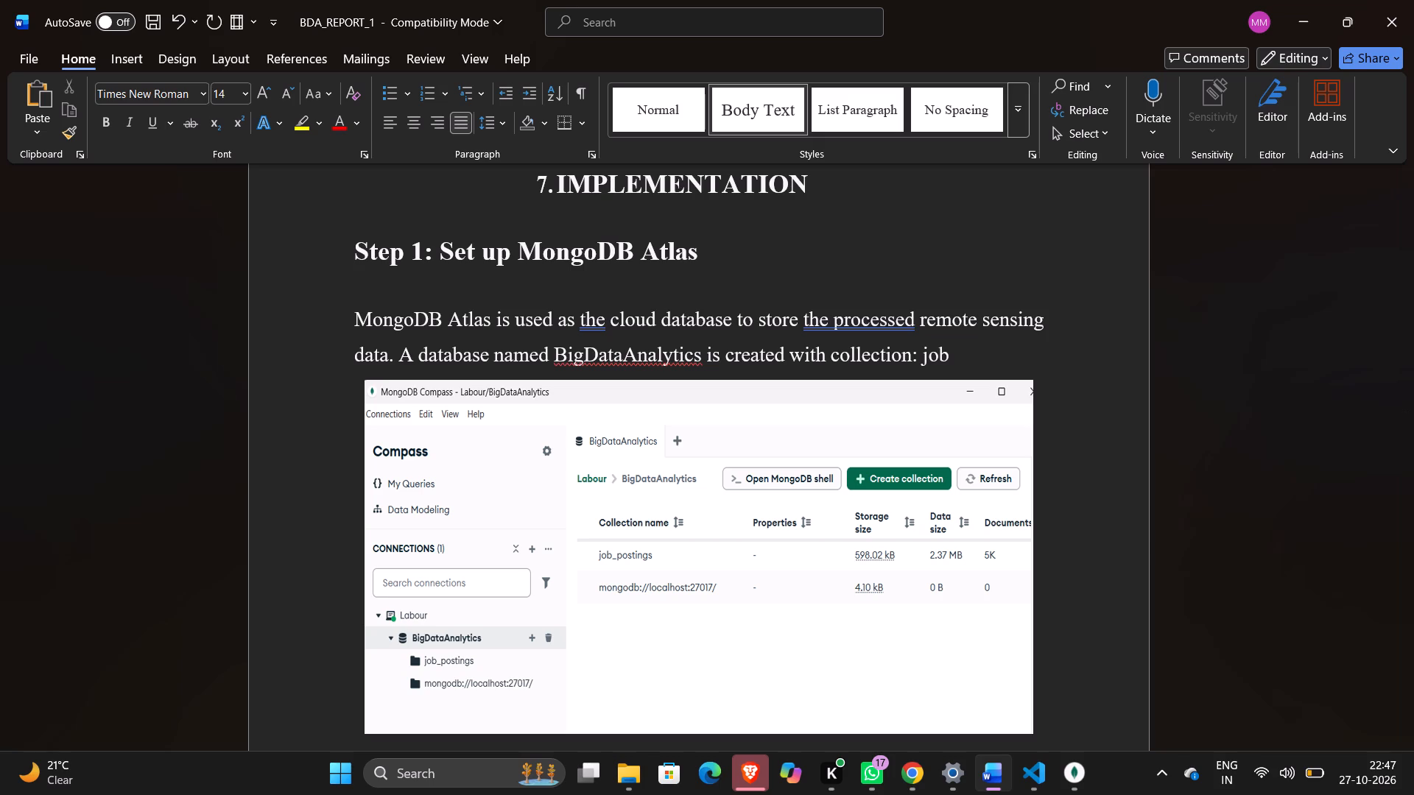
pyautogui.hotkey('shift', '_')
pyautogui.write('postings')
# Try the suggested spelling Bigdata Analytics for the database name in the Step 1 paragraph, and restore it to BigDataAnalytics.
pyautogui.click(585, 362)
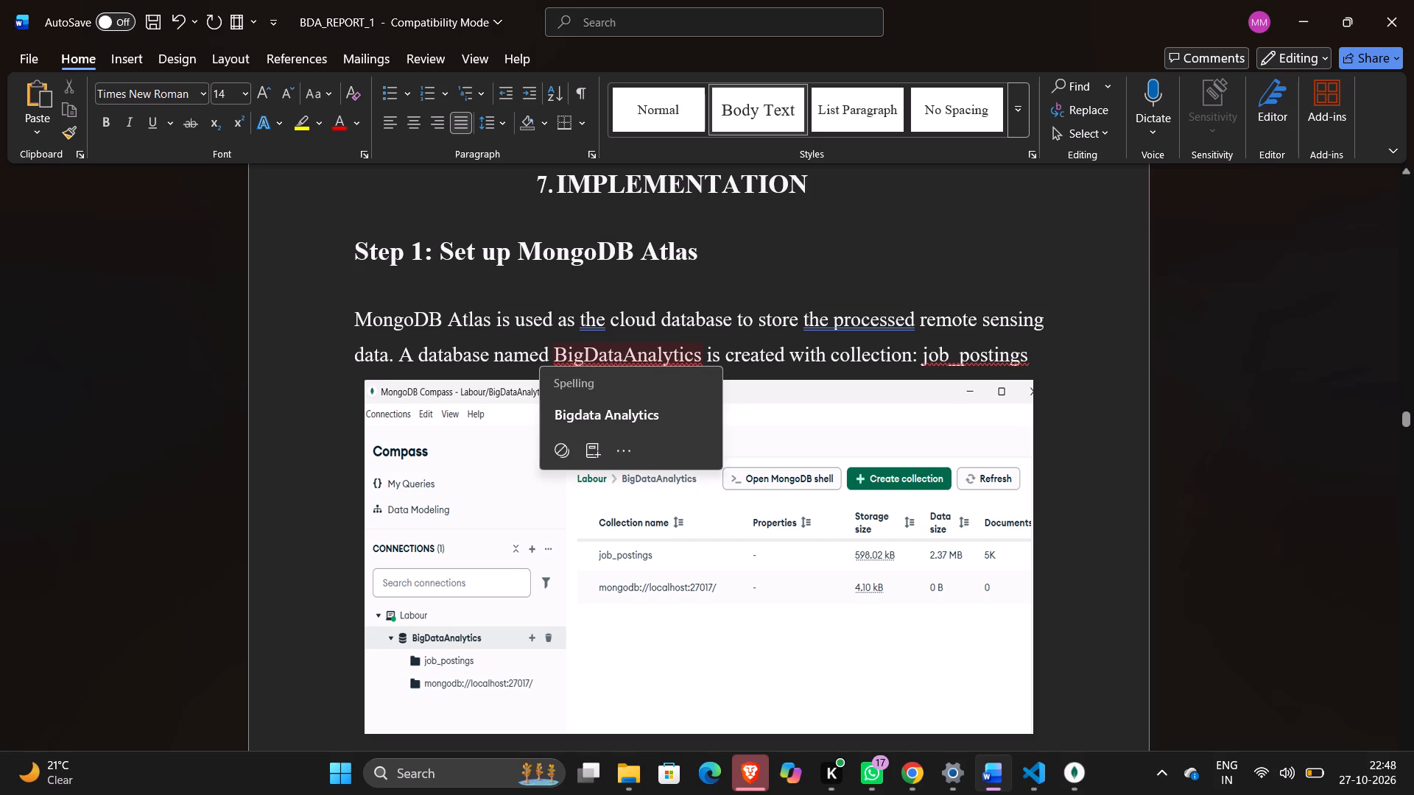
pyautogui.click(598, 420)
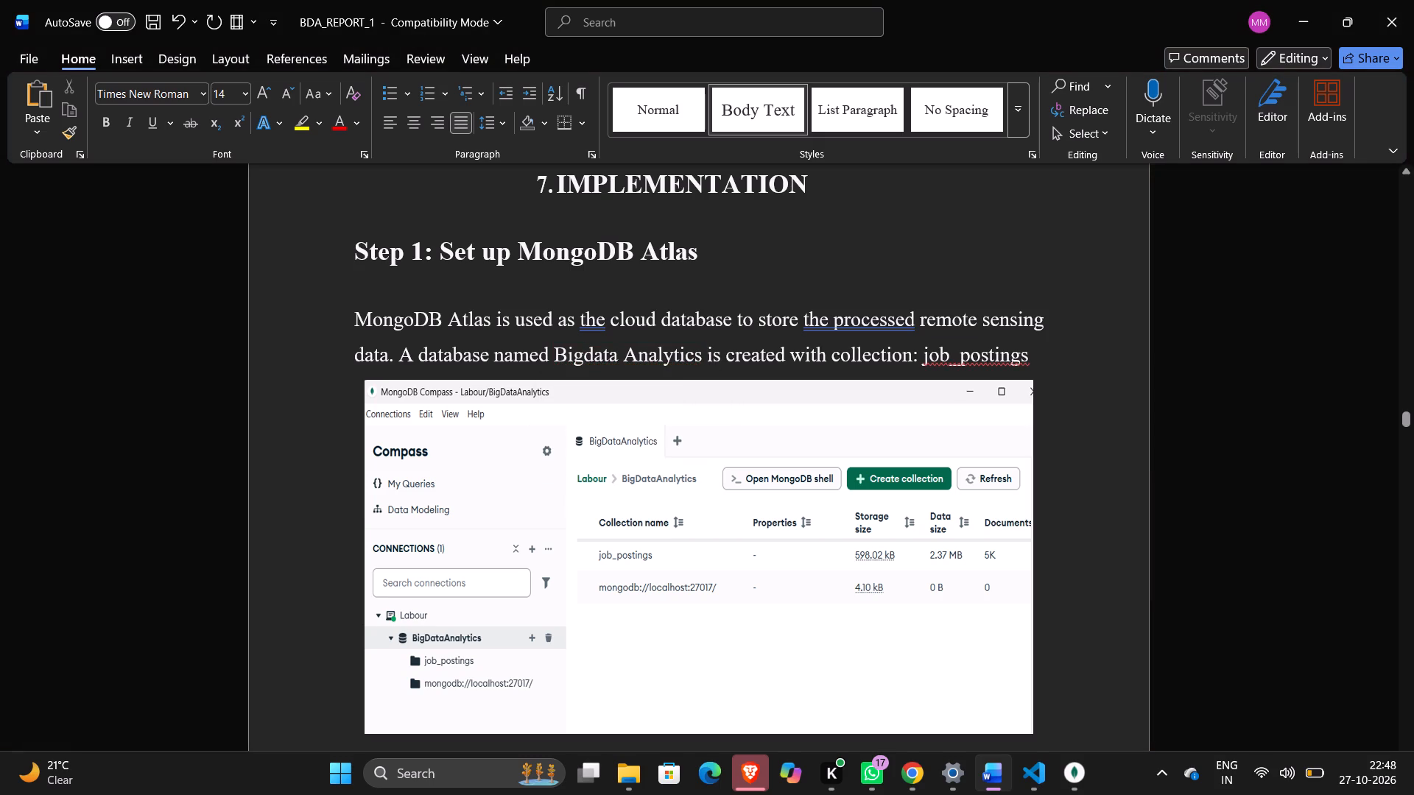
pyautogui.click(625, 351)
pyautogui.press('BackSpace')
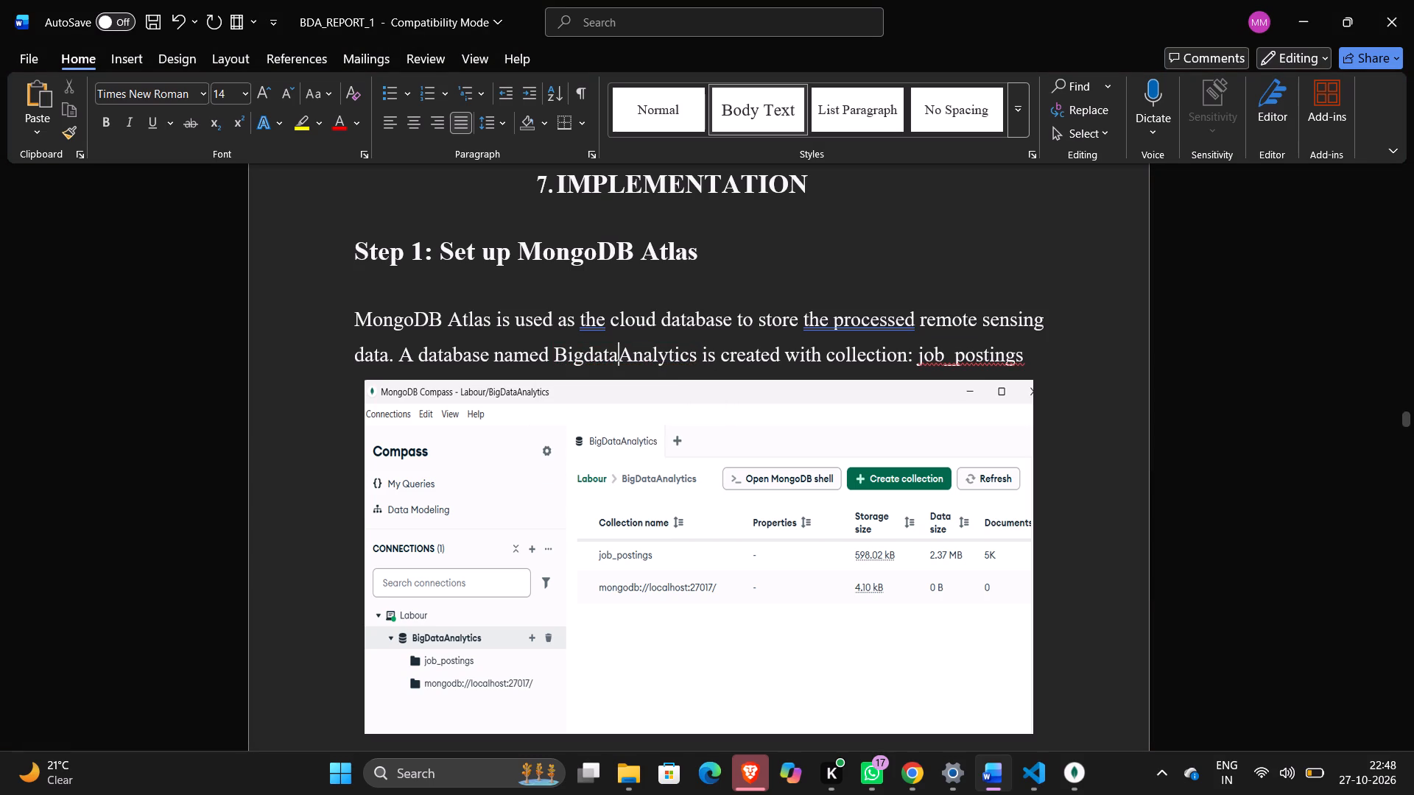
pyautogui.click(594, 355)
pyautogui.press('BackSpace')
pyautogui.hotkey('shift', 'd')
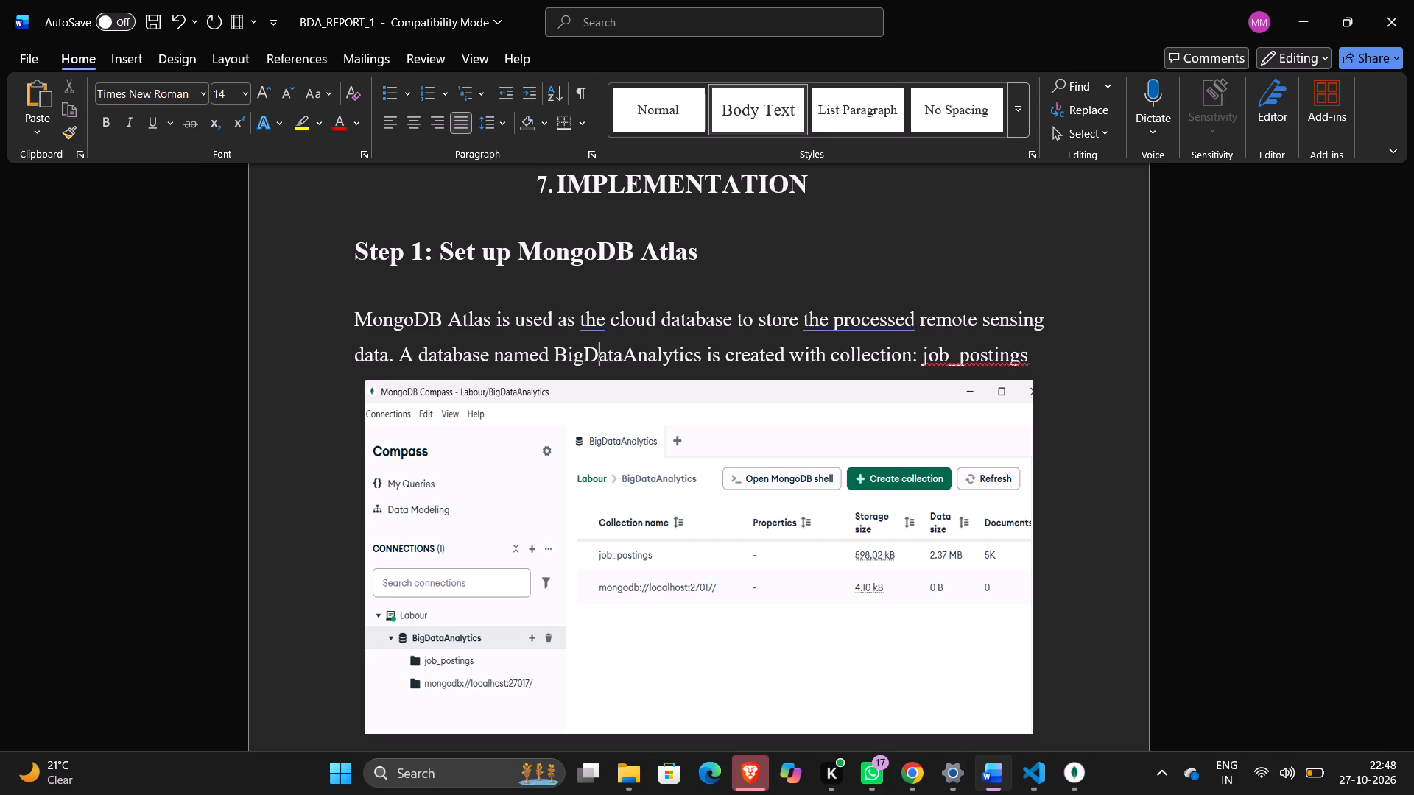
# Review the Step 2 Python libraries text and its terminal screenshot in the Implementation section.
pyautogui.scroll(-2, 594, 355)
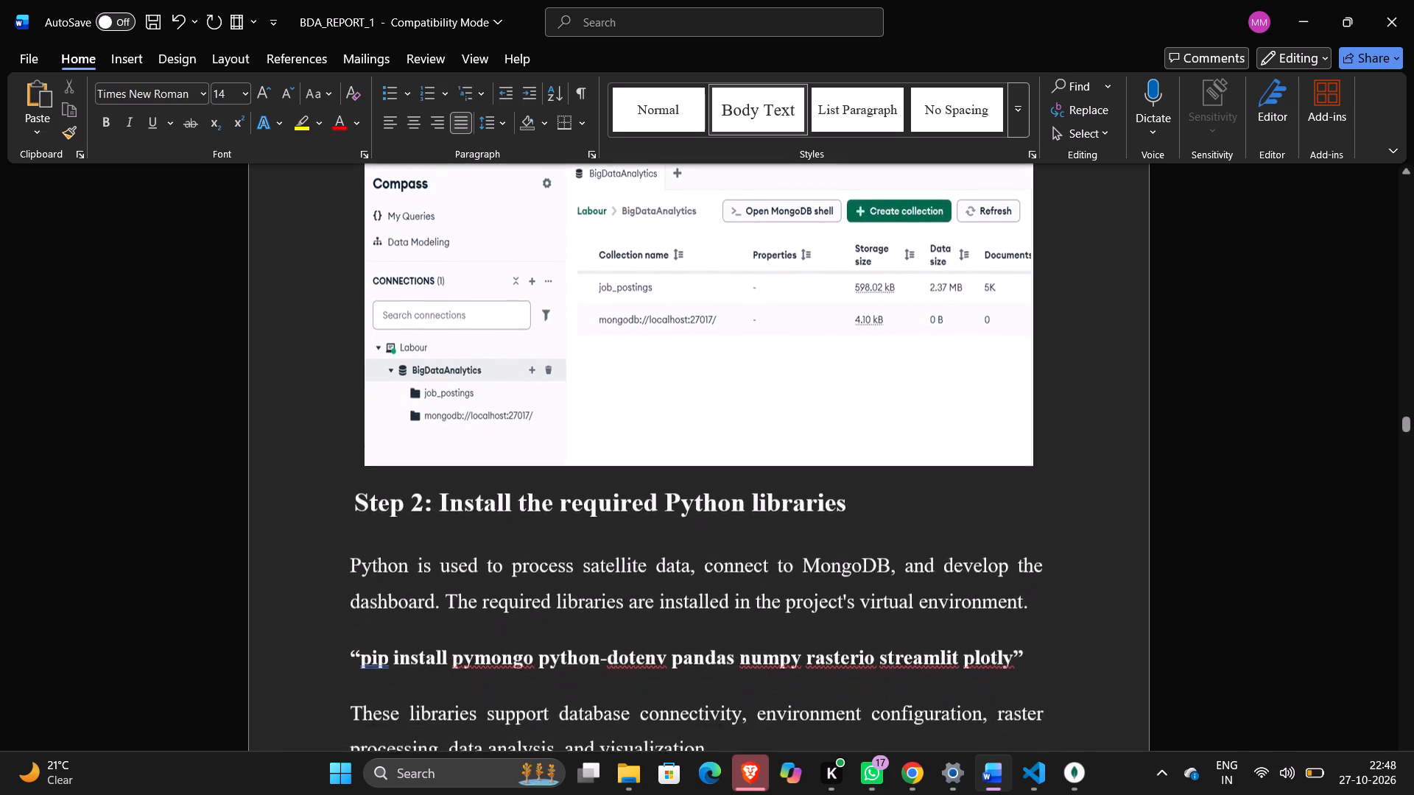
pyautogui.scroll(-2, 594, 355)
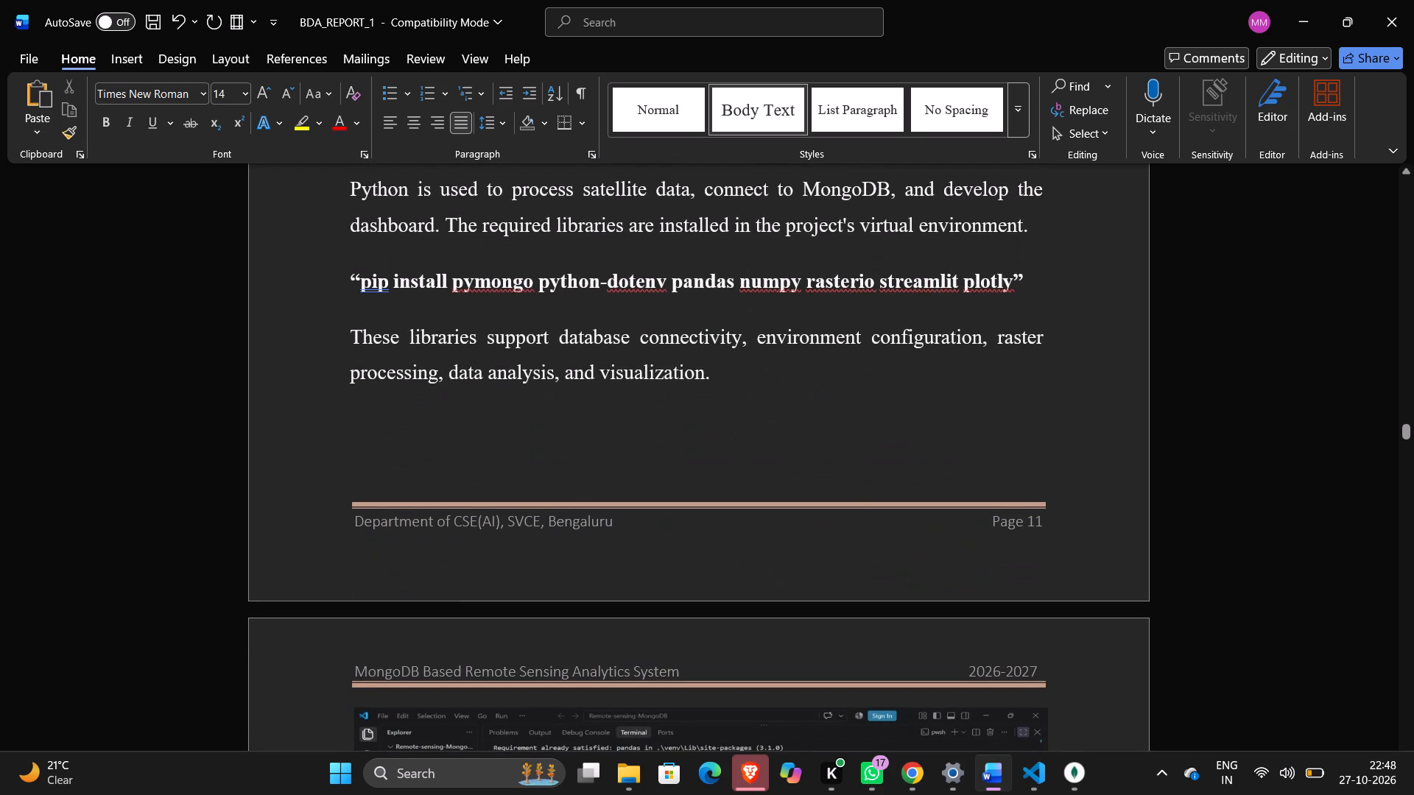
pyautogui.scroll(-1, 594, 355)
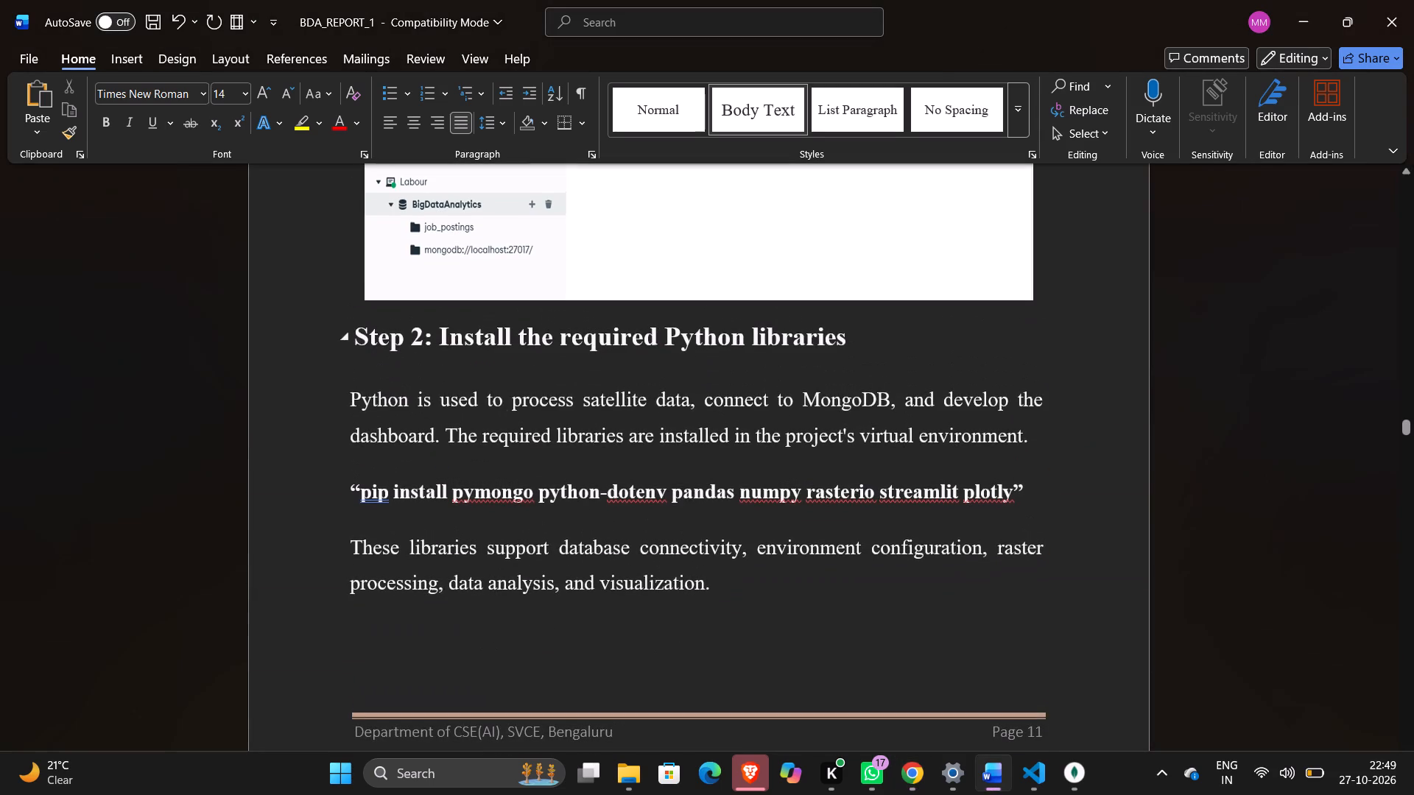
pyautogui.scroll(2, 921, 320)
pyautogui.scroll(-3, 921, 320)
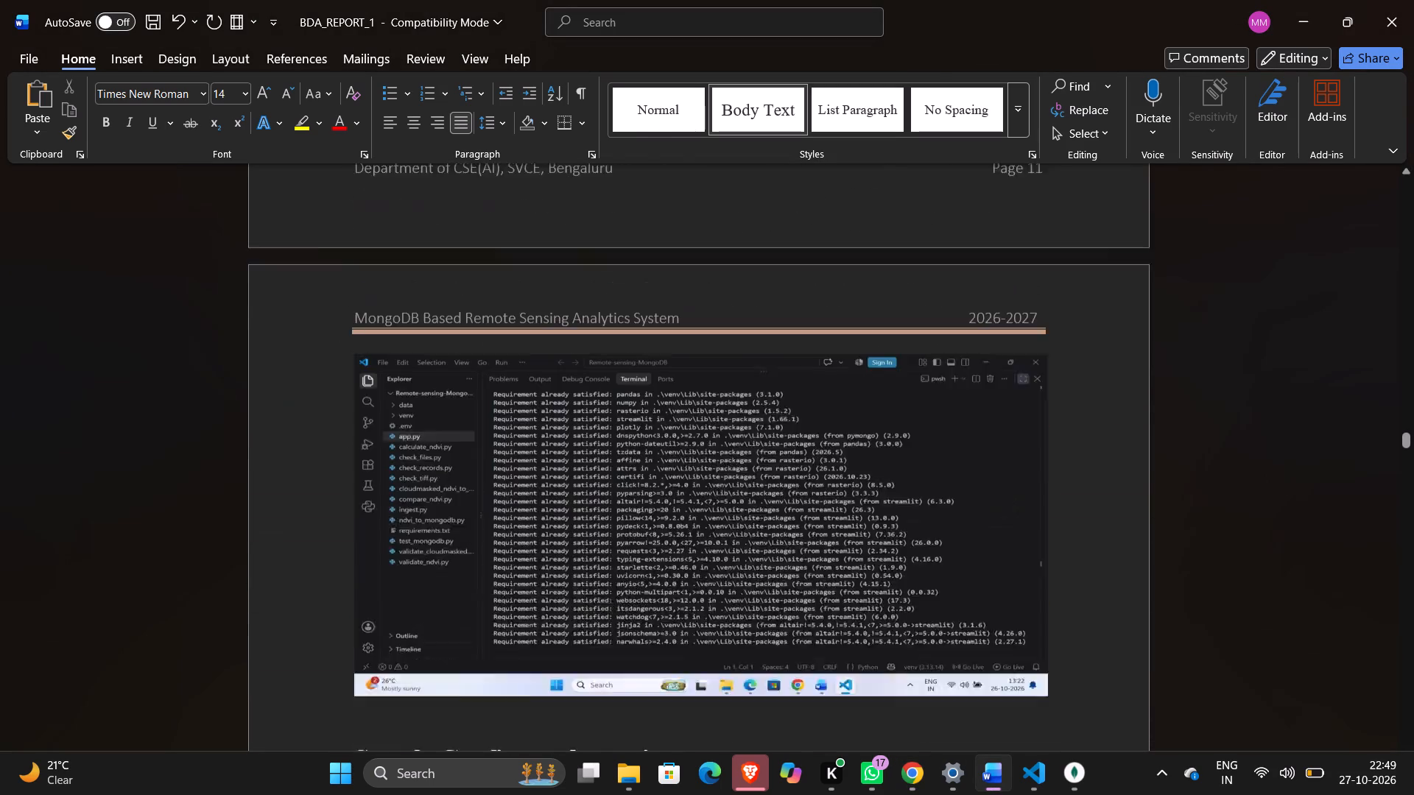
pyautogui.scroll(-3, 921, 320)
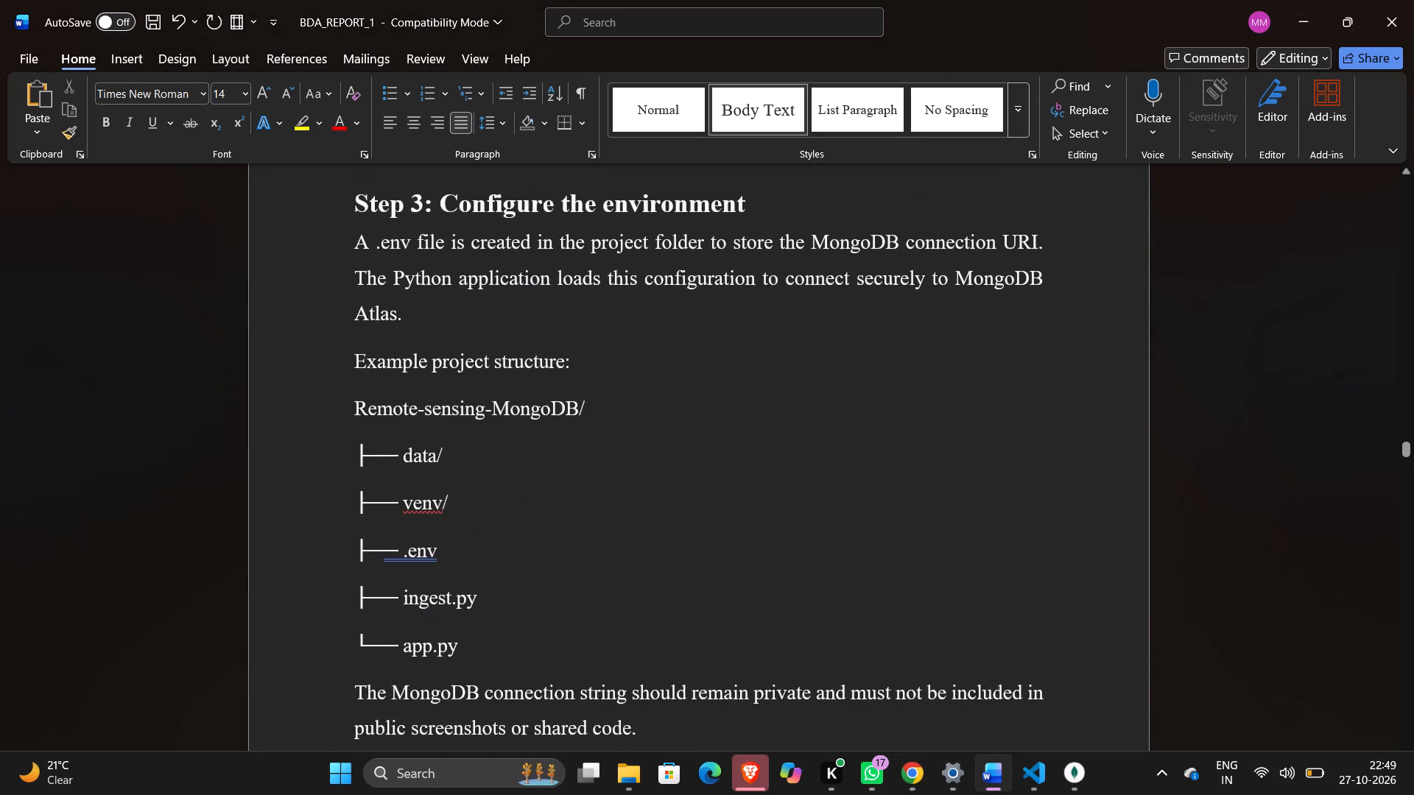
pyautogui.scroll(5, 921, 320)
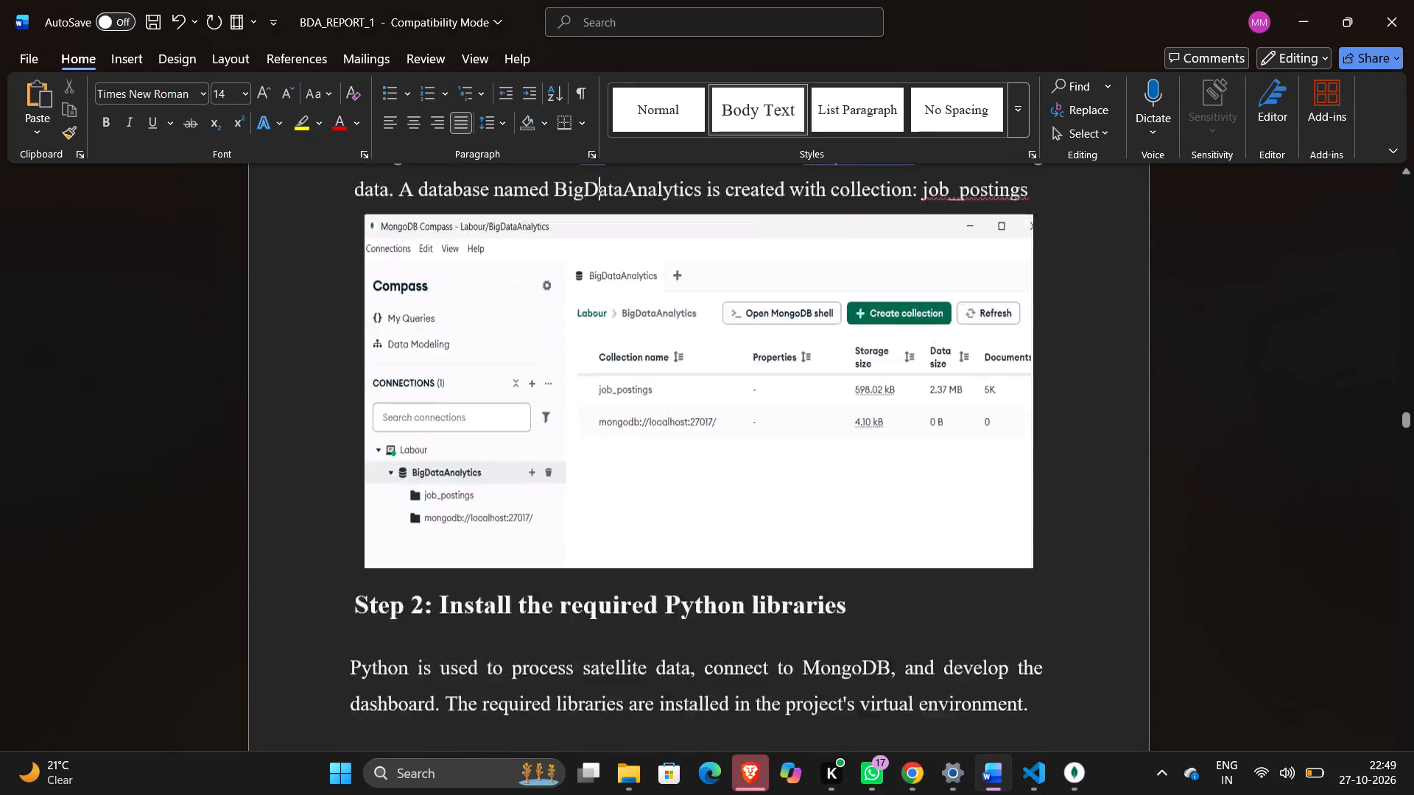
pyautogui.scroll(1, 921, 320)
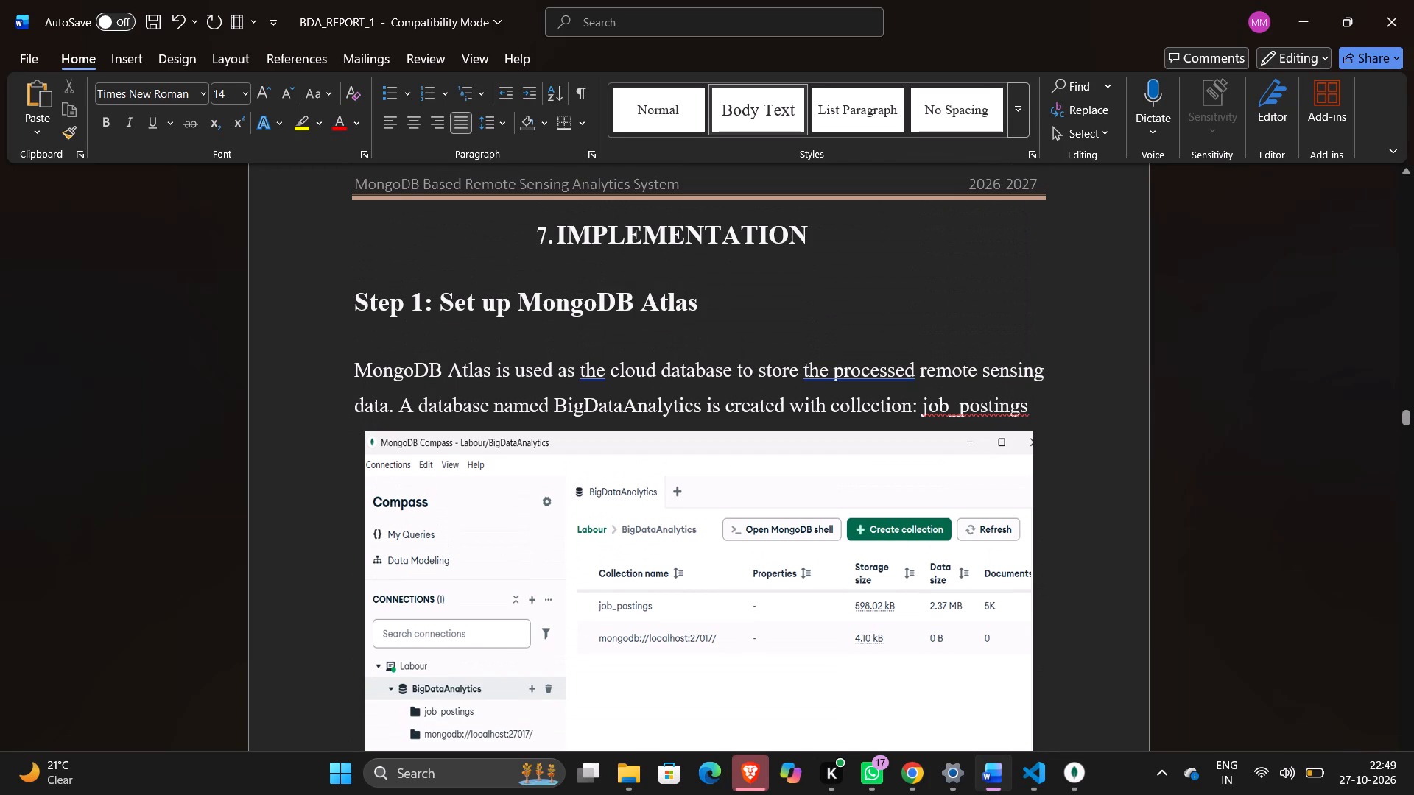
pyautogui.scroll(-3, 921, 320)
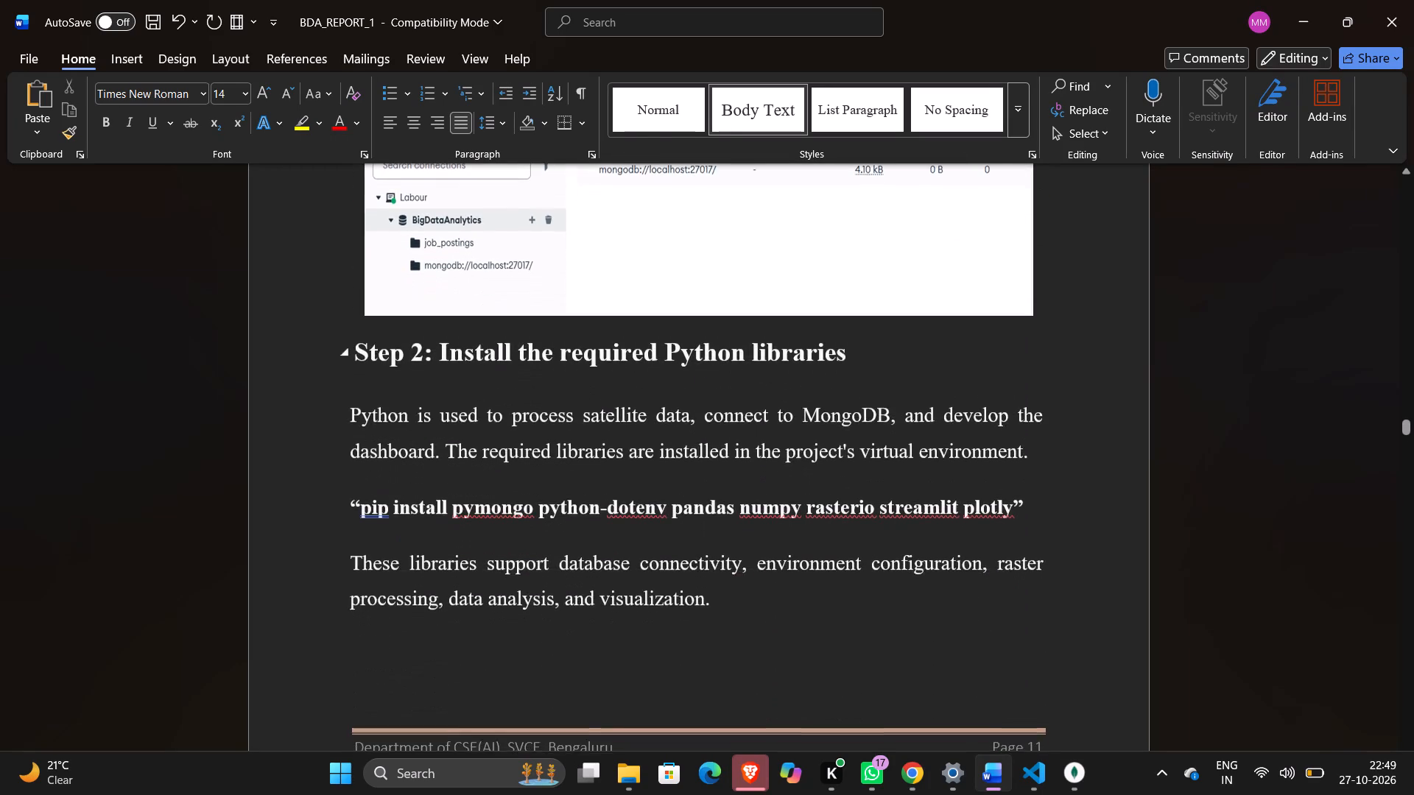
pyautogui.scroll(-4, 921, 320)
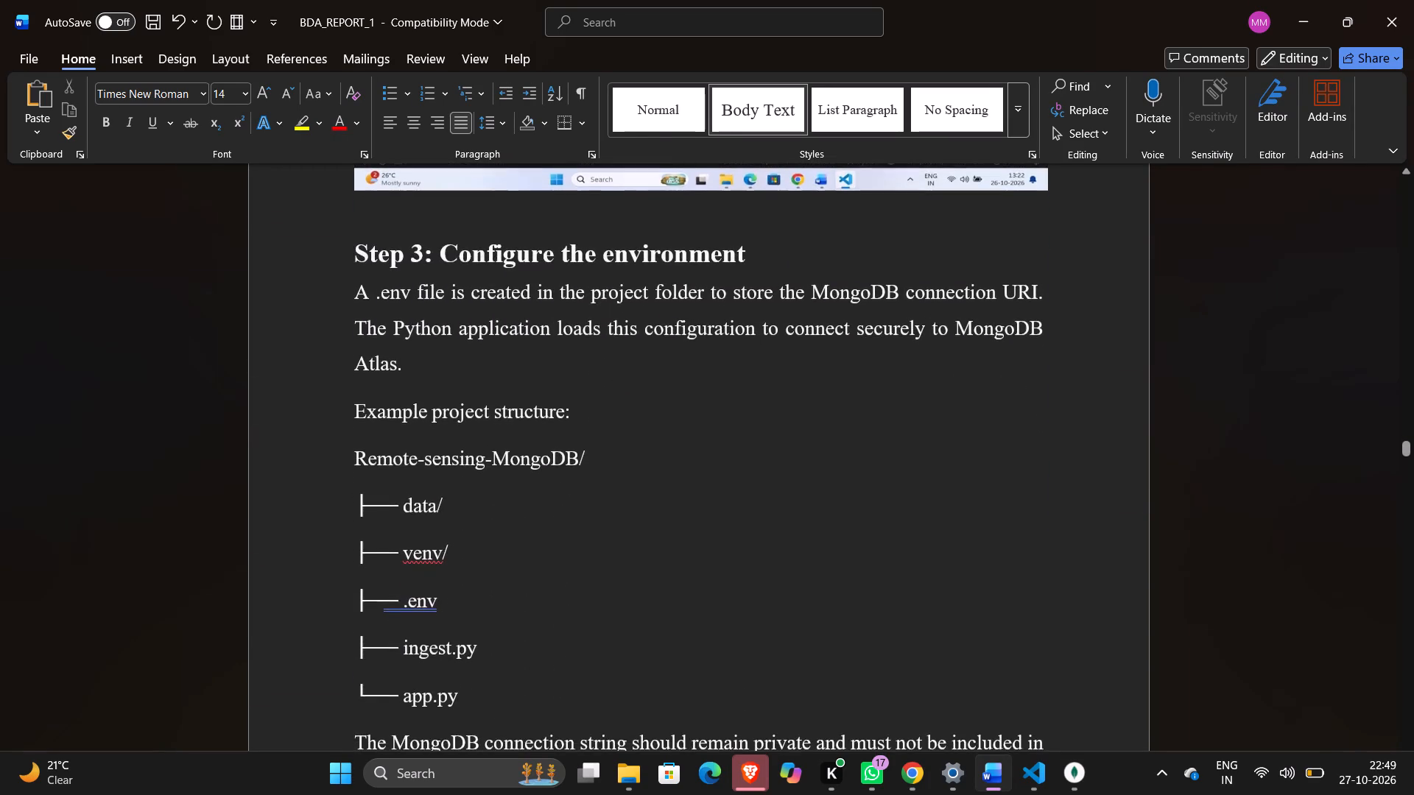
pyautogui.scroll(-3, 921, 320)
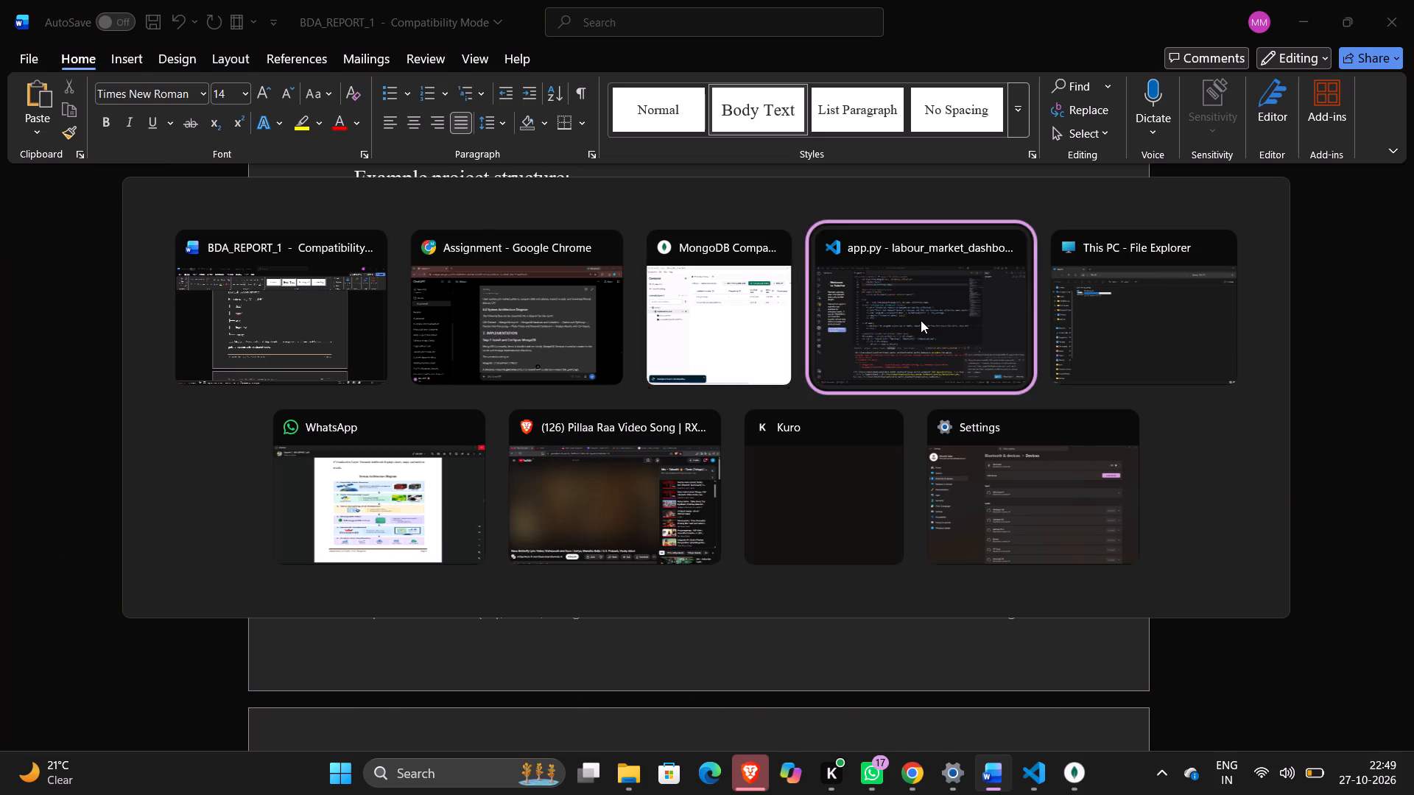
# Switch to Visual Studio Code and examine the labour_market_dashboard project's file tree, including the contents of the .venv folder.
pyautogui.click(13, 54)
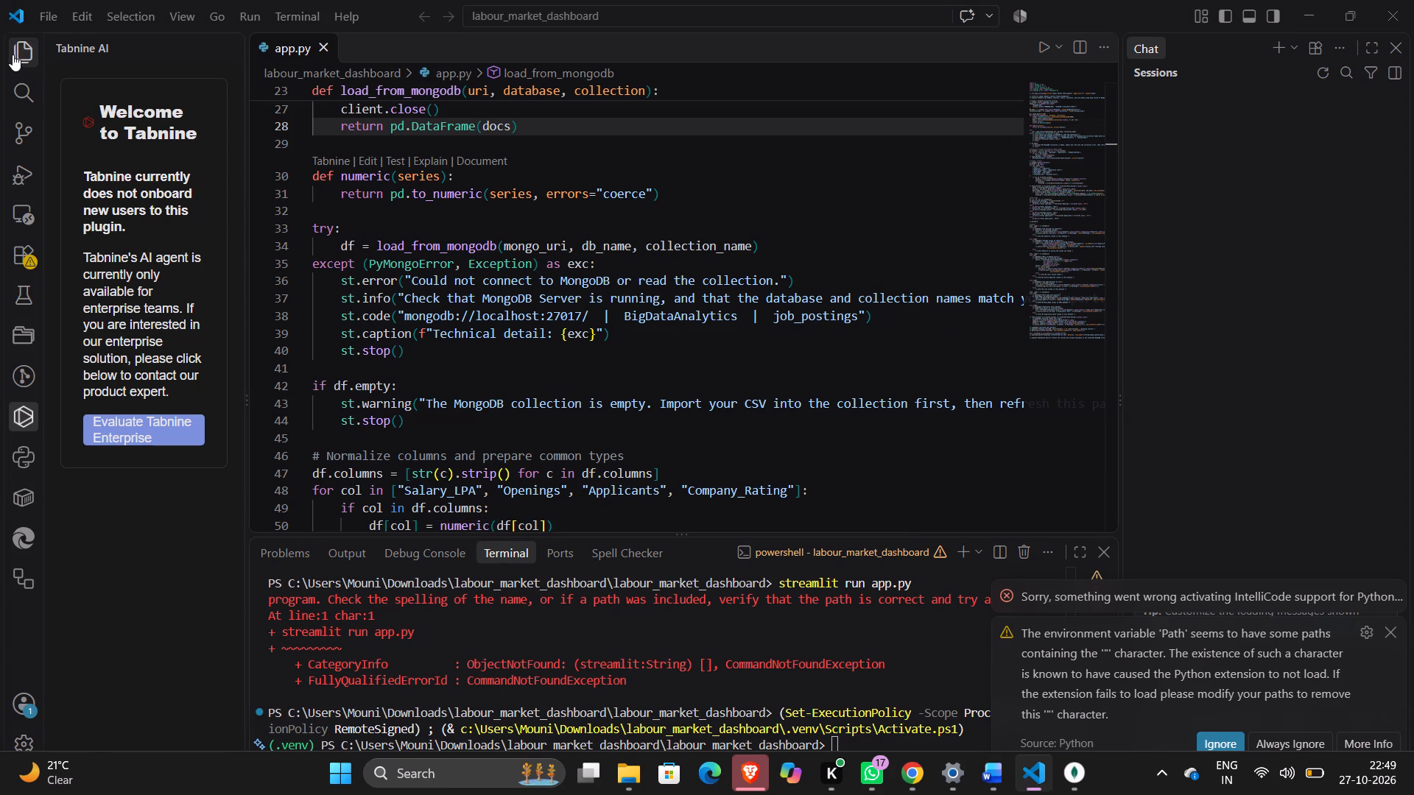
pyautogui.click(169, 284)
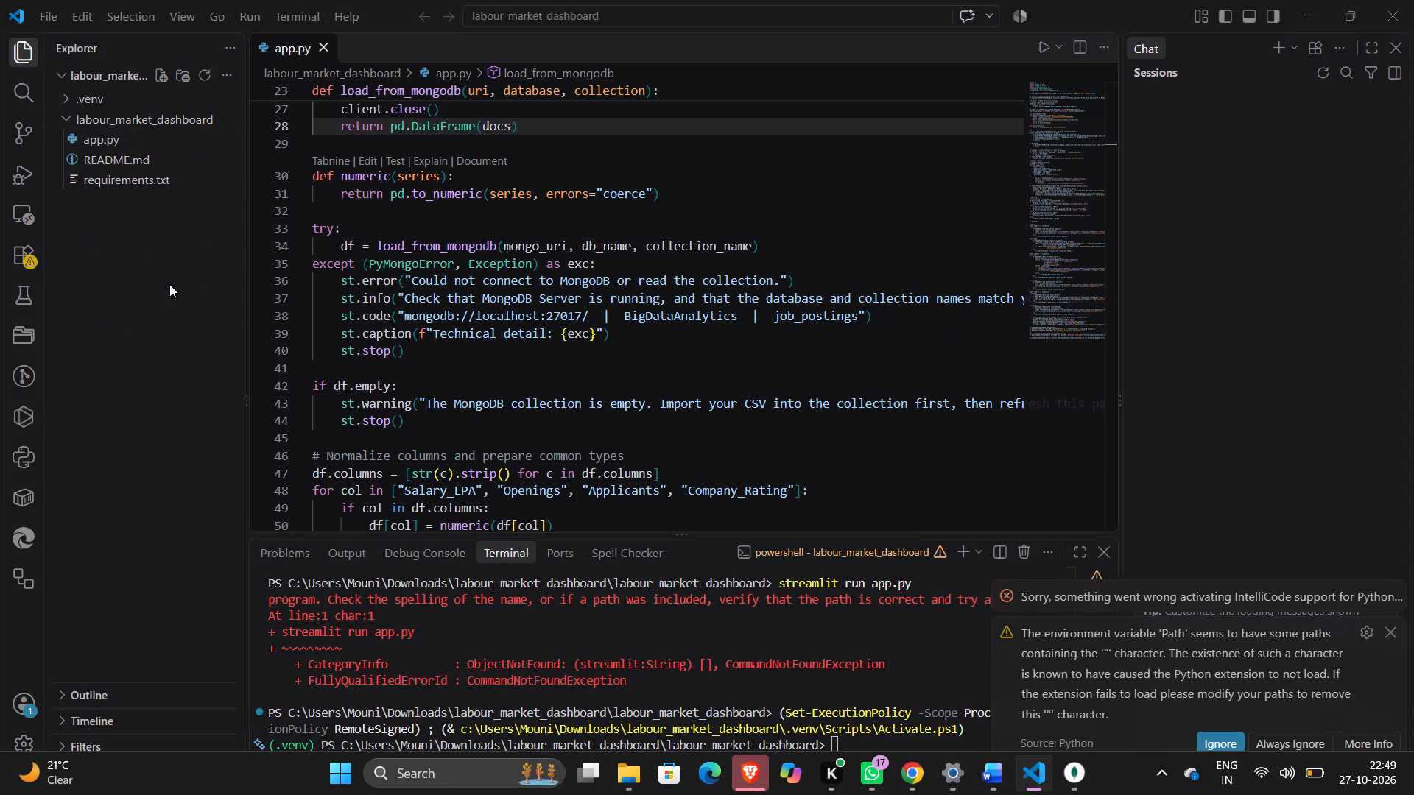
pyautogui.click(68, 116)
pyautogui.click(68, 116)
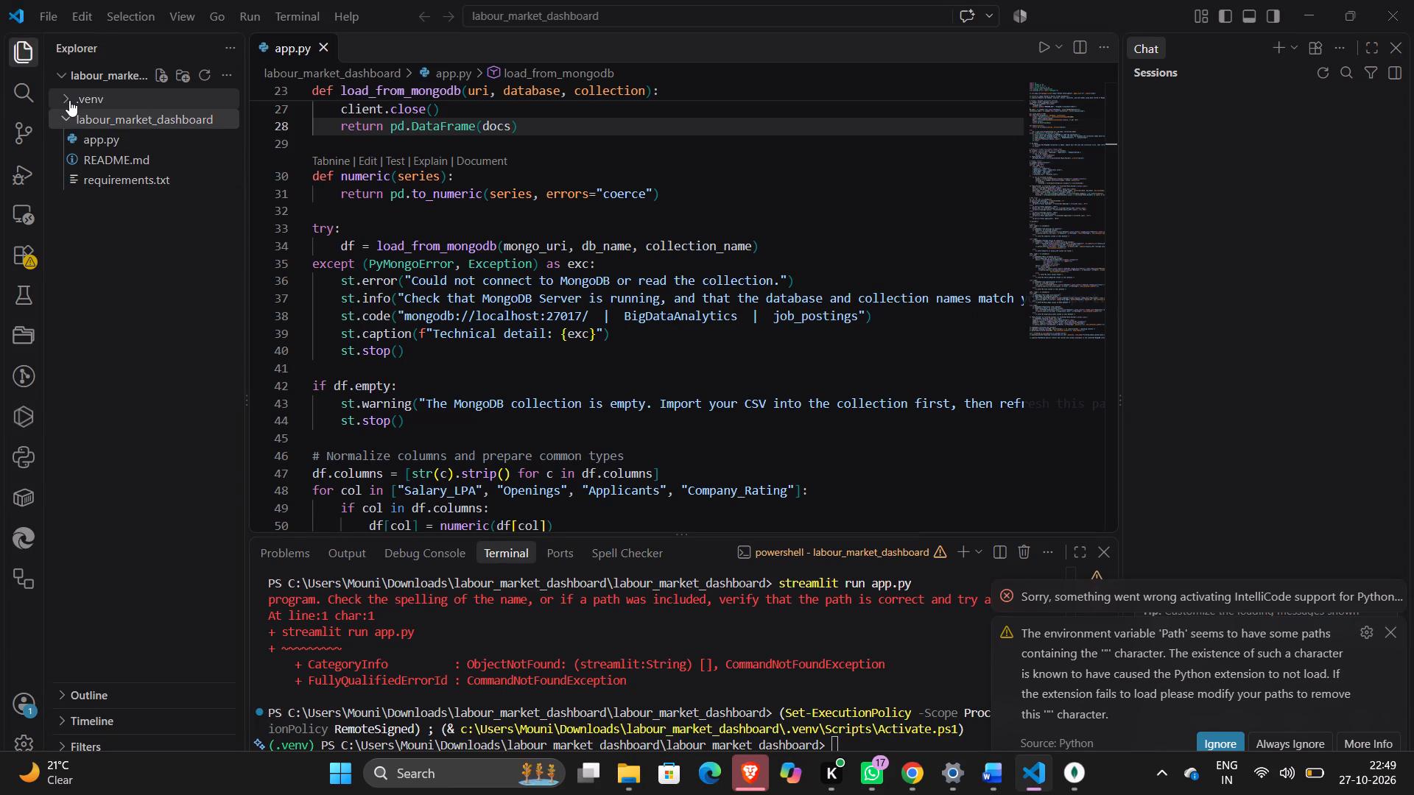
pyautogui.click(69, 99)
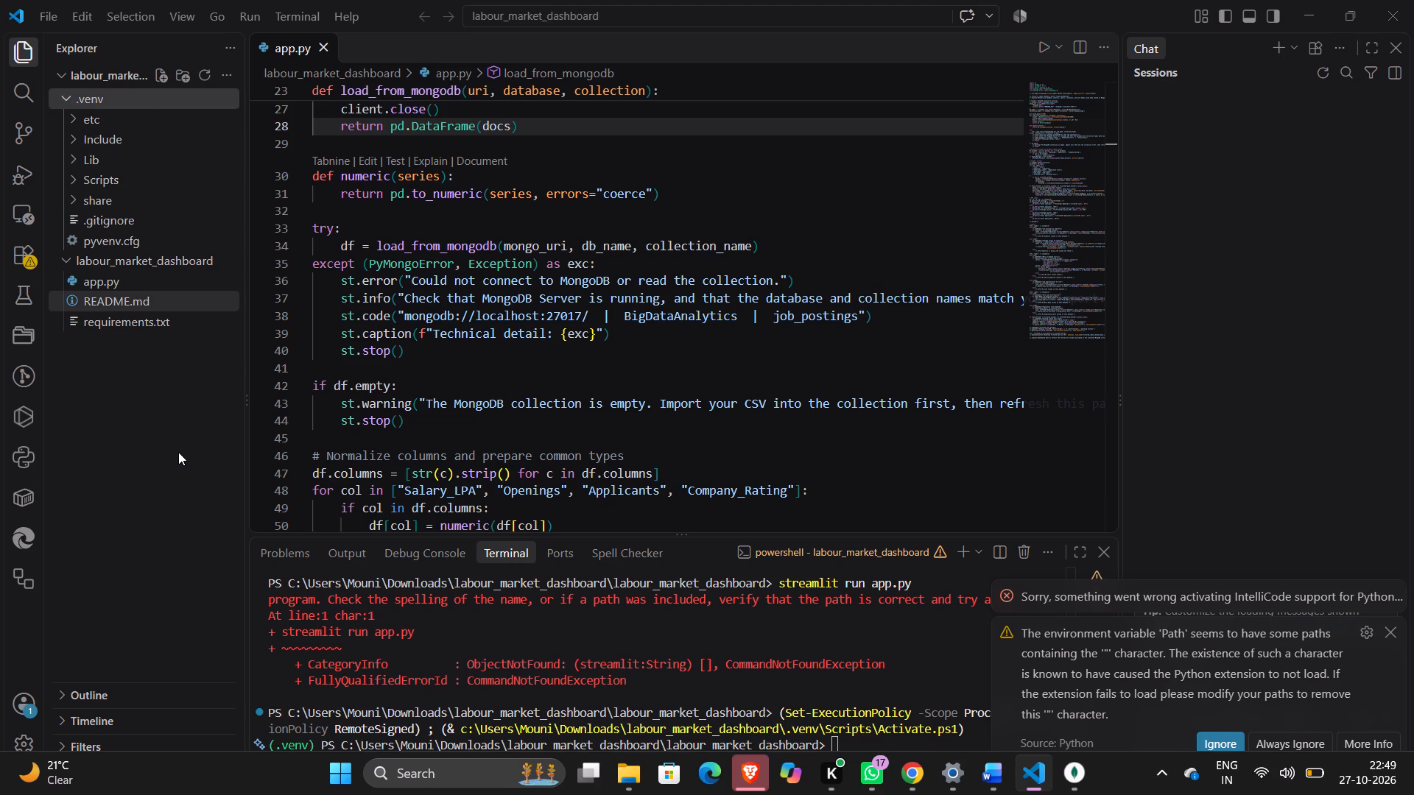
pyautogui.click(178, 452)
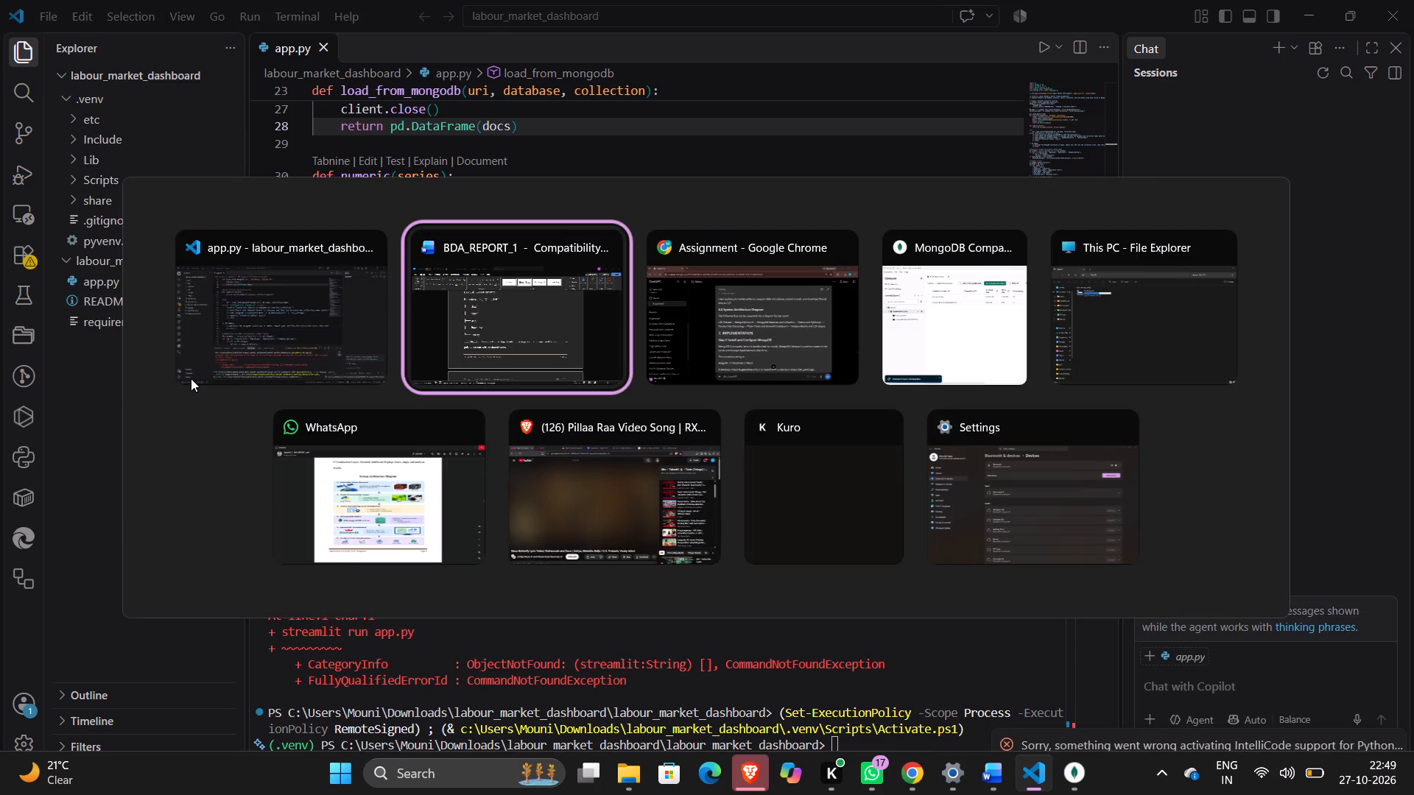
# Switch back to the Word report and delete the data/ line from the Step 3 example project structure.
pyautogui.scroll(1, 191, 378)
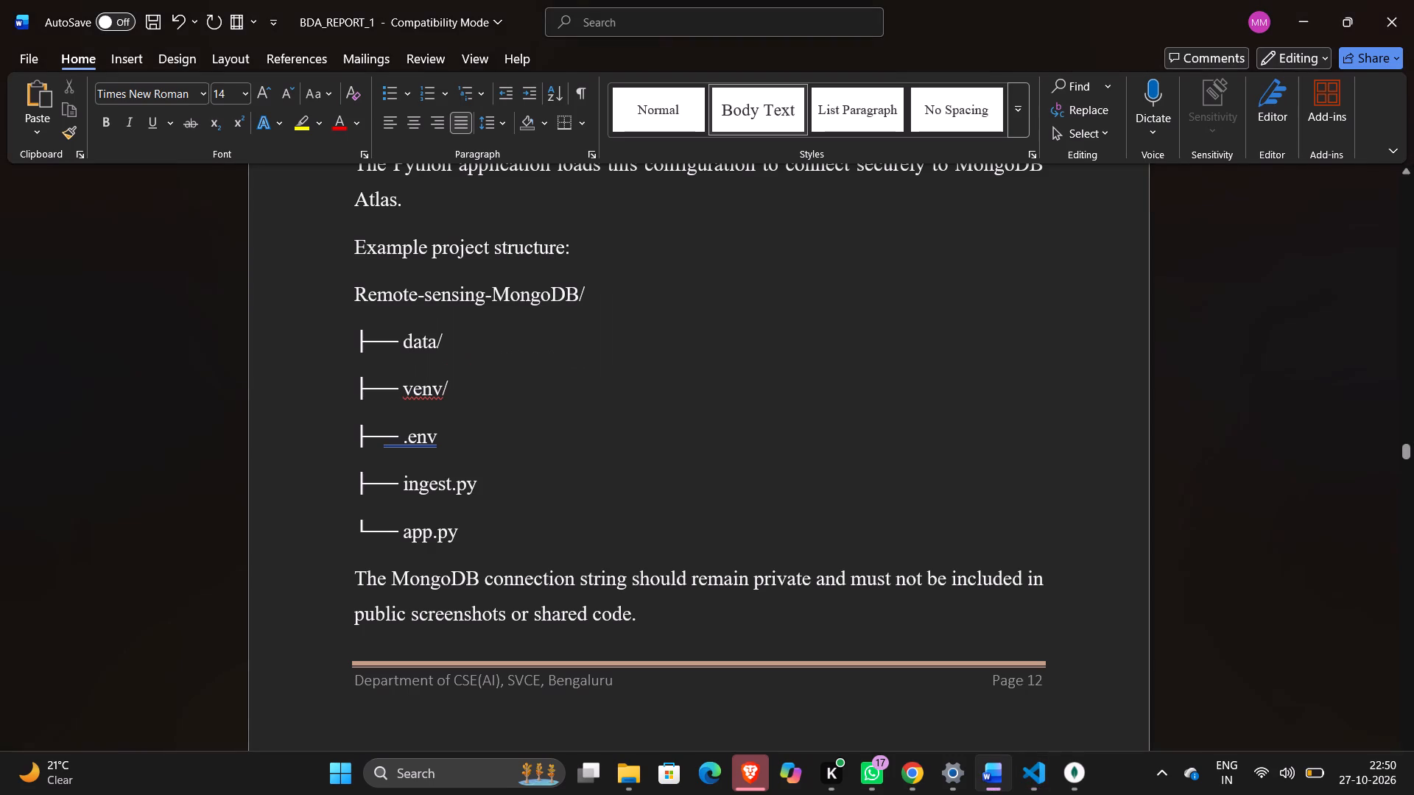
pyautogui.click(449, 337)
pyautogui.press('BackSpace')
pyautogui.press('BackSpace')
pyautogui.press('BackSpace')
pyautogui.press('BackSpace')
pyautogui.press('BackSpace')
pyautogui.press('BackSpace')
pyautogui.press('BackSpace')
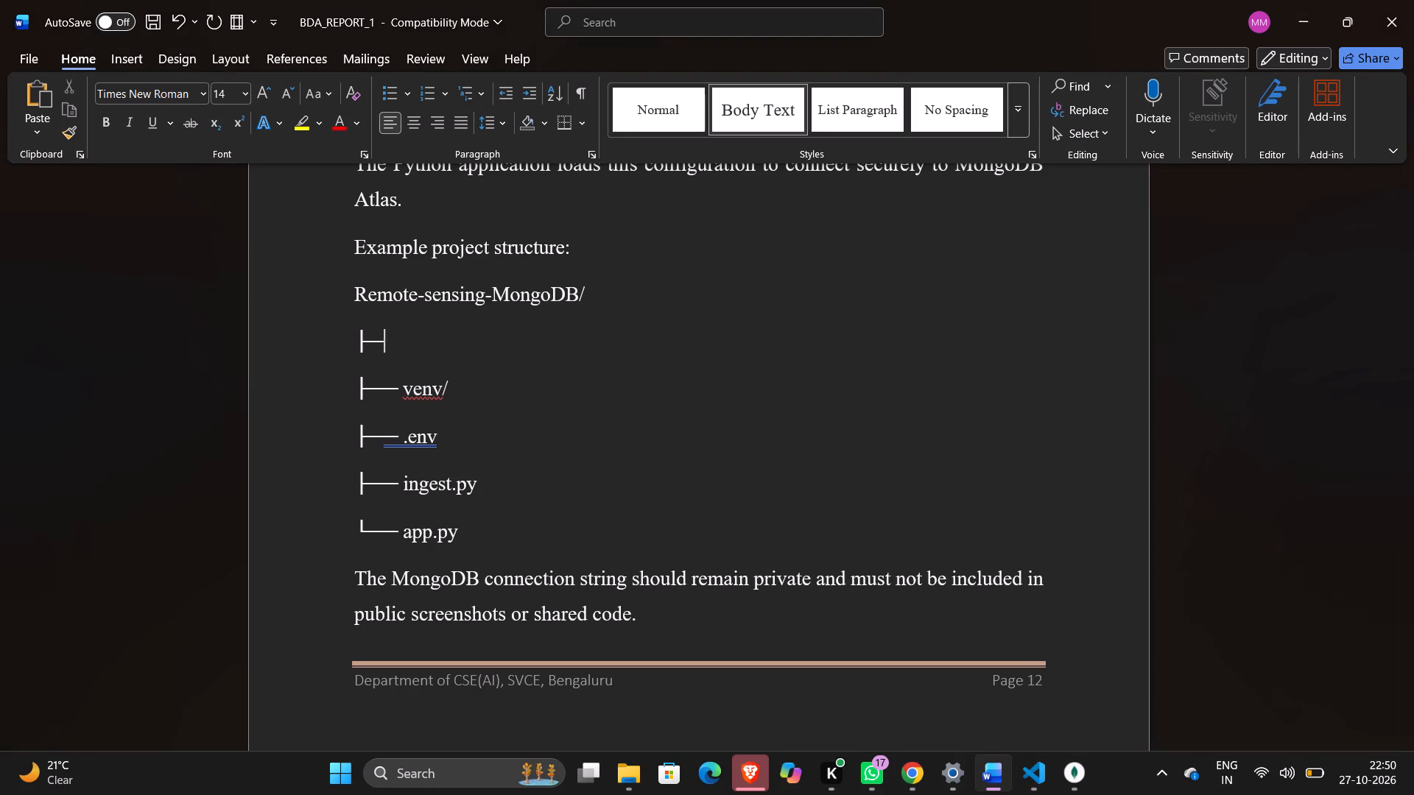
pyautogui.press('BackSpace')
pyautogui.press('BackSpace')
pyautogui.press('BackSpace')
pyautogui.press('BackSpace')
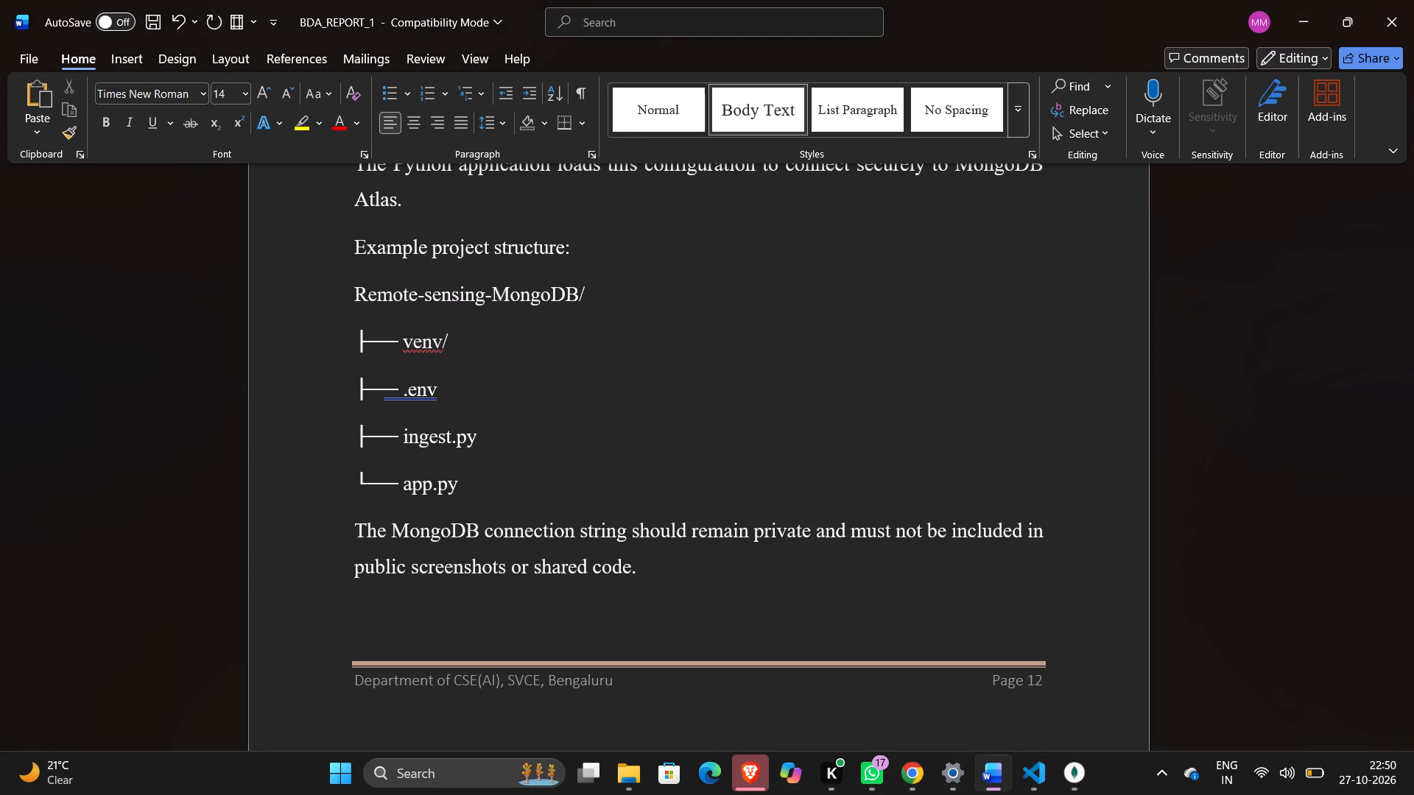
# Delete the .env line from the example project structure.
pyautogui.click(447, 389)
pyautogui.press('BackSpace')
pyautogui.press('BackSpace')
pyautogui.press('BackSpace')
pyautogui.press('BackSpace')
pyautogui.press('BackSpace')
pyautogui.press('BackSpace')
pyautogui.press('BackSpace')
pyautogui.press('BackSpace')
pyautogui.press('BackSpace')
pyautogui.press('BackSpace')
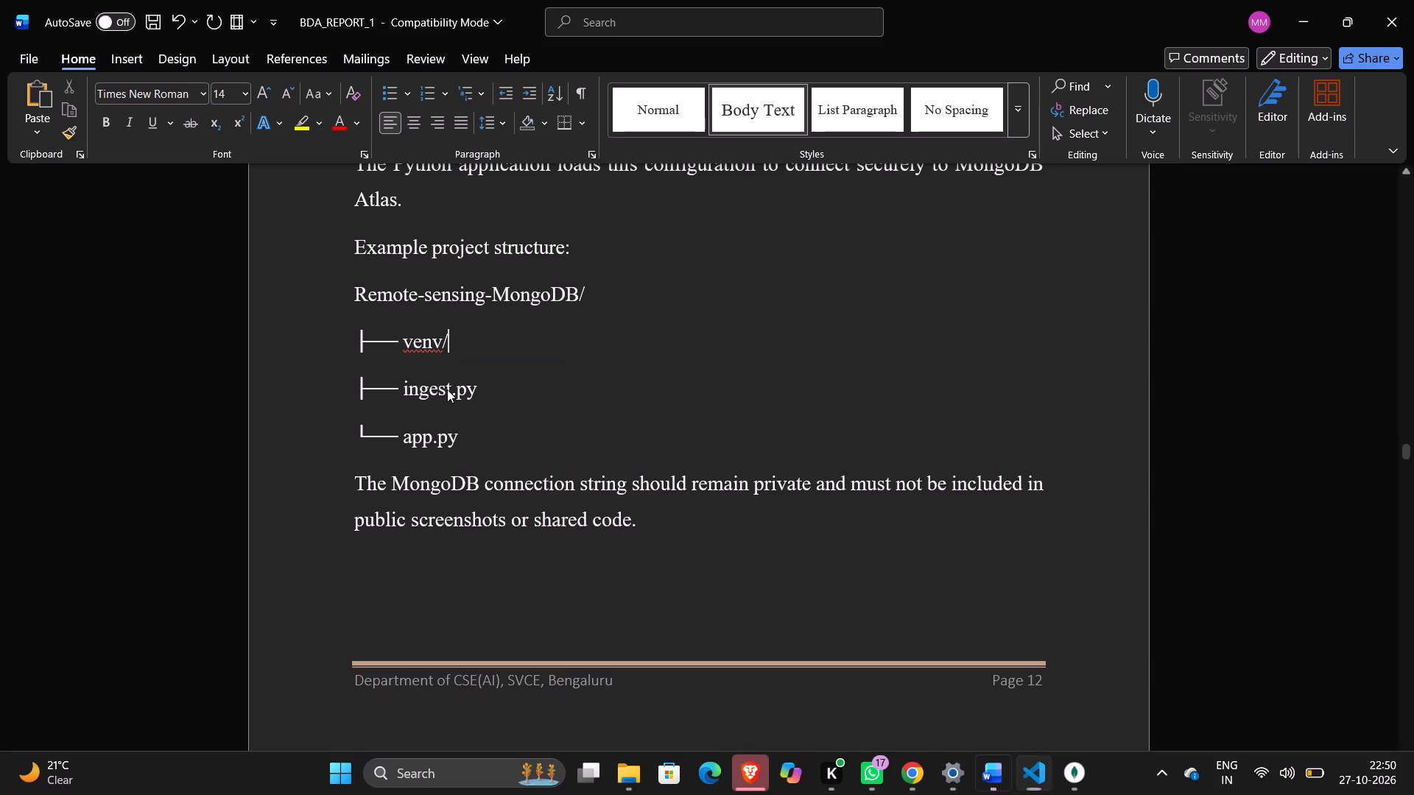
# Replace the ingest.py entry in the example project structure with requirements.txt.
pyautogui.click(490, 395)
pyautogui.press('BackSpace')
pyautogui.press('BackSpace')
pyautogui.press('BackSpace')
pyautogui.press('BackSpace')
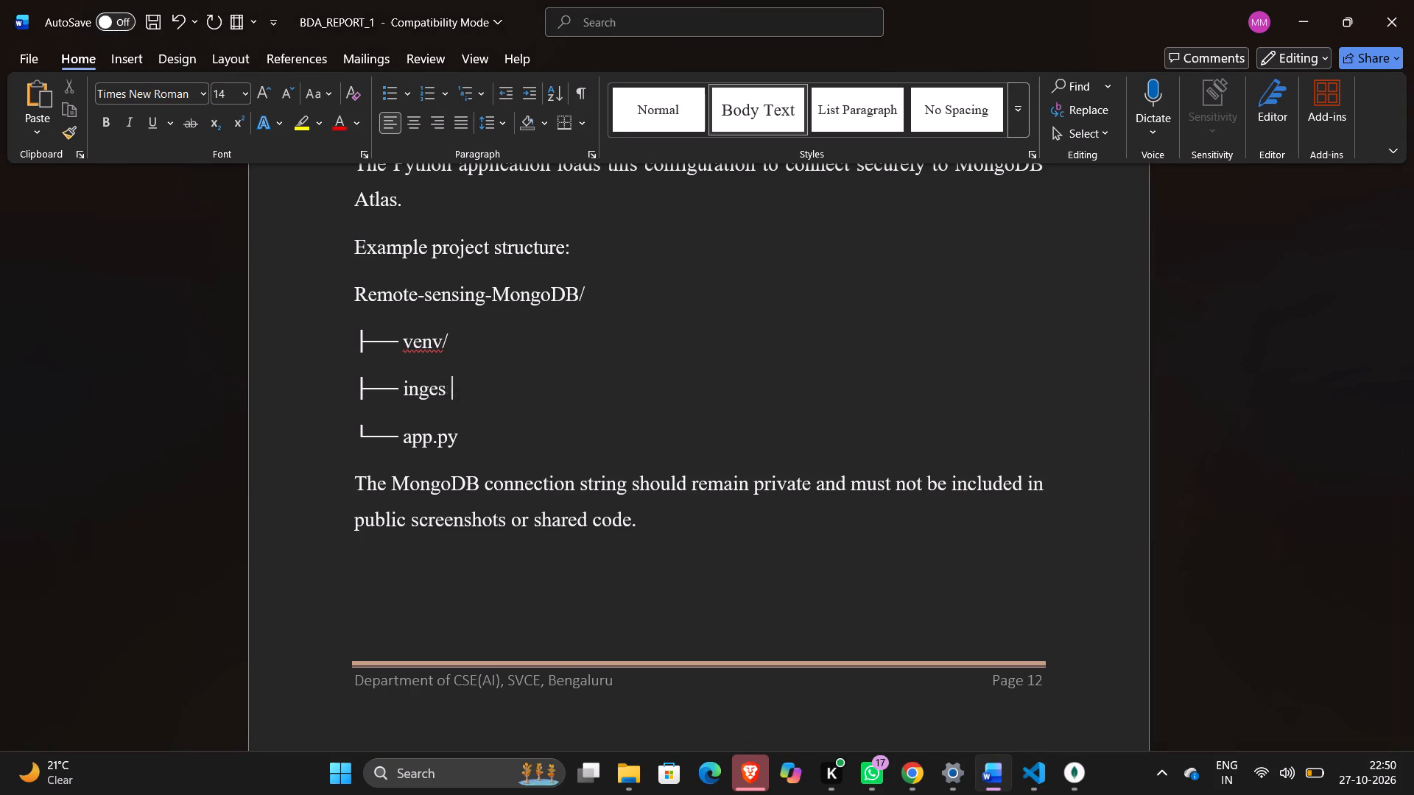
pyautogui.press('BackSpace')
pyautogui.press('BackSpace')
pyautogui.press('BackSpace')
pyautogui.press('BackSpace')
pyautogui.press('BackSpace')
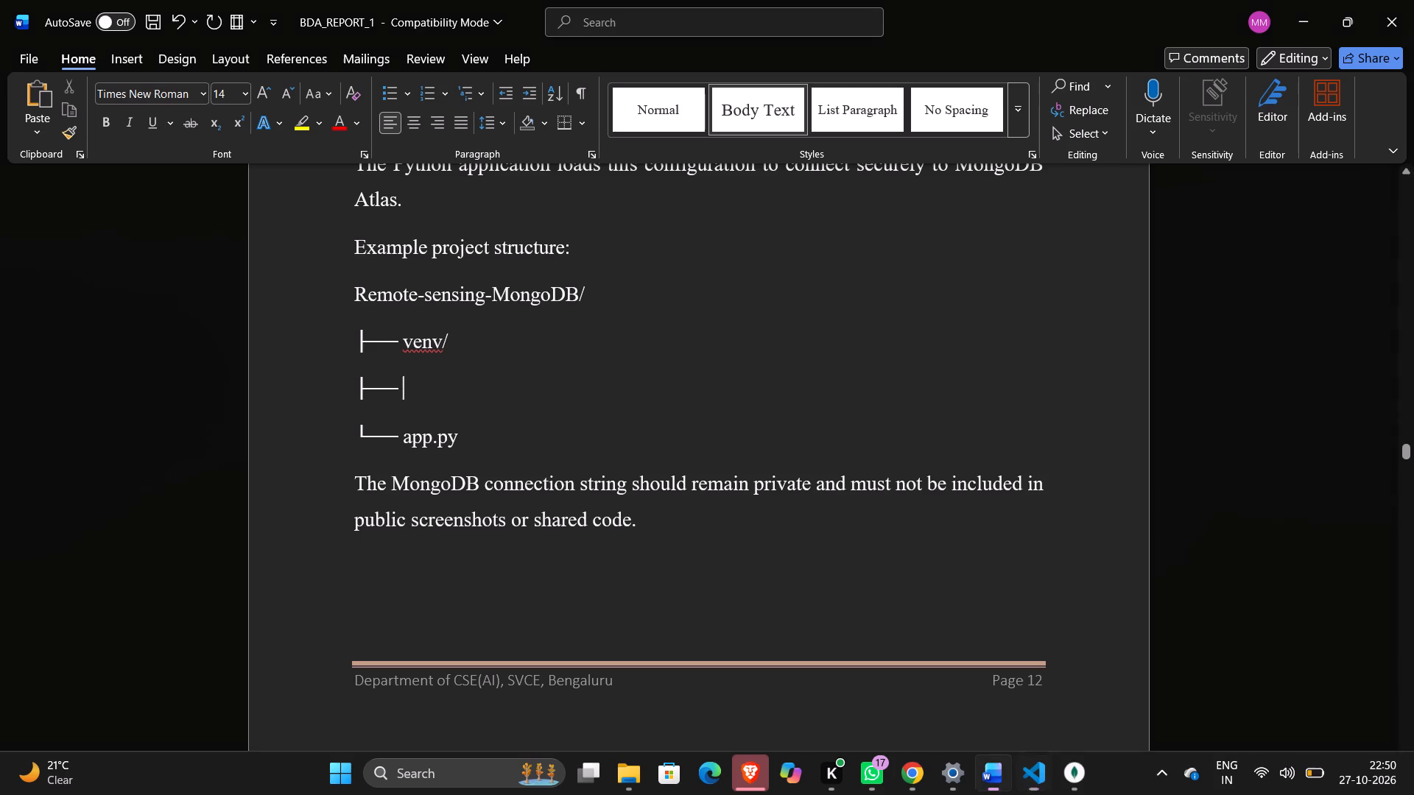
pyautogui.press('r')
pyautogui.write('equirements')
pyautogui.press('space')
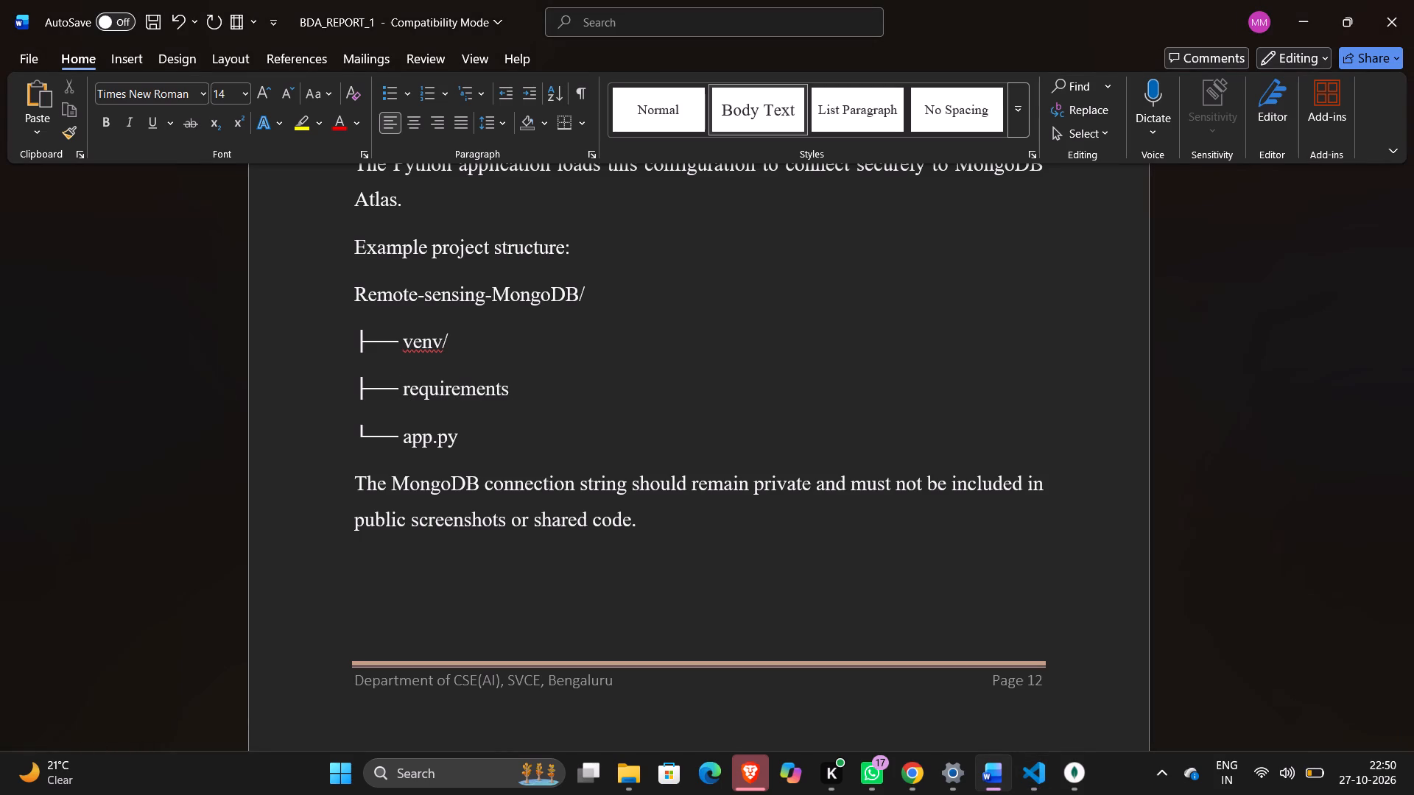
pyautogui.press('BackSpace')
pyautogui.write('.txt')
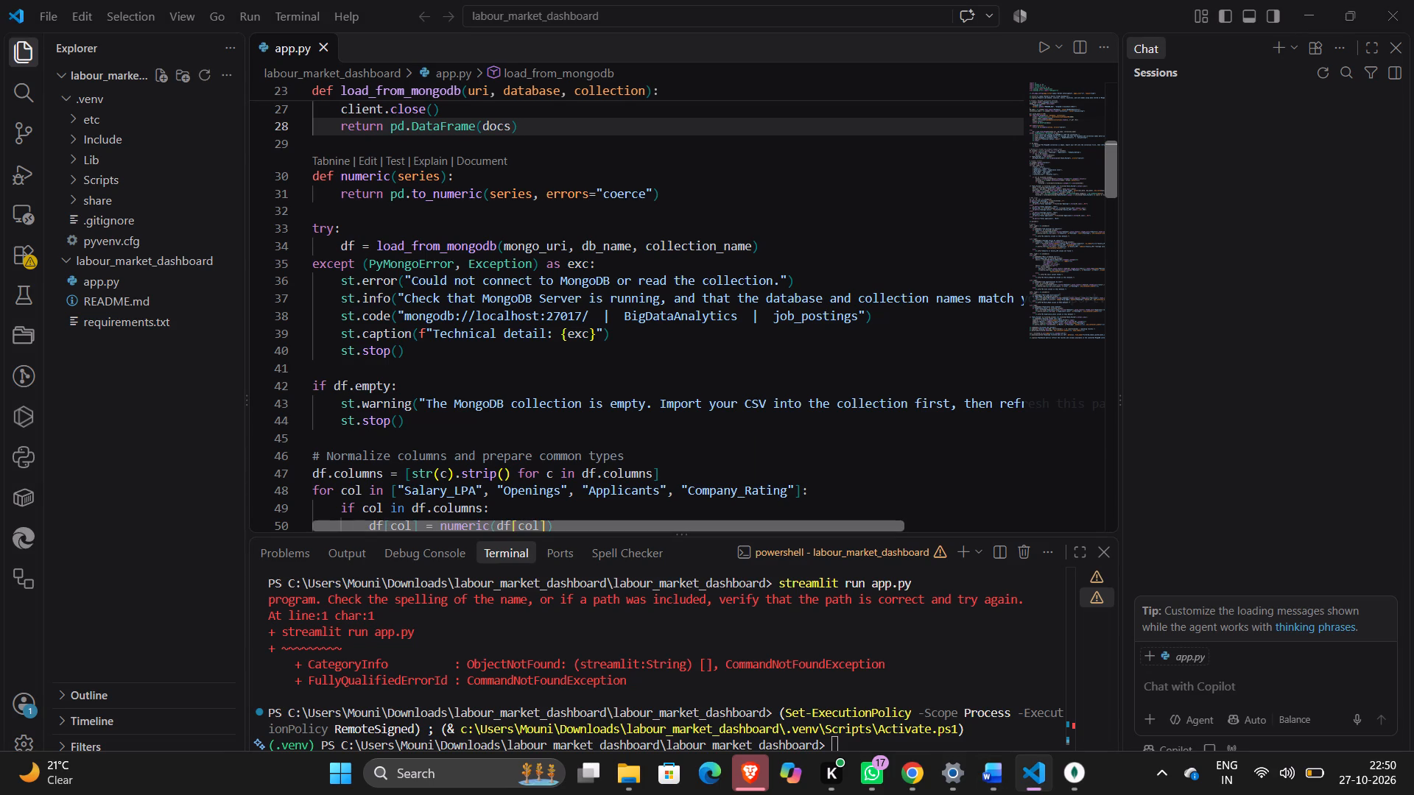
# Return to the Word report and add a ├── README.md entry below venv/ in the example project structure.
pyautogui.hscroll(1, 355, 340)
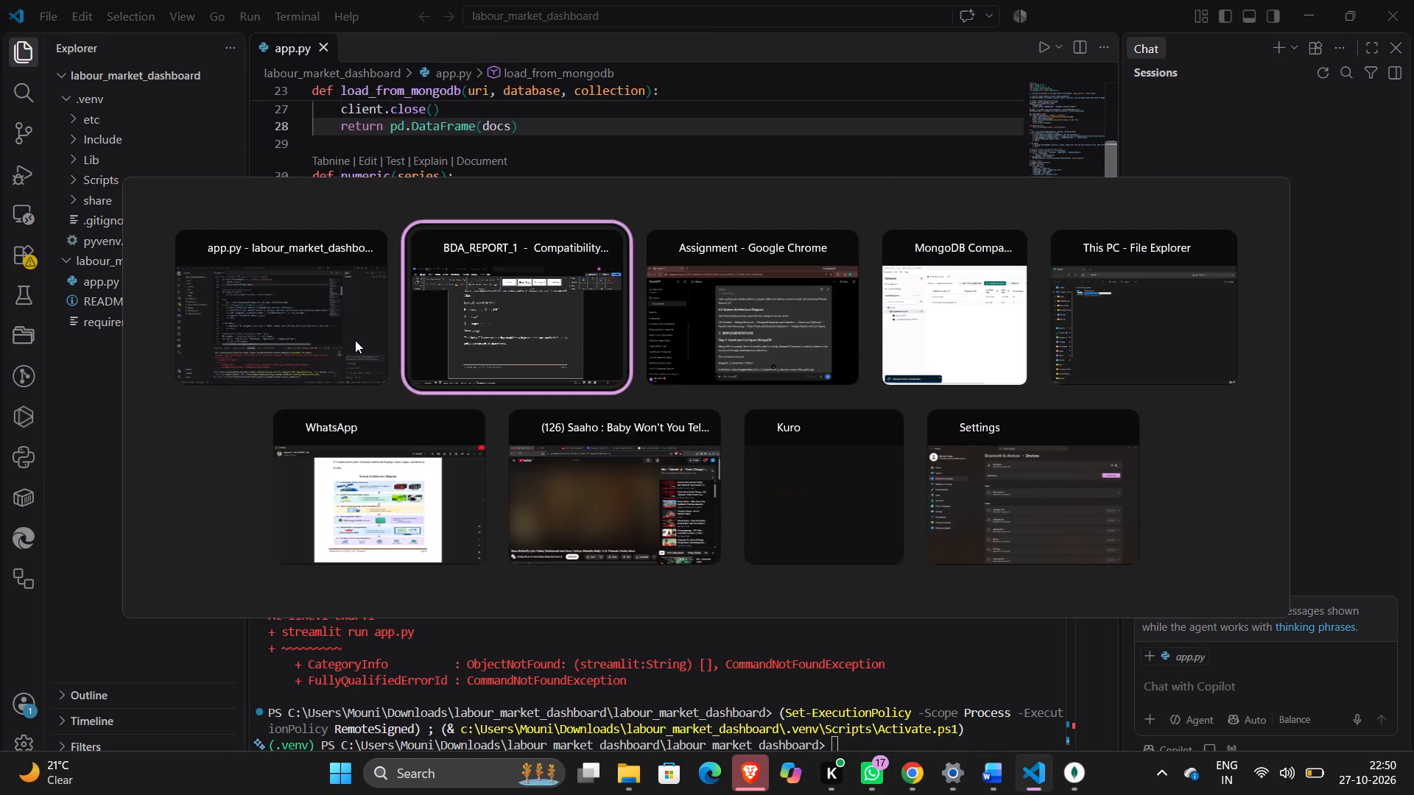
pyautogui.click(355, 340)
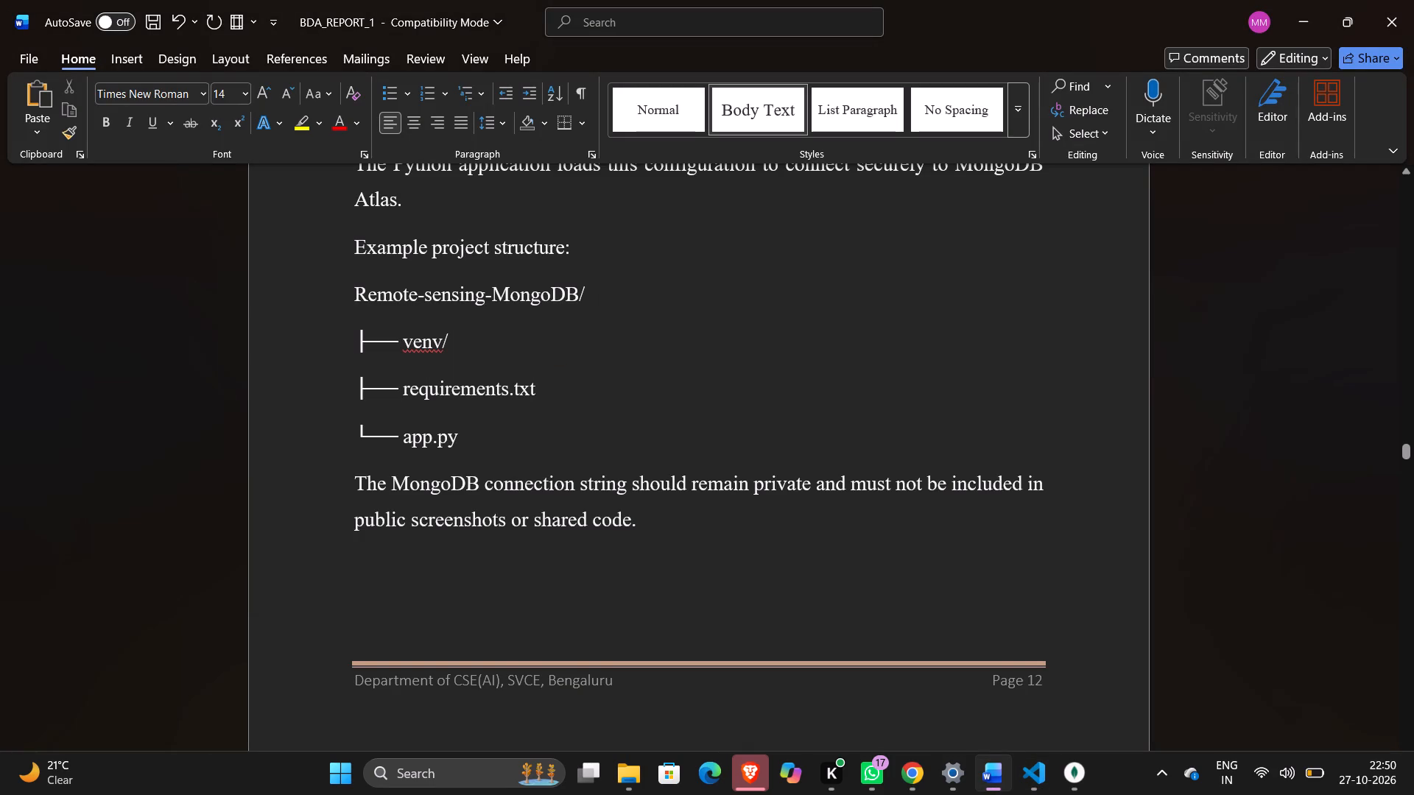
pyautogui.click(460, 344)
pyautogui.press('Return')
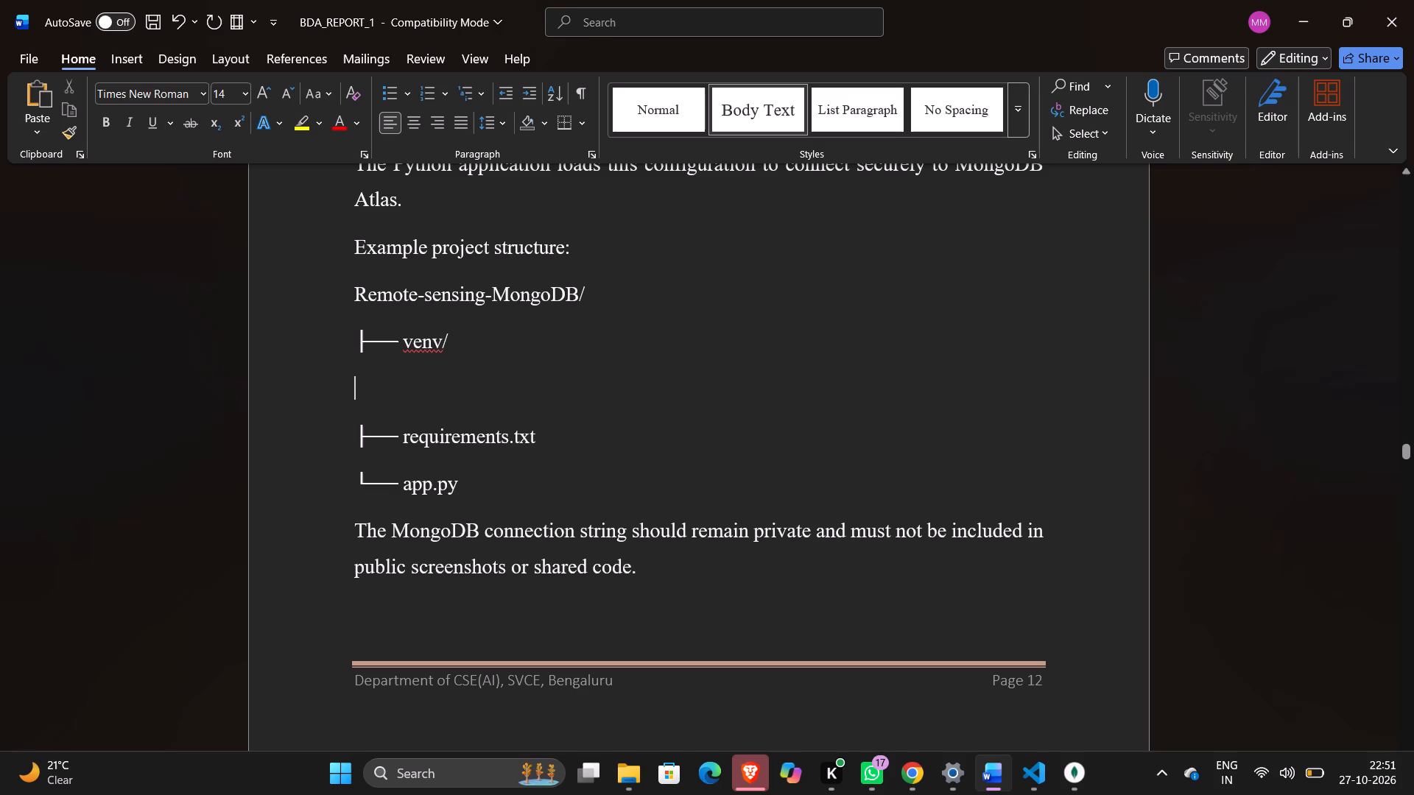
pyautogui.click(361, 342)
pyautogui.moveTo(451, 344); pyautogui.dragTo(337, 344)
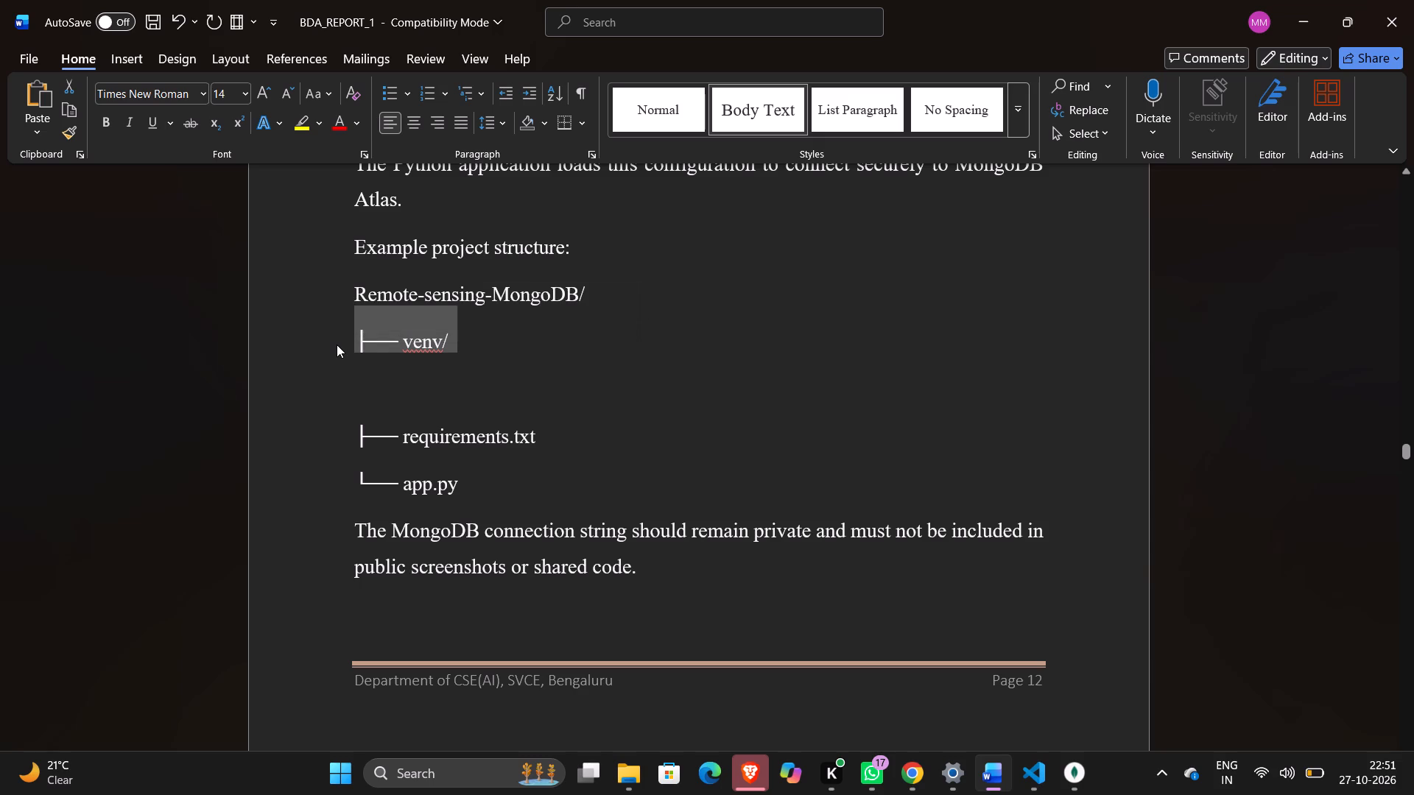
pyautogui.hotkey('ctrl', 'c')
pyautogui.click(463, 340)
pyautogui.press('Return')
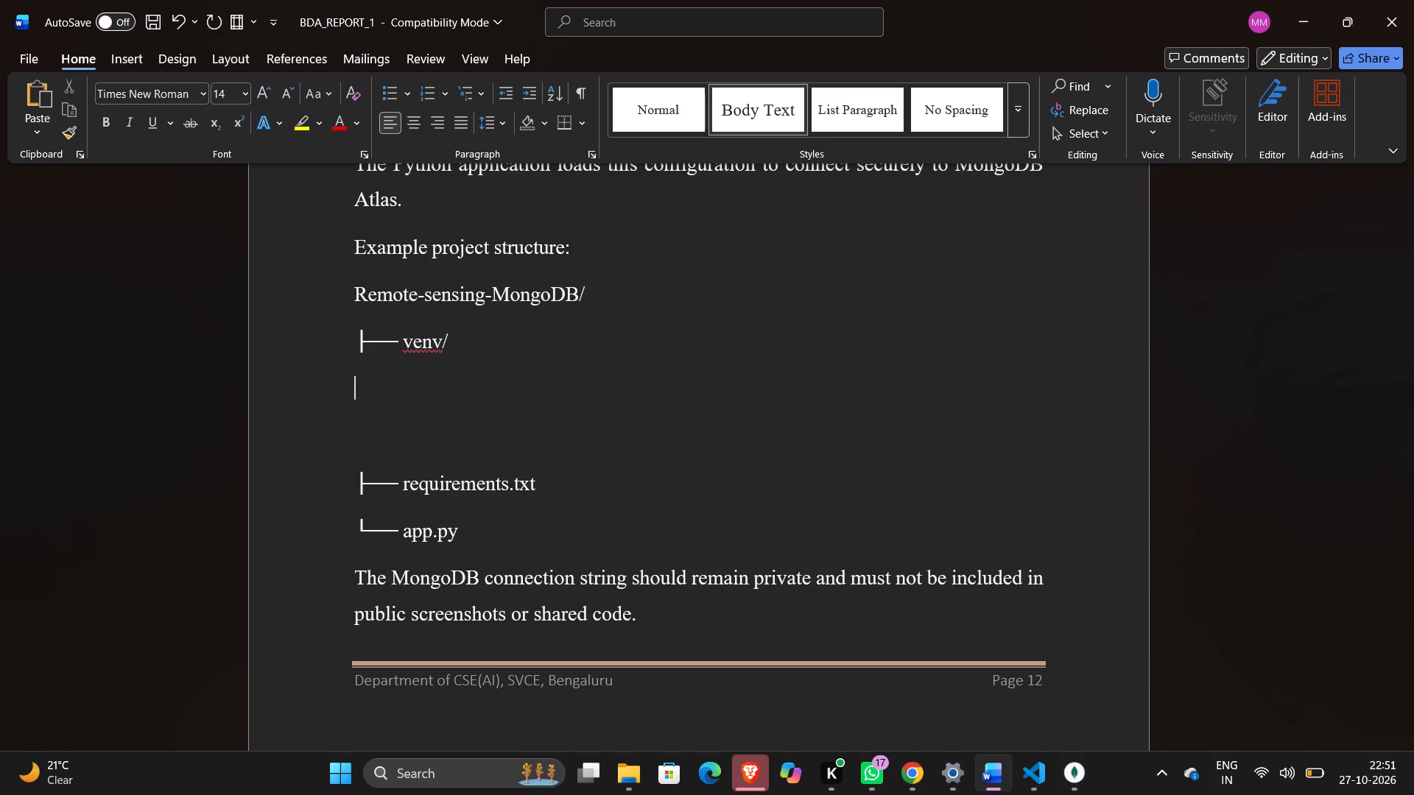
pyautogui.hotkey('ctrl', 'v')
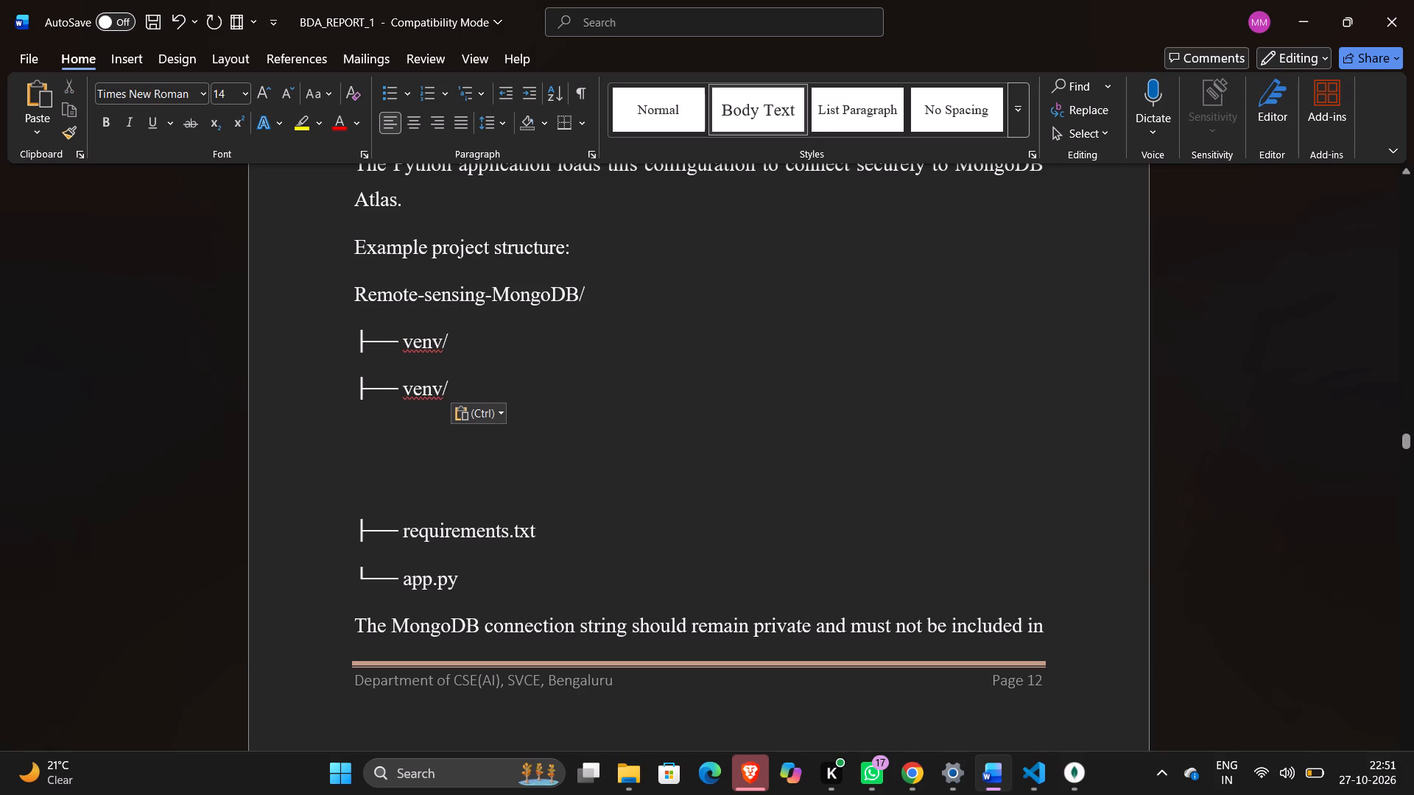
pyautogui.click(453, 388)
pyautogui.press('BackSpace')
pyautogui.press('BackSpace')
pyautogui.press('BackSpace')
pyautogui.press('BackSpace')
pyautogui.press('BackSpace')
pyautogui.write('RE')
pyautogui.write('AD')
pyautogui.write('ME.MD')
pyautogui.press('BackSpace')
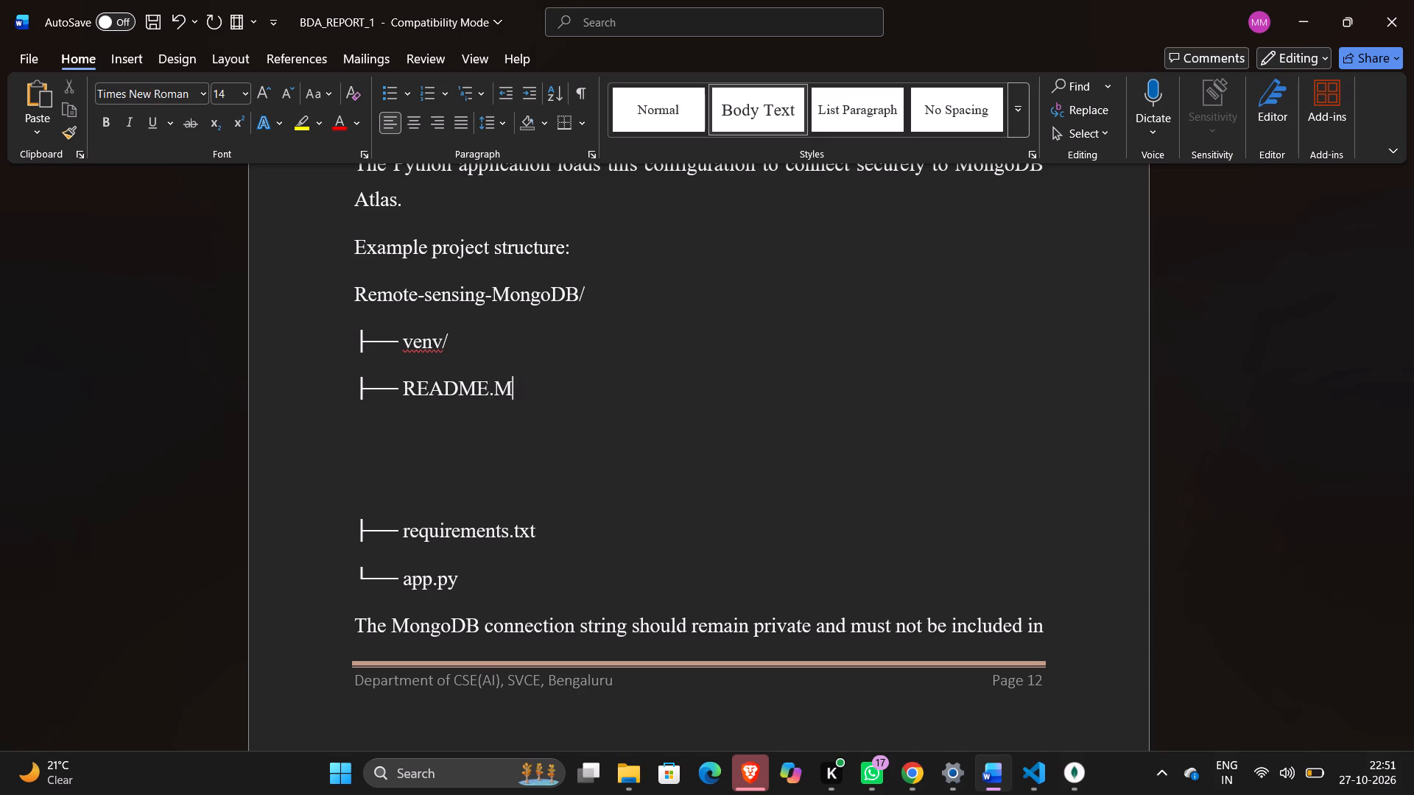
pyautogui.press('BackSpace')
pyautogui.write('md')
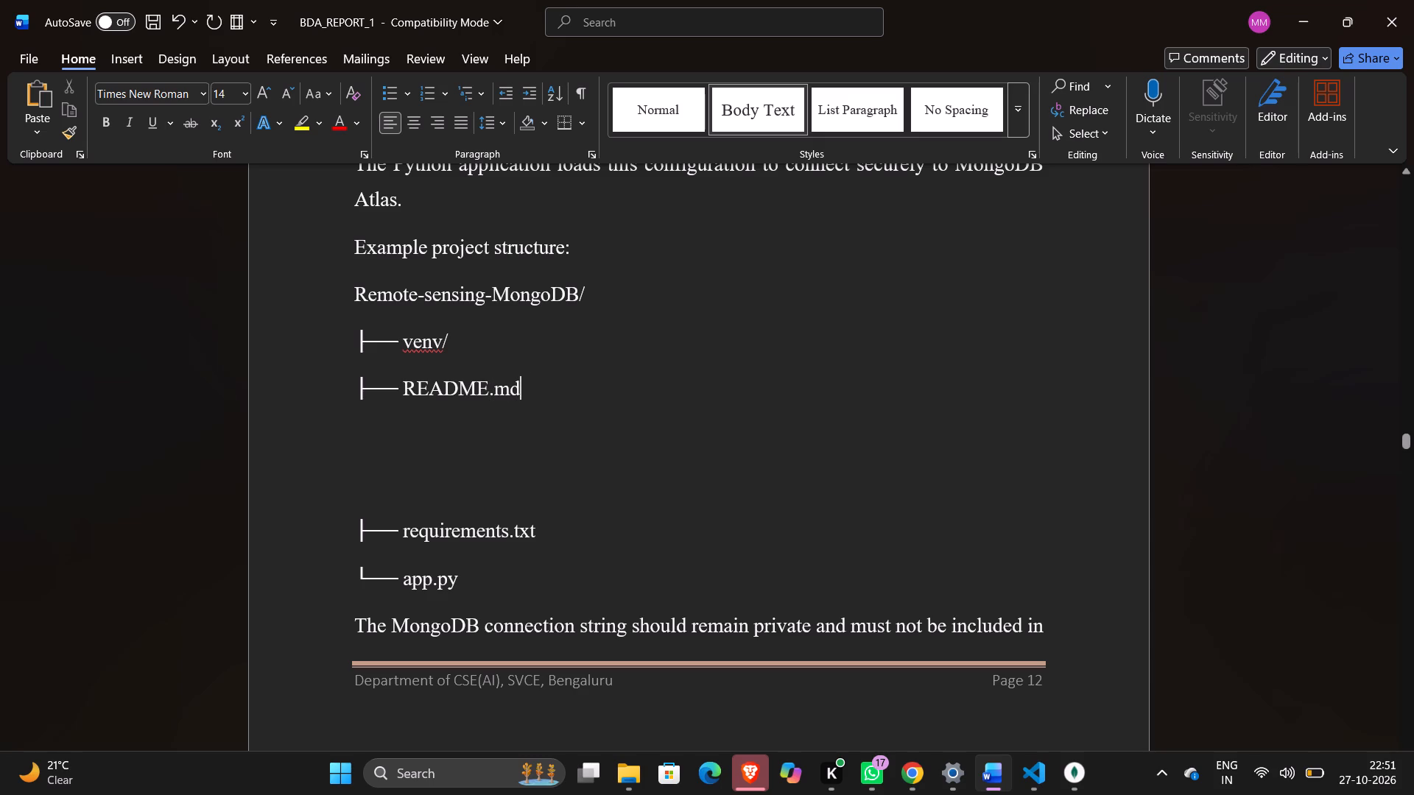
# Remove the blank lines above the requirements.txt entry and realign it with the other project structure entries.
pyautogui.click(376, 496)
pyautogui.press('Left')
pyautogui.press('Left')
pyautogui.press('BackSpace')
pyautogui.press('BackSpace')
pyautogui.press('BackSpace')
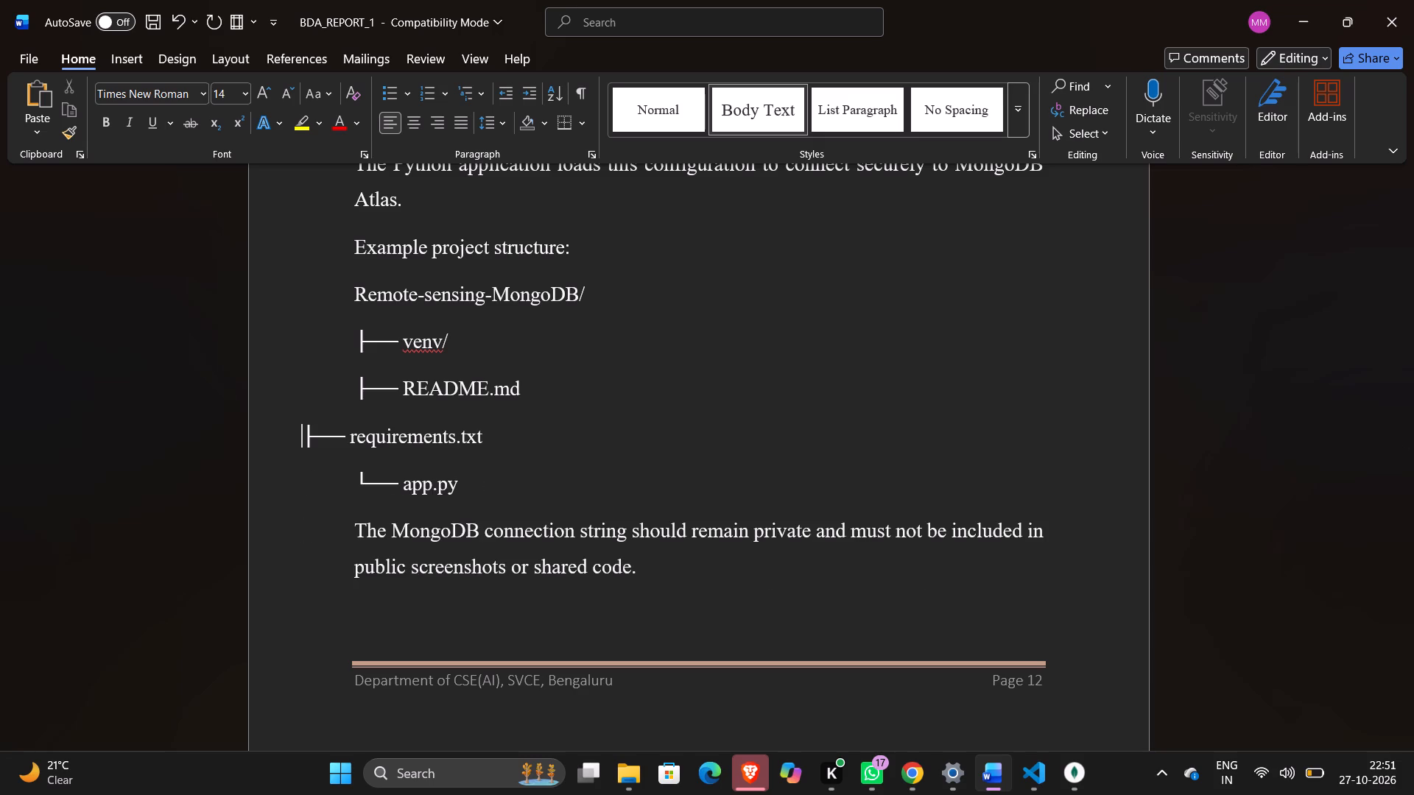
pyautogui.press('Tab')
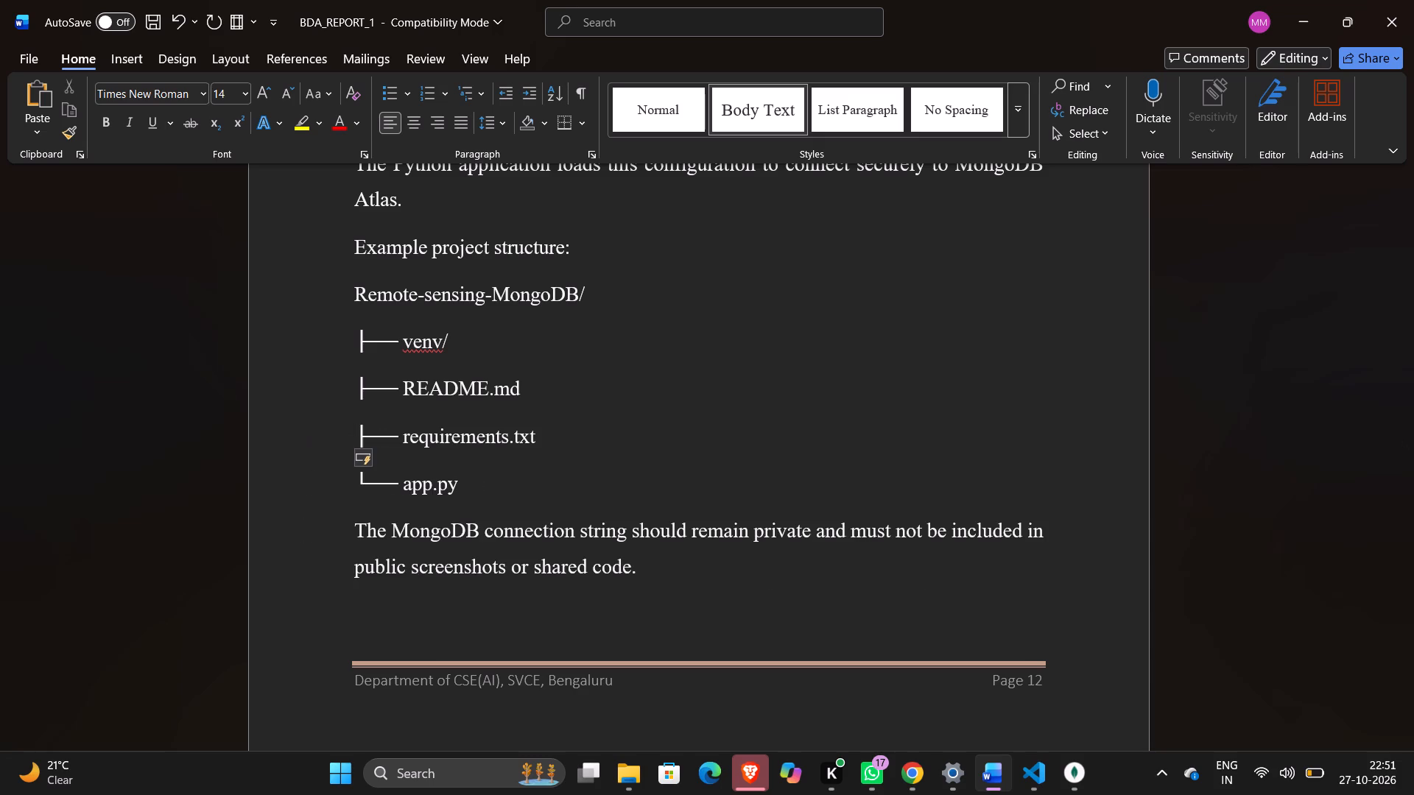
# Copy the app.py line from the end of the project structure to a new line below venv/.
pyautogui.click(647, 365)
pyautogui.moveTo(474, 489); pyautogui.dragTo(462, 489)
pyautogui.moveTo(462, 489); pyautogui.dragTo(345, 489)
pyautogui.hotkey('ctrl', 'c')
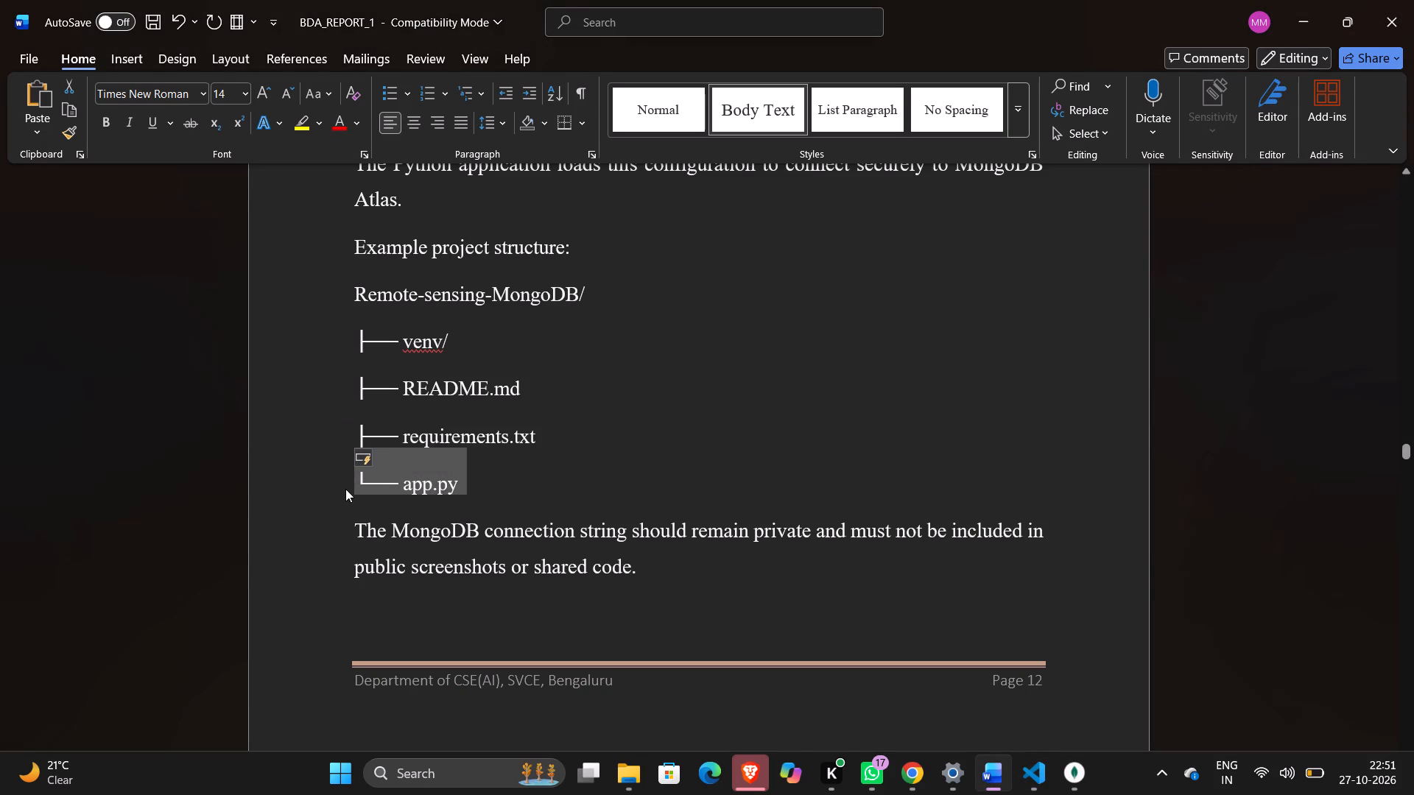
pyautogui.click(471, 341)
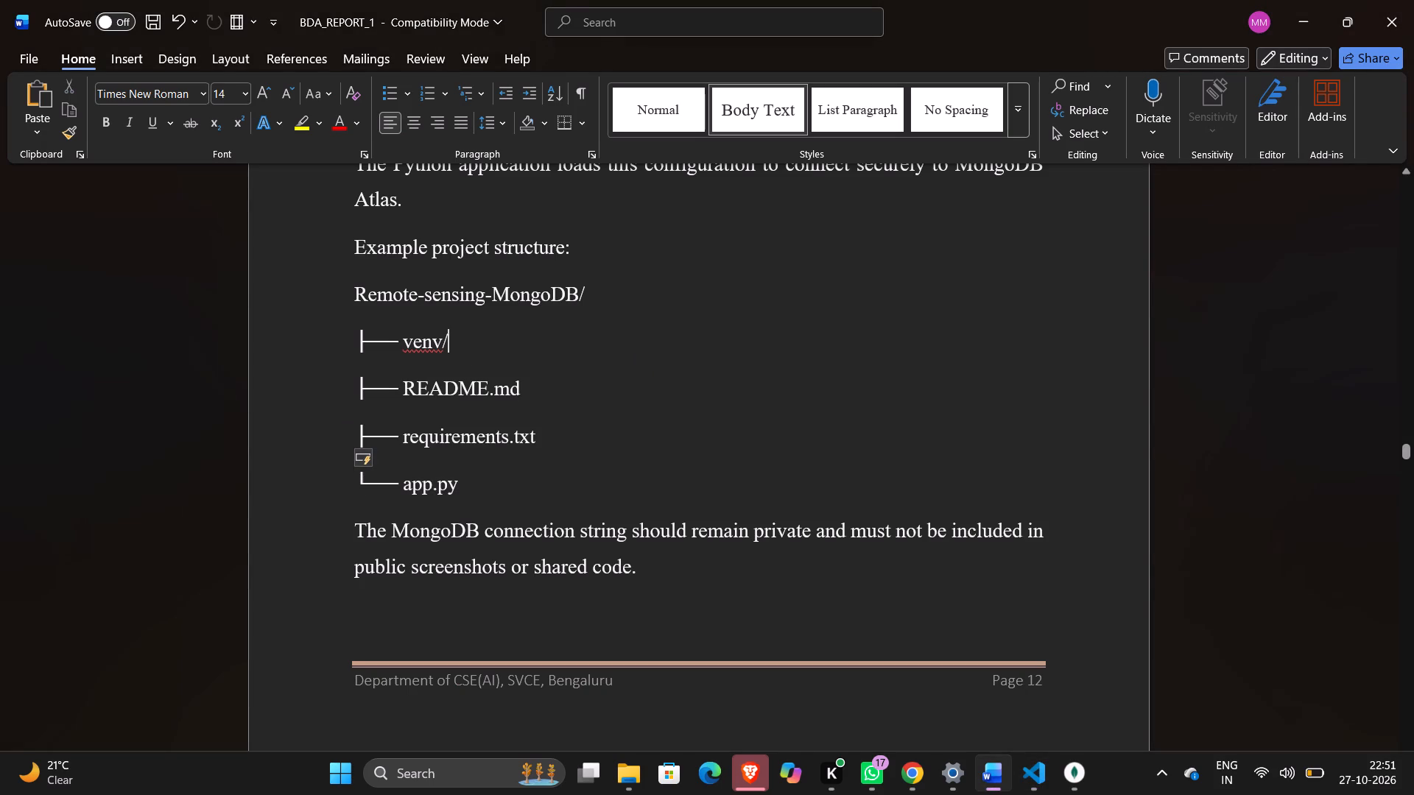
pyautogui.press('Return')
pyautogui.hotkey('ctrl', 'v')
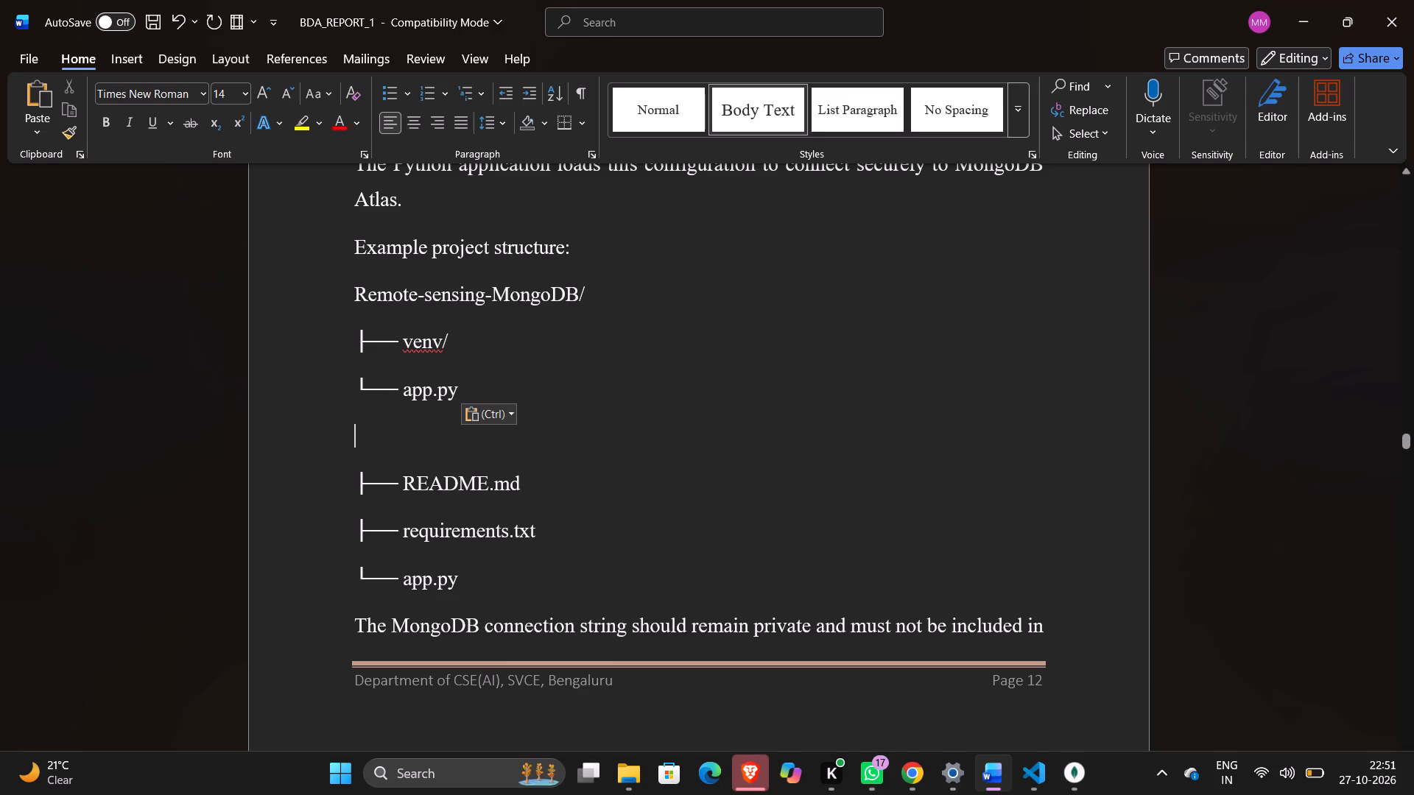
# Replace the copied app.py entry's corner symbol with the ├── branch symbol used by README.md.
pyautogui.moveTo(401, 389); pyautogui.dragTo(356, 384)
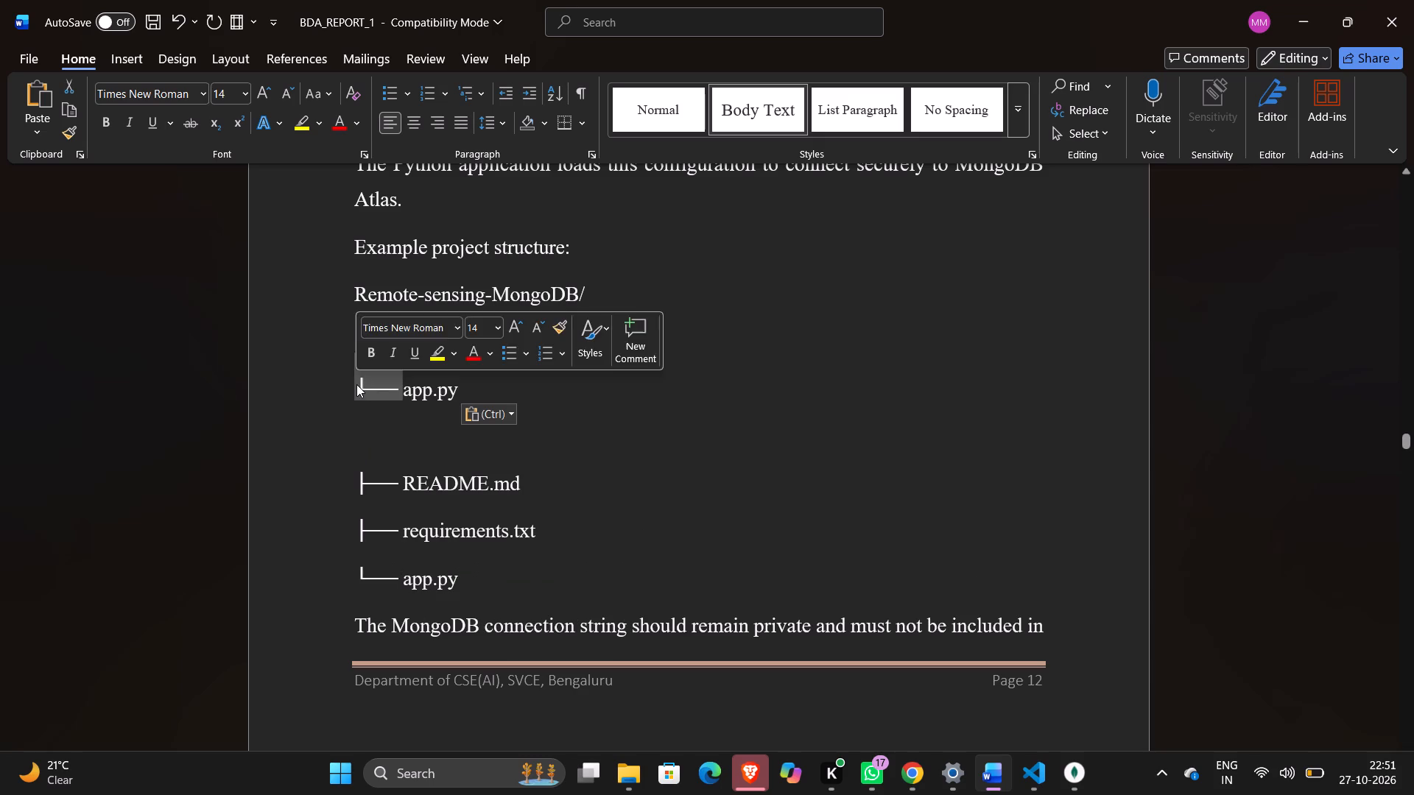
pyautogui.press('BackSpace')
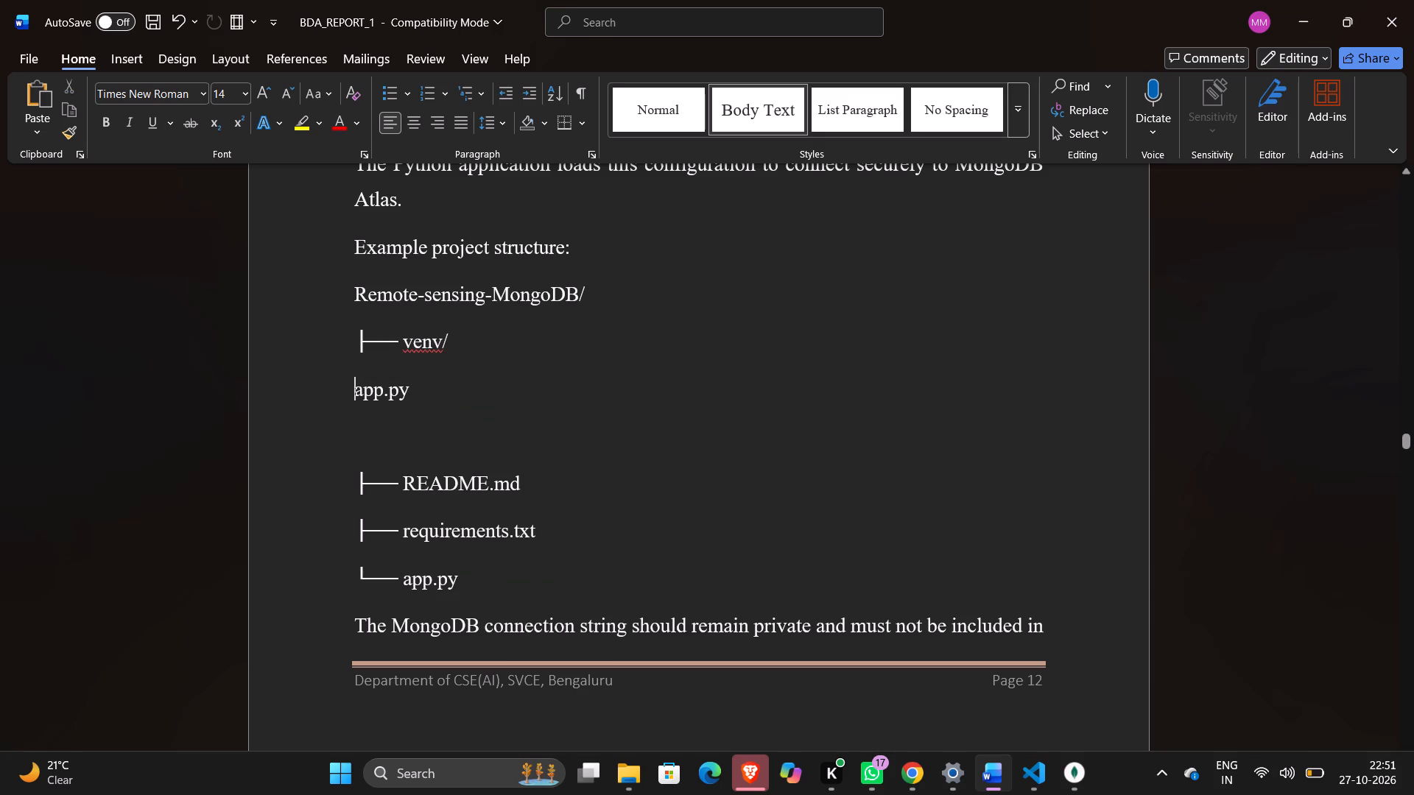
pyautogui.moveTo(402, 484); pyautogui.dragTo(345, 484)
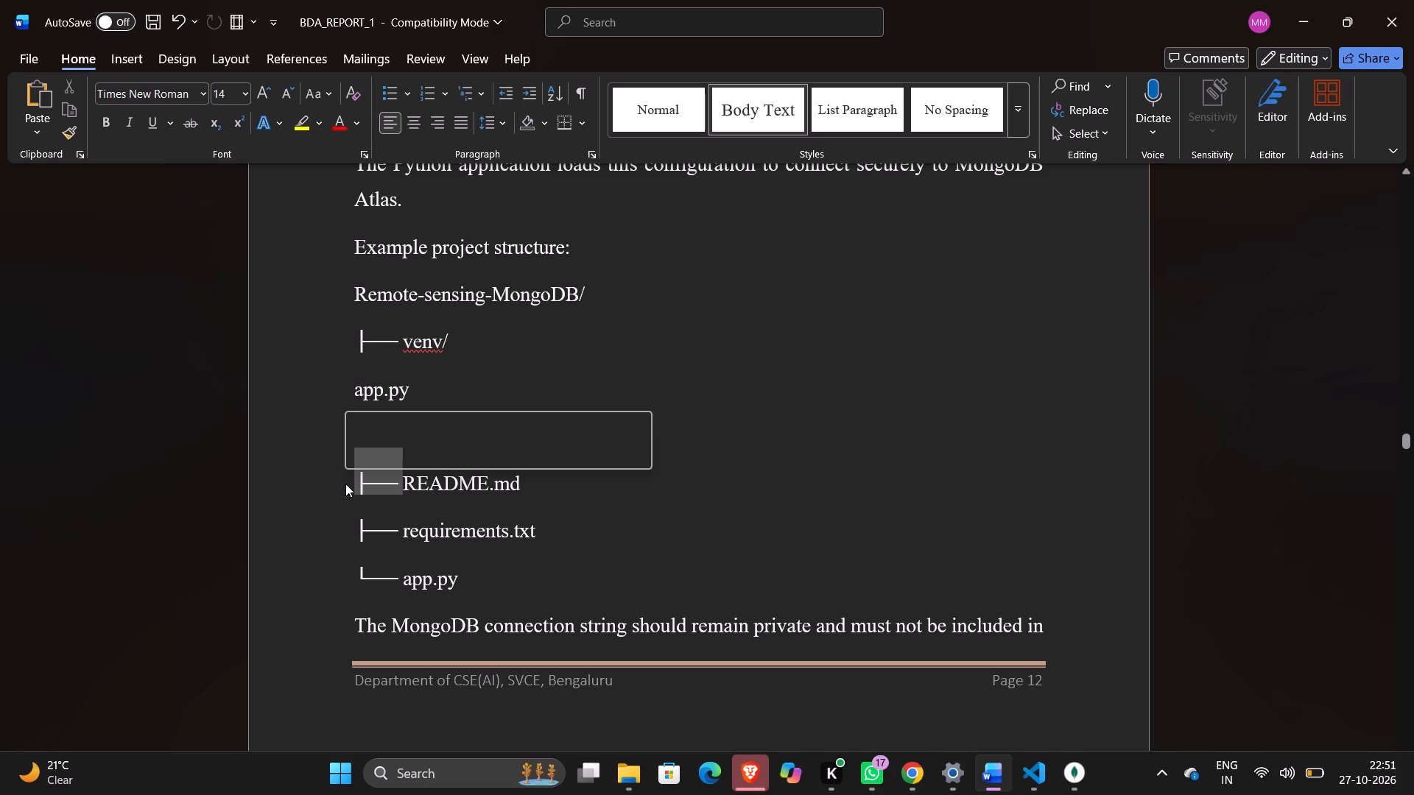
pyautogui.hotkey('ctrl', 'c')
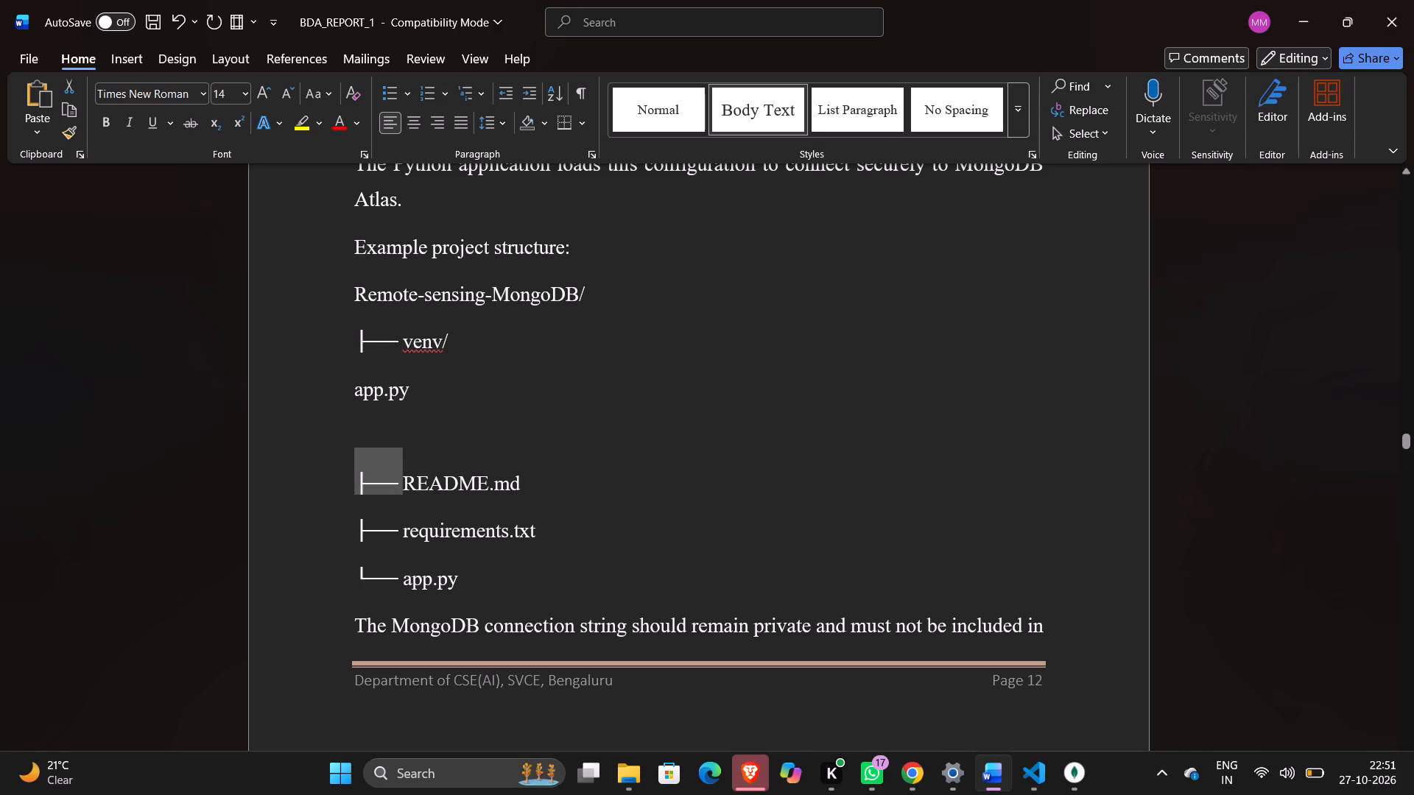
pyautogui.click(351, 392)
pyautogui.hotkey('ctrl', 'v')
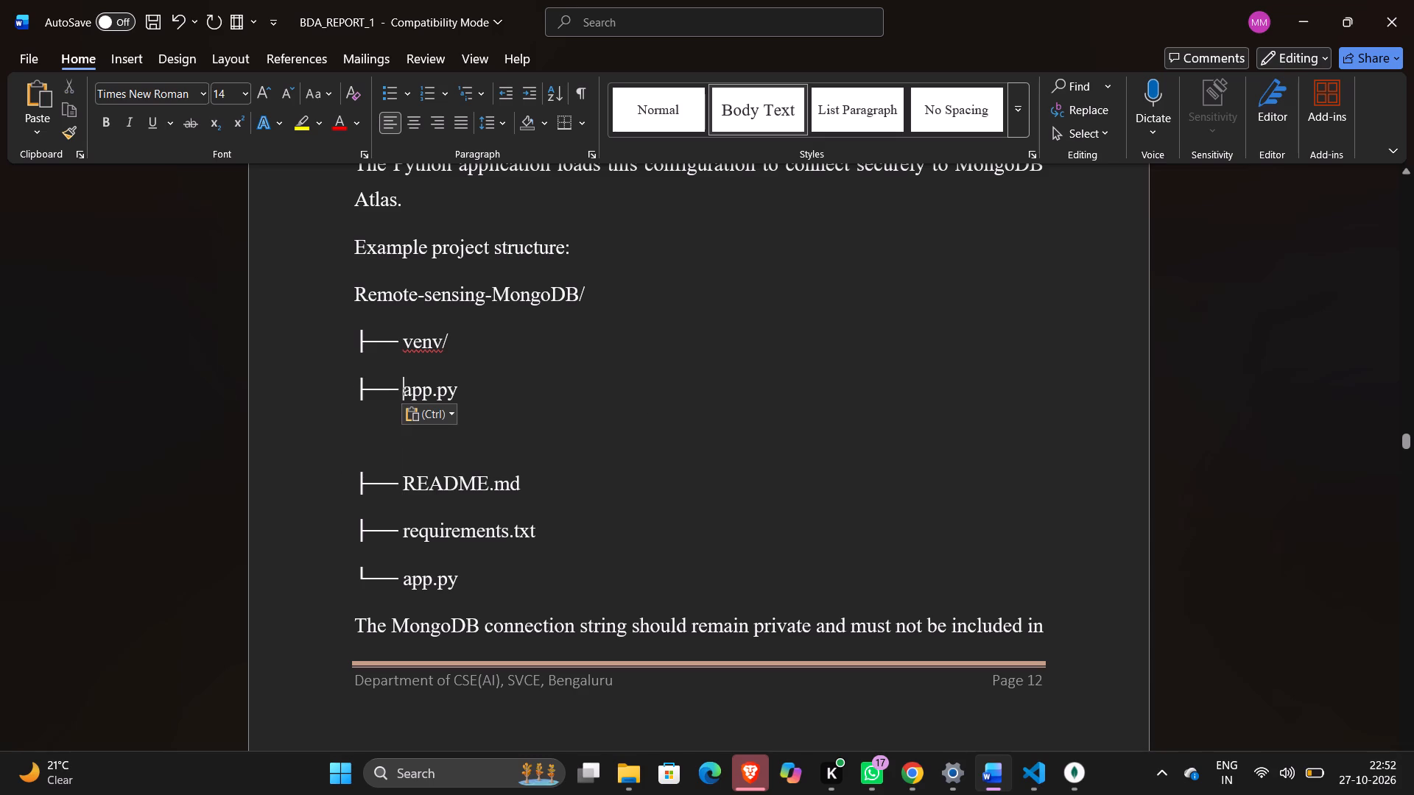
# Delete the blank line between the app.py and README.md entries.
pyautogui.click(381, 449)
pyautogui.click(370, 434)
pyautogui.press('BackSpace')
pyautogui.press('BackSpace')
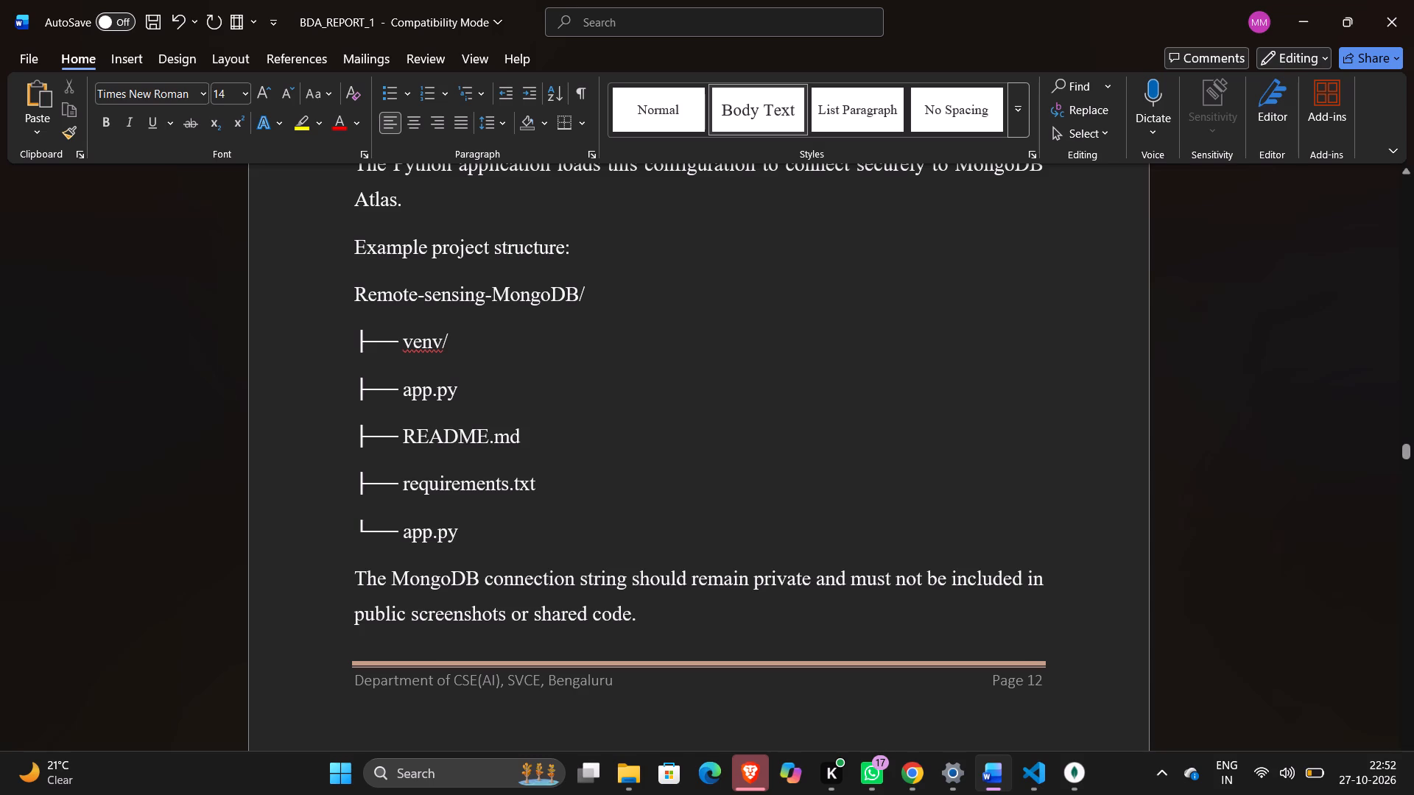
# Delete the duplicate app.py line at the end of the example project structure.
pyautogui.moveTo(459, 533); pyautogui.dragTo(340, 529)
pyautogui.press('BackSpace')
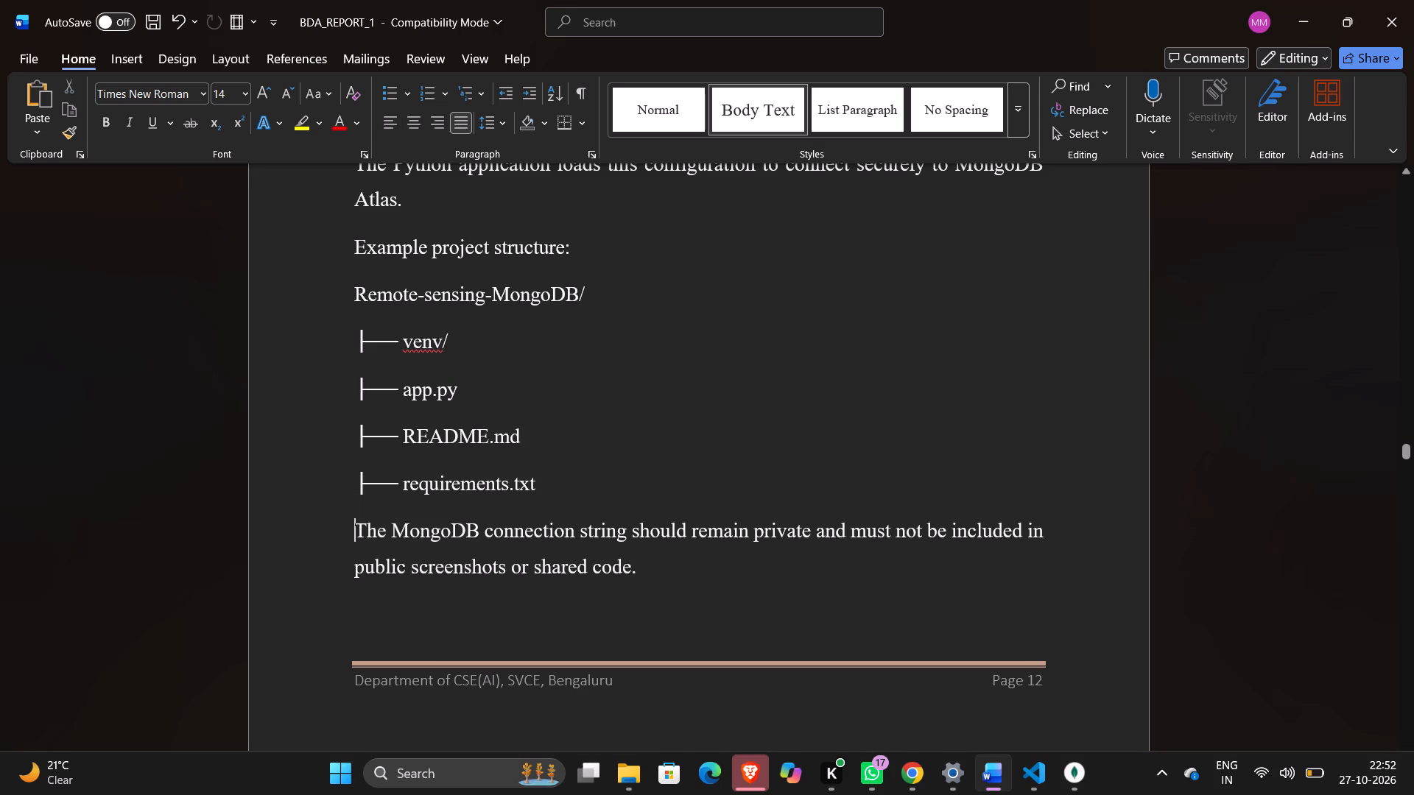
# Replace the root folder name in the example project structure with labour_market_dashboard, matching the project folder in Visual Studio Code.
pyautogui.scroll(1, 340, 529)
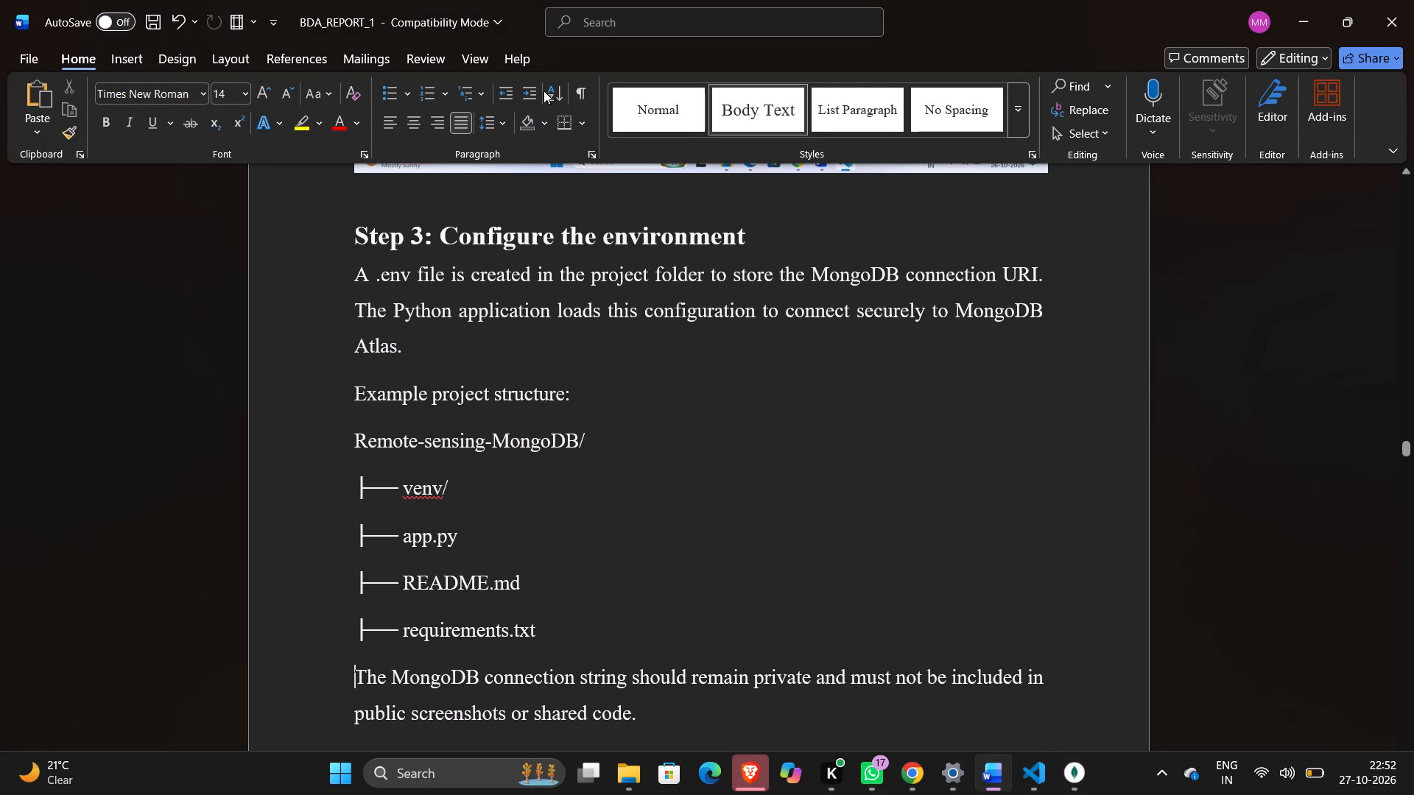
pyautogui.click(601, 442)
pyautogui.moveTo(601, 442); pyautogui.dragTo(349, 463)
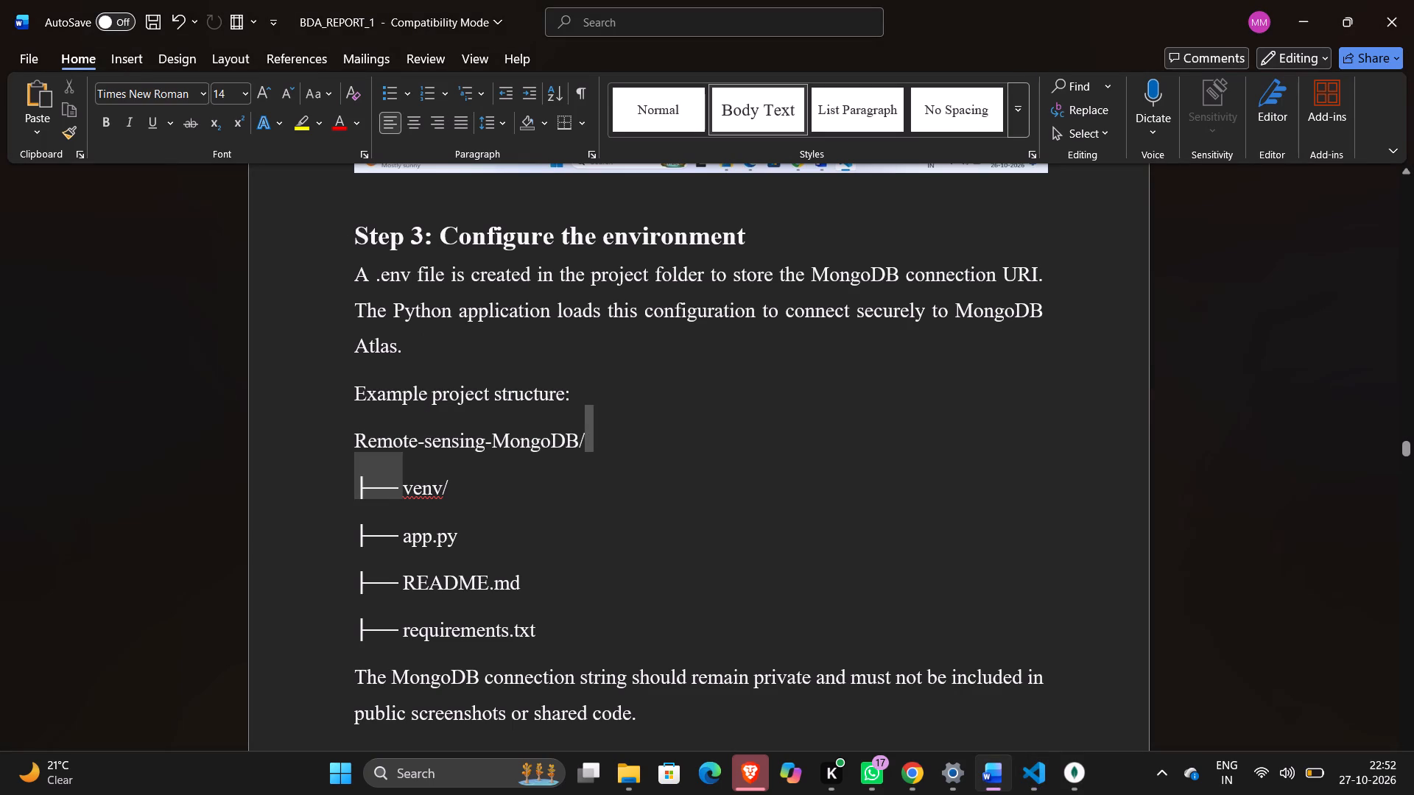
pyautogui.moveTo(349, 463); pyautogui.dragTo(345, 448)
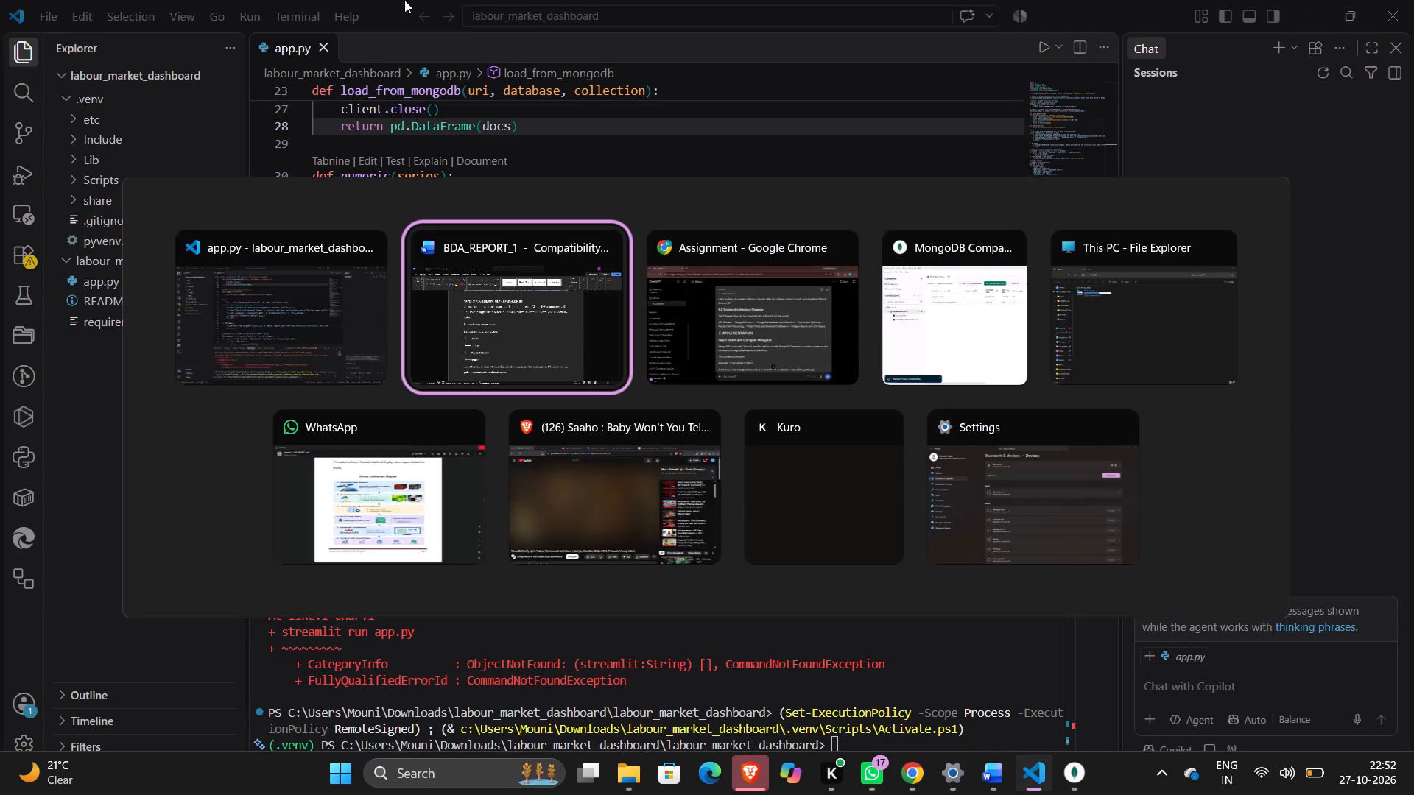
pyautogui.press('l')
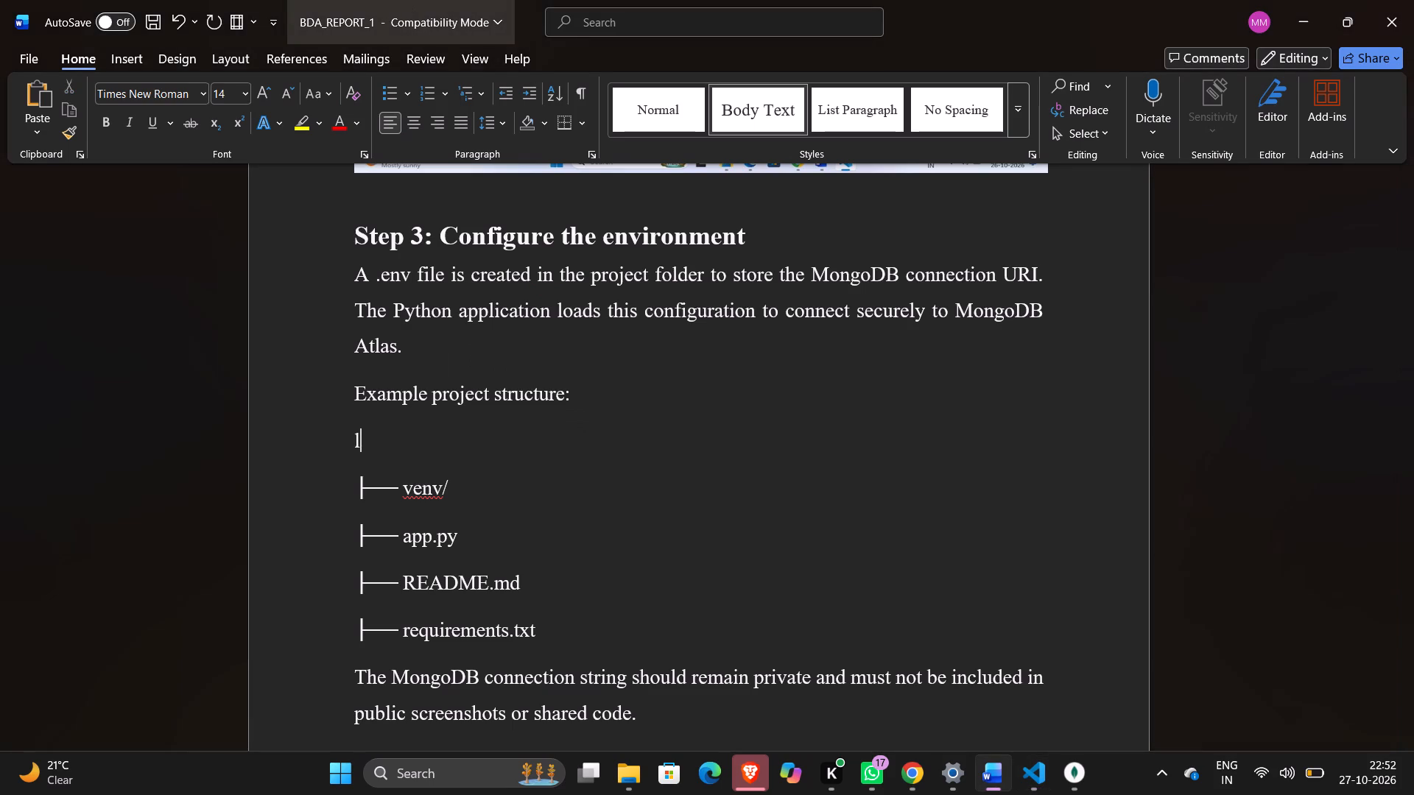
pyautogui.write('abou')
pyautogui.press('r')
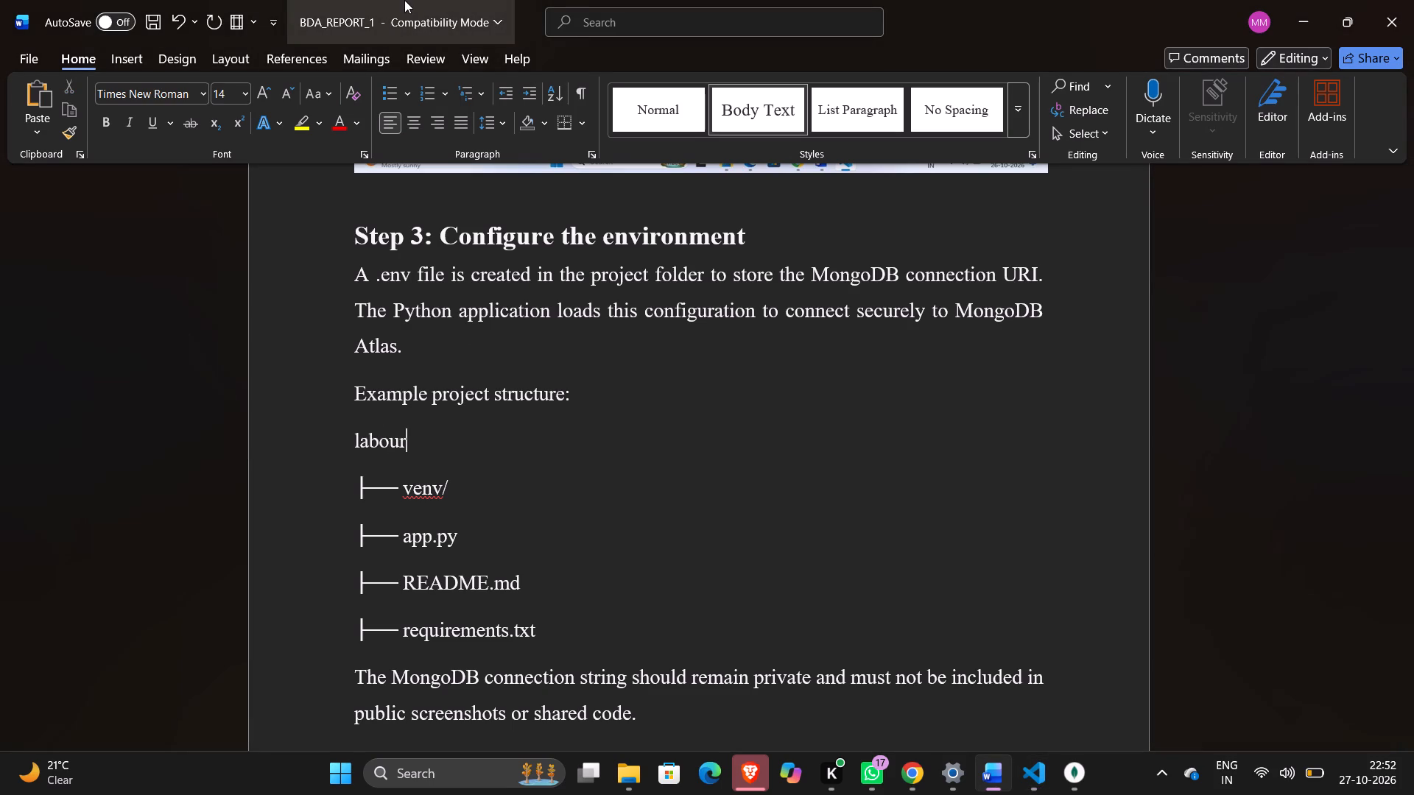
pyautogui.hotkey('shift', '_')
pyautogui.write('market')
pyautogui.write('_dasg')
pyautogui.press('BackSpace')
pyautogui.write('hboard')
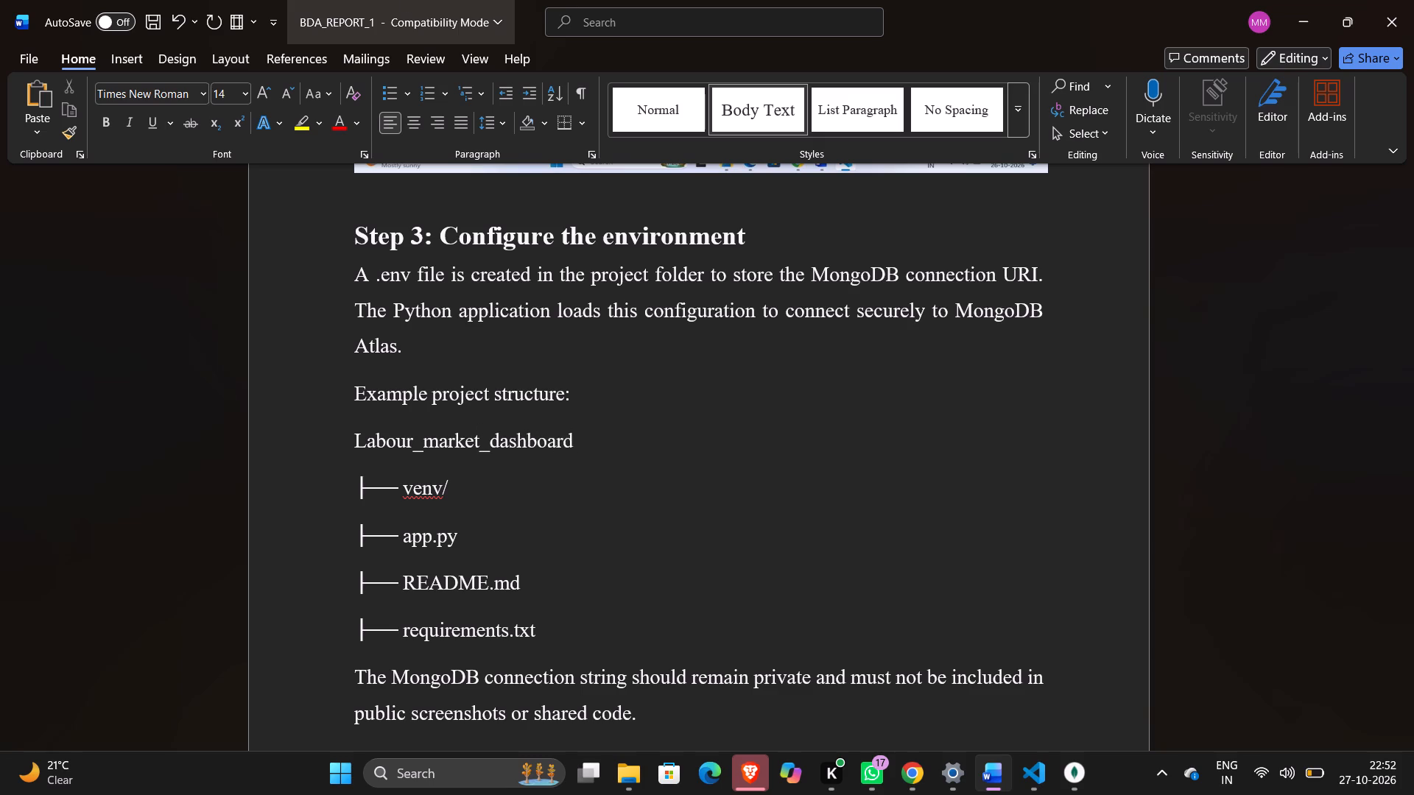